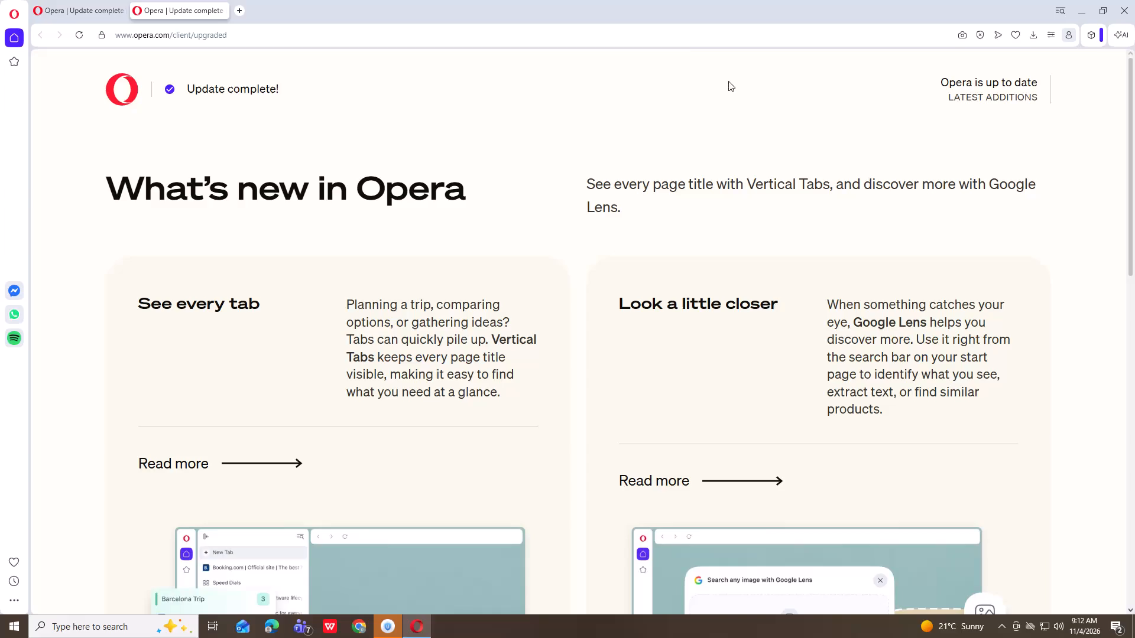
Close the Opera browser window and dismiss the UrbanVPN update window without installing the update.
{"action": "left_click", "coordinate": [1126, 1]}
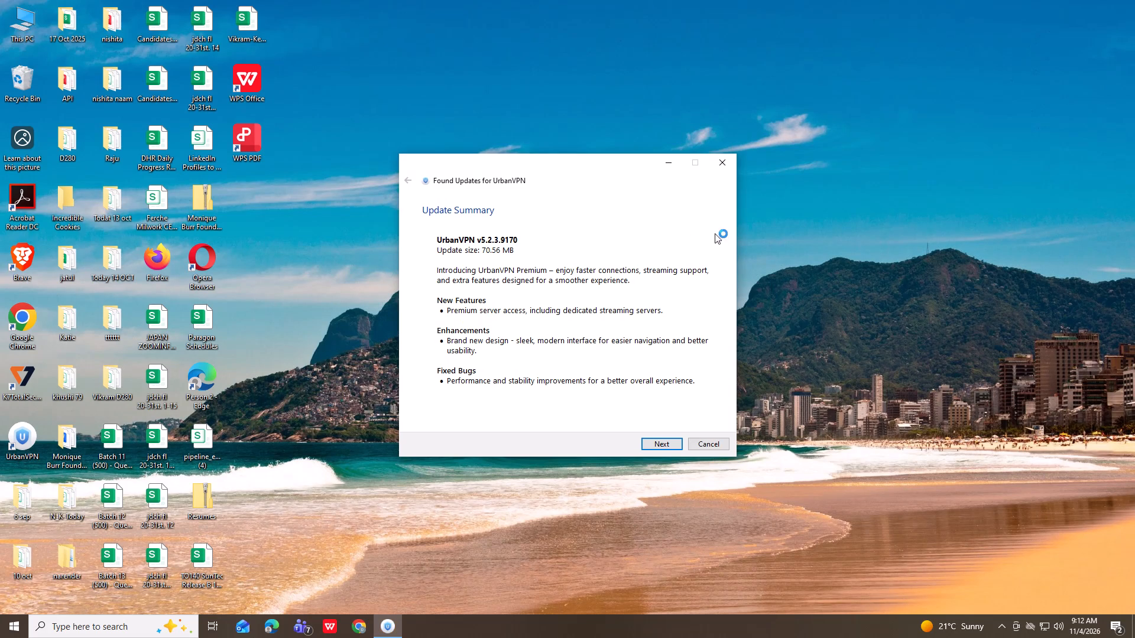
{"action": "left_click", "coordinate": [721, 167]}
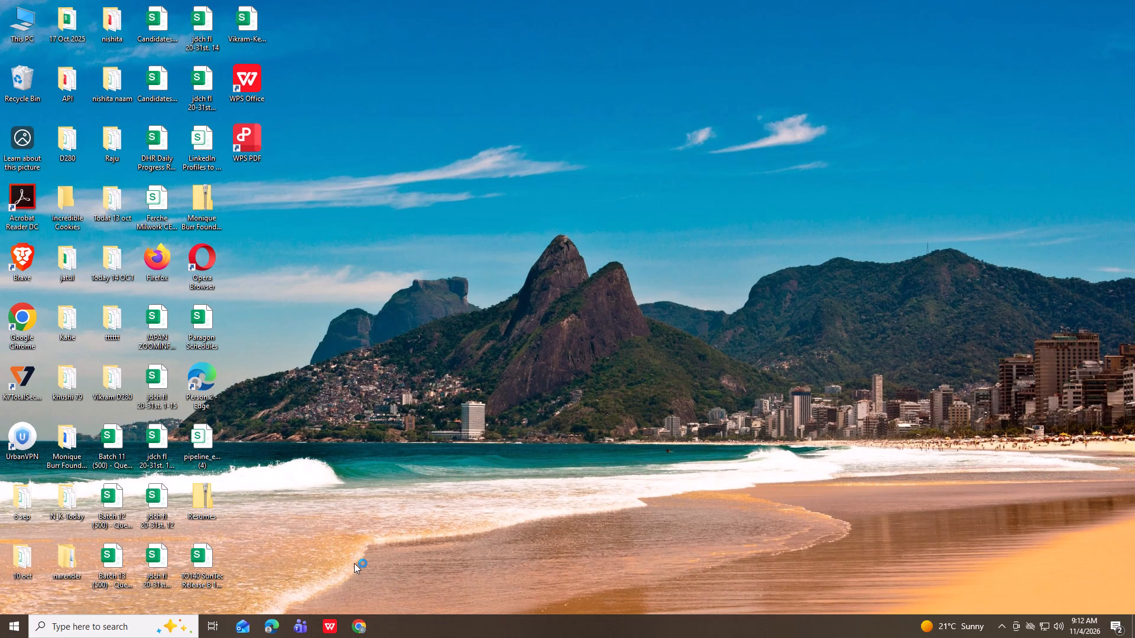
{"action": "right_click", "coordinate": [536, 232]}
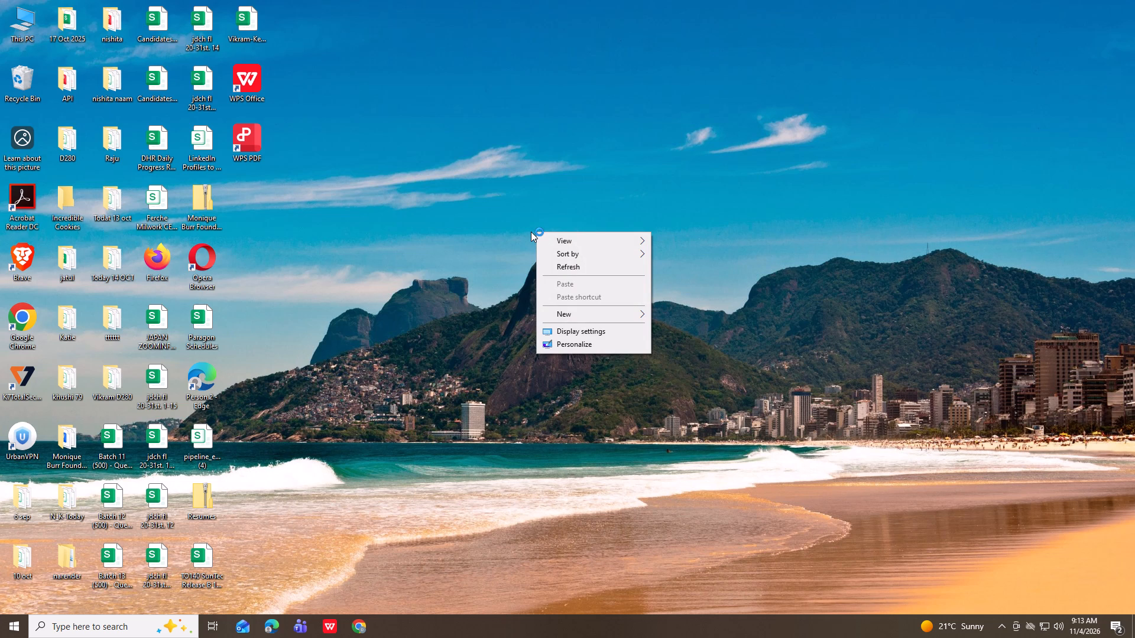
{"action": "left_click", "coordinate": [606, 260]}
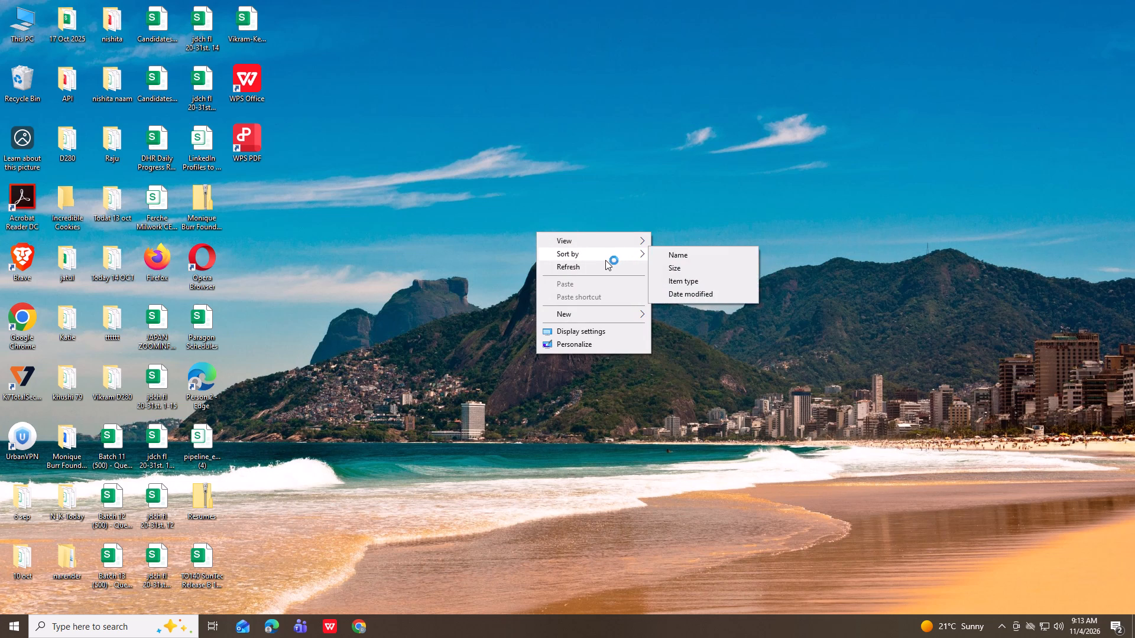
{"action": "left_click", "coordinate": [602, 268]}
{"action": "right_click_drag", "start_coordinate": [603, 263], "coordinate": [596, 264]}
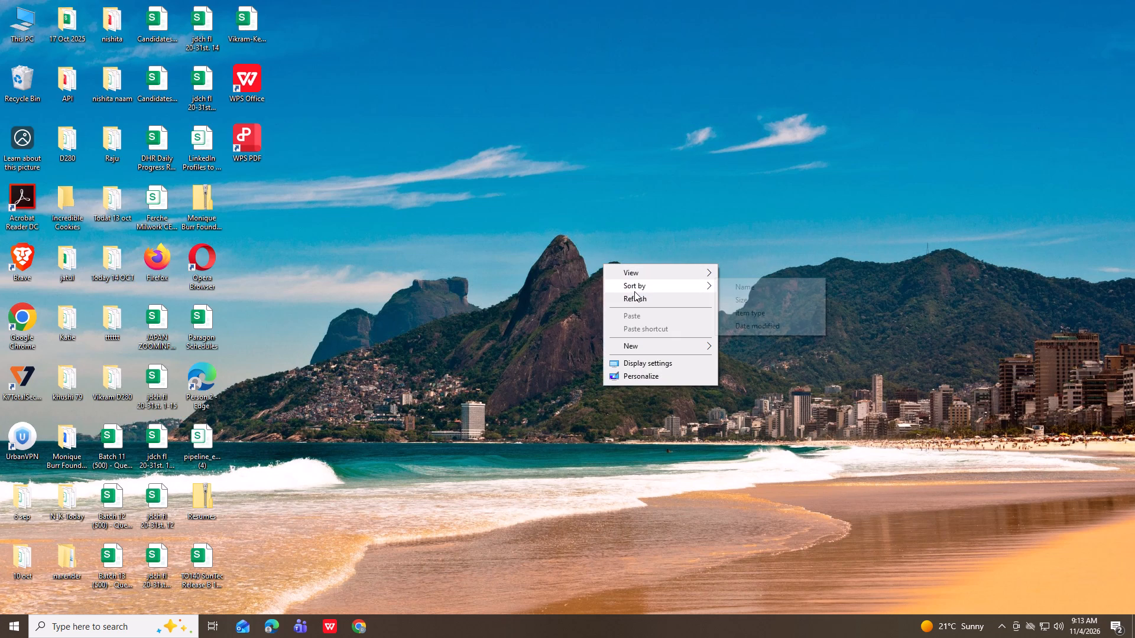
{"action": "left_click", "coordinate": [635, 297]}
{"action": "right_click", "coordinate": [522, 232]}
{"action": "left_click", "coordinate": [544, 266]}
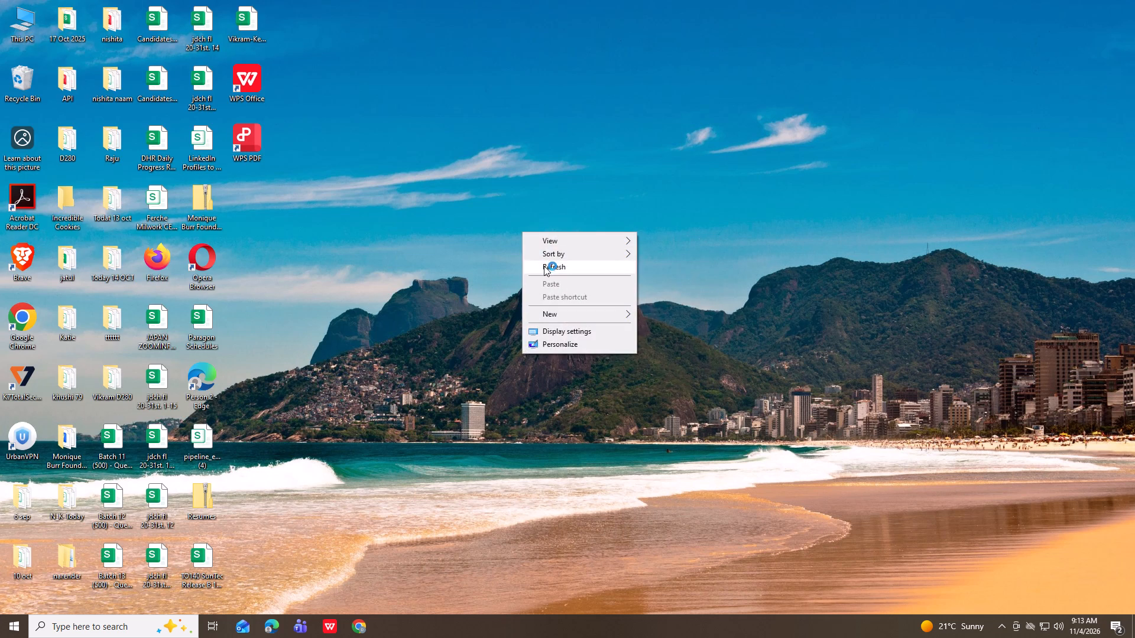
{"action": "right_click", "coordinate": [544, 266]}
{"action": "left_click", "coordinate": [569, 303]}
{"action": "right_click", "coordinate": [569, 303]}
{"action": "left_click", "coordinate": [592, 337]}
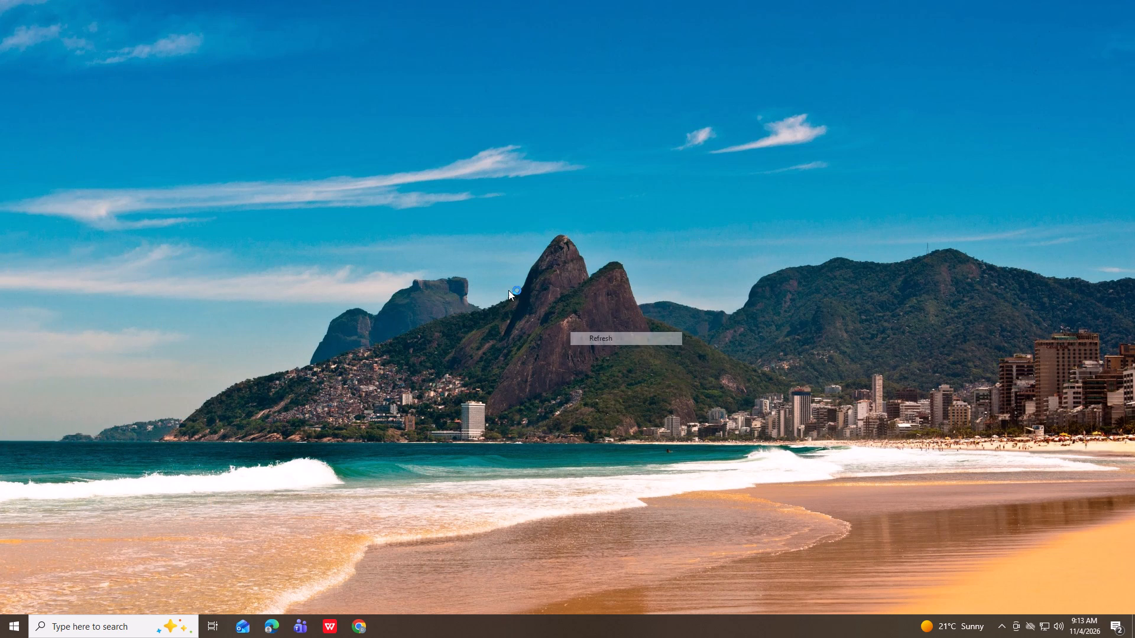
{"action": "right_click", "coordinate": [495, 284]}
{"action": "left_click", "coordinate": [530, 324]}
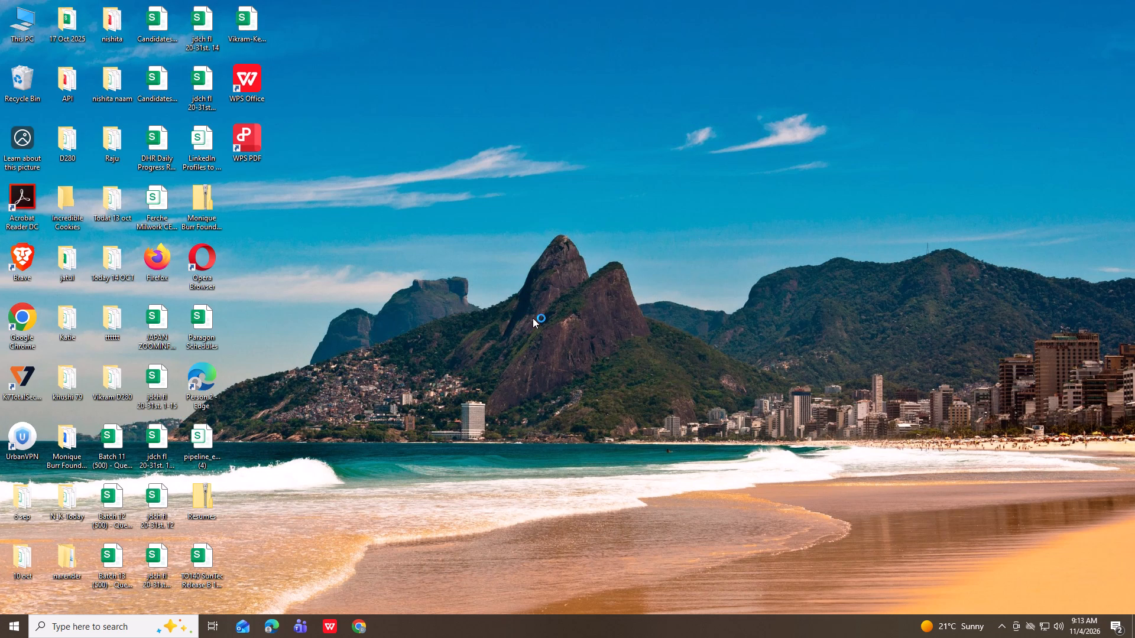
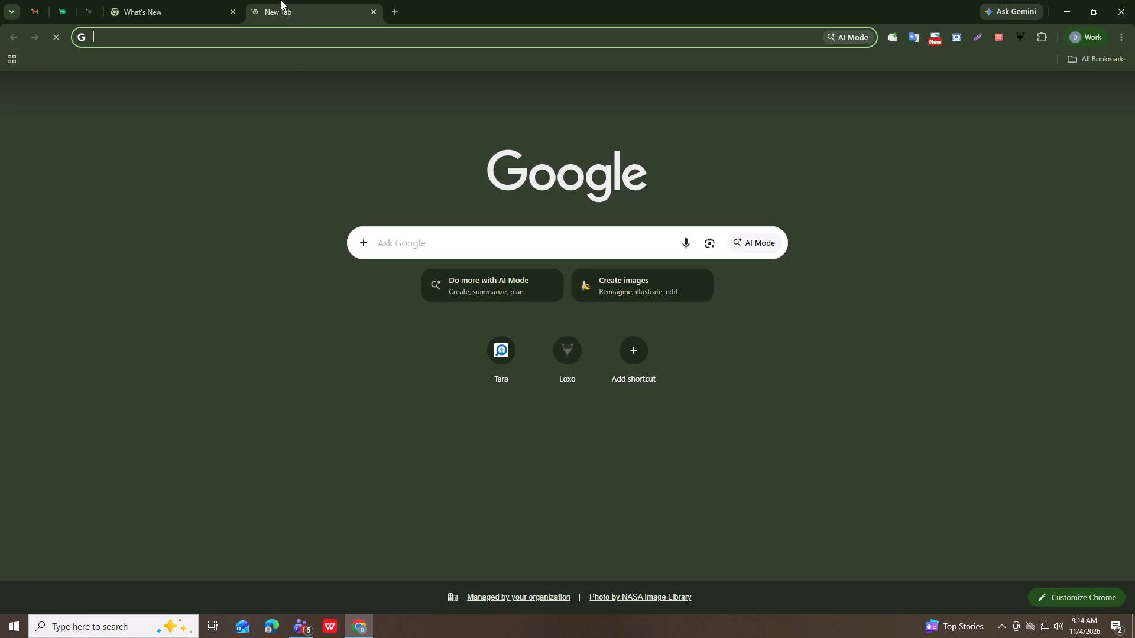
Close the blank New Tab page in the browser.
{"action": "middle_click", "coordinate": [281, 0]}
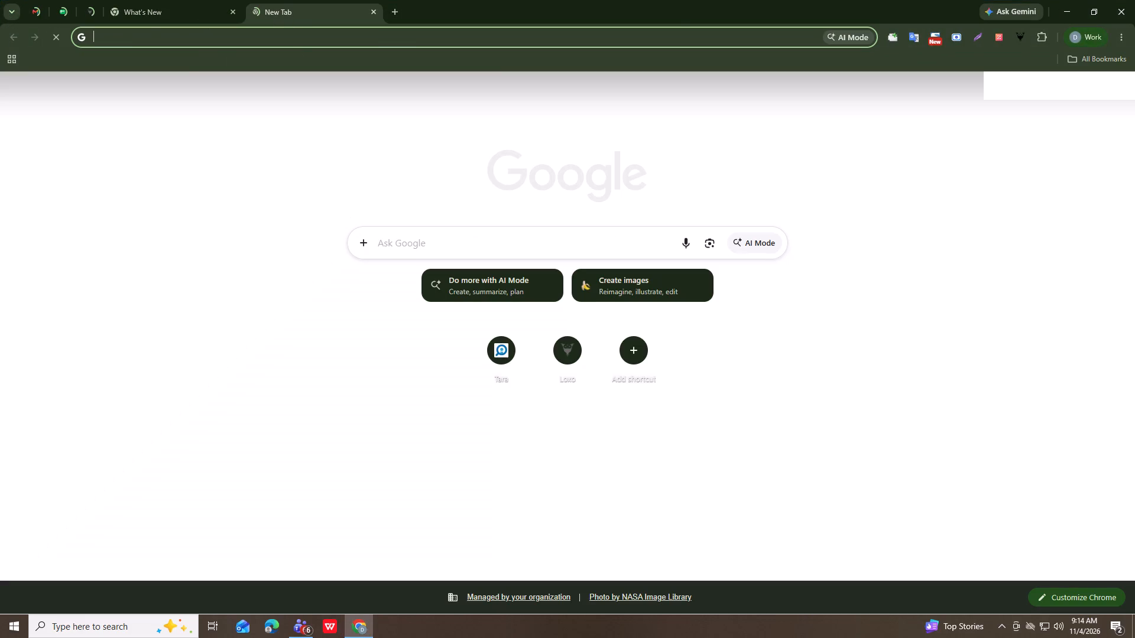
Close the What's New page in the browser.
{"action": "middle_click", "coordinate": [171, 3]}
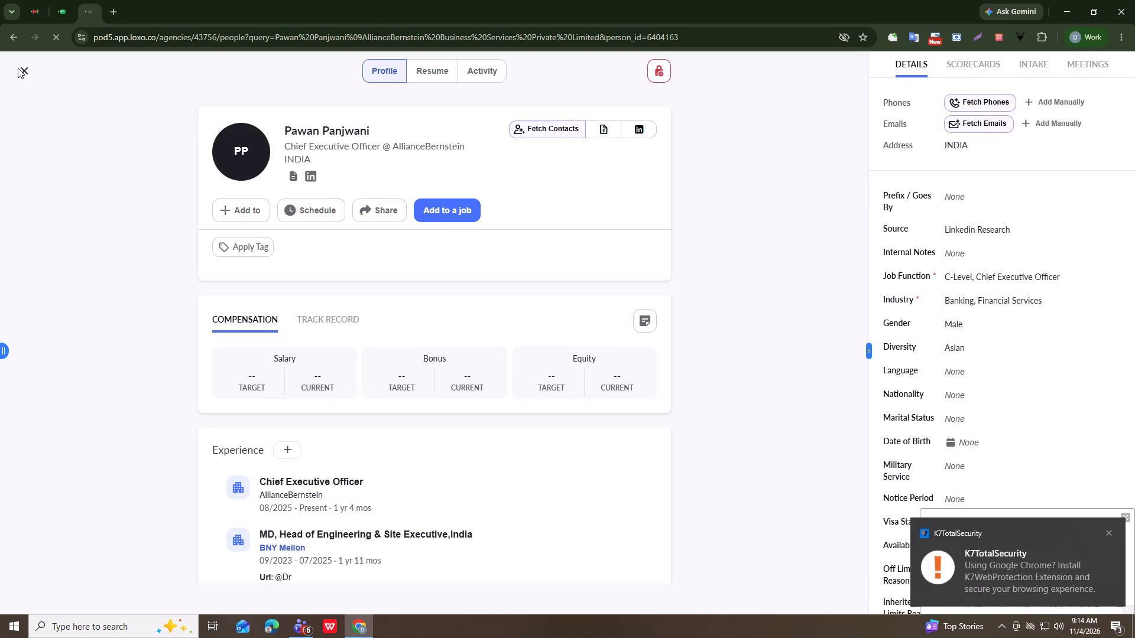
Close the open candidate profile in Loxo to return to the people search.
{"action": "left_click", "coordinate": [18, 67]}
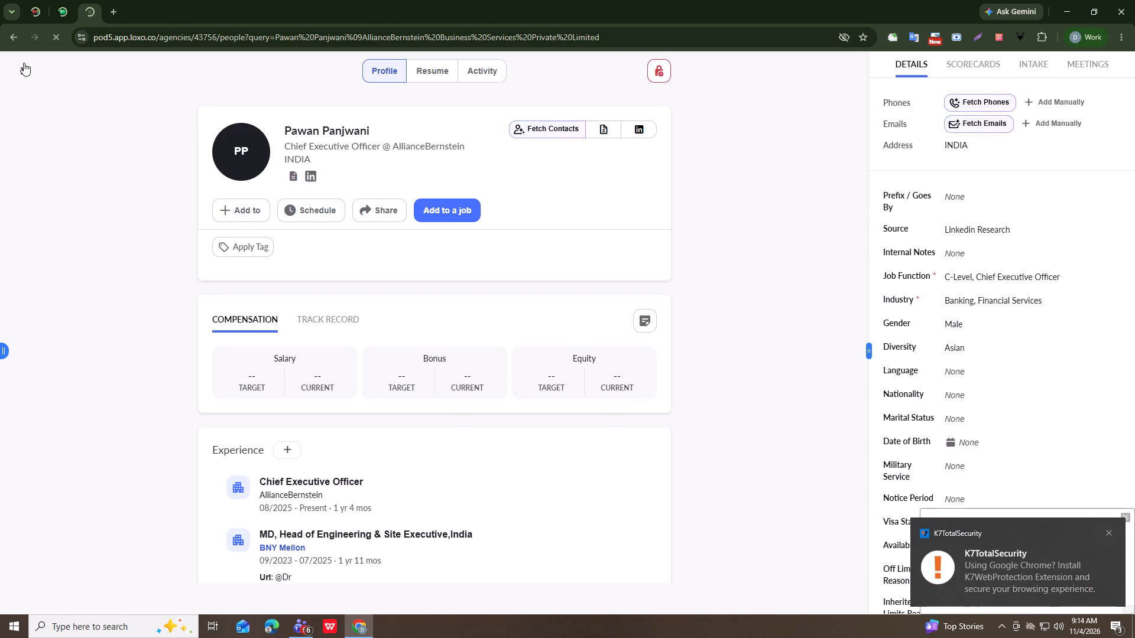
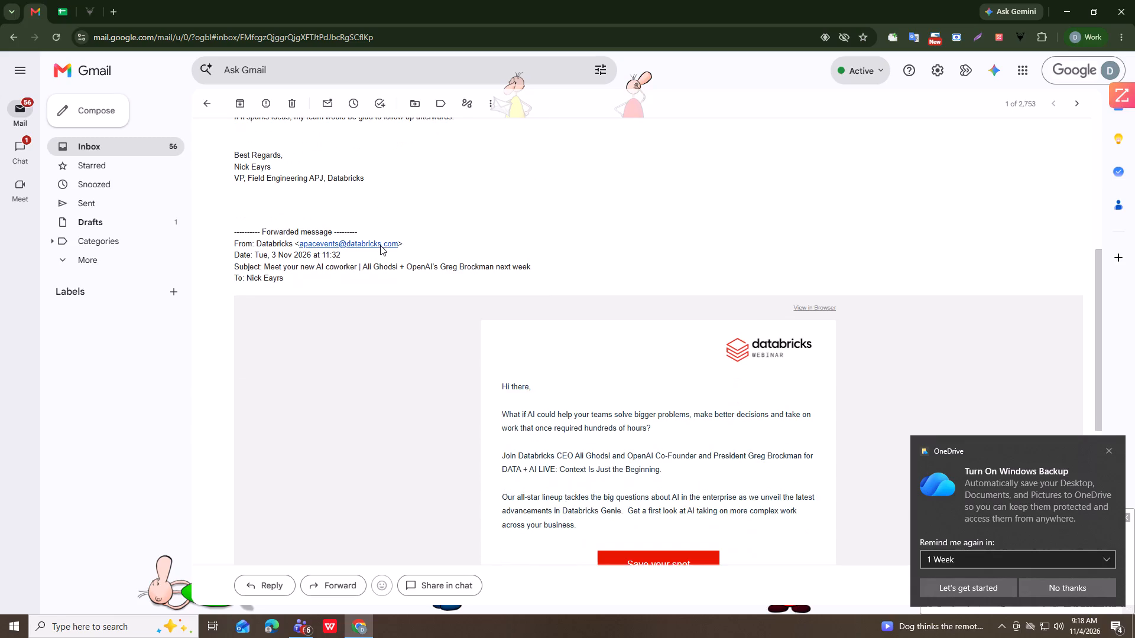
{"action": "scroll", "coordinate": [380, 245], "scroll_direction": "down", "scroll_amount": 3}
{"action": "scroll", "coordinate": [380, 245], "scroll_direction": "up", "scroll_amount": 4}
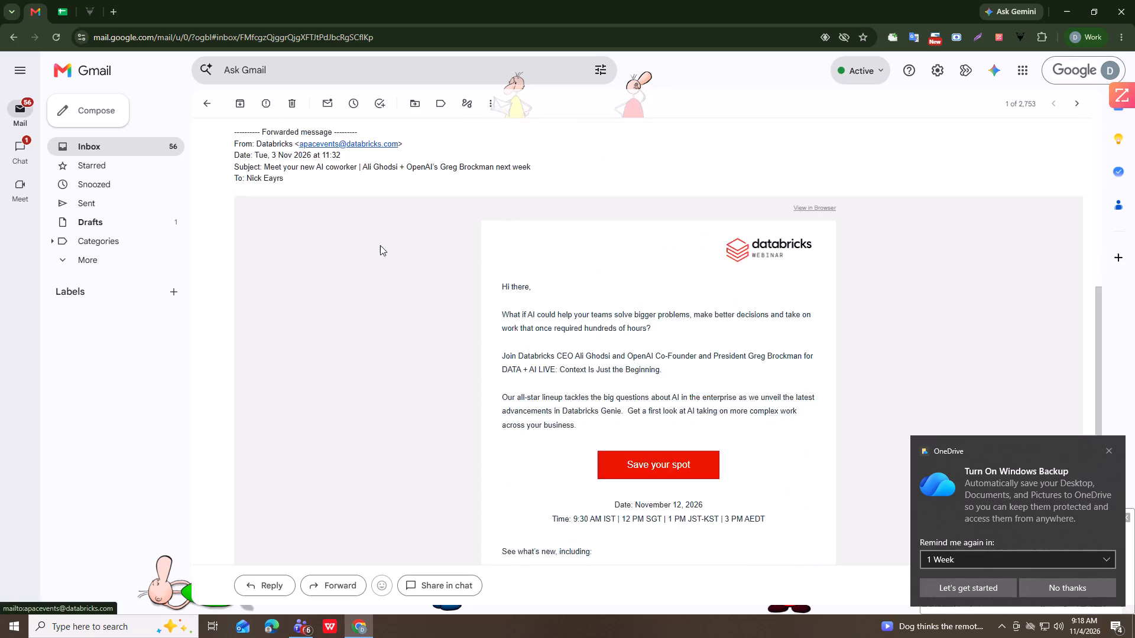
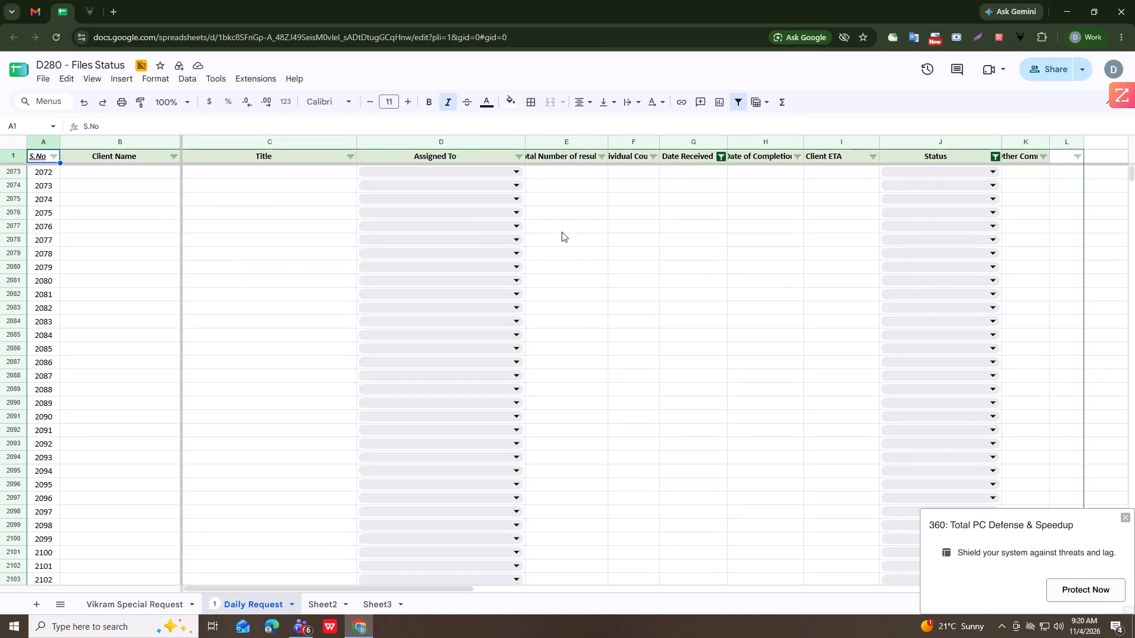
Examine the Daily Request rows and the filter values set on the Status and Date Received columns, leaving both filters as they are.
{"action": "scroll", "coordinate": [494, 269], "scroll_direction": "up", "scroll_amount": 2}
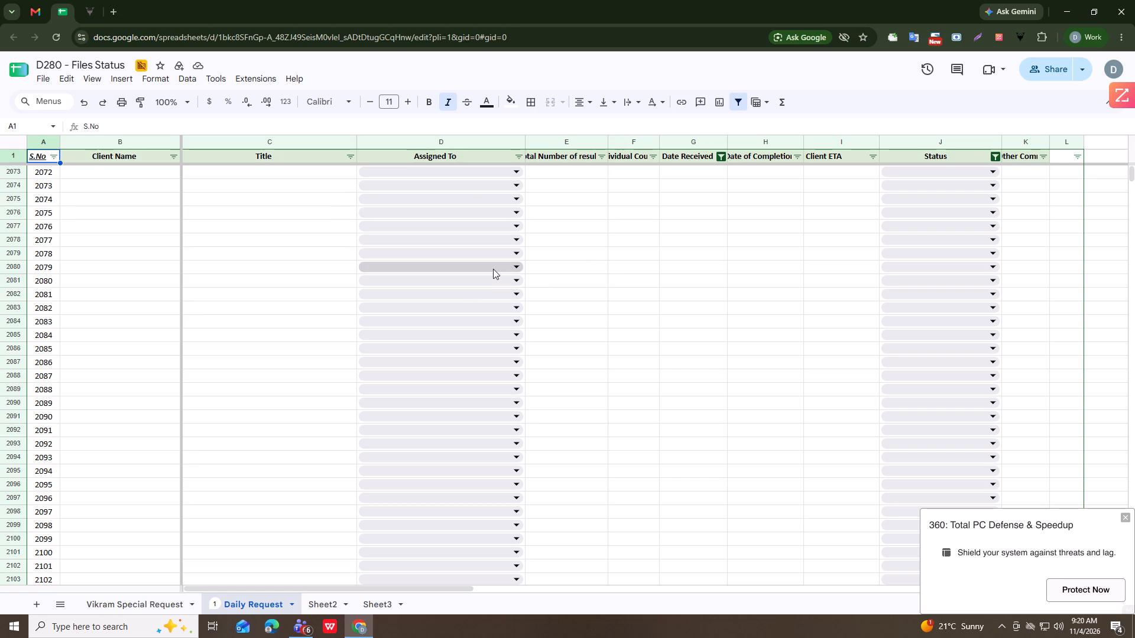
{"action": "scroll", "coordinate": [493, 269], "scroll_direction": "up", "scroll_amount": 2}
{"action": "scroll", "coordinate": [538, 246], "scroll_direction": "down", "scroll_amount": 4}
{"action": "scroll", "coordinate": [539, 243], "scroll_direction": "up", "scroll_amount": 8}
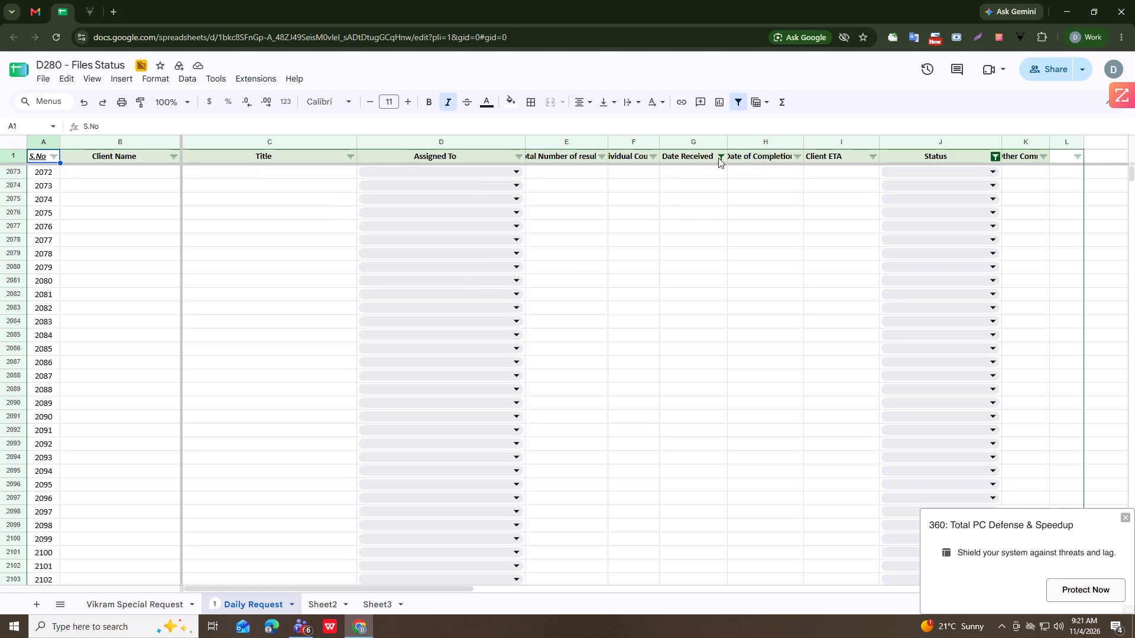
{"action": "left_click", "coordinate": [995, 159]}
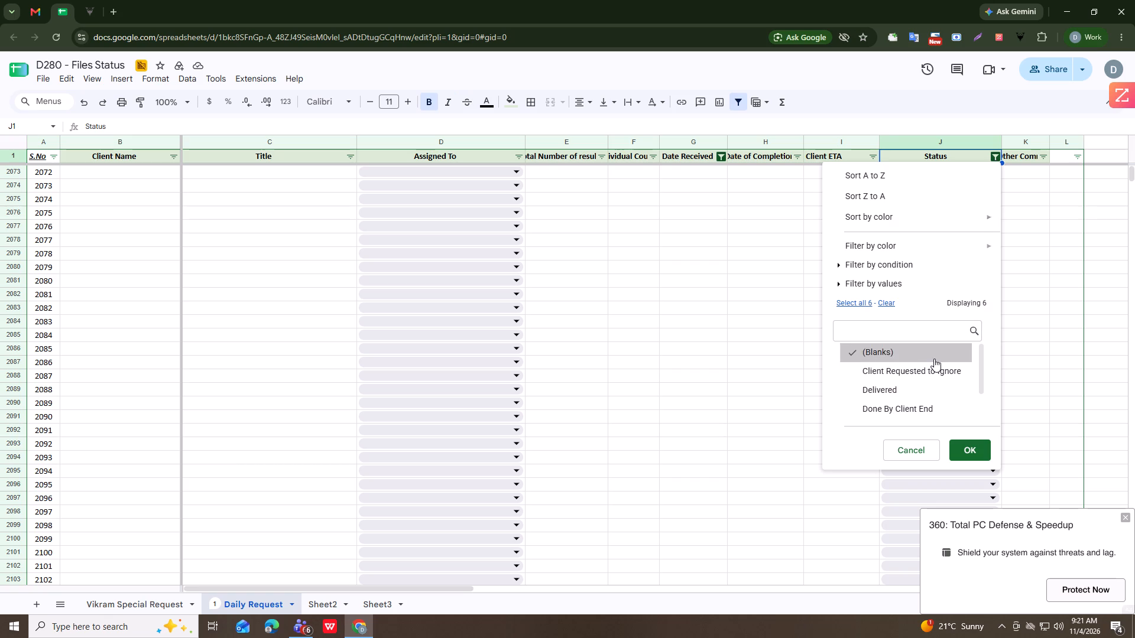
{"action": "scroll", "coordinate": [932, 357], "scroll_direction": "down", "scroll_amount": 2}
{"action": "scroll", "coordinate": [920, 395], "scroll_direction": "up", "scroll_amount": 2}
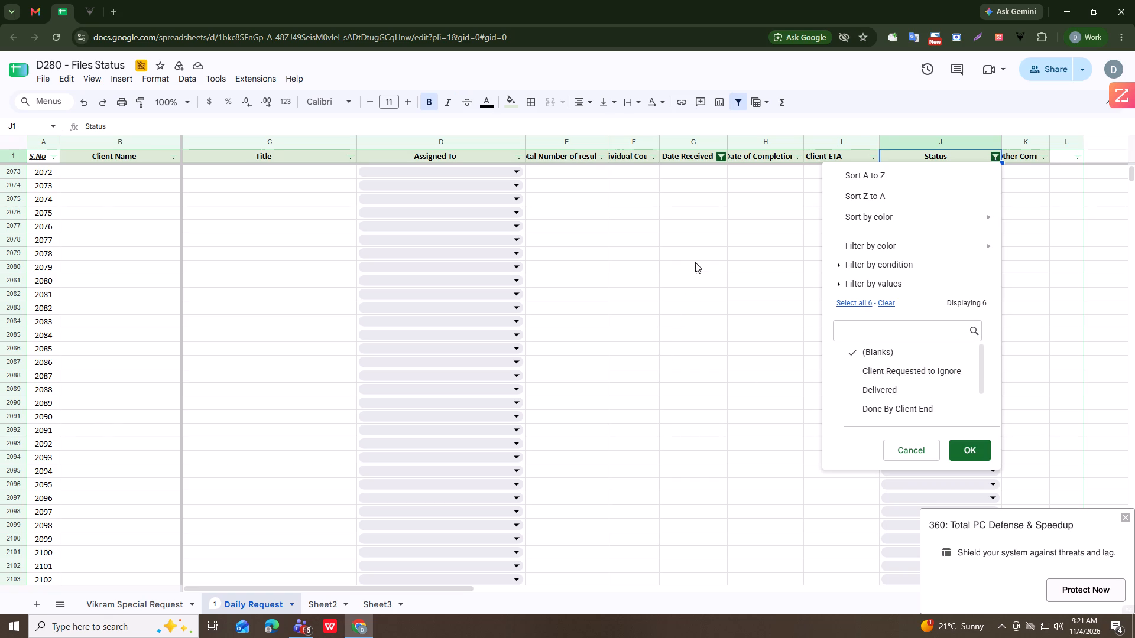
{"action": "left_click", "coordinate": [700, 244]}
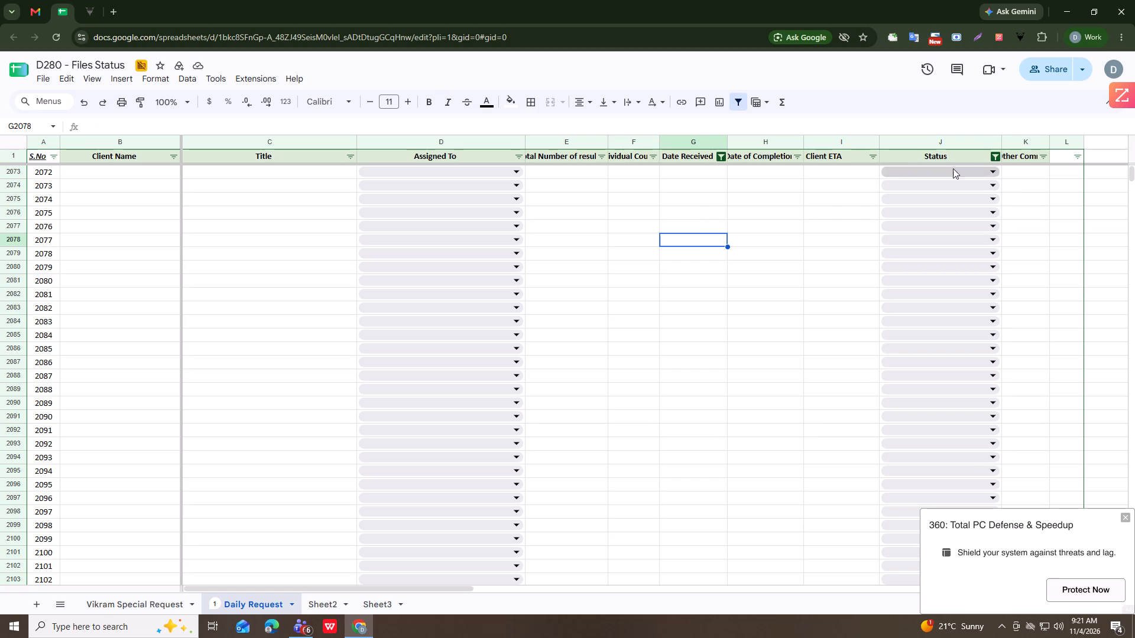
{"action": "left_click", "coordinate": [719, 155]}
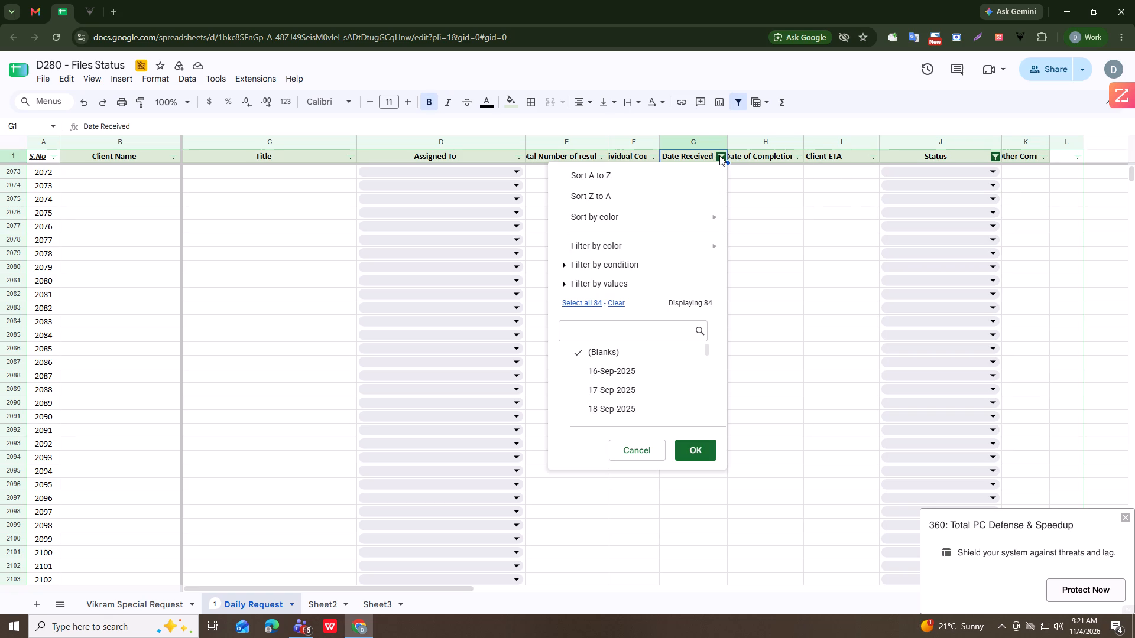
{"action": "scroll", "coordinate": [644, 385], "scroll_direction": "down", "scroll_amount": 14}
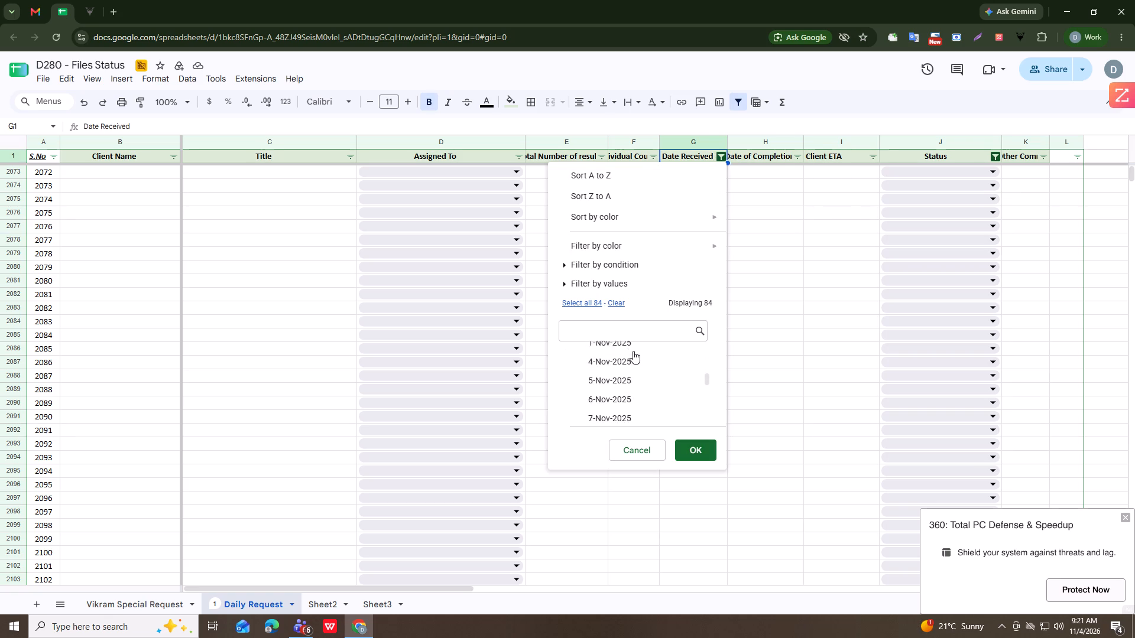
{"action": "scroll", "coordinate": [633, 351], "scroll_direction": "down", "scroll_amount": 18}
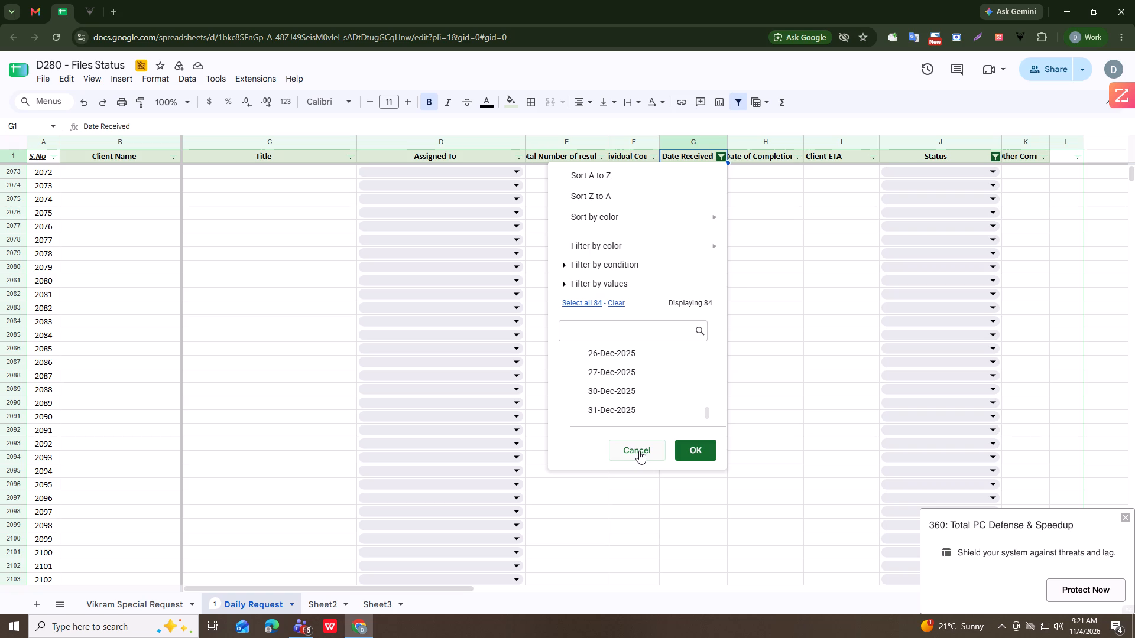
{"action": "left_click", "coordinate": [639, 451]}
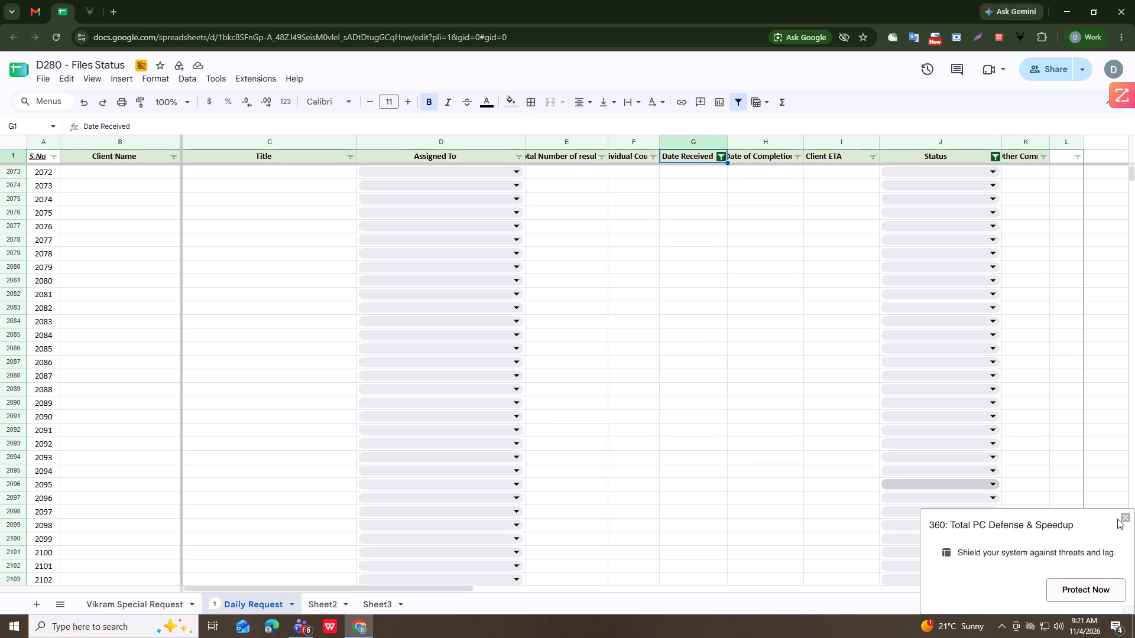
Dismiss the 360 Total PC Defense & Speedup notification covering the spreadsheet.
{"action": "left_click", "coordinate": [1123, 517]}
{"action": "scroll", "coordinate": [944, 397], "scroll_direction": "down", "scroll_amount": 1}
{"action": "scroll", "coordinate": [944, 397], "scroll_direction": "up", "scroll_amount": 5}
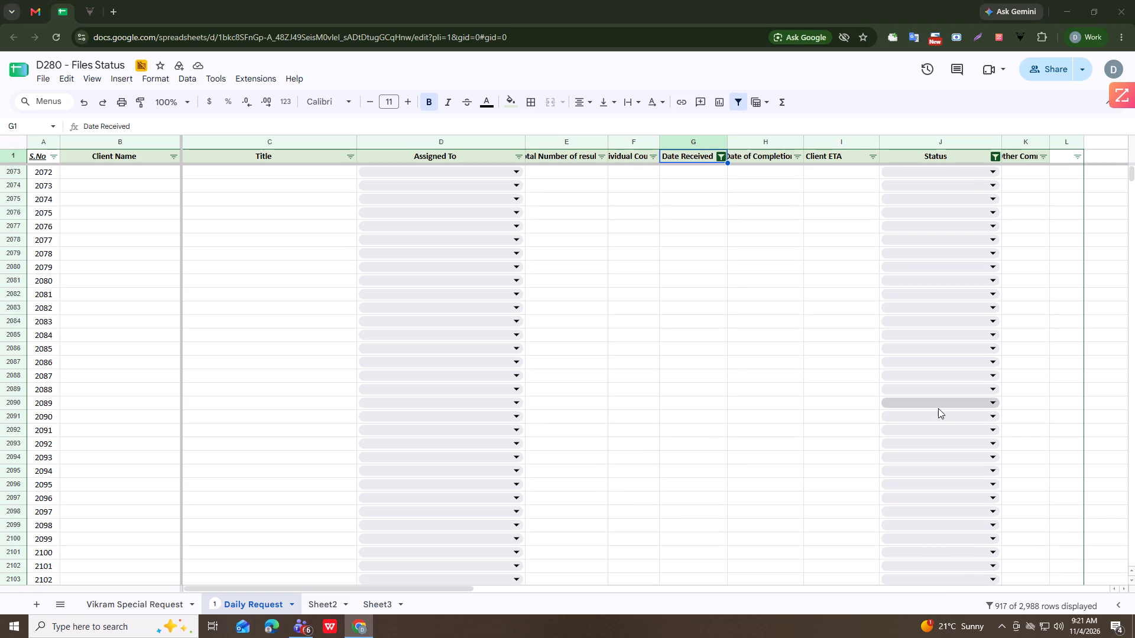
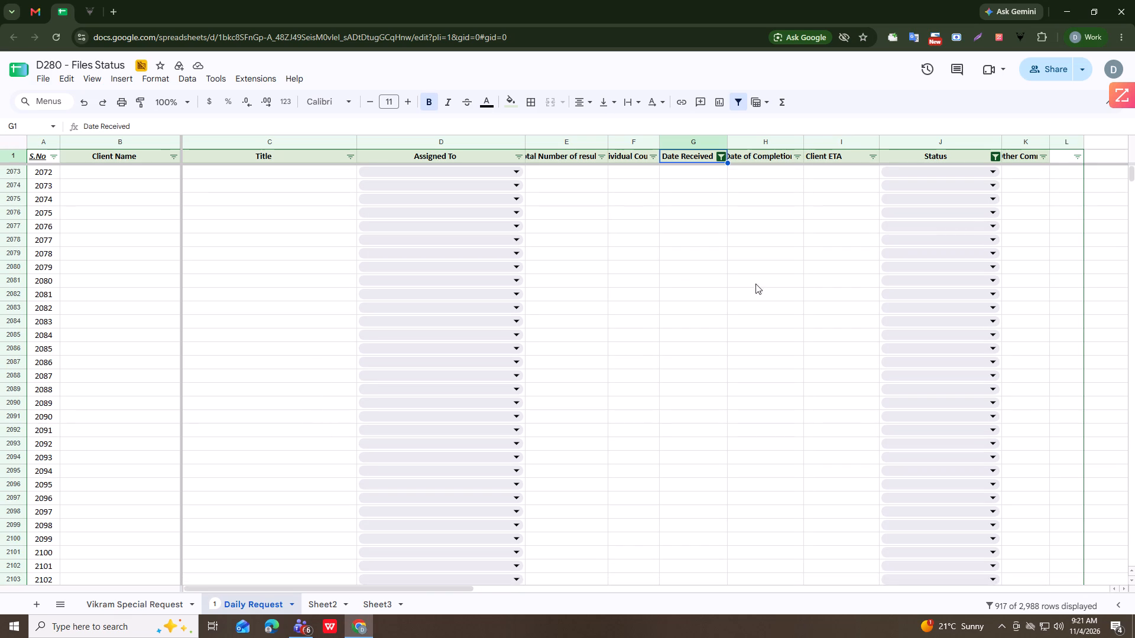
Set the Status column filter on the Daily Request sheet to include all six values.
{"action": "left_click", "coordinate": [994, 156]}
{"action": "scroll", "coordinate": [899, 372], "scroll_direction": "down", "scroll_amount": 6}
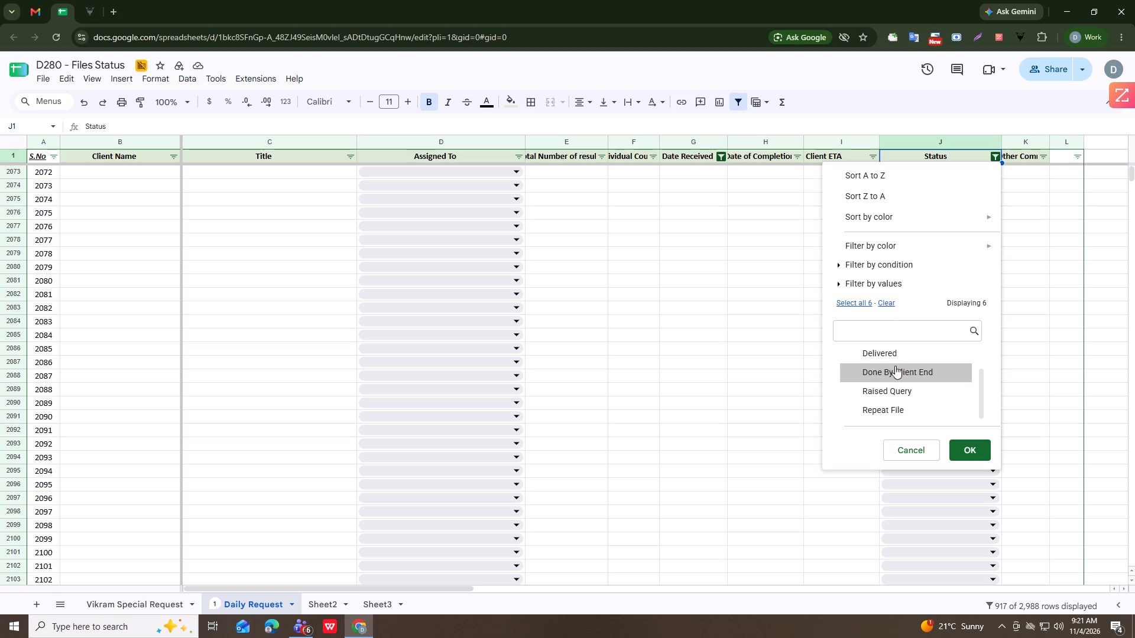
{"action": "scroll", "coordinate": [894, 365], "scroll_direction": "up", "scroll_amount": 6}
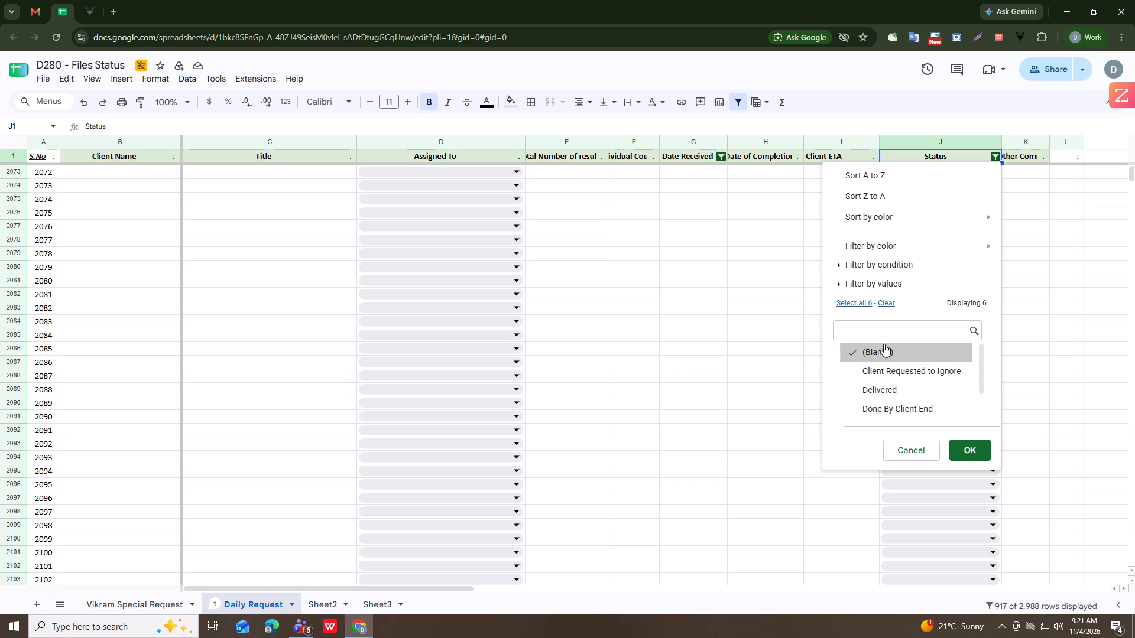
{"action": "left_click", "coordinate": [848, 308]}
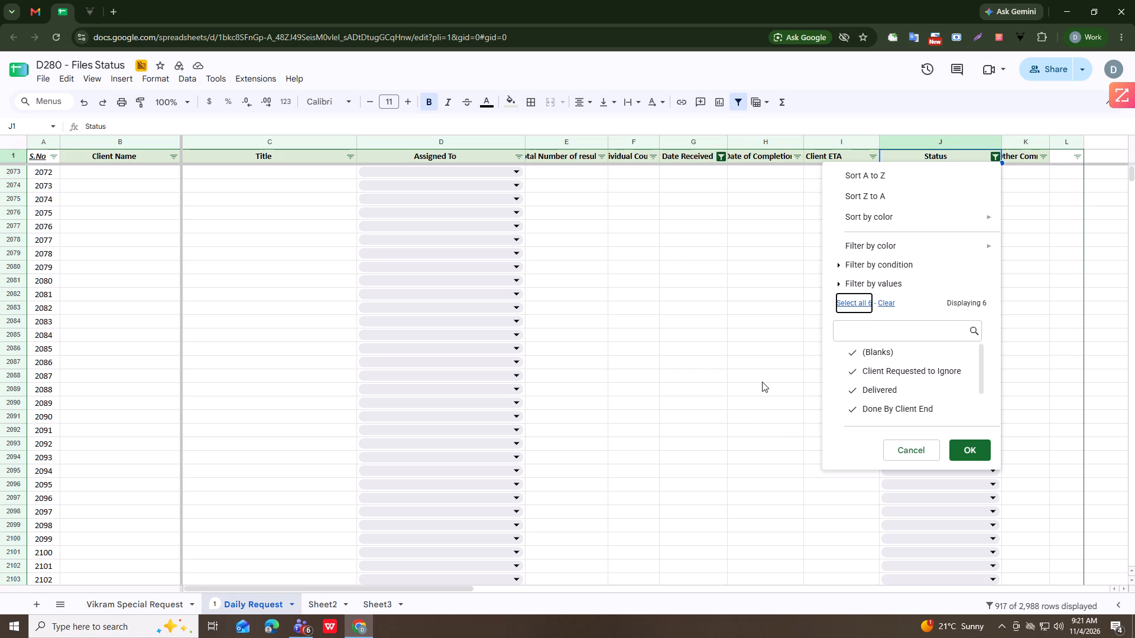
{"action": "left_click", "coordinate": [964, 442]}
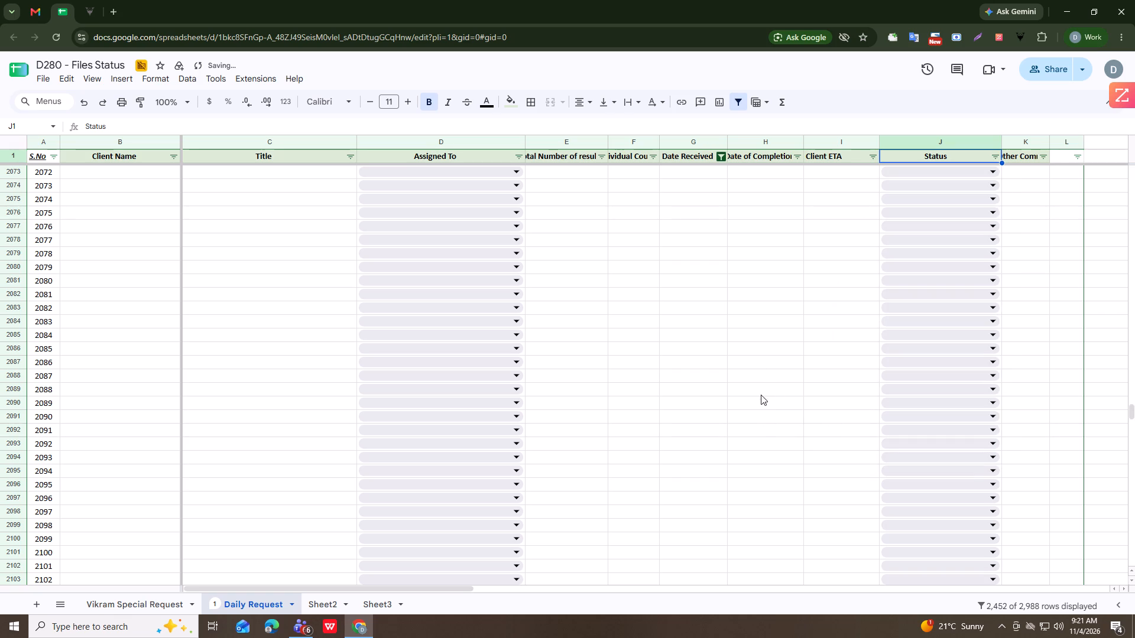
Examine the last filled request rows of the Daily Request sheet, just above the empty numbered rows.
{"action": "scroll", "coordinate": [760, 395], "scroll_direction": "down", "scroll_amount": 4}
{"action": "scroll", "coordinate": [749, 380], "scroll_direction": "up", "scroll_amount": 6}
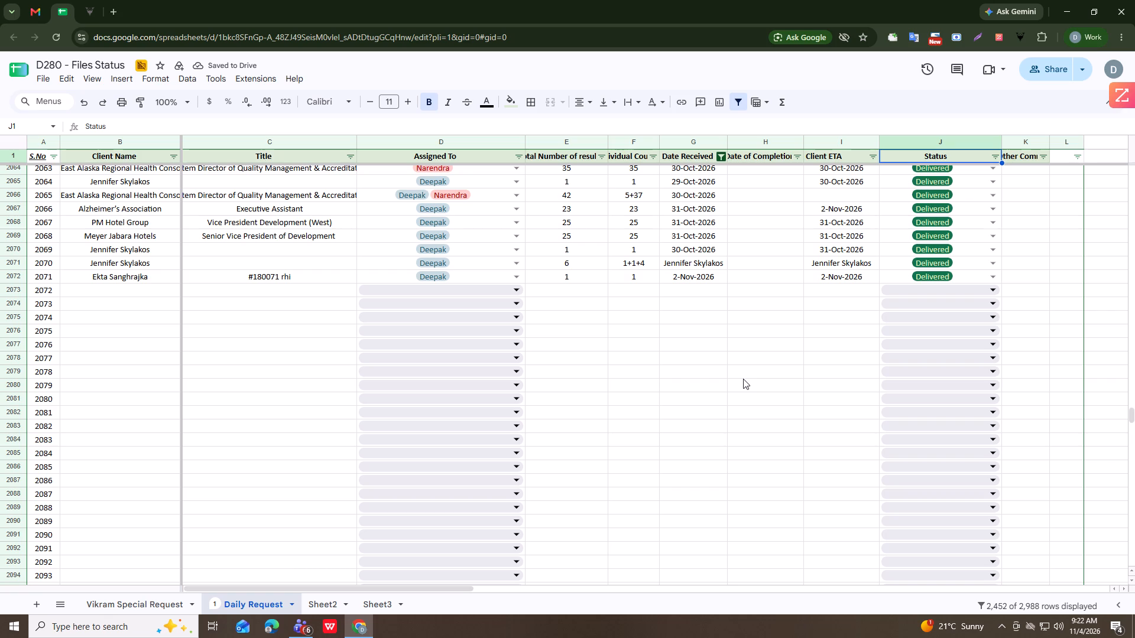
{"action": "scroll", "coordinate": [738, 378], "scroll_direction": "up", "scroll_amount": 1}
{"action": "scroll", "coordinate": [738, 378], "scroll_direction": "down", "scroll_amount": 1}
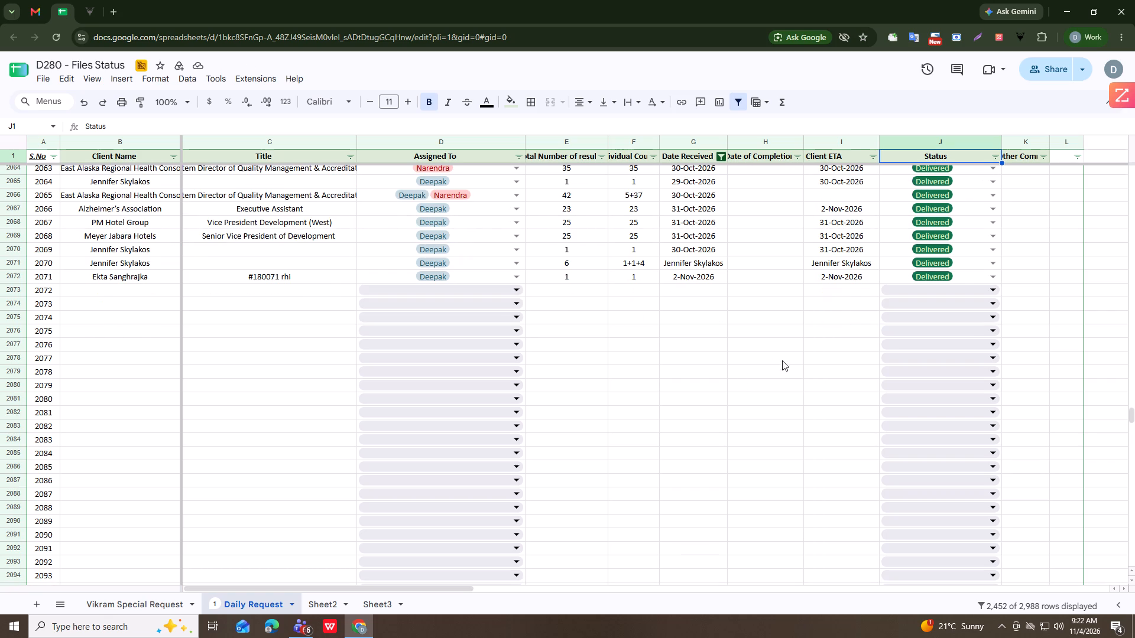
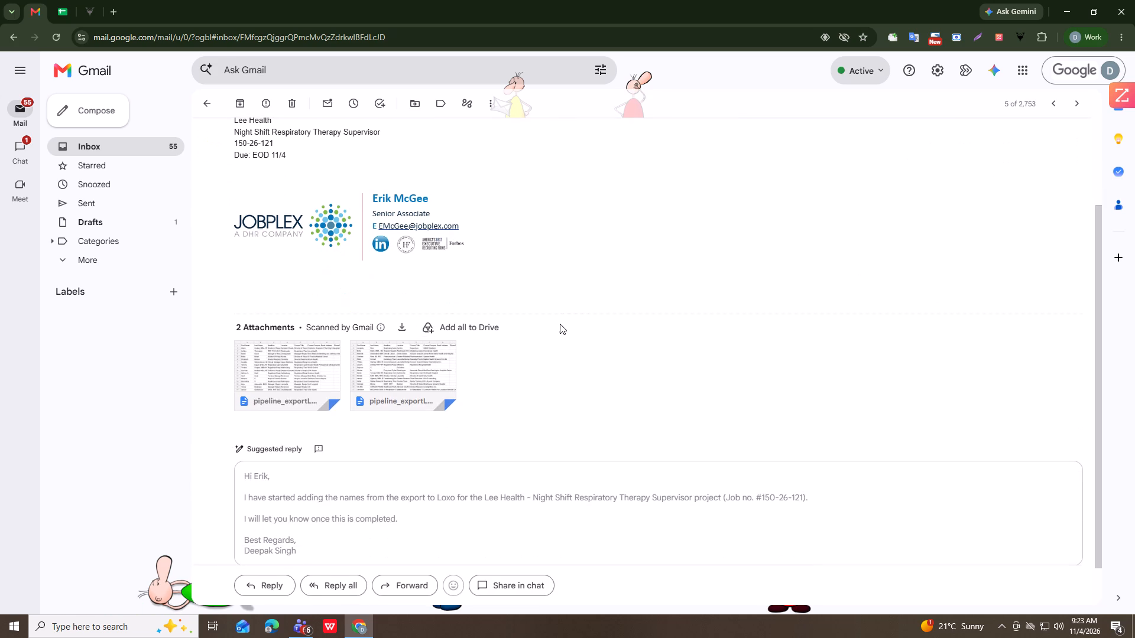
Preview both attached Lee Health candidate exports, pipeline_exportLeeHealth11-31.csv and pipeline_exportLeeHealth11-32.csv, and return to the request text in the email.
{"action": "left_click", "coordinate": [316, 370]}
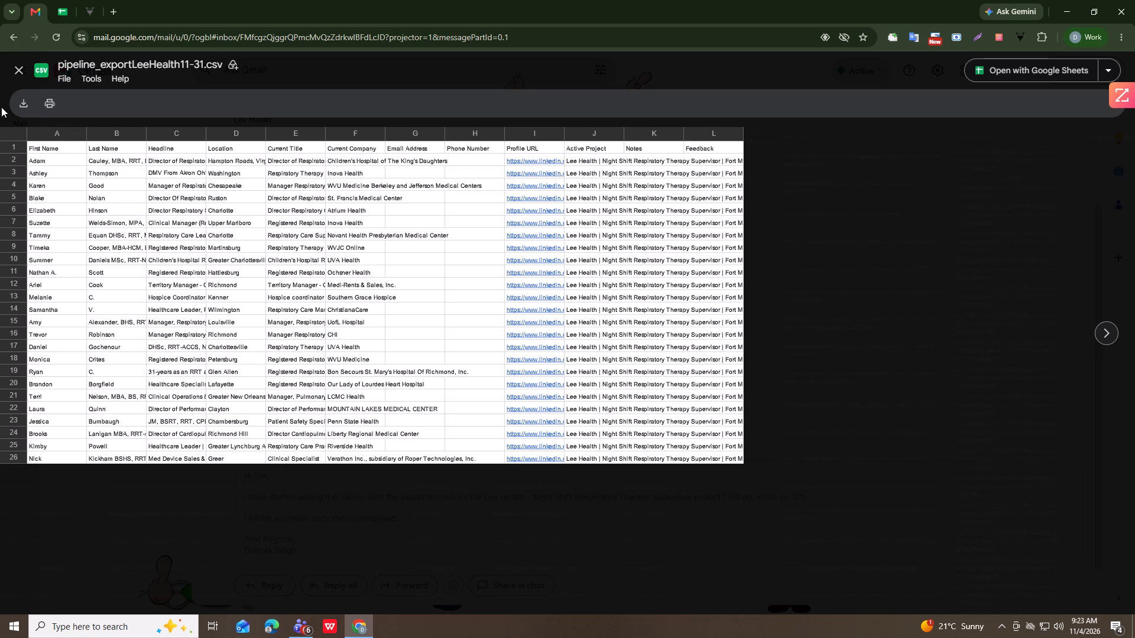
{"action": "left_click", "coordinate": [18, 74]}
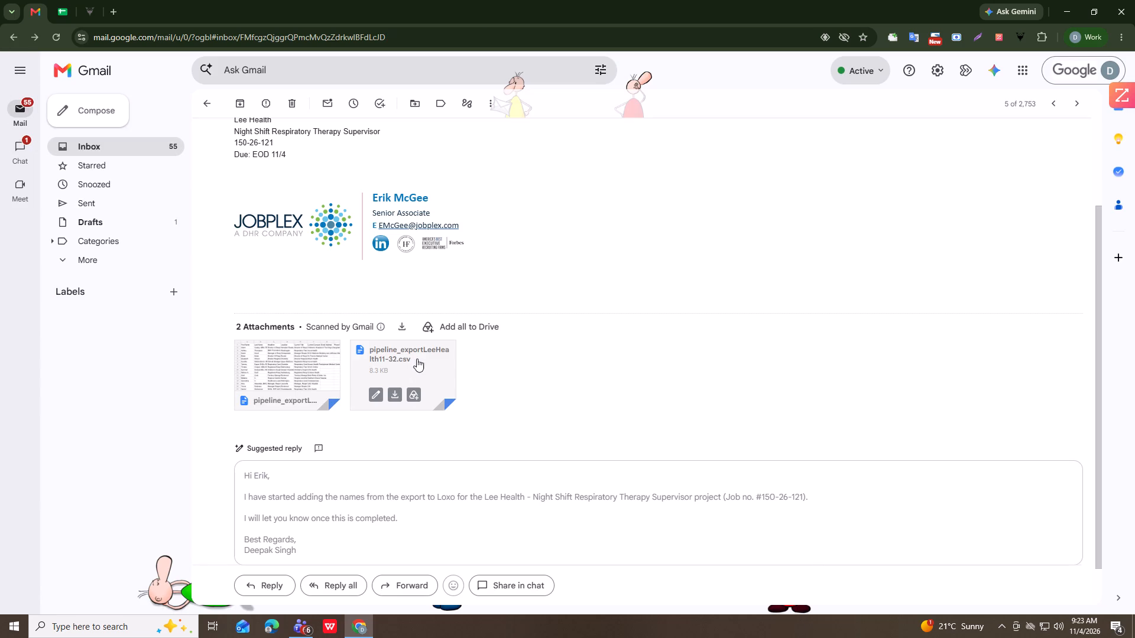
{"action": "left_click", "coordinate": [417, 359]}
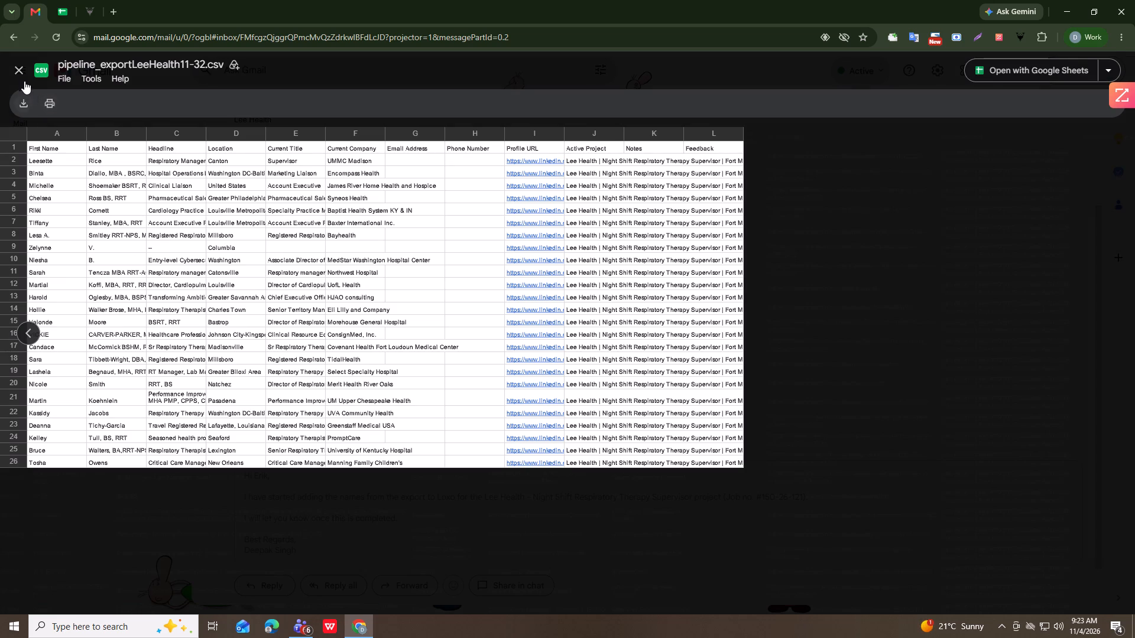
{"action": "left_click", "coordinate": [20, 74]}
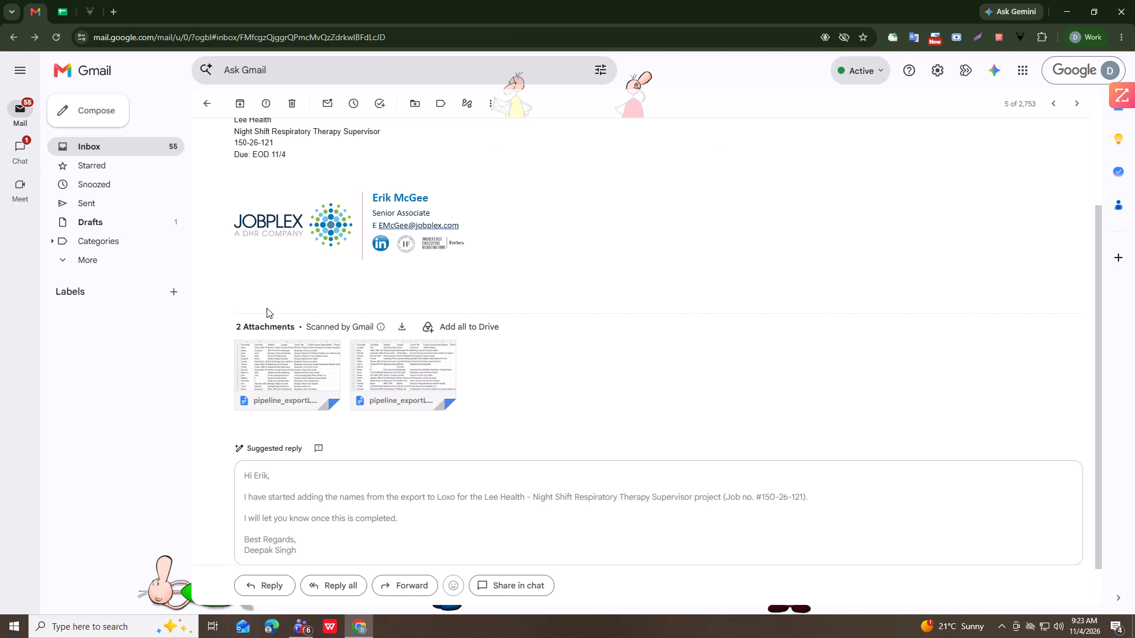
{"action": "scroll", "coordinate": [280, 301], "scroll_direction": "up", "scroll_amount": 3}
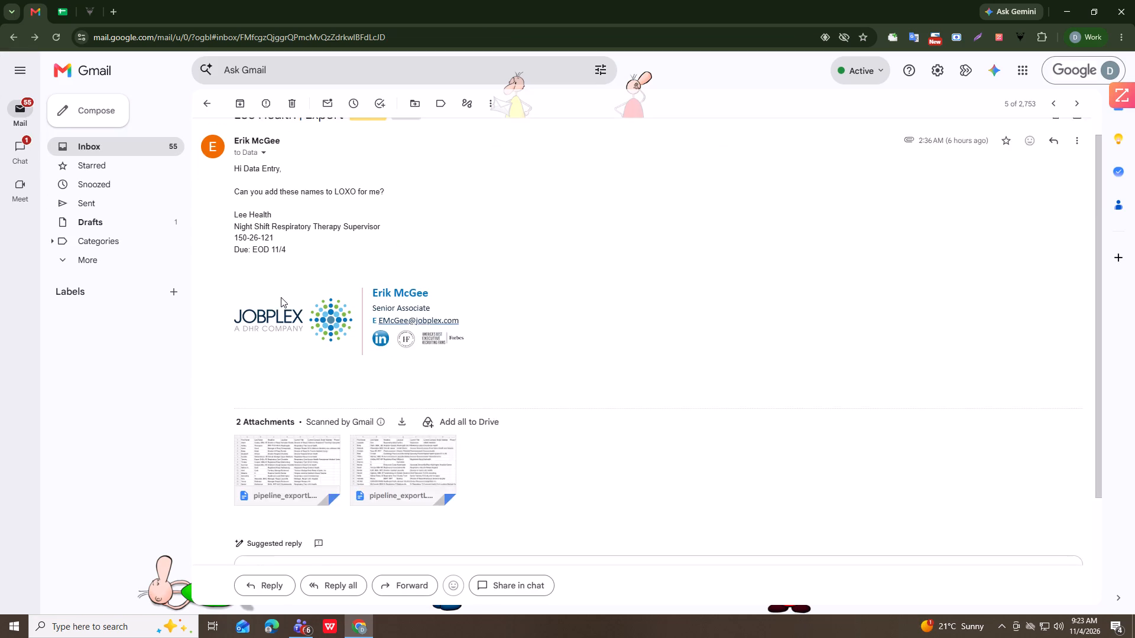
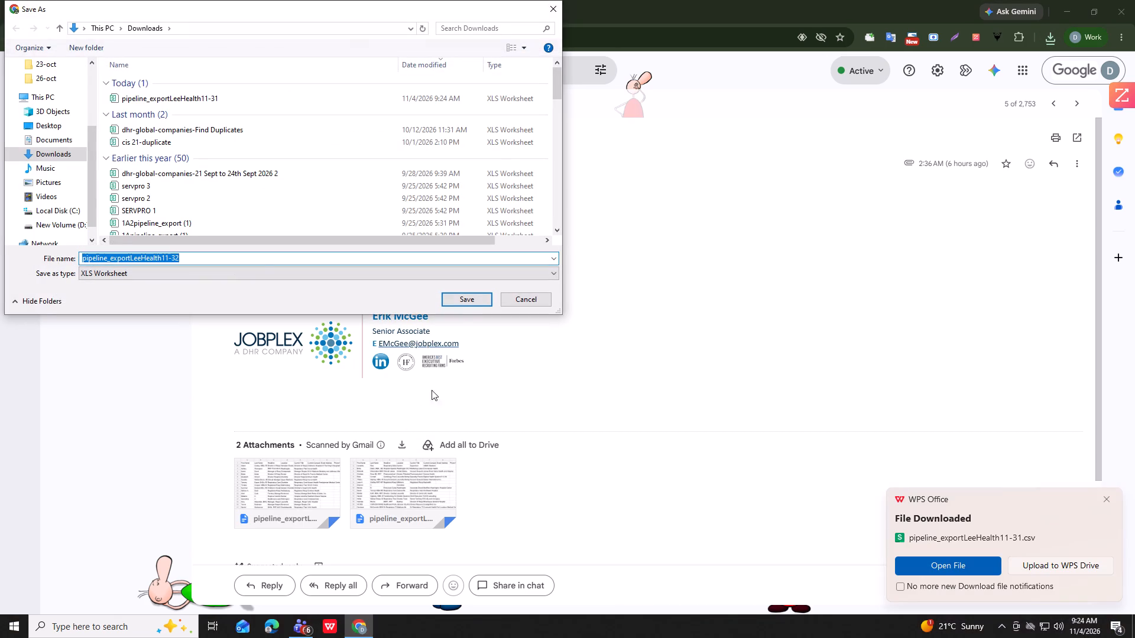
{"action": "left_click", "coordinate": [466, 302]}
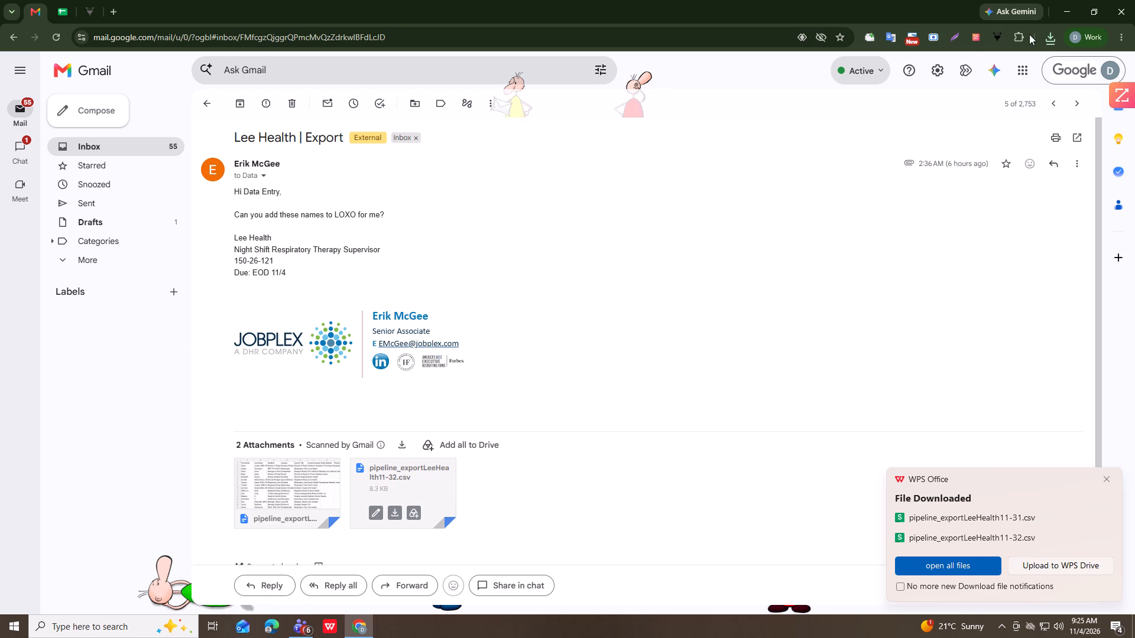
Switch to File Explorer and open pipeline_exportLeeHealth11-31 and pipeline_exportLeeHealth11-32 together from the Downloads folder.
{"action": "left_click", "coordinate": [1065, 8]}
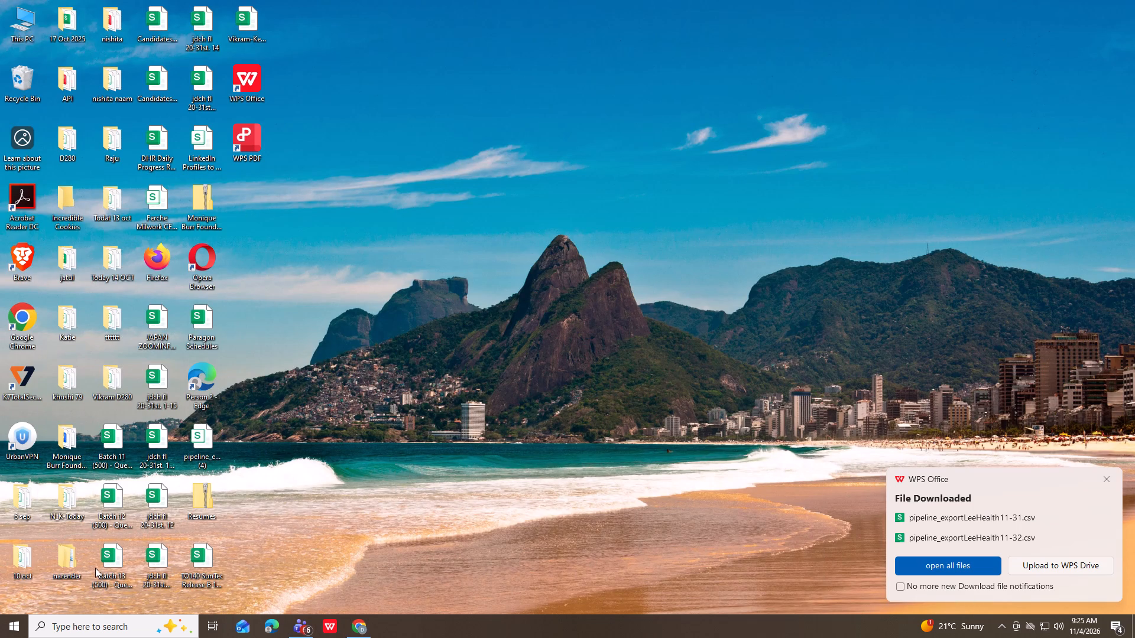
{"action": "double_click", "coordinate": [66, 560]}
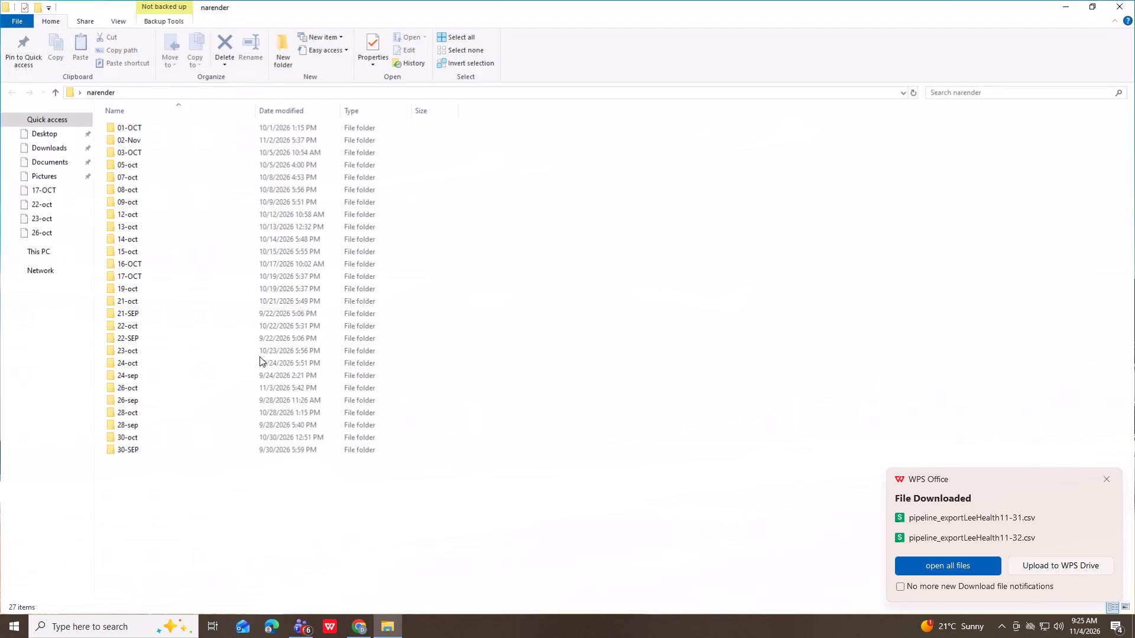
{"action": "left_click", "coordinate": [56, 150]}
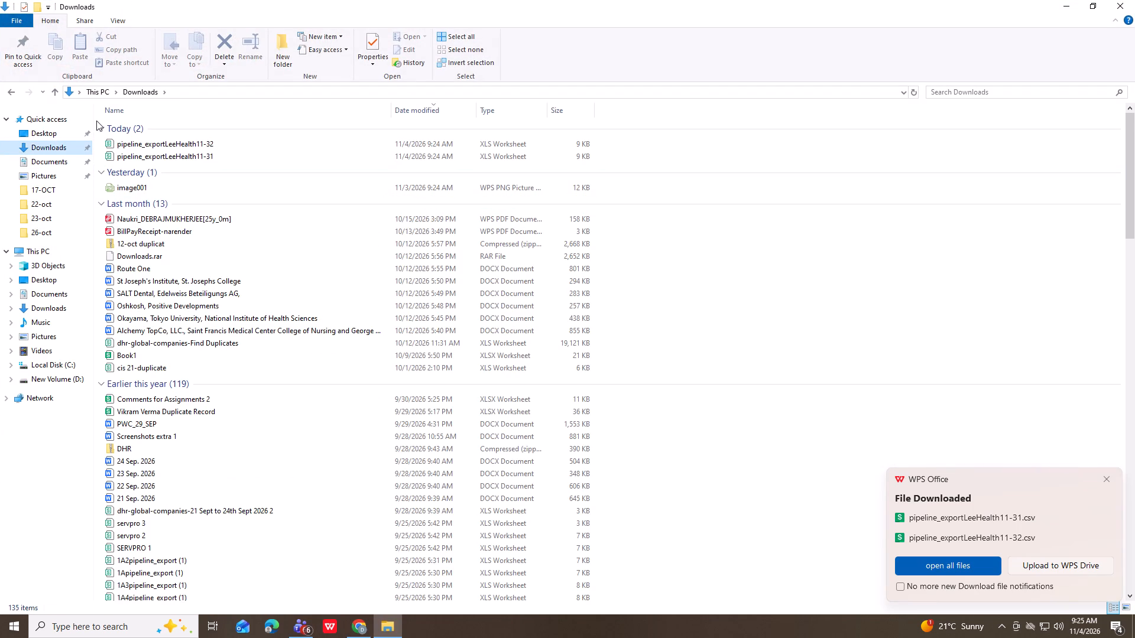
{"action": "left_click_drag", "start_coordinate": [98, 137], "coordinate": [124, 155]}
{"action": "key", "text": "Return"}
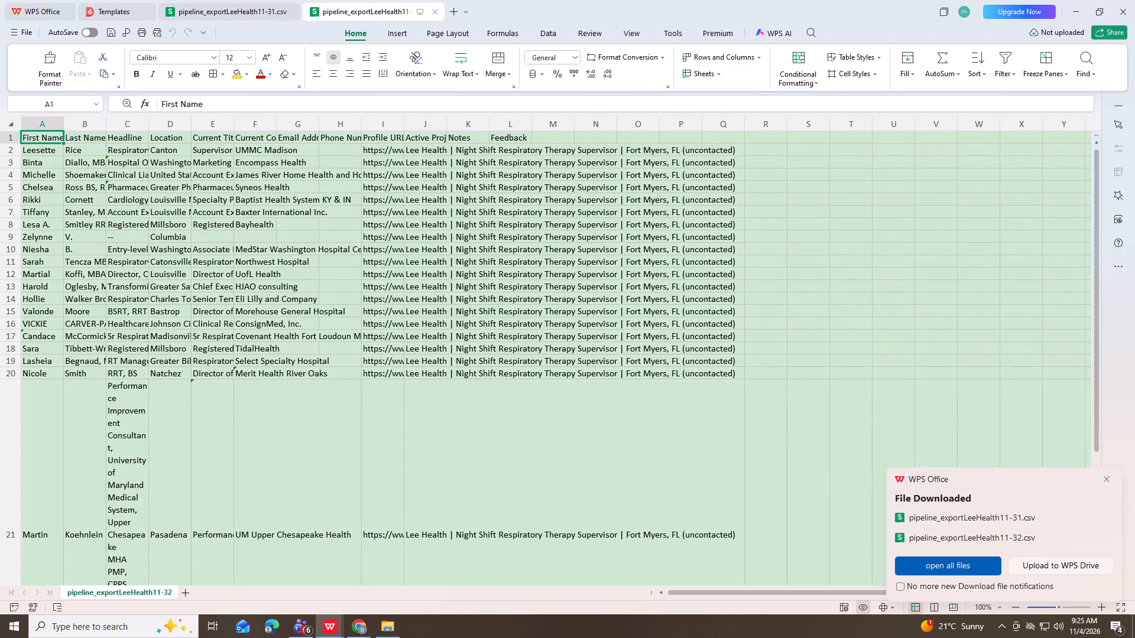
Look through the candidate rows of pipeline_exportLeeHealth11-31.csv down to the last filled row, and dismiss the upgrade banner.
{"action": "left_click", "coordinate": [234, 12]}
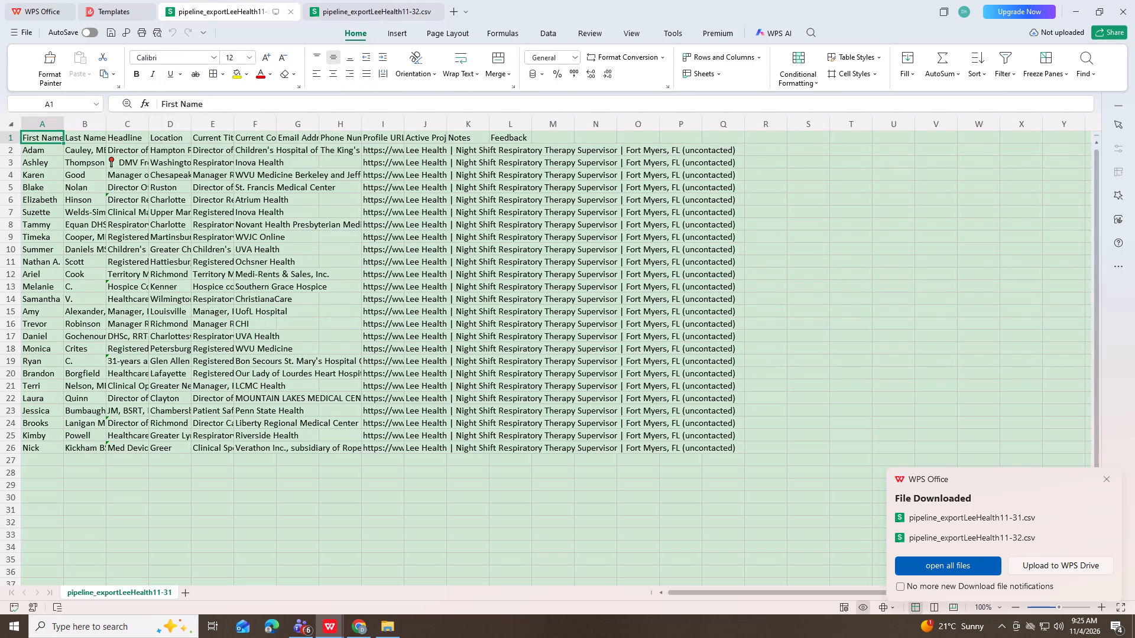
{"action": "scroll", "coordinate": [299, 375], "scroll_direction": "down", "scroll_amount": 3}
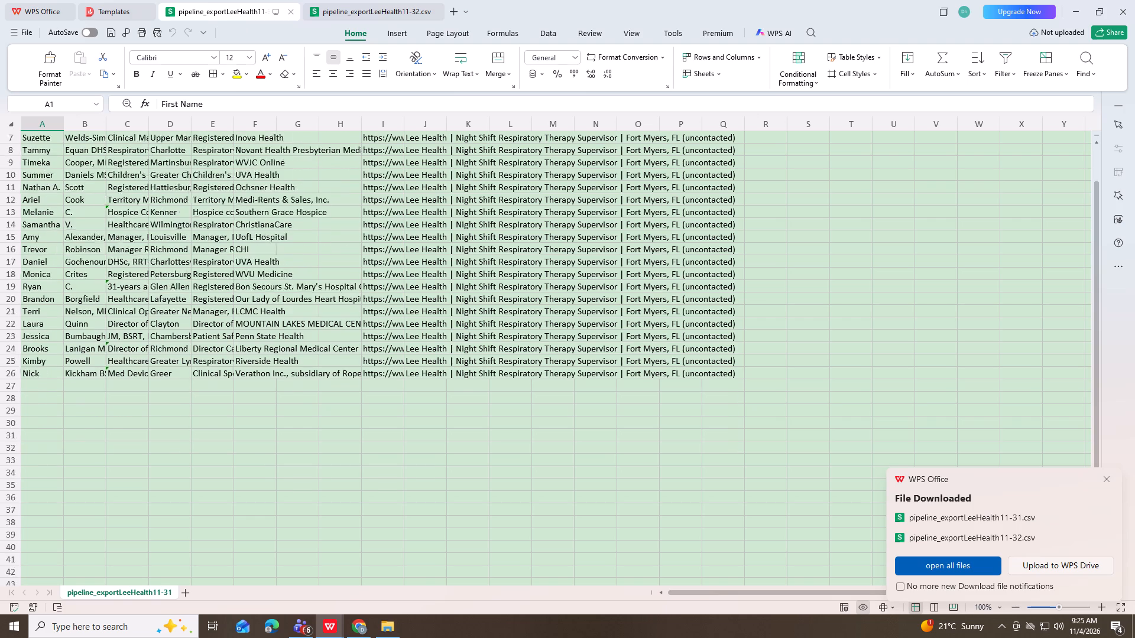
{"action": "scroll", "coordinate": [298, 372], "scroll_direction": "down", "scroll_amount": 2}
{"action": "scroll", "coordinate": [295, 363], "scroll_direction": "up", "scroll_amount": 10}
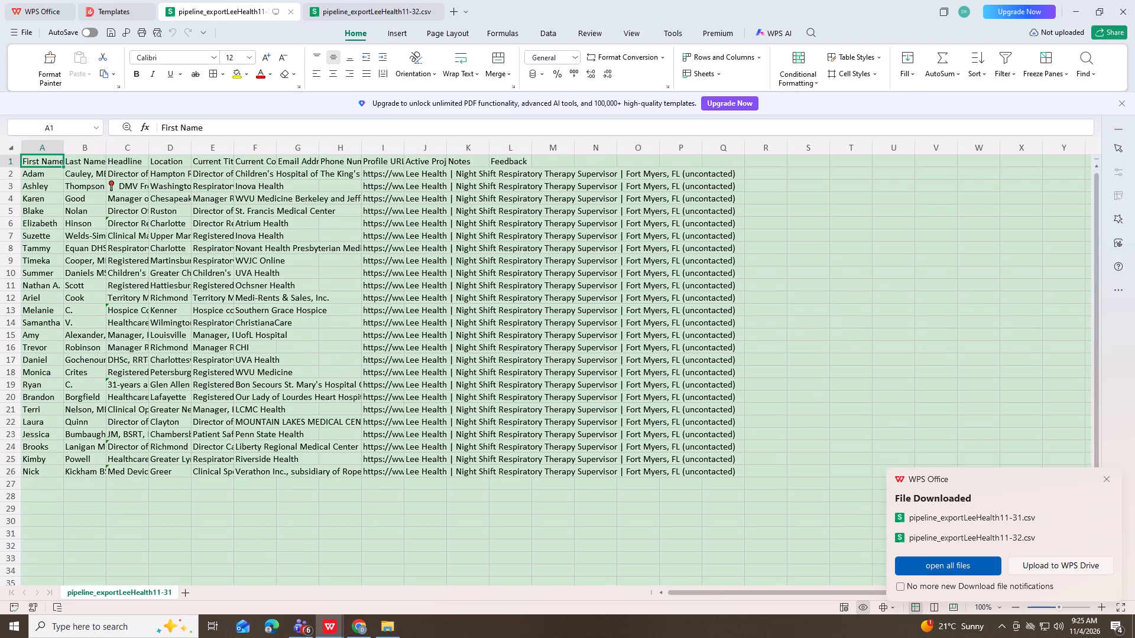
{"action": "left_click", "coordinate": [1124, 103]}
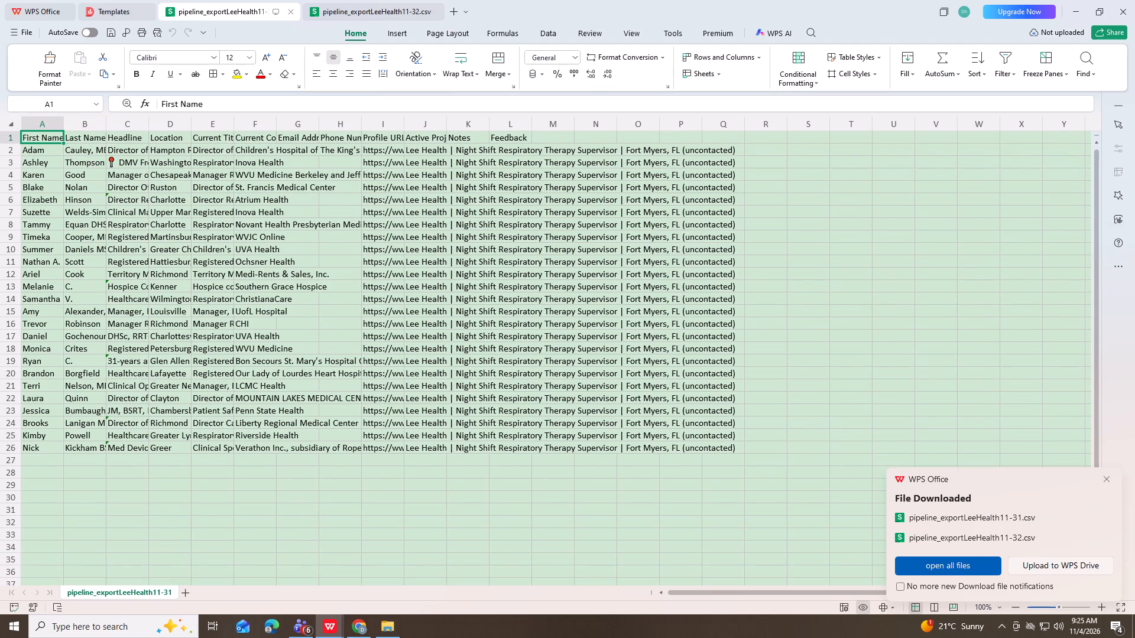
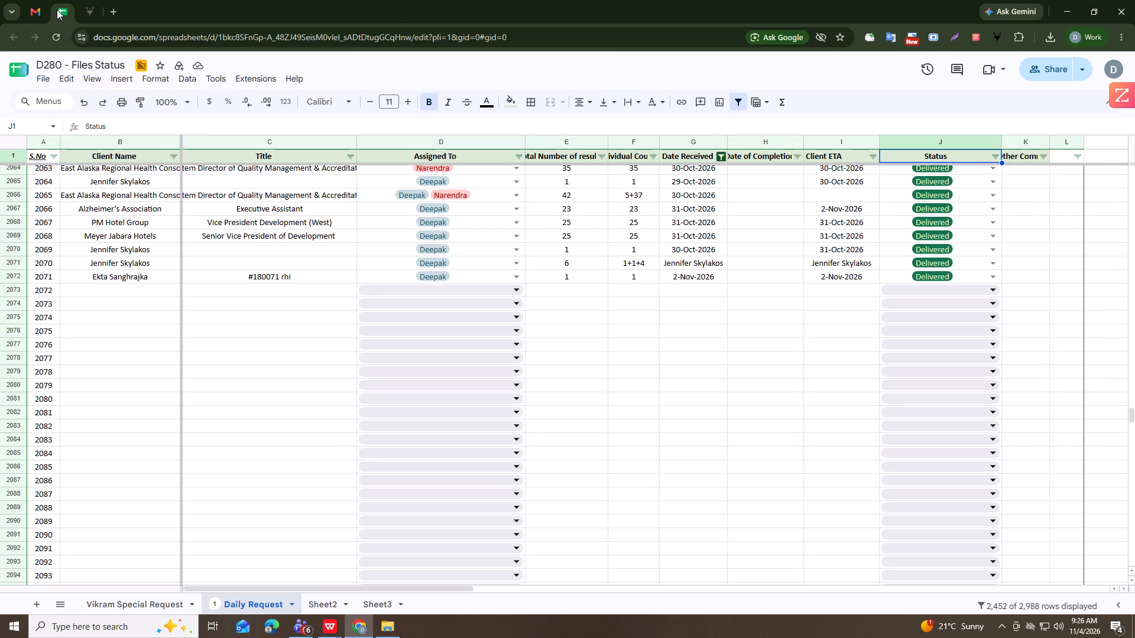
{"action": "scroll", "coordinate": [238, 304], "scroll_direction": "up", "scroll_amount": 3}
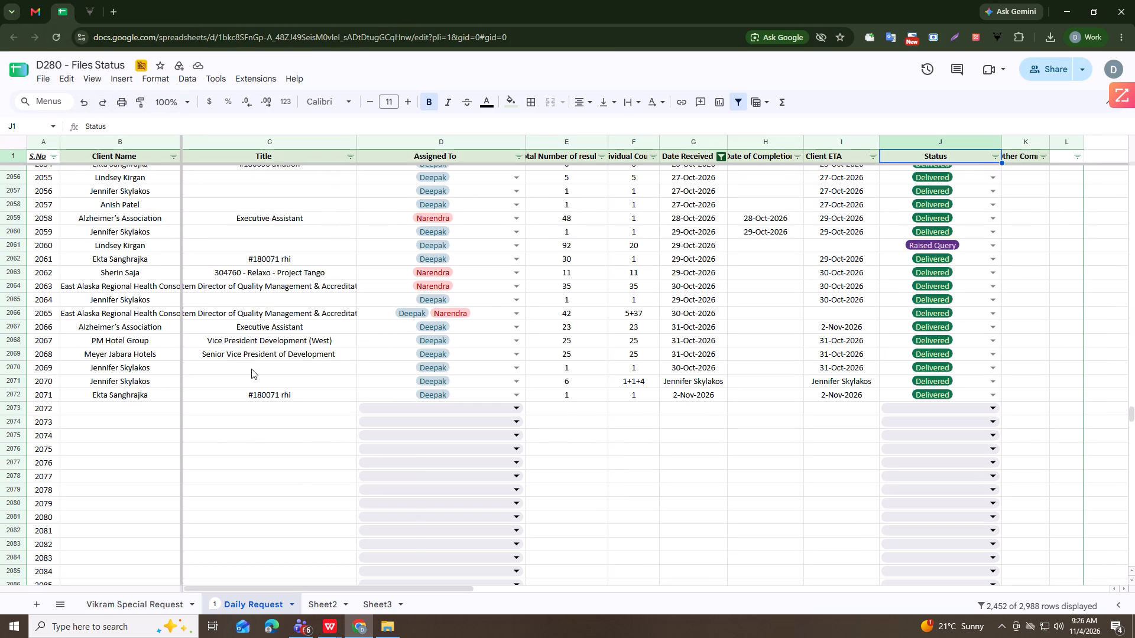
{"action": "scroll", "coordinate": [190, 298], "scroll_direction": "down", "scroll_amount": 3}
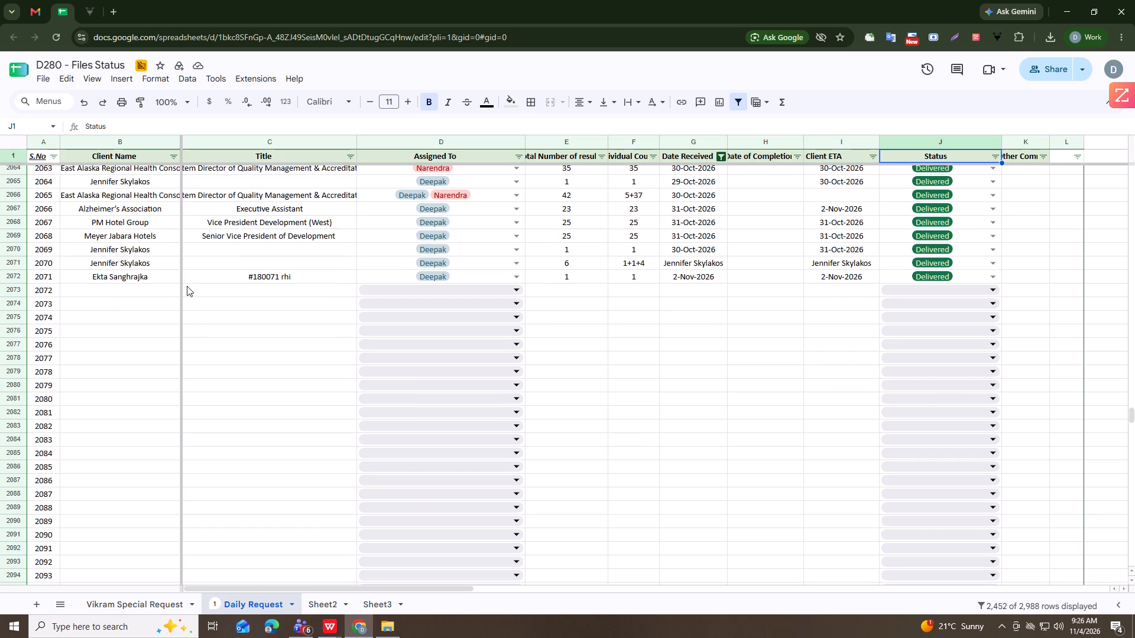
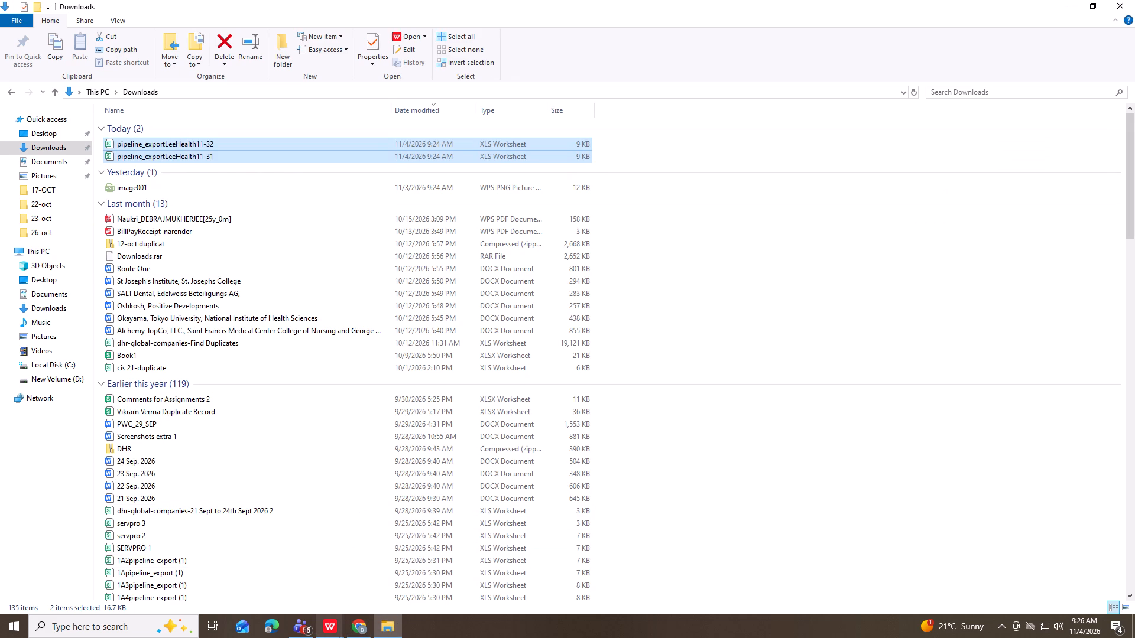
{"action": "left_click", "coordinate": [362, 629]}
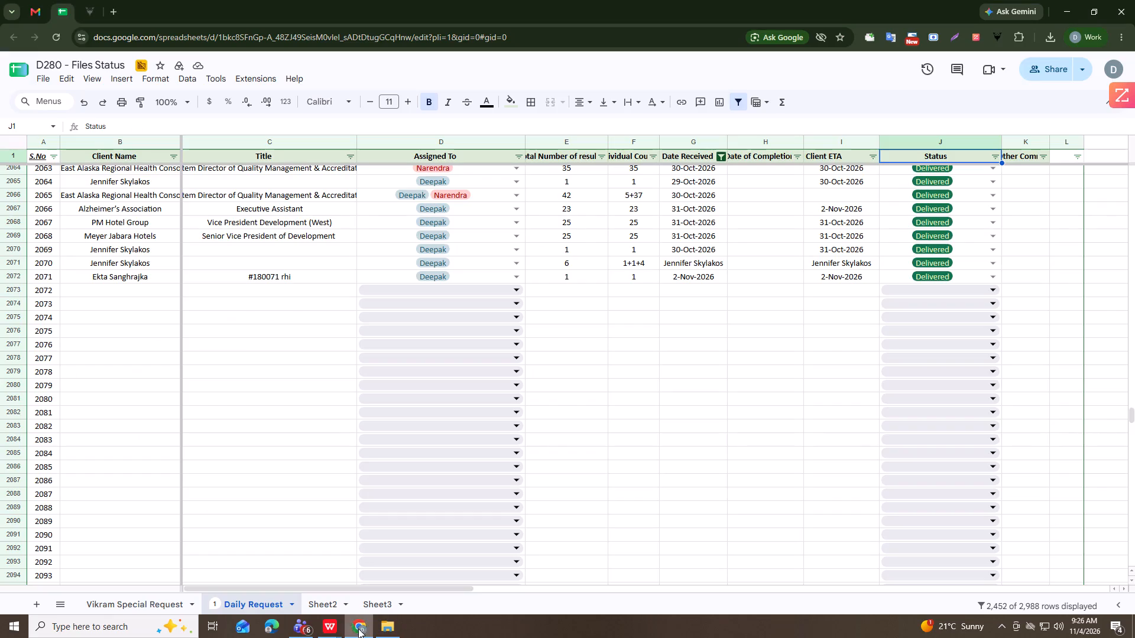
{"action": "left_click", "coordinate": [38, 4]}
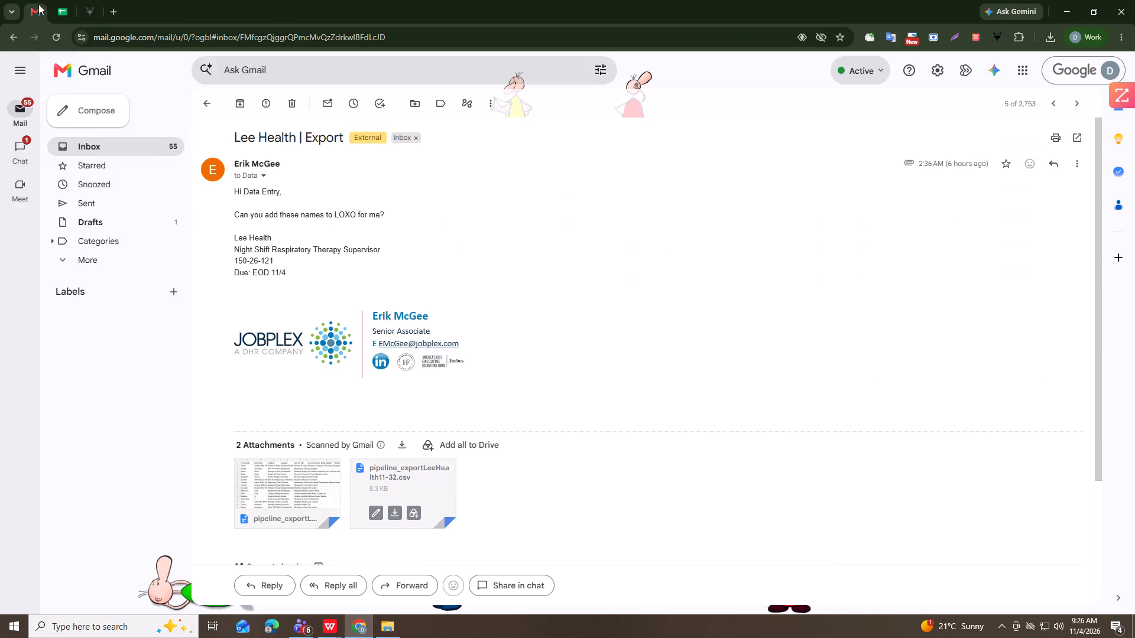
{"action": "left_click", "coordinate": [56, 2]}
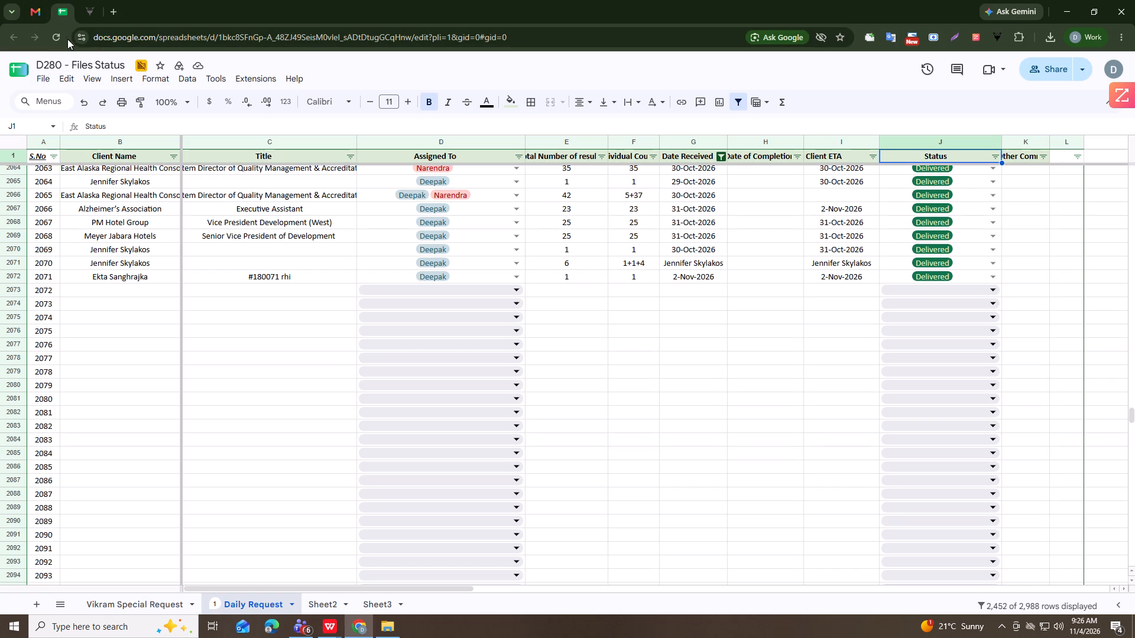
{"action": "left_click", "coordinate": [43, 11]}
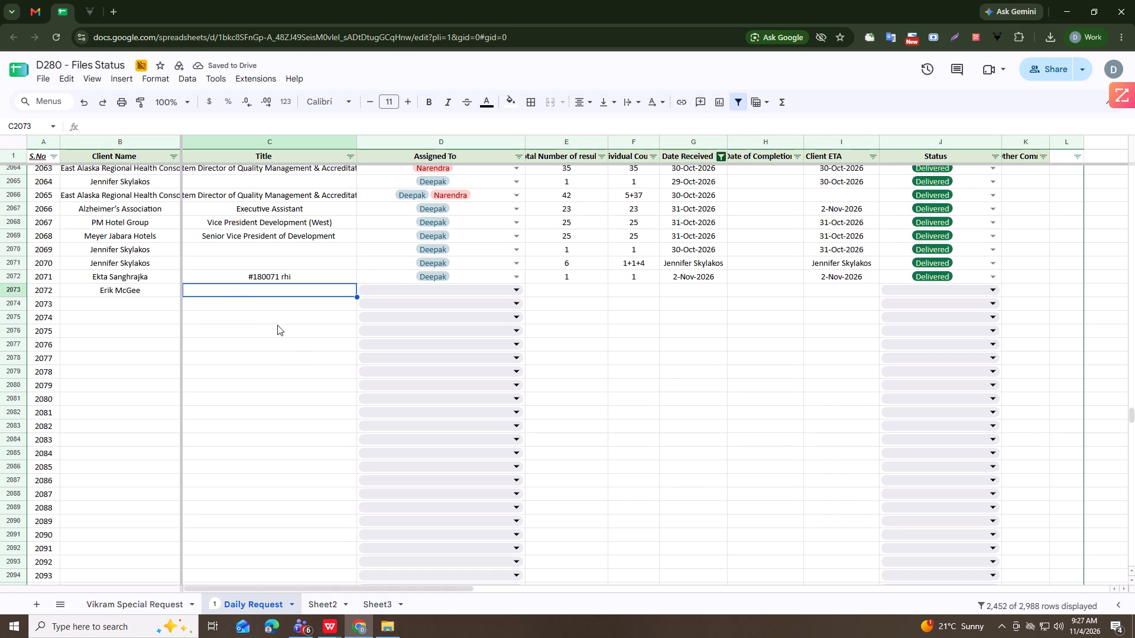
Copy the job title Night Shift Respiratory Therapy Supervisor from the Lee Health export email into the Title cell of request 2072.
{"action": "left_click", "coordinate": [43, 12]}
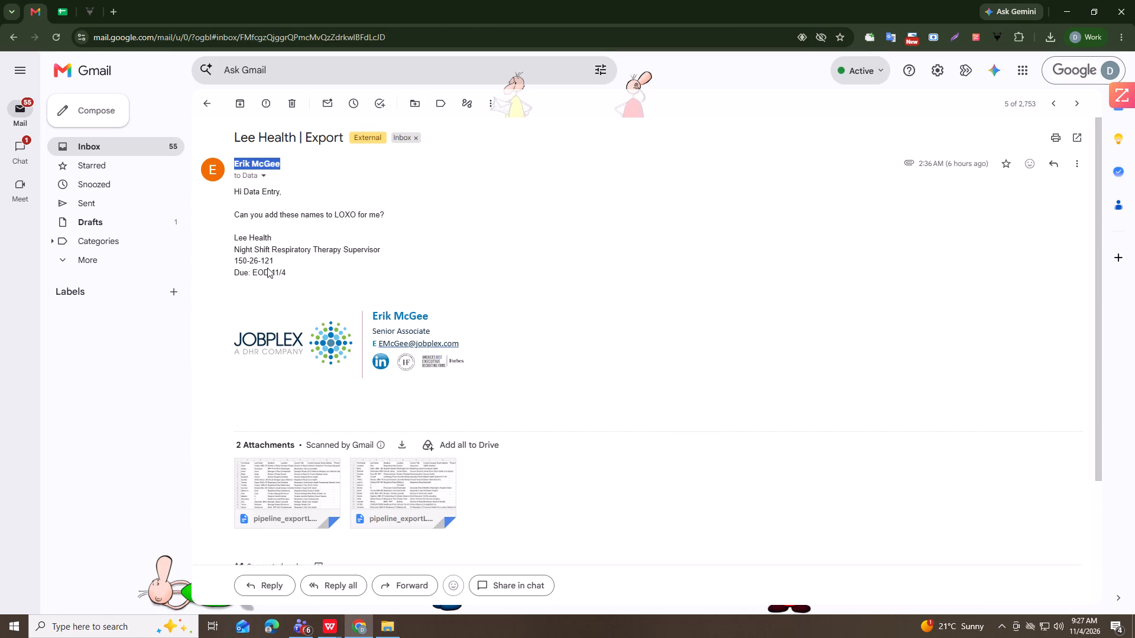
{"action": "left_click_drag", "start_coordinate": [232, 246], "coordinate": [380, 249]}
{"action": "key", "text": "ctrl+c"}
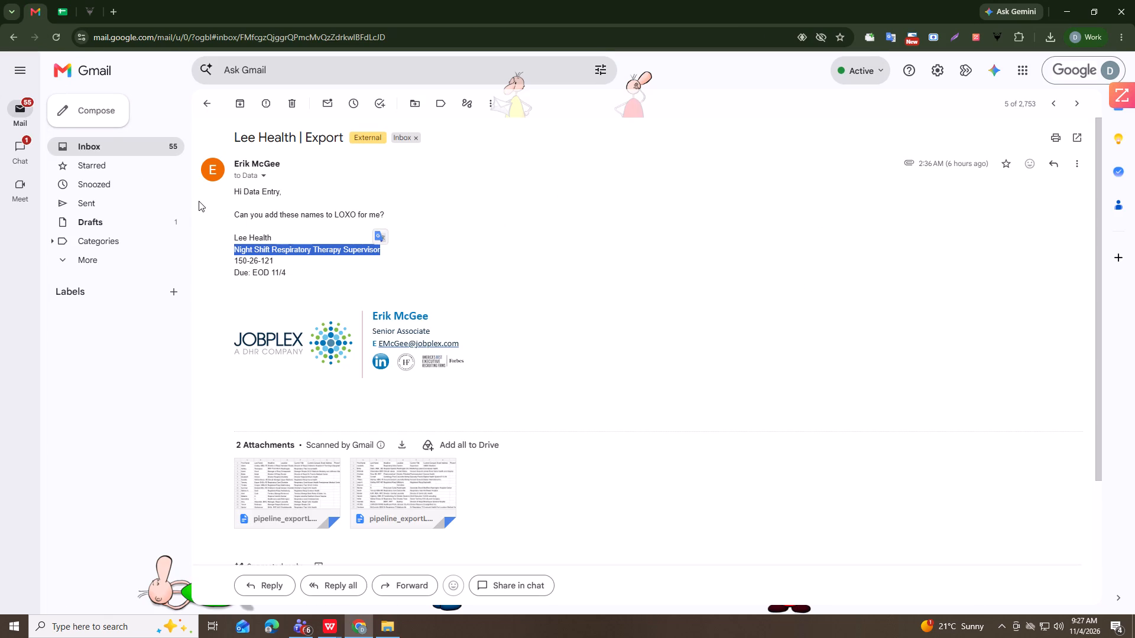
{"action": "left_click", "coordinate": [60, 6]}
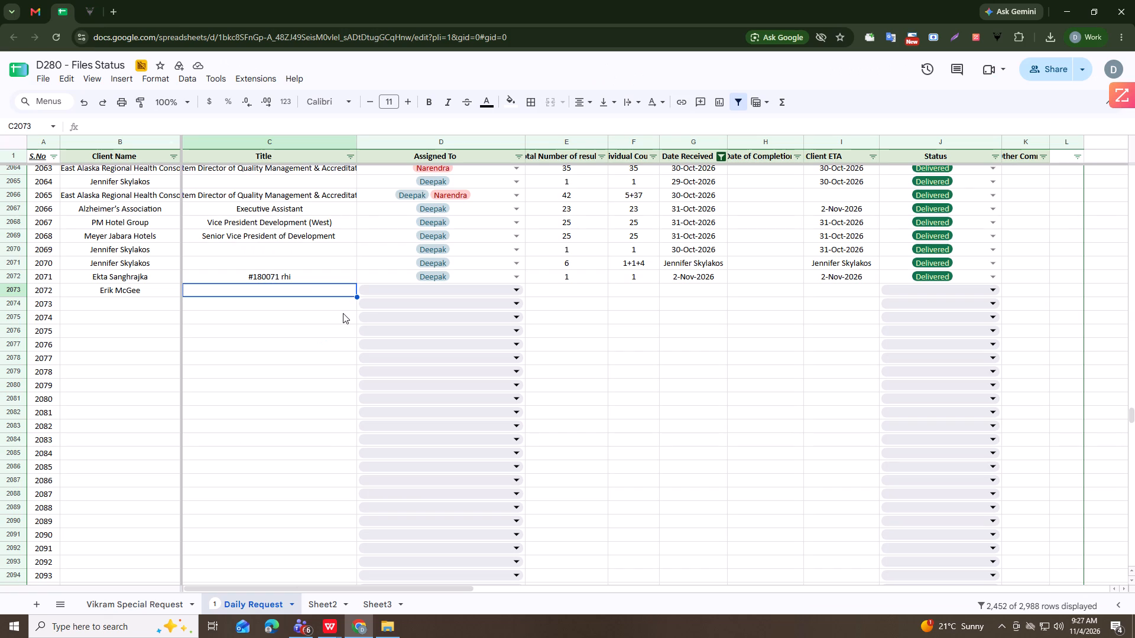
{"action": "key", "text": "F2"}
{"action": "key", "text": "ctrl+v"}
{"action": "key", "text": "Tab"}
Examine both attached pipeline_exportLeeHealth CSV files, 11-31 and 11-32, in the Lee Health export email to judge how many records they contain.
{"action": "key", "text": "alt+Tab"}
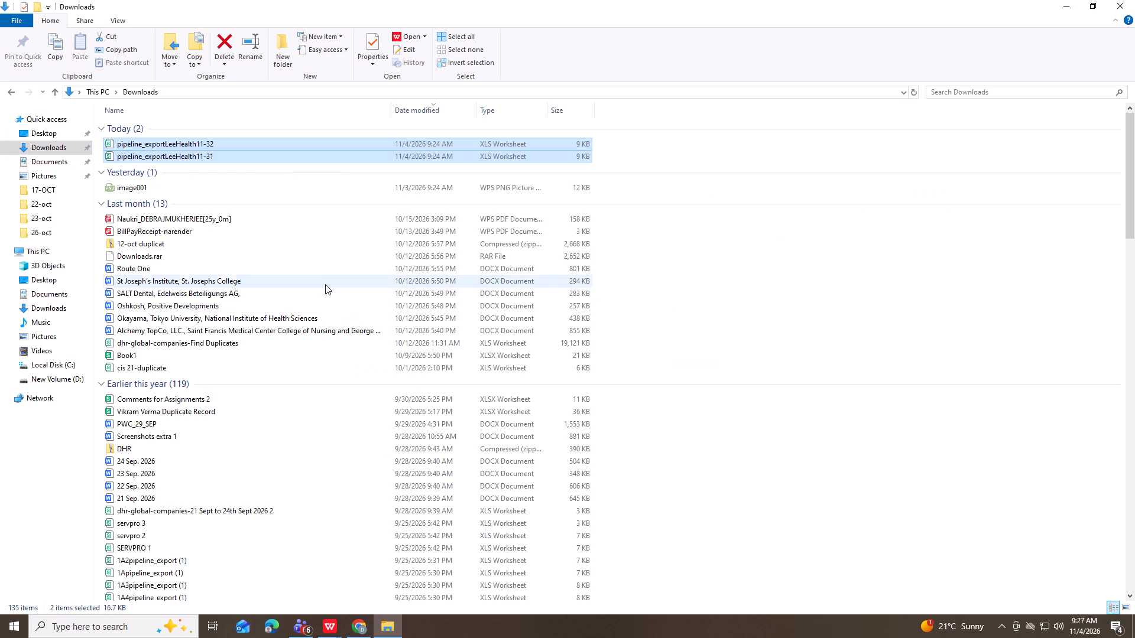
{"action": "key", "text": "alt+Tab"}
{"action": "key", "text": "Tab"}
{"action": "key", "text": "alt+Tab"}
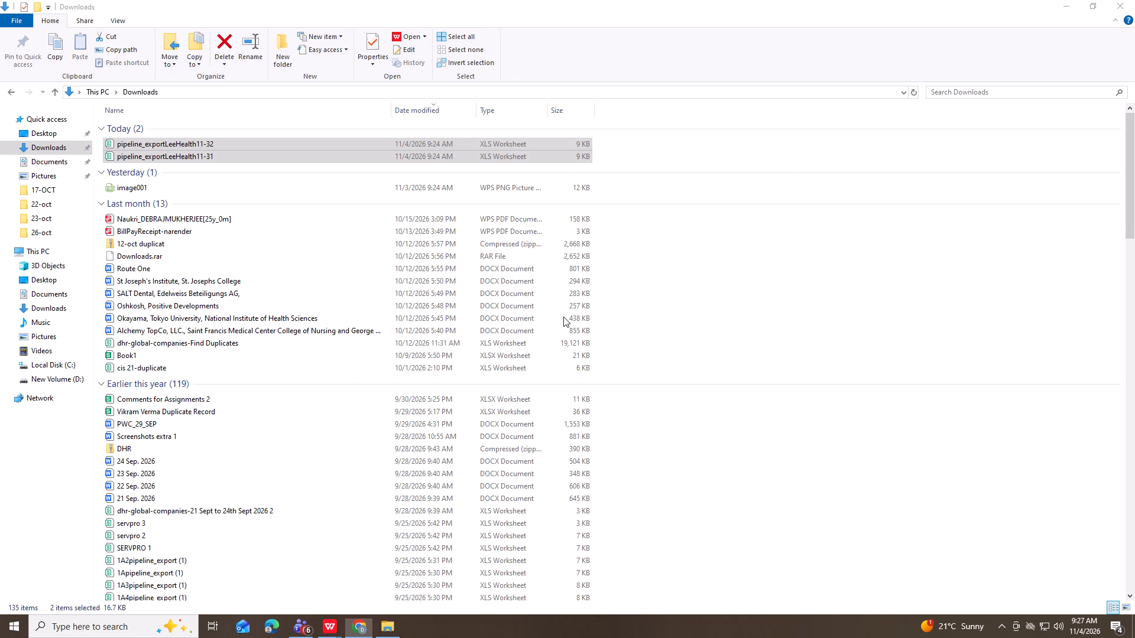
{"action": "key", "text": "alt+Tab"}
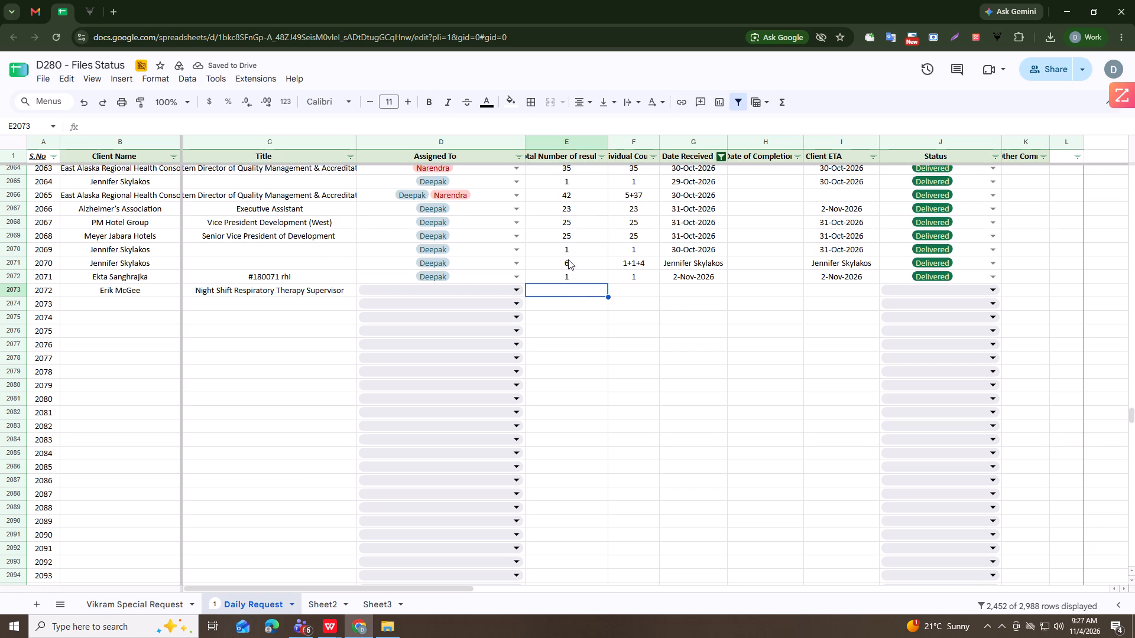
{"action": "key", "text": "alt+Tab"}
{"action": "key", "text": "alt+Tab"}
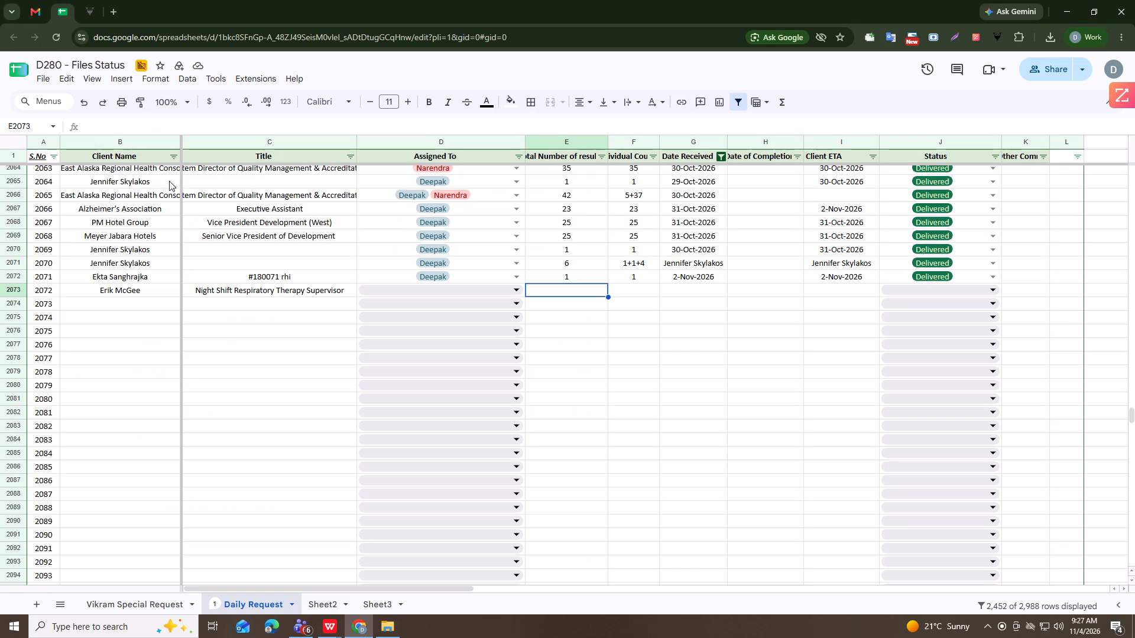
{"action": "left_click", "coordinate": [36, 14]}
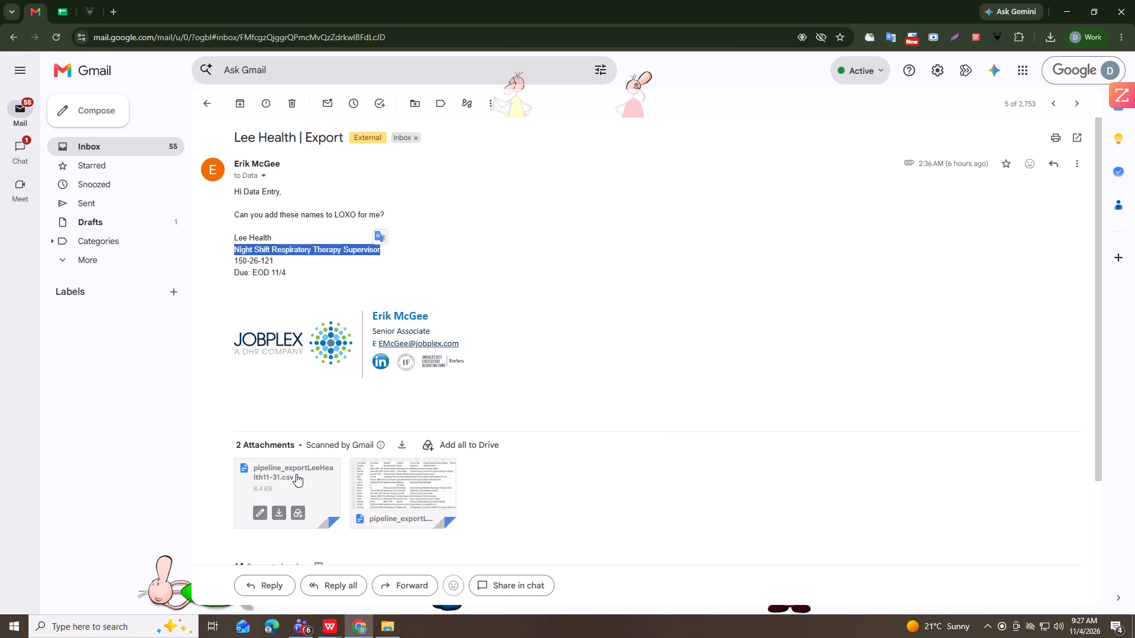
{"action": "left_click", "coordinate": [286, 481]}
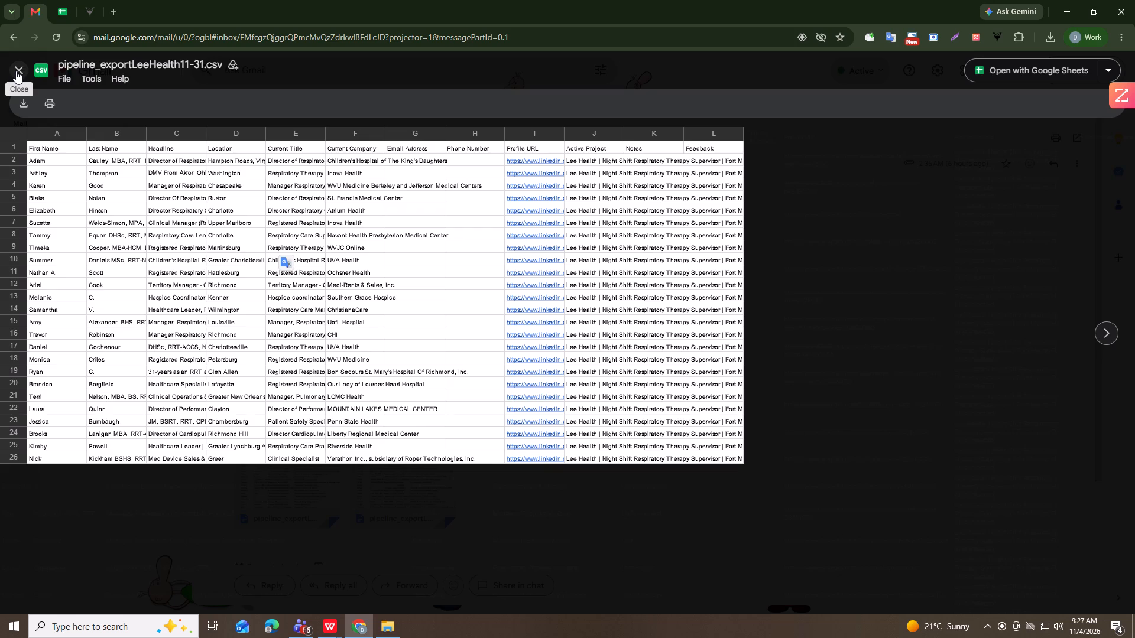
{"action": "left_click", "coordinate": [16, 71]}
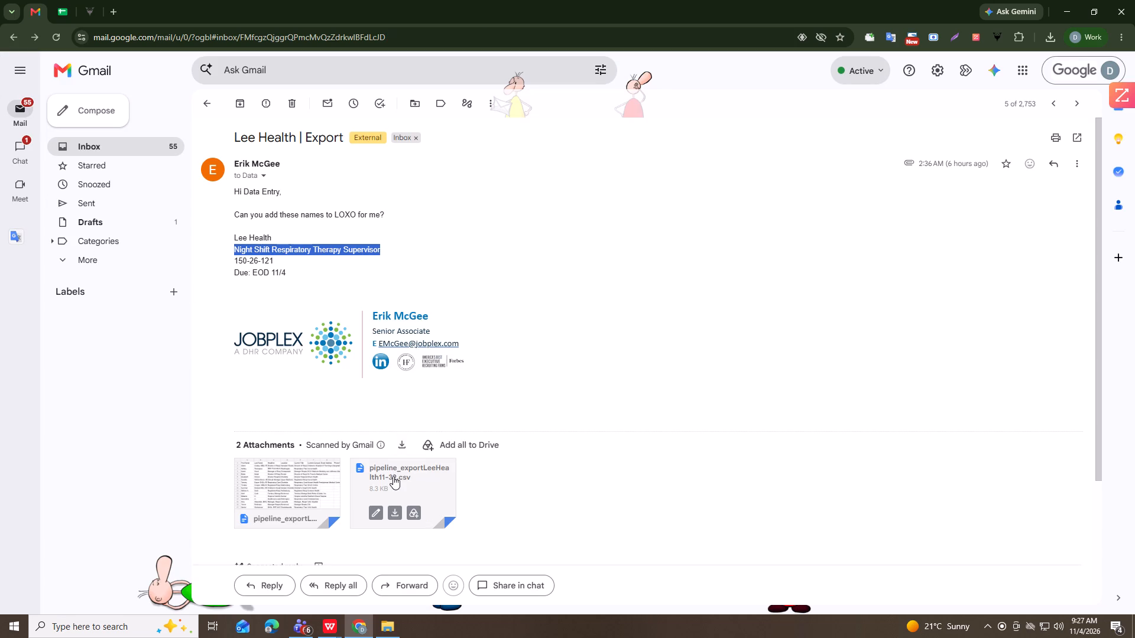
{"action": "left_click", "coordinate": [393, 476]}
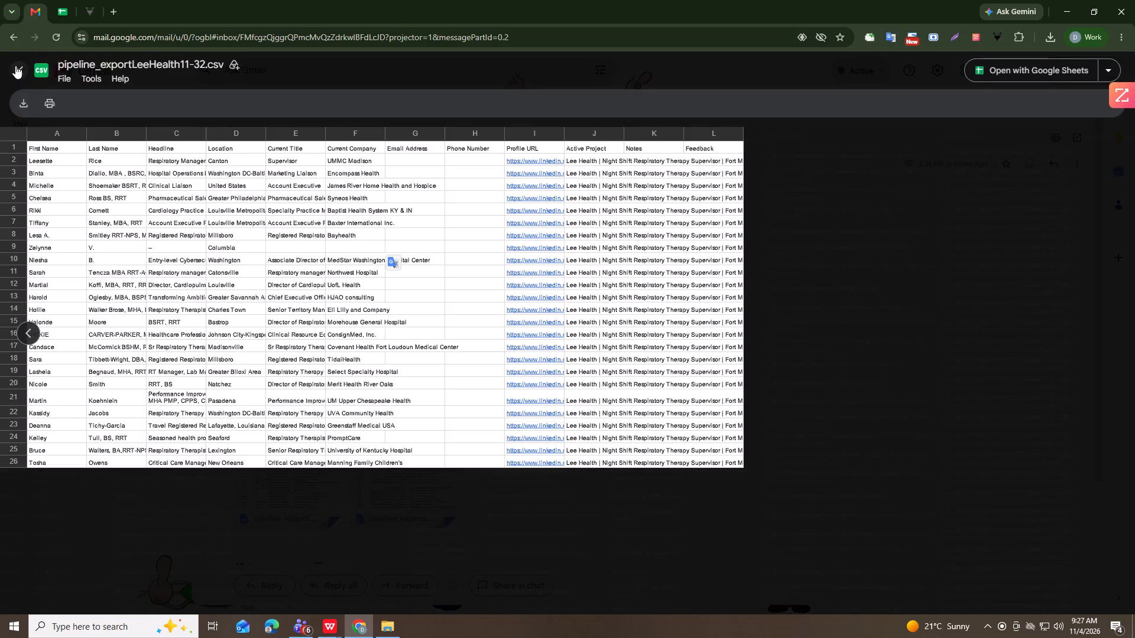
{"action": "left_click", "coordinate": [15, 66]}
{"action": "scroll", "coordinate": [370, 371], "scroll_direction": "down", "scroll_amount": 2}
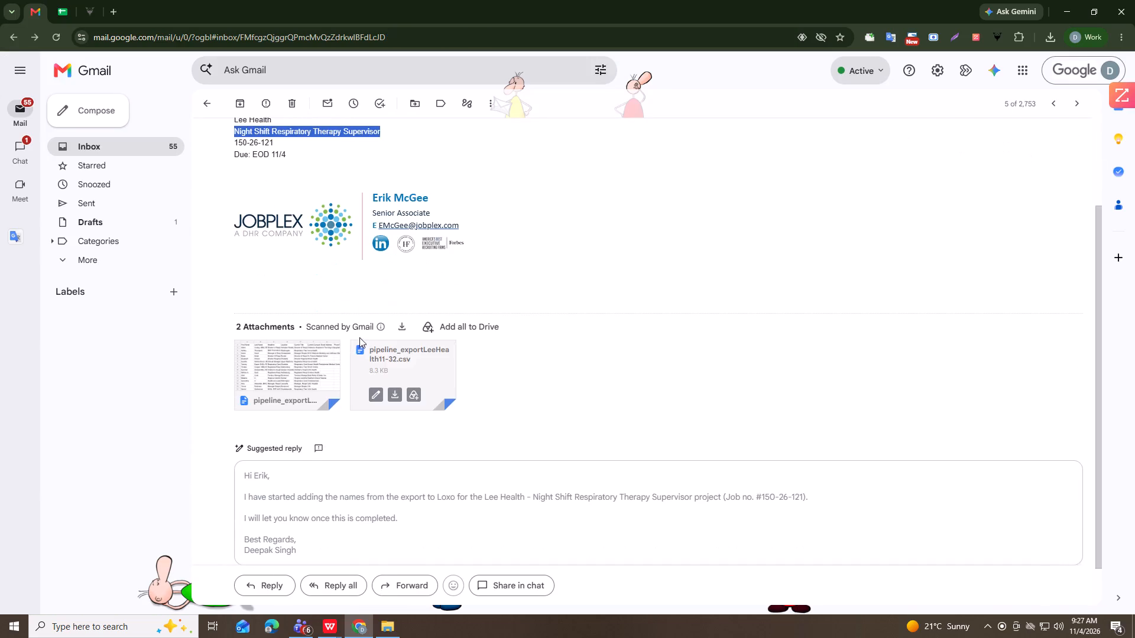
{"action": "scroll", "coordinate": [495, 346], "scroll_direction": "down", "scroll_amount": 4}
{"action": "scroll", "coordinate": [467, 328], "scroll_direction": "up", "scroll_amount": 4}
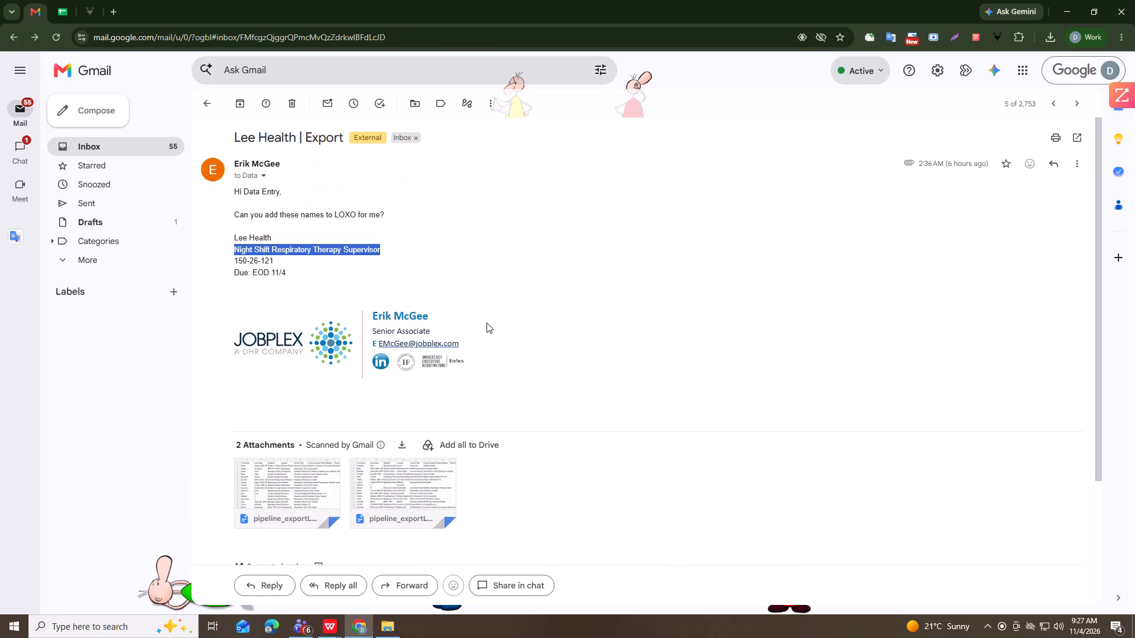
{"action": "key", "text": "alt+Tab"}
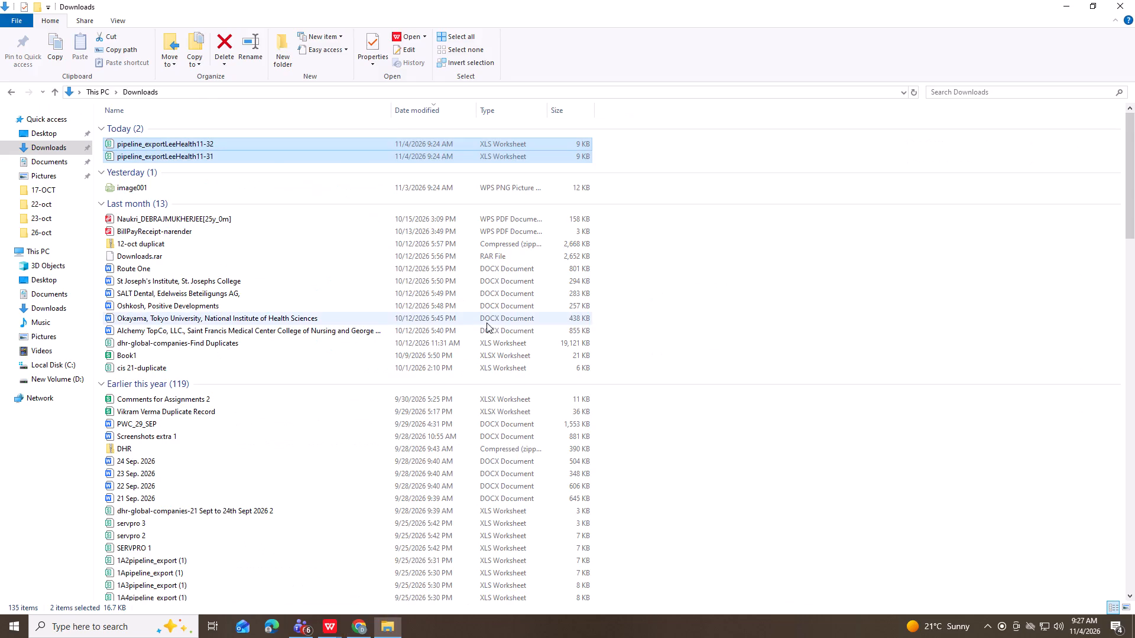
{"action": "key", "text": "alt+Tab"}
{"action": "key", "text": "alt+Tab"}
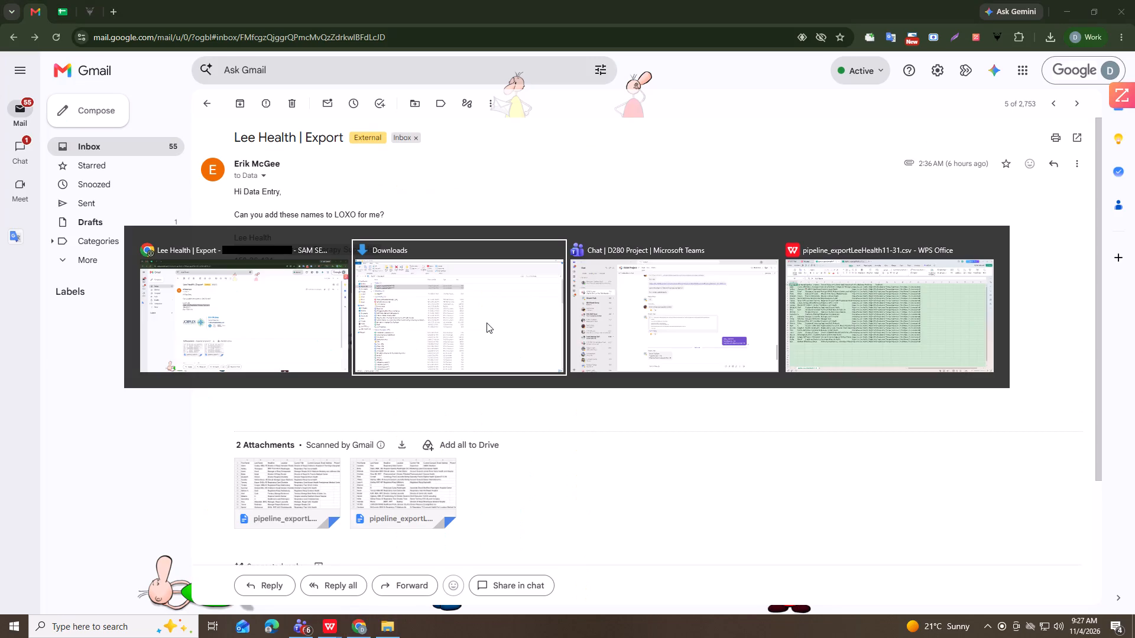
{"action": "key", "text": "alt+Tab"}
Enter 100 as the total number of results for request 2072 on the Daily Request sheet.
{"action": "left_click", "coordinate": [66, 3]}
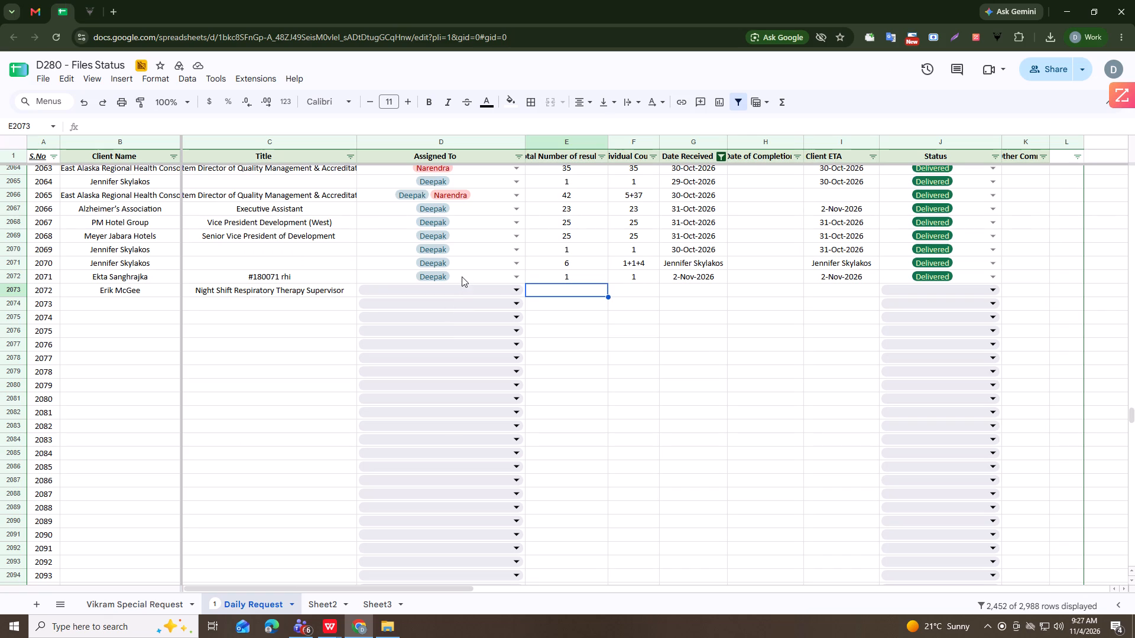
{"action": "type", "text": "100"}
{"action": "key", "text": "Tab"}
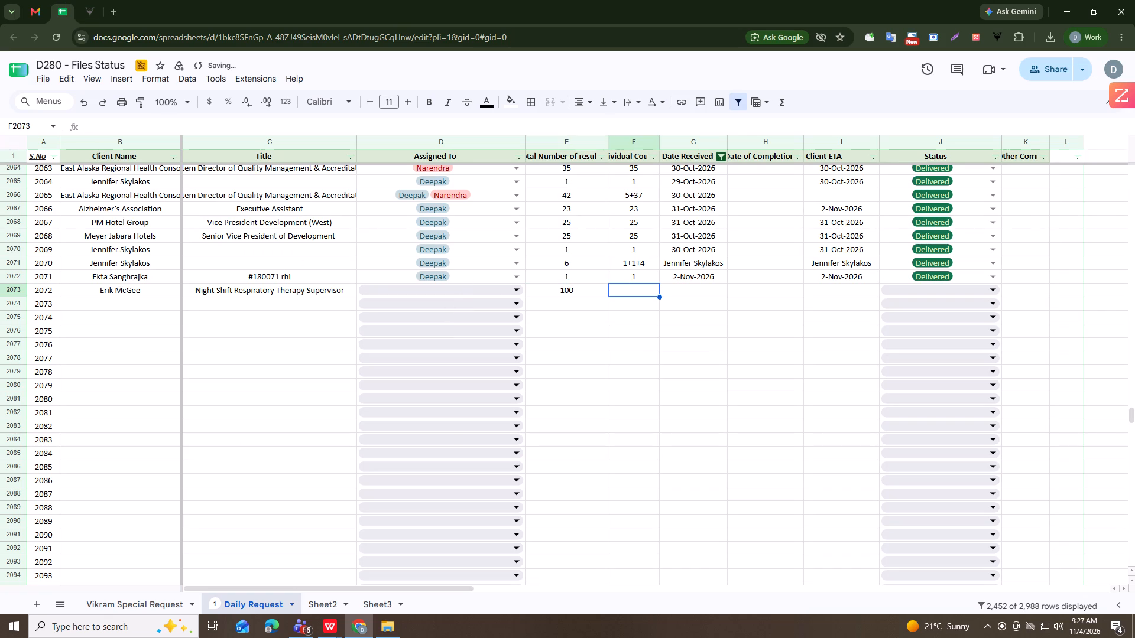
Fill the Date Received of request 2072 from the row above and change it to 11-Nov-2026.
{"action": "key", "text": "Right"}
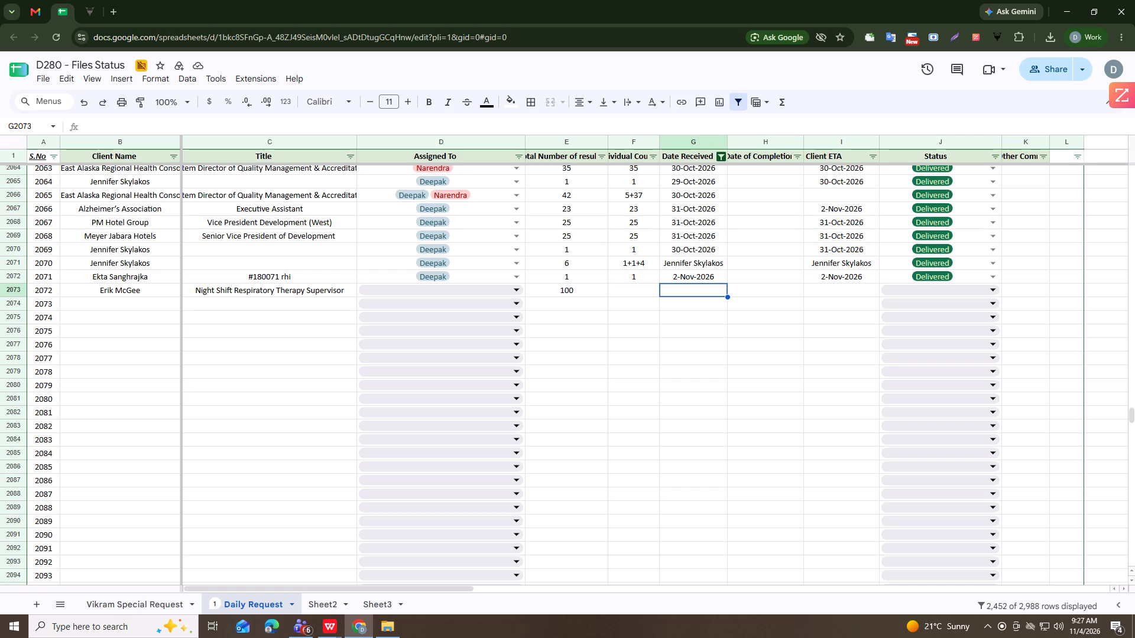
{"action": "key", "text": "ctrl+d"}
{"action": "key", "text": "F2"}
{"action": "key", "text": "Left"}
{"action": "key", "text": "Left"}
{"action": "key", "text": "Left"}
{"action": "key", "text": "Left"}
{"action": "key", "text": "Left"}
{"action": "key", "text": "Left"}
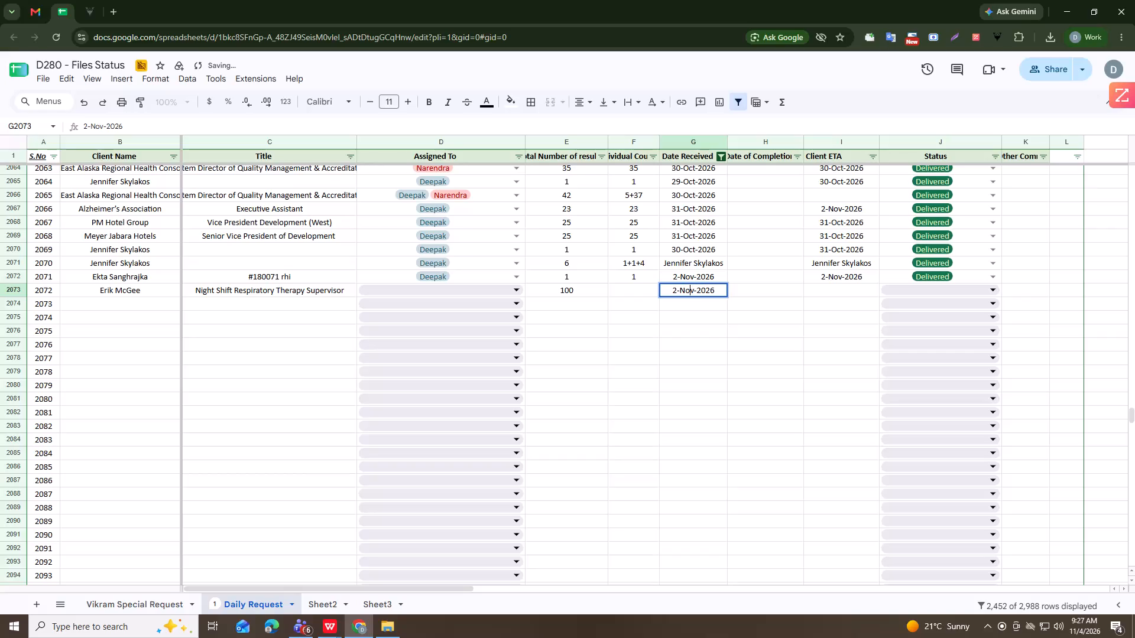
{"action": "key", "text": "Left"}
{"action": "key", "text": "Left"}
{"action": "key", "text": "Left"}
{"action": "key", "text": "Left"}
{"action": "key", "text": "Delete"}
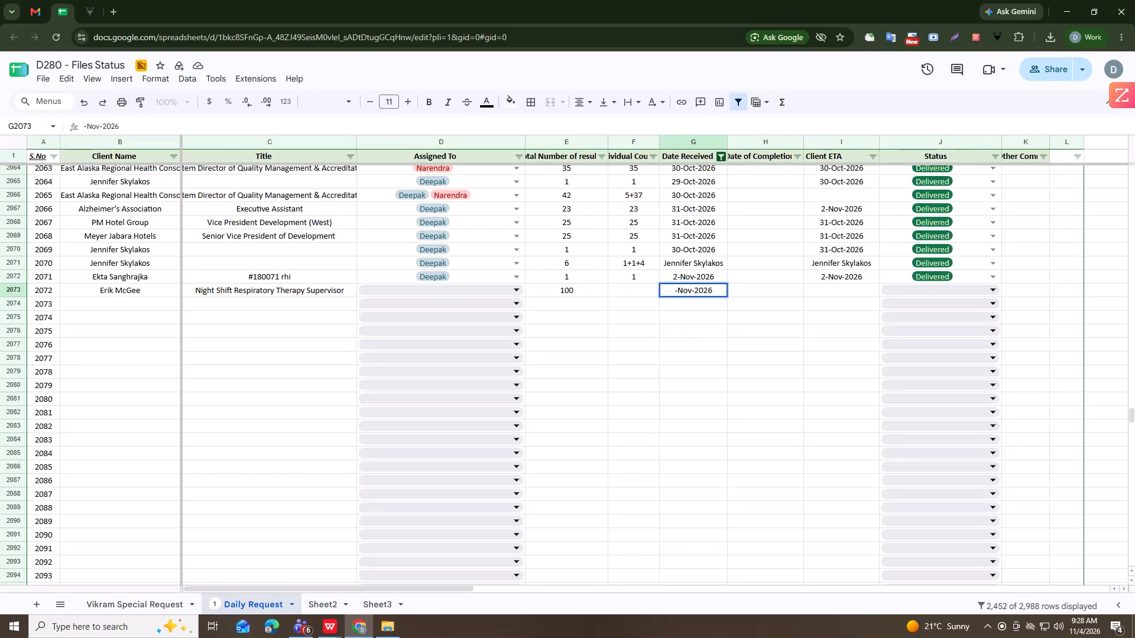
{"action": "type", "text": "11"}
{"action": "key", "text": "Tab"}
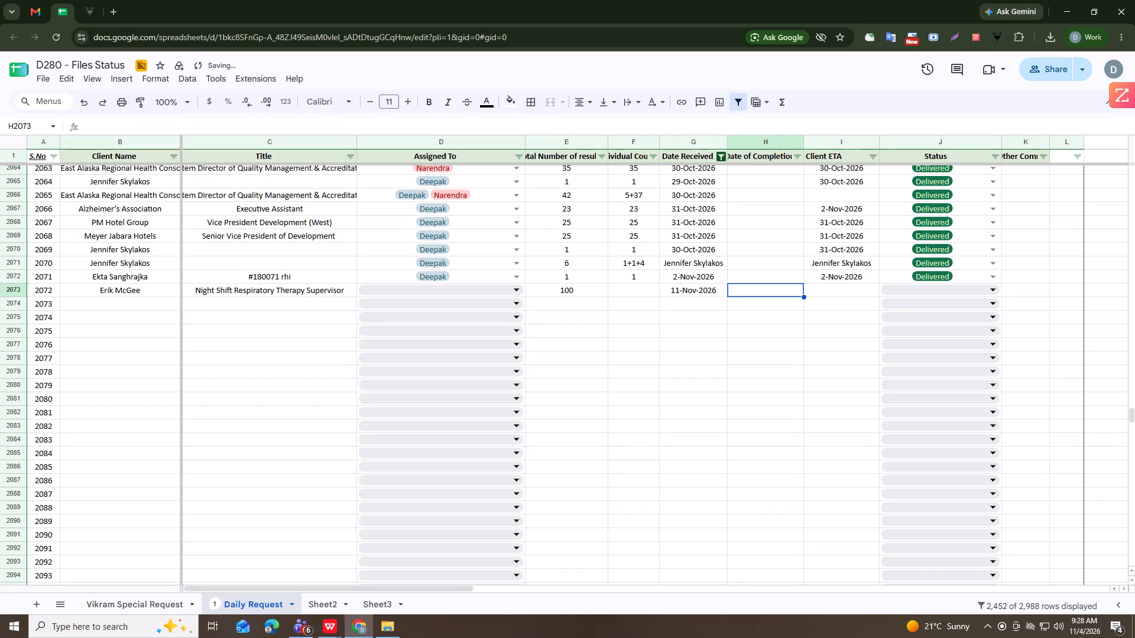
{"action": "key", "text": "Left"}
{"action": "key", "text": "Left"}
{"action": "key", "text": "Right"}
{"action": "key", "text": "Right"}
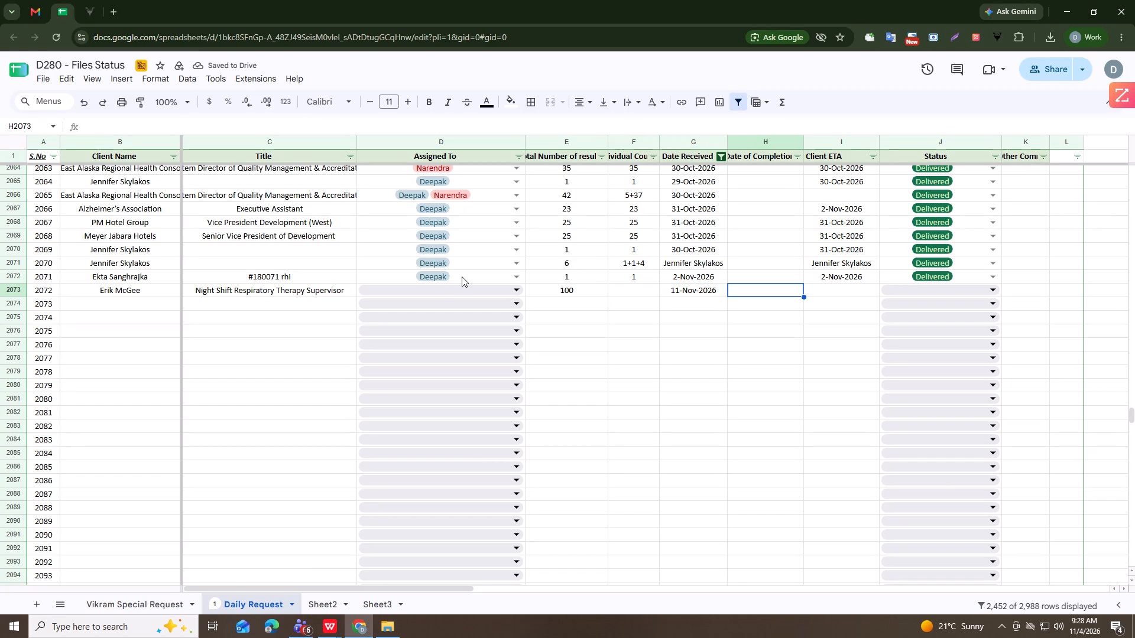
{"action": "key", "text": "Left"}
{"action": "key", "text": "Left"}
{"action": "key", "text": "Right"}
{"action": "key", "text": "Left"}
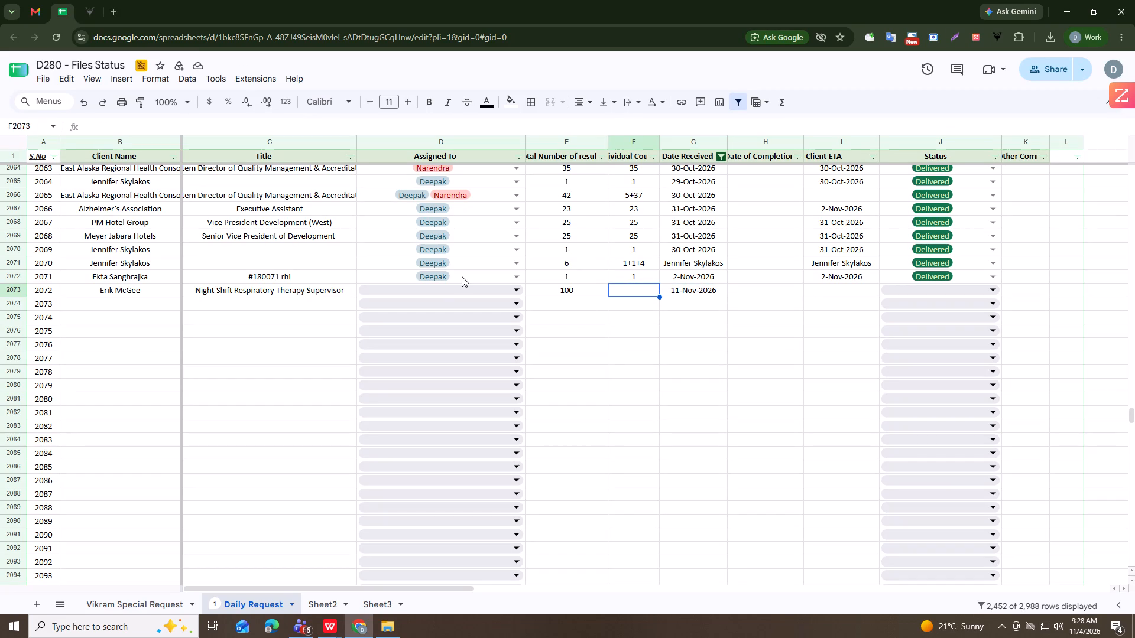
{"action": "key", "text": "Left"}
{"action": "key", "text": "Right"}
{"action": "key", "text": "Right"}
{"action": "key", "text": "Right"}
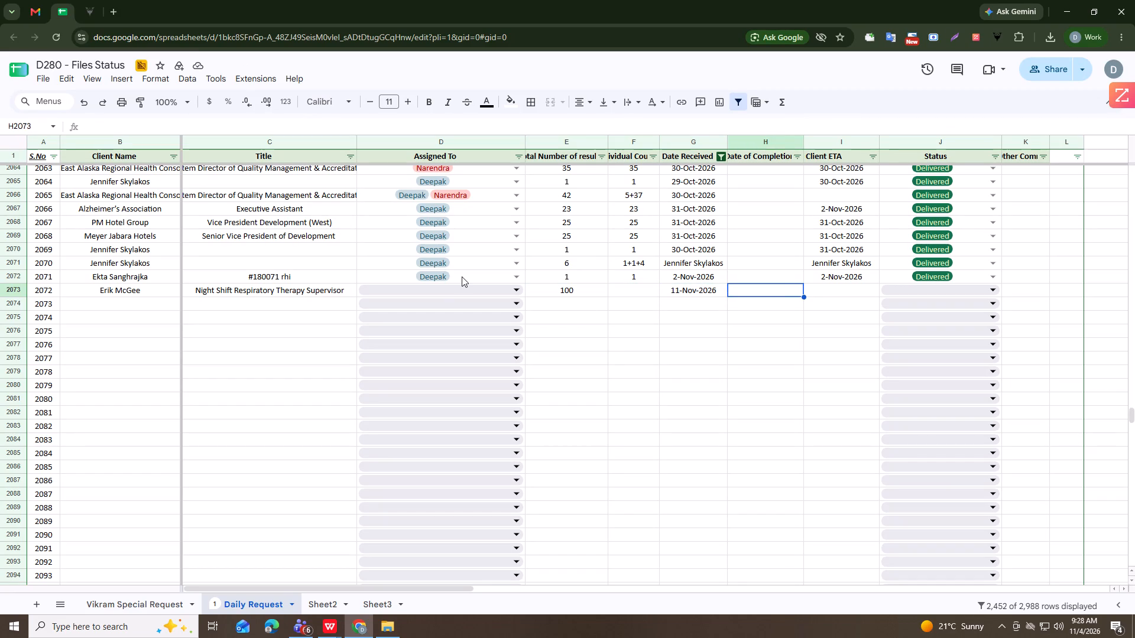
Copy the Date Received of request 2072, 11-Nov-2026, into its Client ETA cell.
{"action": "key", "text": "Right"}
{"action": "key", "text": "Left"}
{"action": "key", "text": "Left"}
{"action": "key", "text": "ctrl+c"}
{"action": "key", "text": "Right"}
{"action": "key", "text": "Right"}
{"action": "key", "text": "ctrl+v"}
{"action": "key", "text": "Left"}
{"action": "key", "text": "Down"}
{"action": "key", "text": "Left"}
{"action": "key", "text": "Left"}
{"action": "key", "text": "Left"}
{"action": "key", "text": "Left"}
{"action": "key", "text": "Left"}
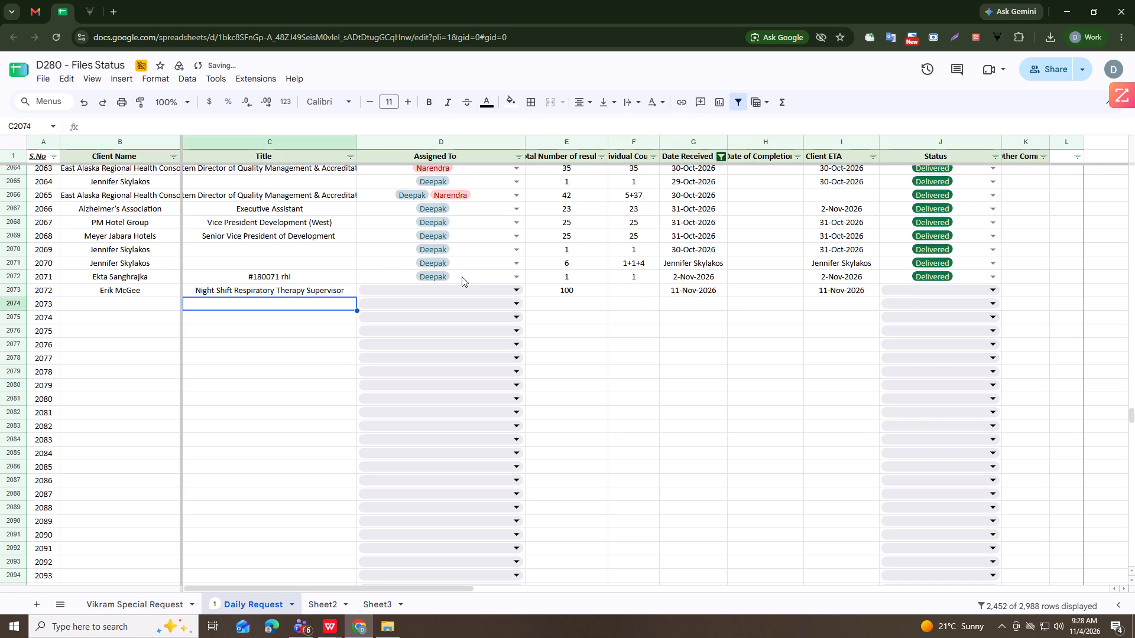
Return to the Lee Health export email in Gmail to check the request against the Daily Request entry.
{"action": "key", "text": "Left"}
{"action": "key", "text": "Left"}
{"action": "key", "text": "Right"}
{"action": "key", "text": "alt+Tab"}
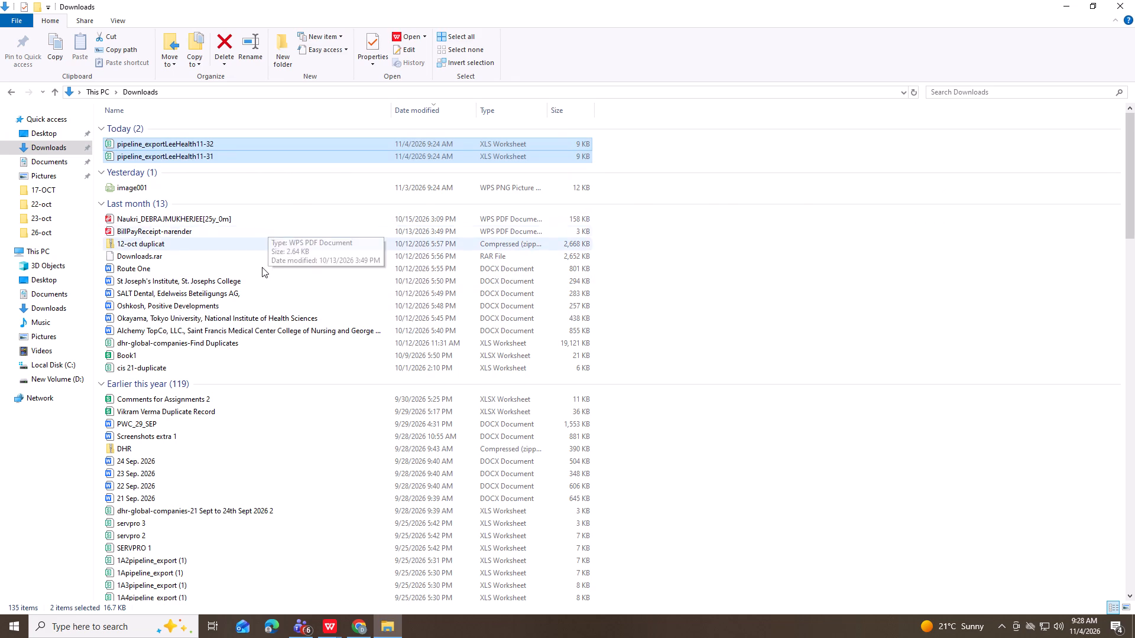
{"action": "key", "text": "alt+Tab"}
{"action": "left_click", "coordinate": [29, 9]}
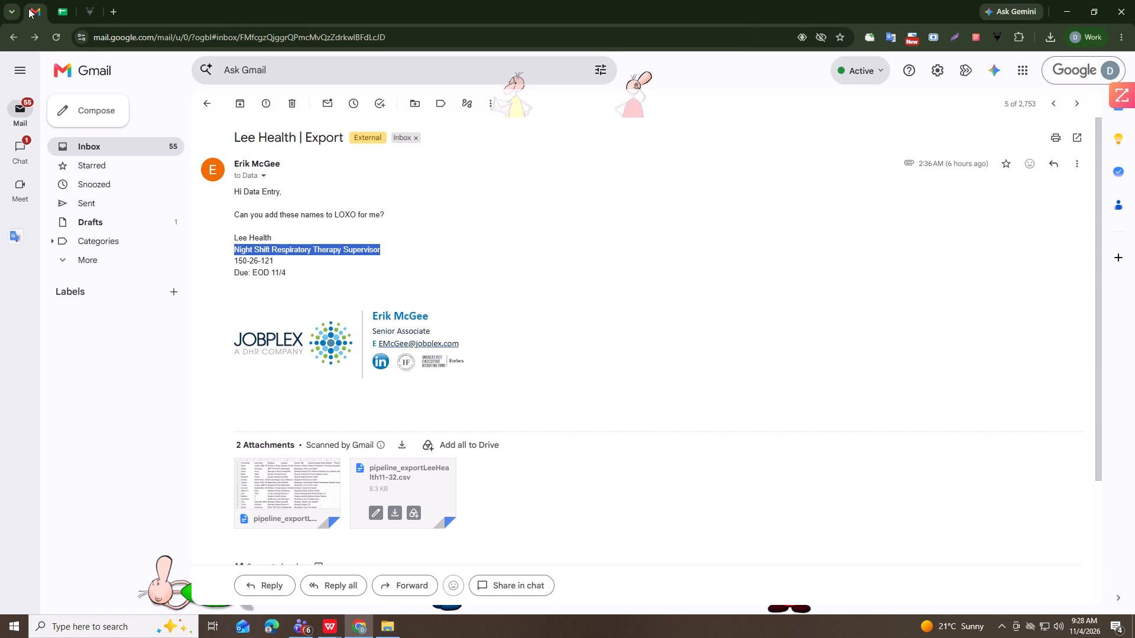
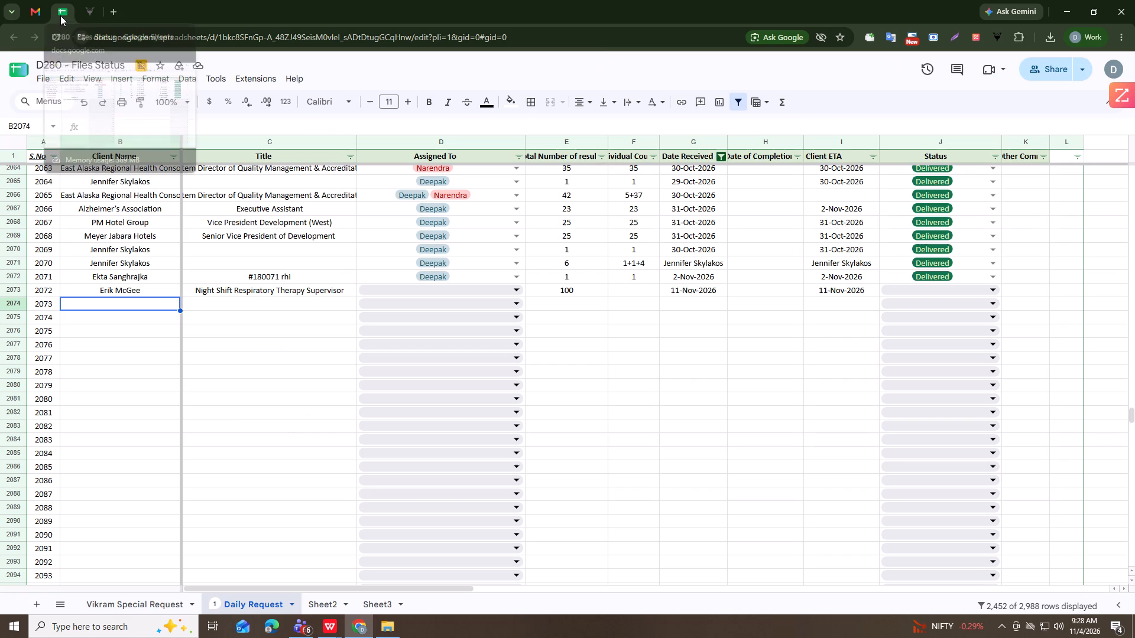
{"action": "key", "text": "F2"}
{"action": "key", "text": "ctrl+v"}
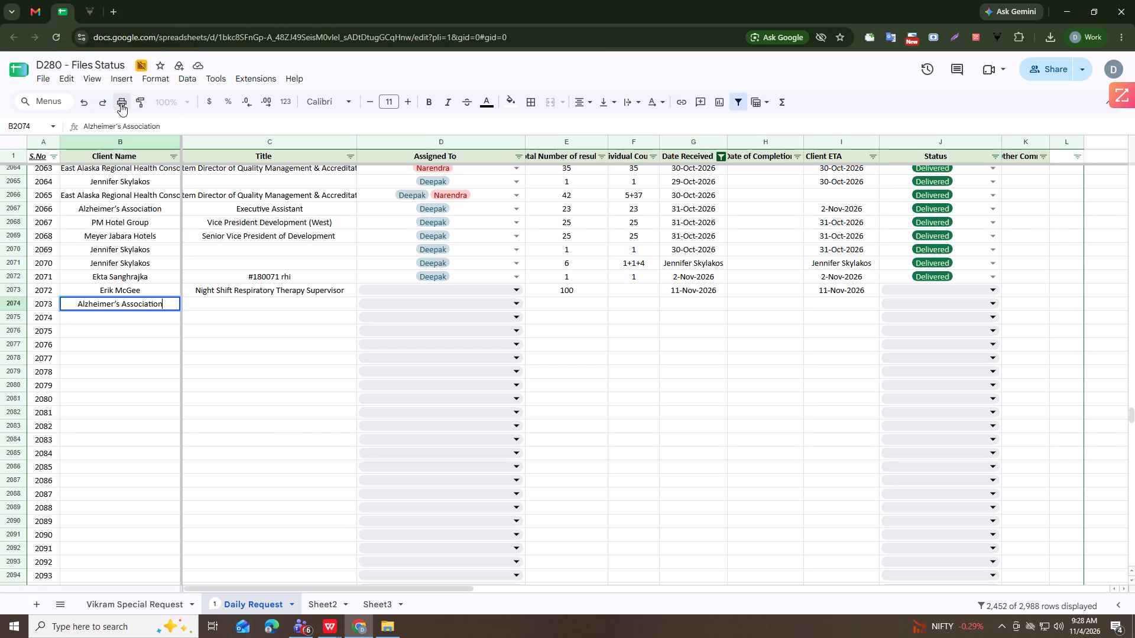
{"action": "key", "text": "Tab"}
Move Alzheimer's Association from the Client Name cell to the Title cell of request 2073.
{"action": "key", "text": "alt+Tab"}
{"action": "key", "text": "alt+Tab"}
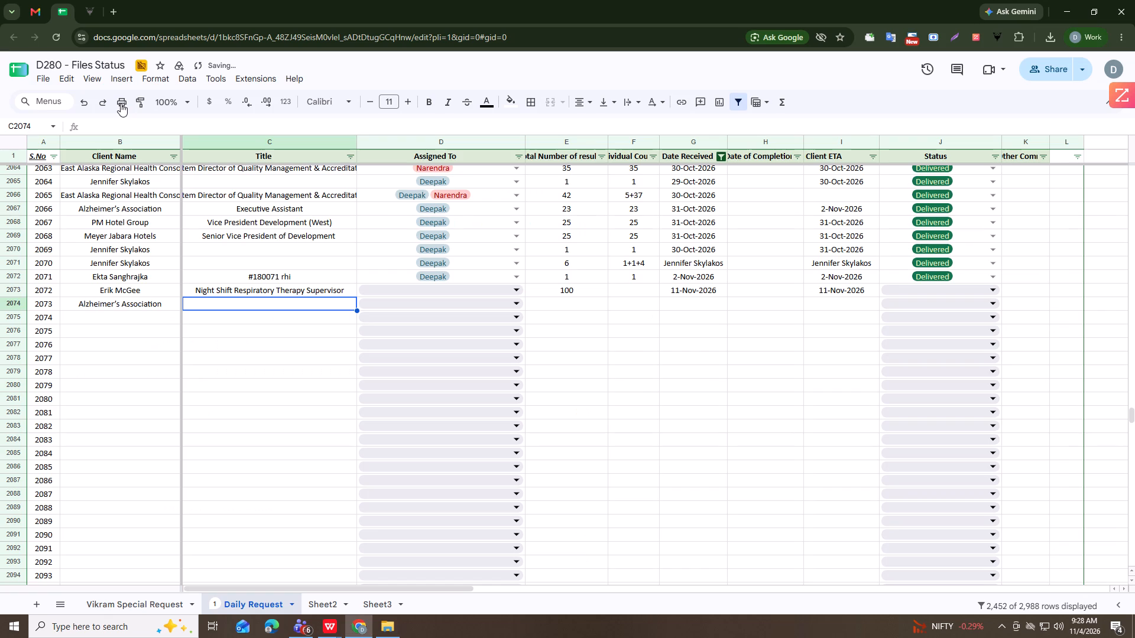
{"action": "key", "text": "Left"}
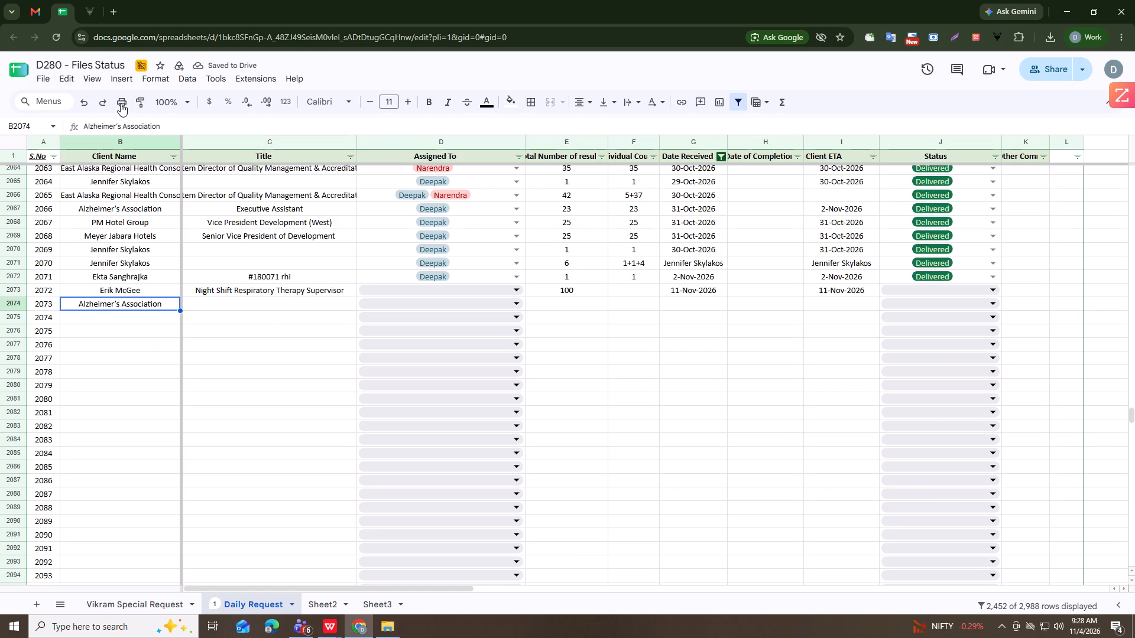
{"action": "key", "text": "ctrl+x"}
{"action": "key", "text": "Right"}
{"action": "key", "text": "ctrl+v"}
{"action": "key", "text": "Left"}
{"action": "key", "text": "Right"}
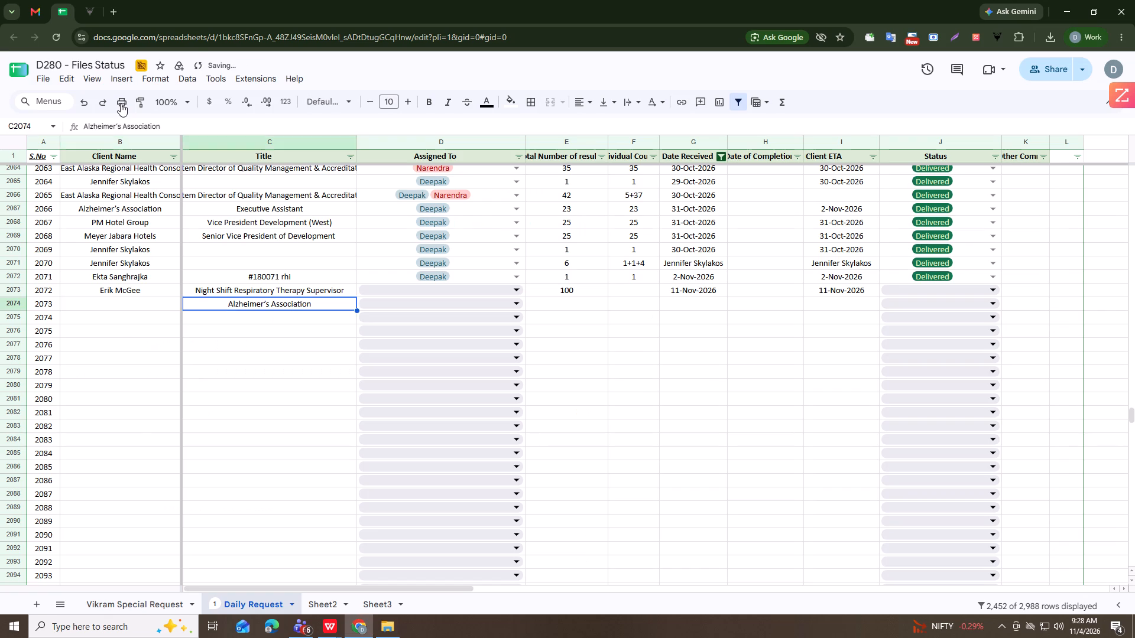
{"action": "key", "text": "Left"}
{"action": "key", "text": "alt+Tab"}
{"action": "key", "text": "alt+Tab"}
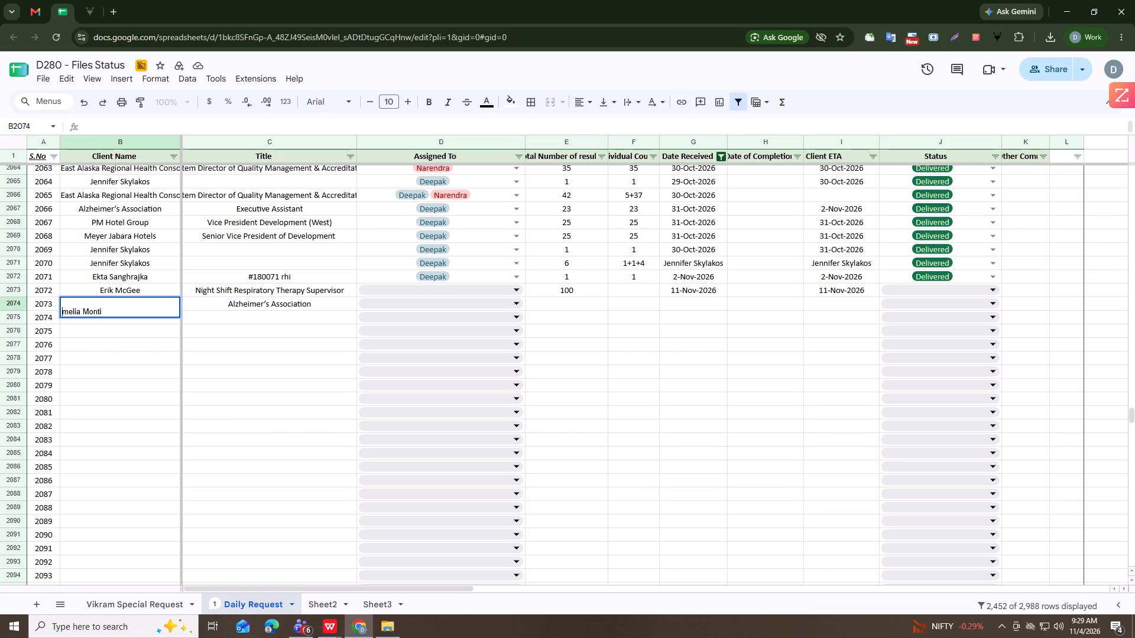
{"action": "key", "text": "ctrl+z"}
{"action": "key", "text": "Up"}
{"action": "key", "text": "Tab"}
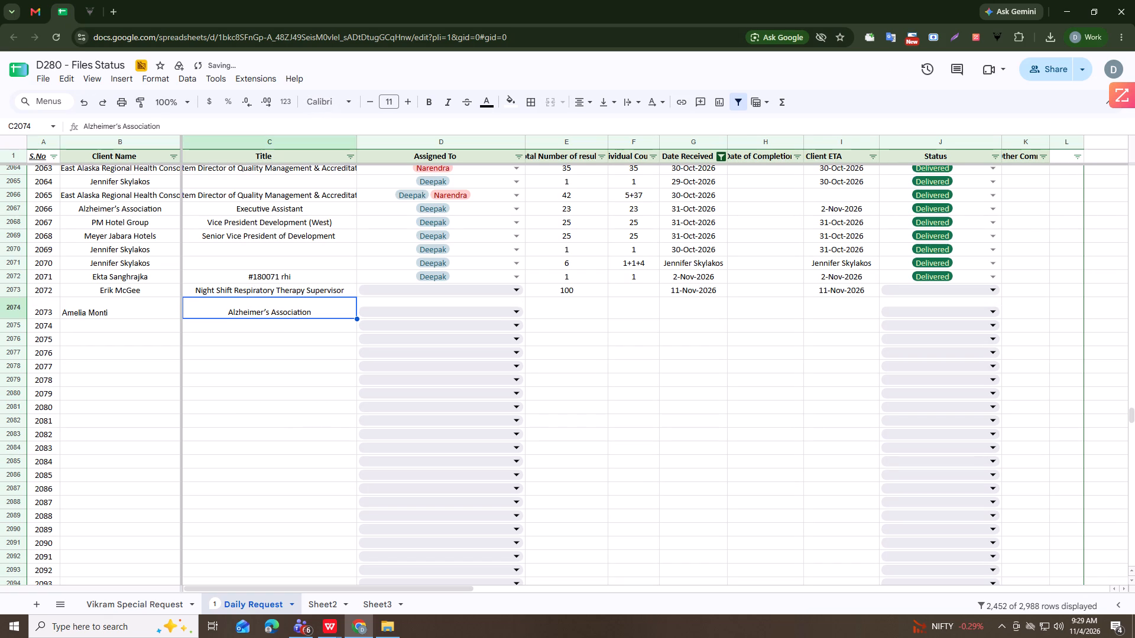
{"action": "key", "text": "Left"}
{"action": "key", "text": "Tab"}
Apply the formatting of request 2071's Client Name cell to the Client Name cell of request 2073.
{"action": "left_click", "coordinate": [132, 276]}
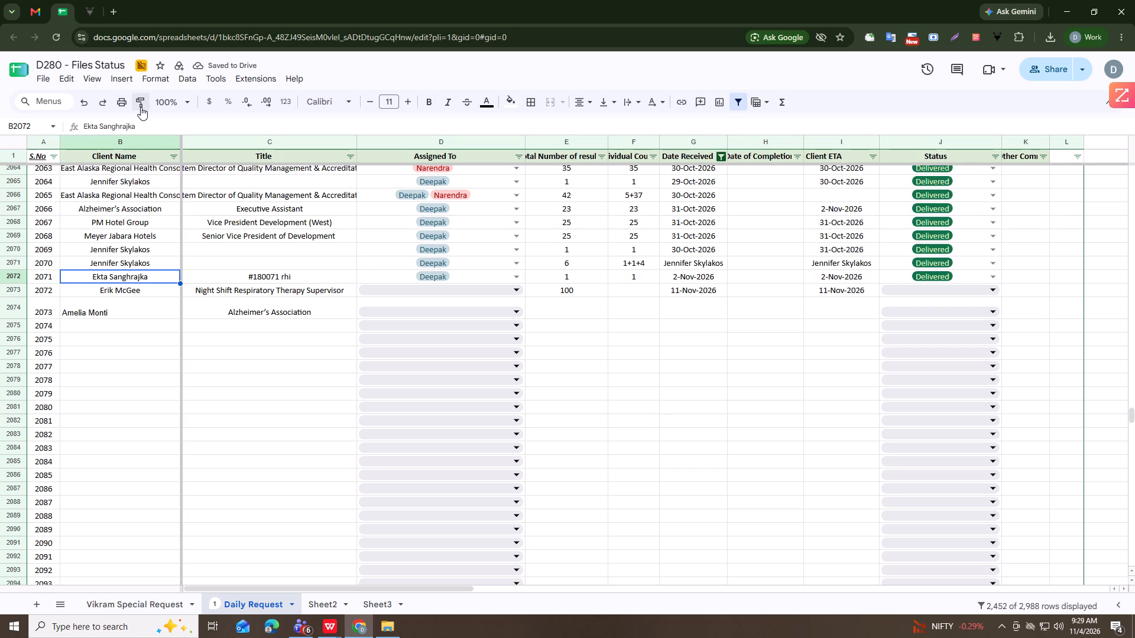
{"action": "left_click", "coordinate": [140, 109]}
{"action": "left_click", "coordinate": [124, 310]}
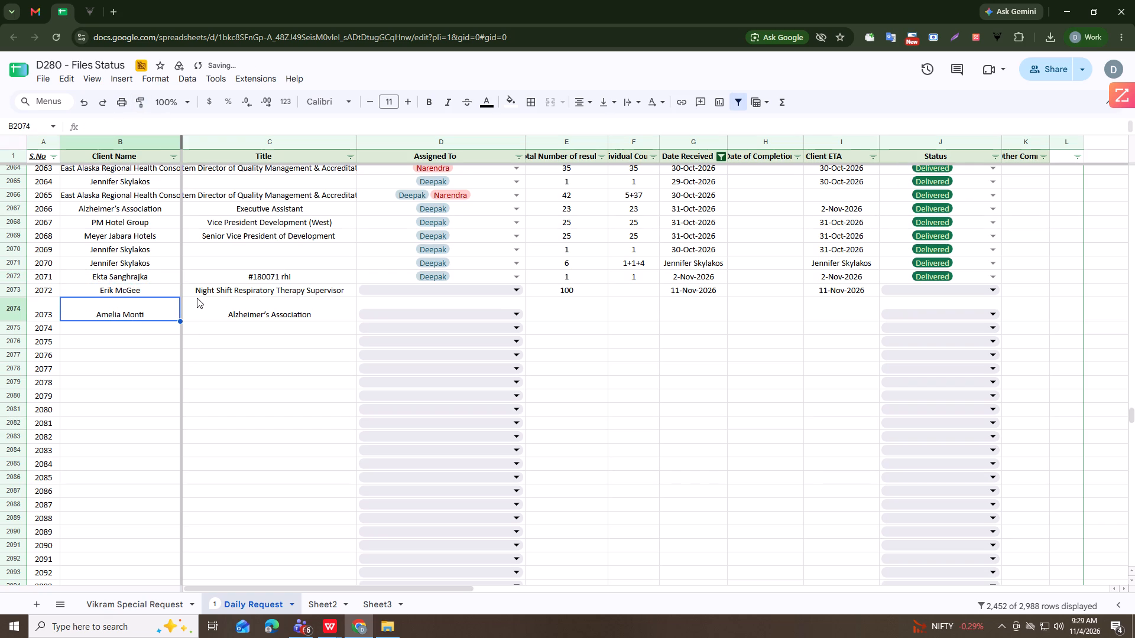
Remove the blank line above the name in request 2073's Client Name cell.
{"action": "key", "text": "F2"}
{"action": "key", "text": "Up"}
{"action": "key", "text": "Delete"}
{"action": "key", "text": "Tab"}
{"action": "key", "text": "Down"}
{"action": "key", "text": "Left"}
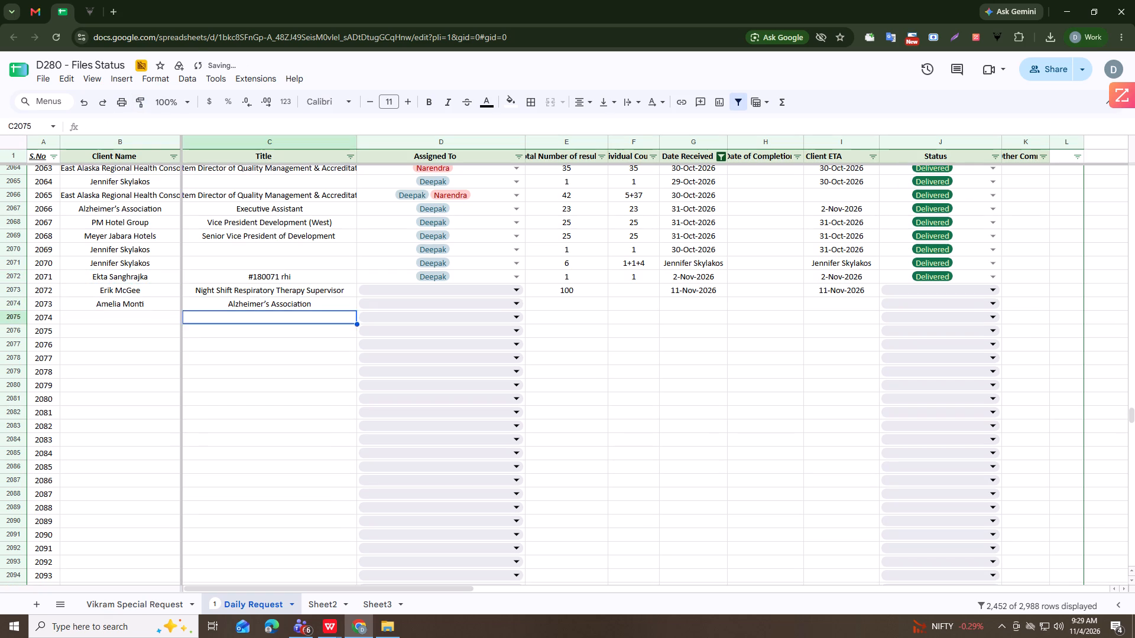
{"action": "key", "text": "Up"}
{"action": "key", "text": "Right"}
{"action": "key", "text": "Right"}
{"action": "key", "text": "Left"}
{"action": "key", "text": "Left"}
{"action": "key", "text": "Right"}
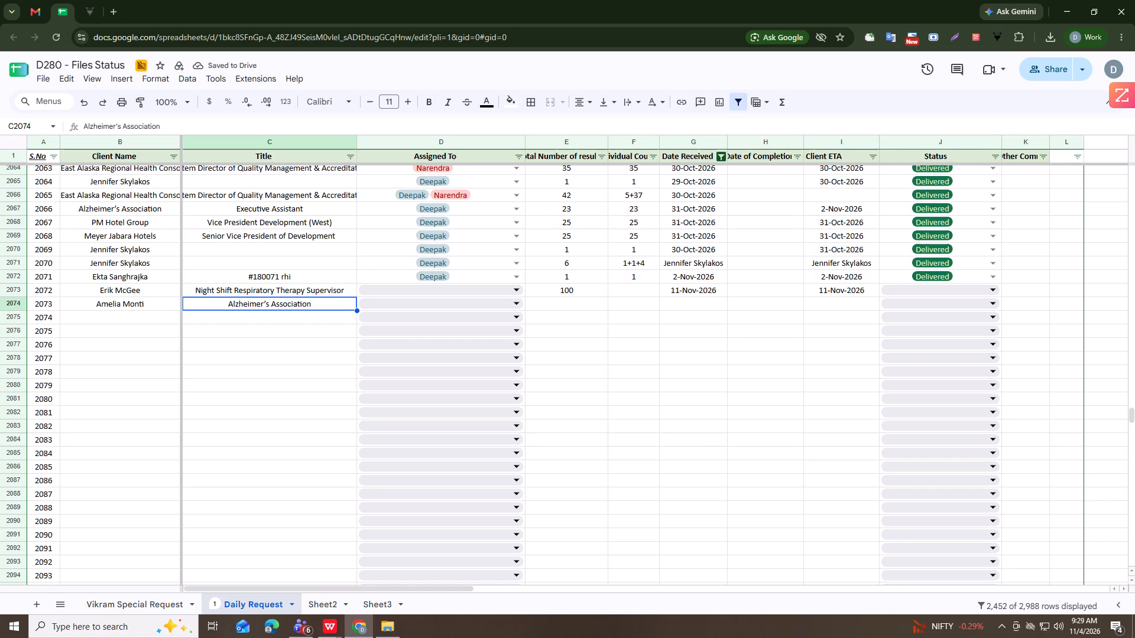
{"action": "key", "text": "Right"}
{"action": "key", "text": "Up"}
{"action": "key", "text": "Down"}
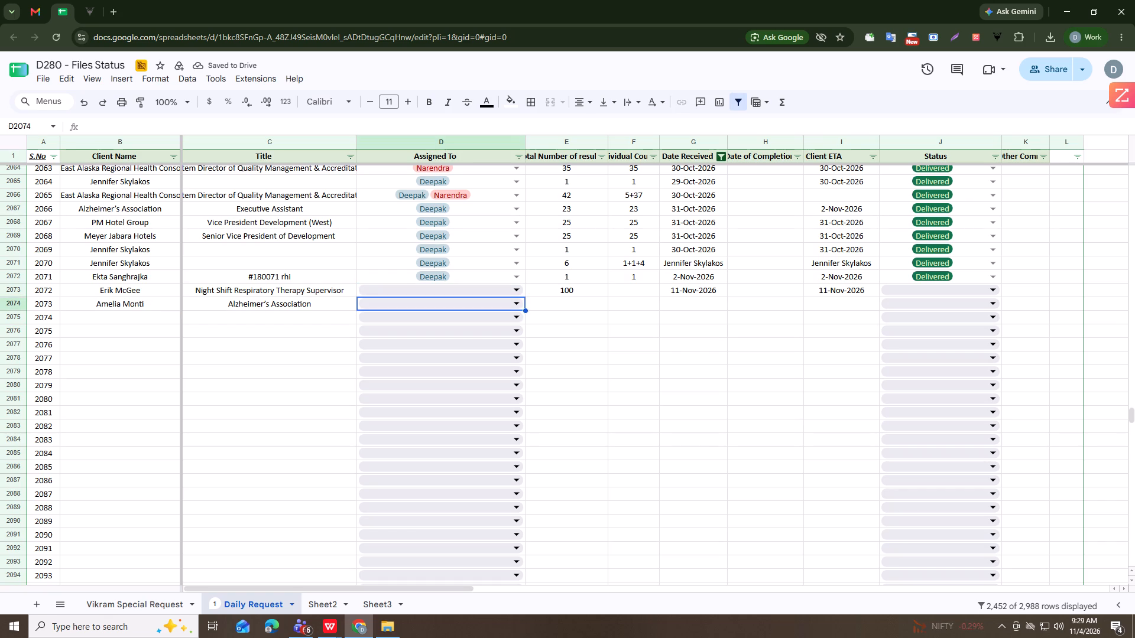
{"action": "key", "text": "Right"}
{"action": "key", "text": "alt+Tab"}
{"action": "key", "text": "alt+Tab"}
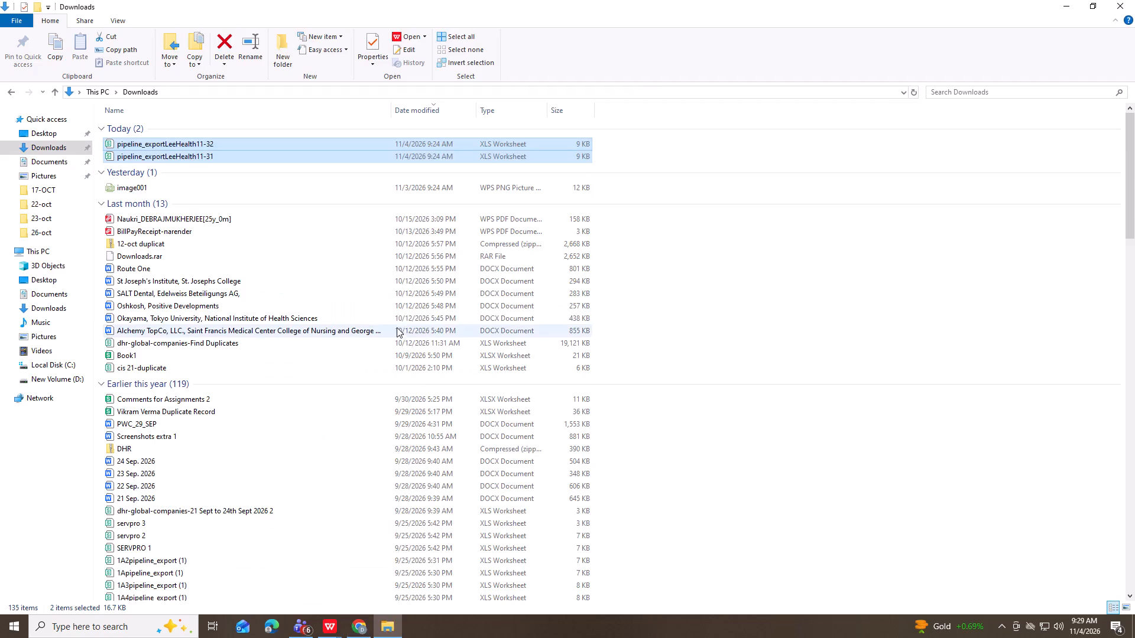
{"action": "key", "text": "alt+Tab"}
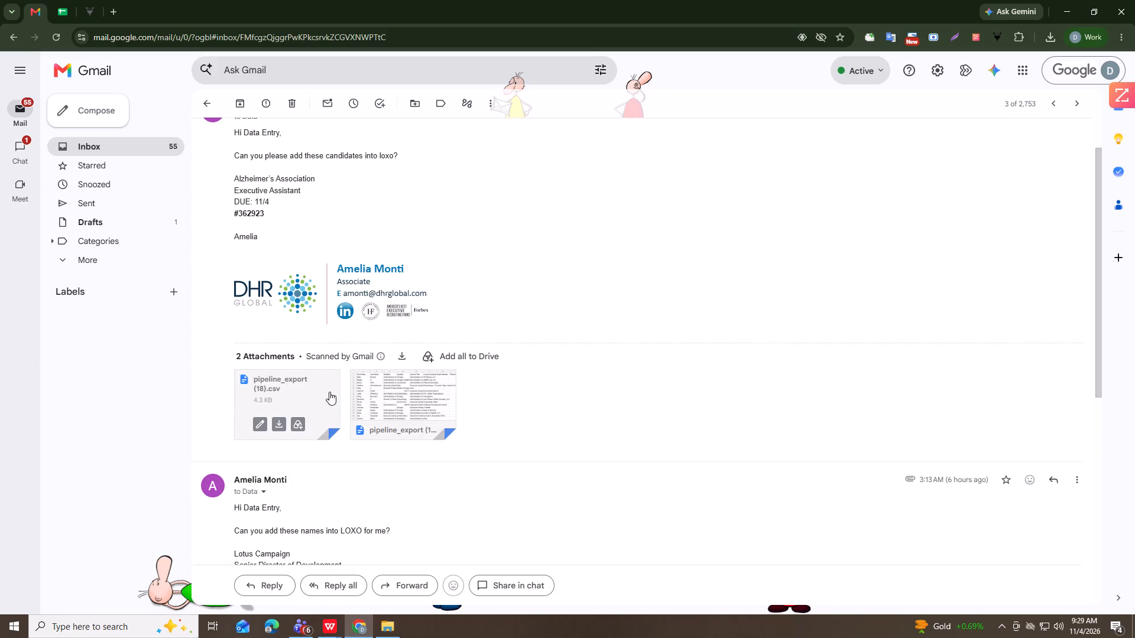
{"action": "key", "text": "alt+Tab"}
{"action": "key", "text": "alt+Tab"}
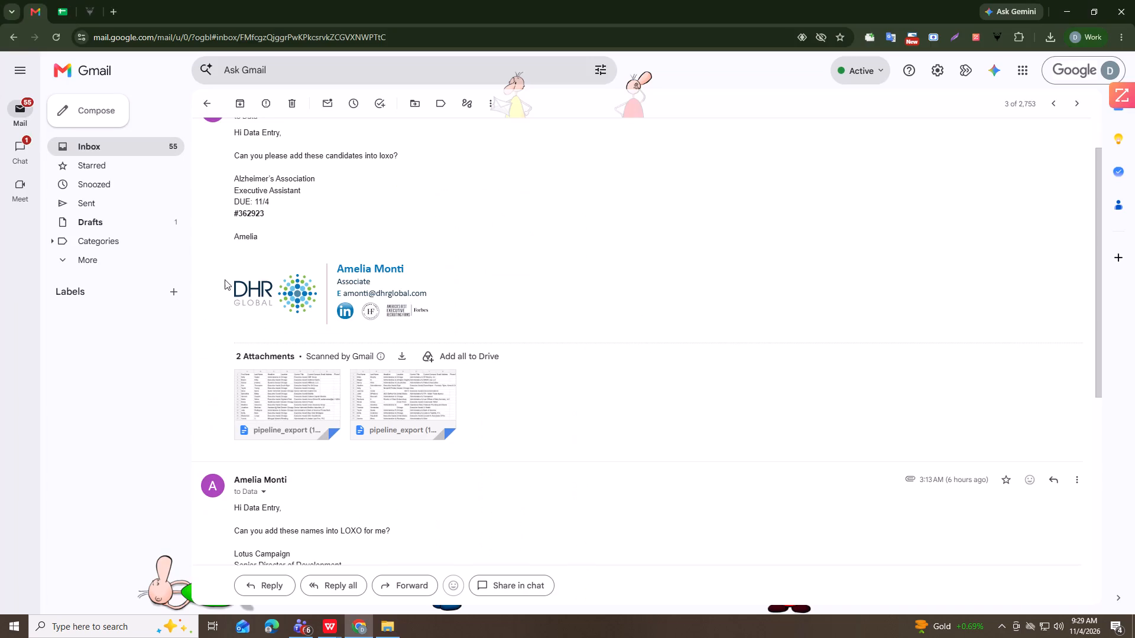
{"action": "left_click", "coordinate": [62, 12]}
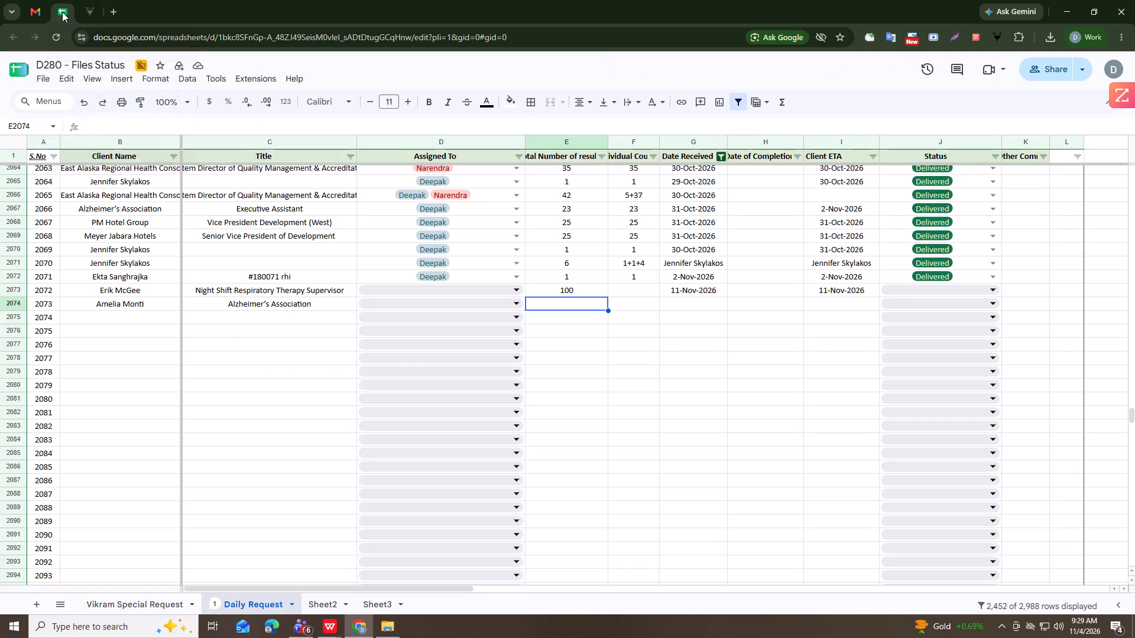
{"action": "left_click", "coordinate": [31, 15]}
{"action": "scroll", "coordinate": [409, 306], "scroll_direction": "down", "scroll_amount": 3}
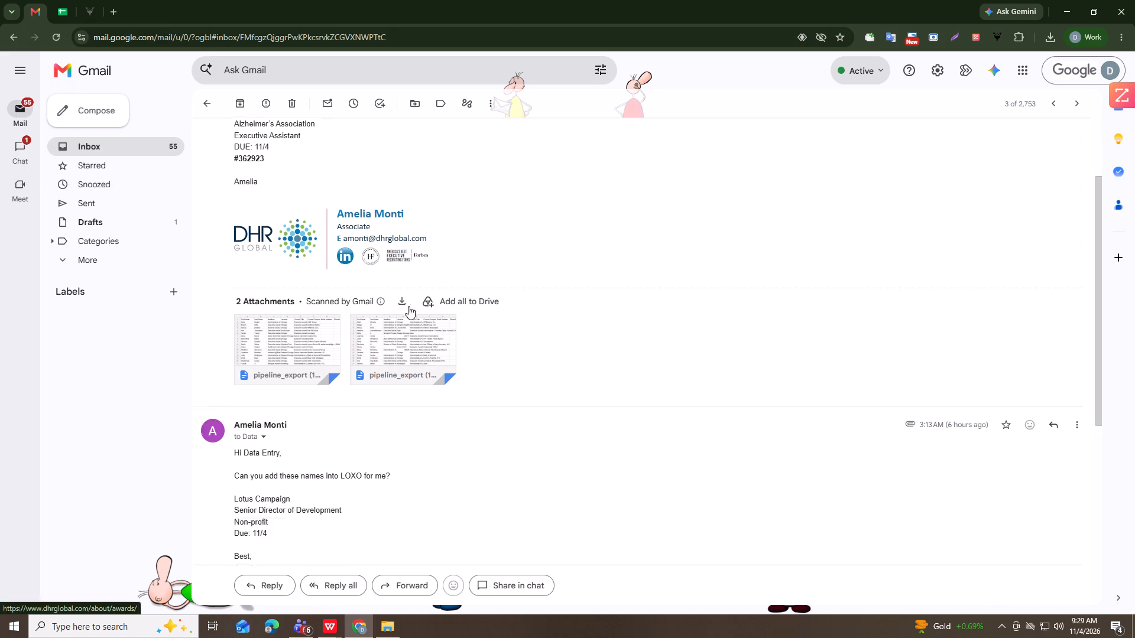
Replace request 2073's Client Name with "Alzheimer's Association" copied from the Data Entry email, following the pattern of earlier requests.
{"action": "left_click", "coordinate": [58, 15]}
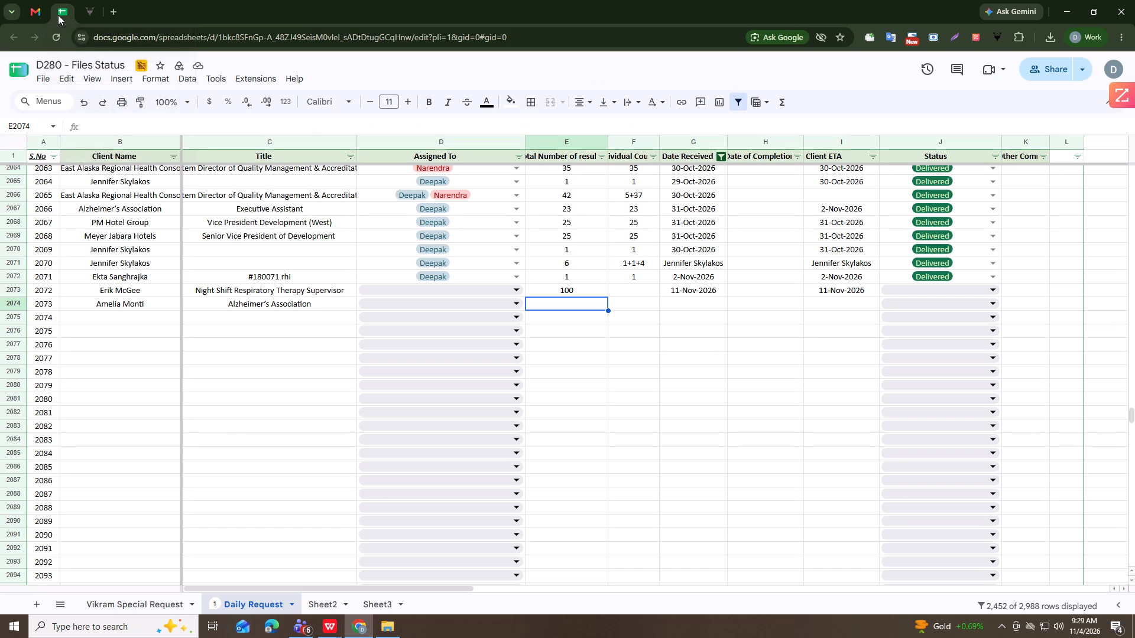
{"action": "scroll", "coordinate": [258, 412], "scroll_direction": "up", "scroll_amount": 4}
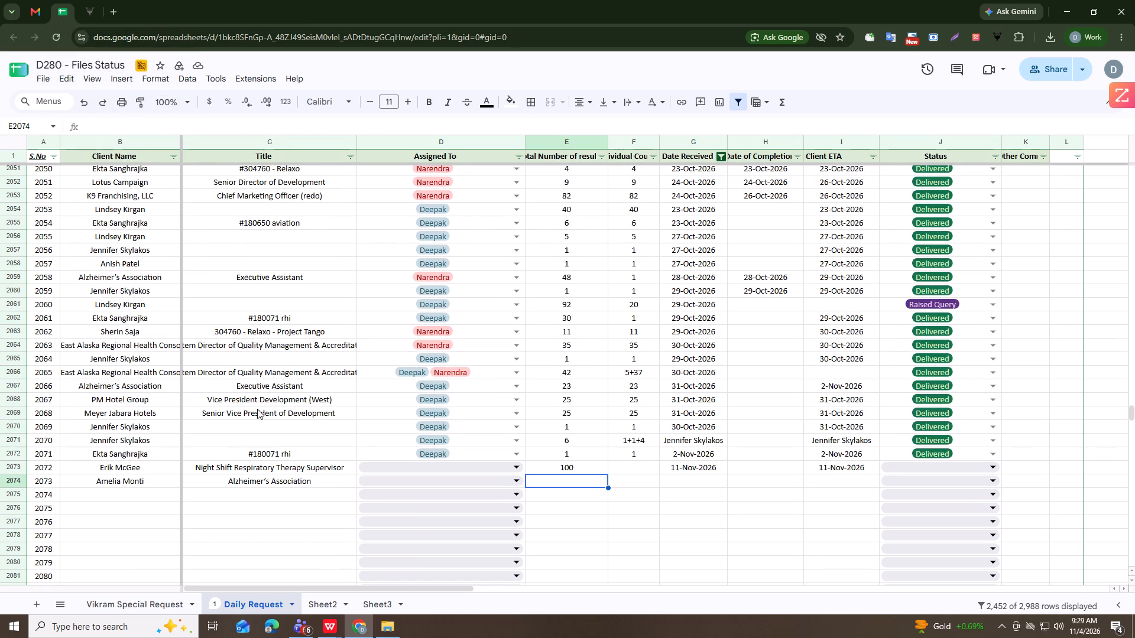
{"action": "scroll", "coordinate": [258, 401], "scroll_direction": "down", "scroll_amount": 2}
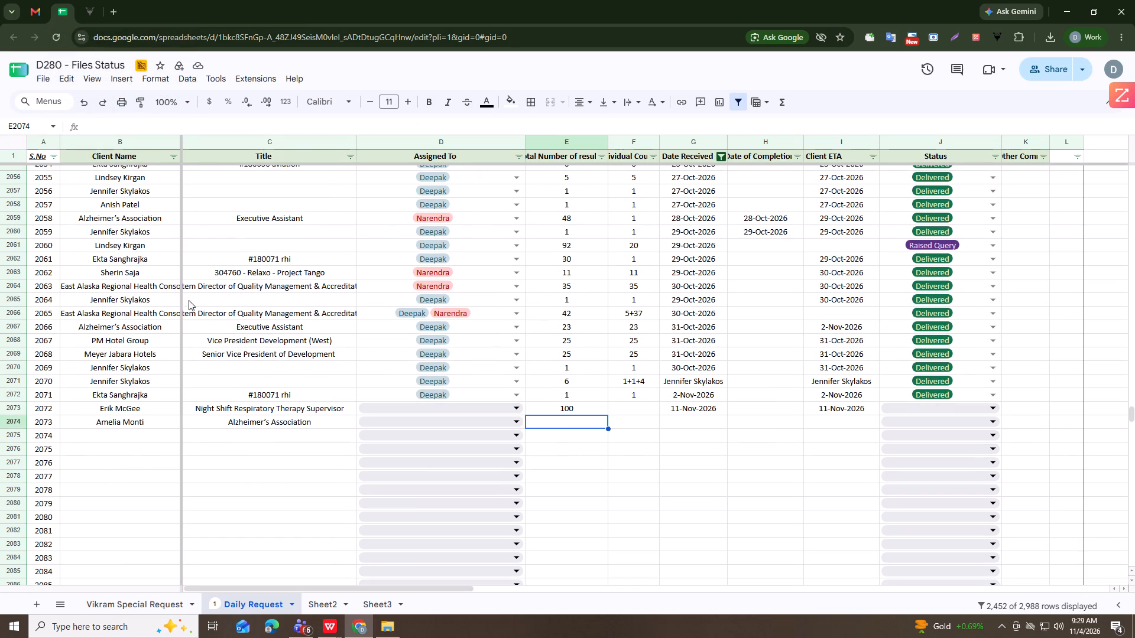
{"action": "left_click", "coordinate": [85, 12]}
{"action": "left_click", "coordinate": [68, 12]}
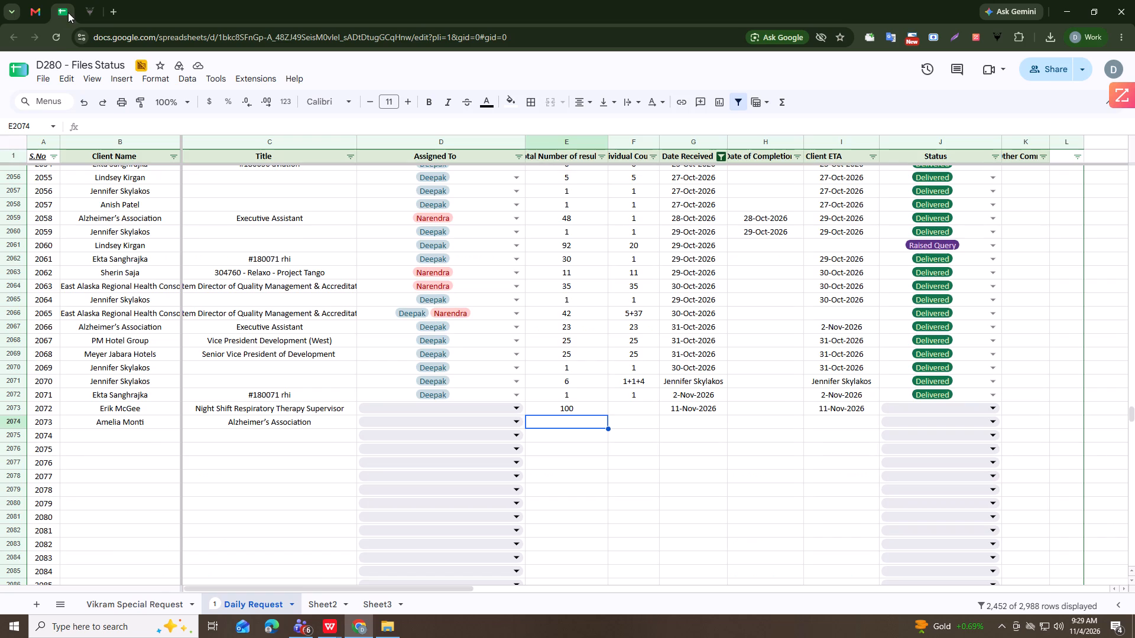
{"action": "left_click", "coordinate": [42, 11]}
{"action": "scroll", "coordinate": [334, 336], "scroll_direction": "up", "scroll_amount": 4}
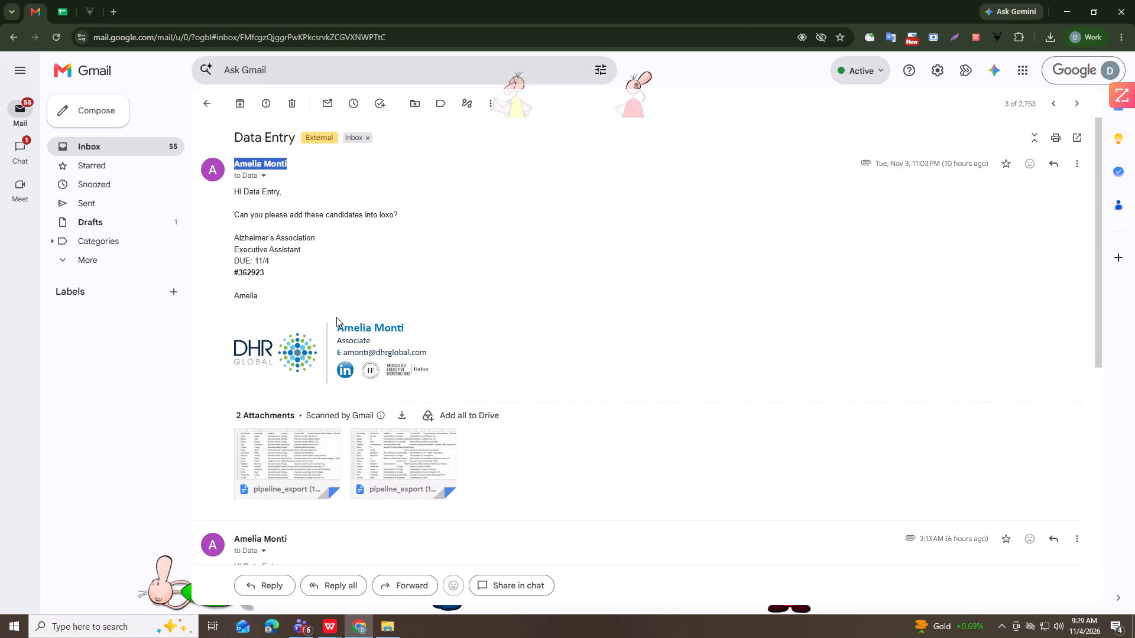
{"action": "left_click_drag", "start_coordinate": [234, 237], "coordinate": [314, 237]}
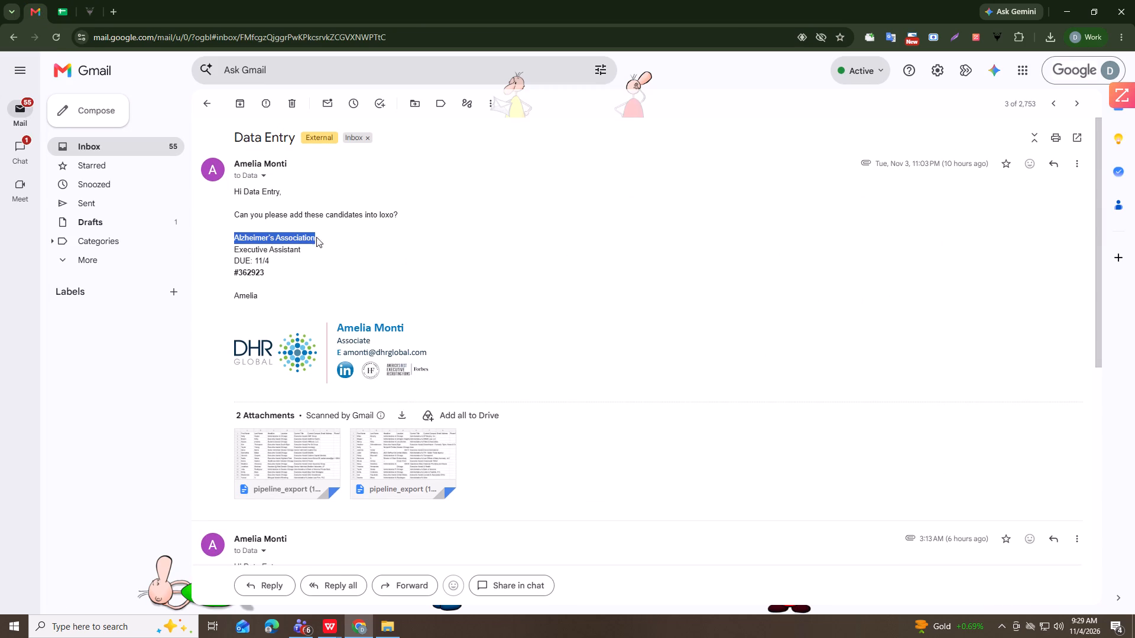
{"action": "key", "text": "ctrl+c"}
{"action": "key", "text": "ctrl+c"}
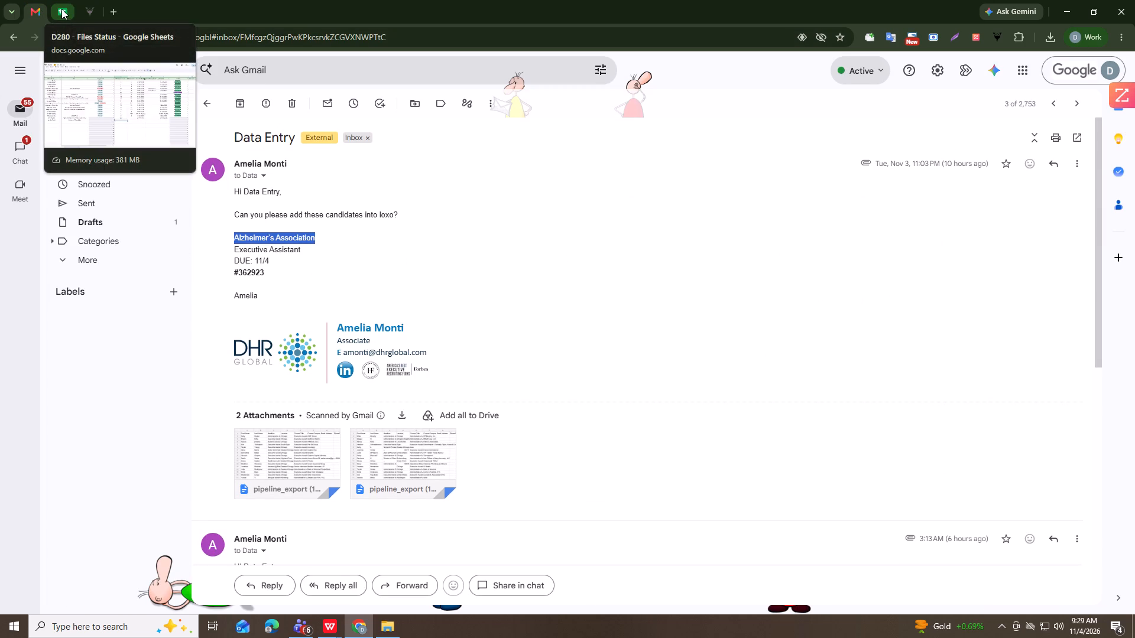
{"action": "left_click", "coordinate": [59, 9]}
{"action": "key", "text": "Left"}
{"action": "key", "text": "Left"}
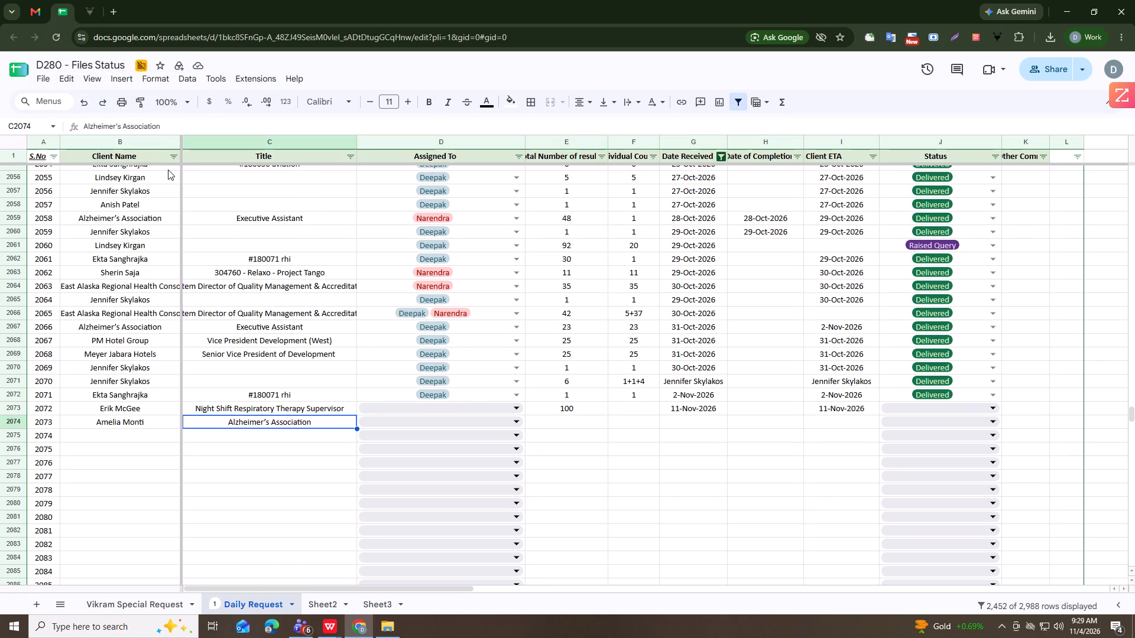
{"action": "key", "text": "Left"}
{"action": "key", "text": "F2"}
{"action": "key", "text": "ctrl+shift+Left"}
{"action": "key", "text": "ctrl+shift+Left"}
{"action": "key", "text": "ctrl+v"}
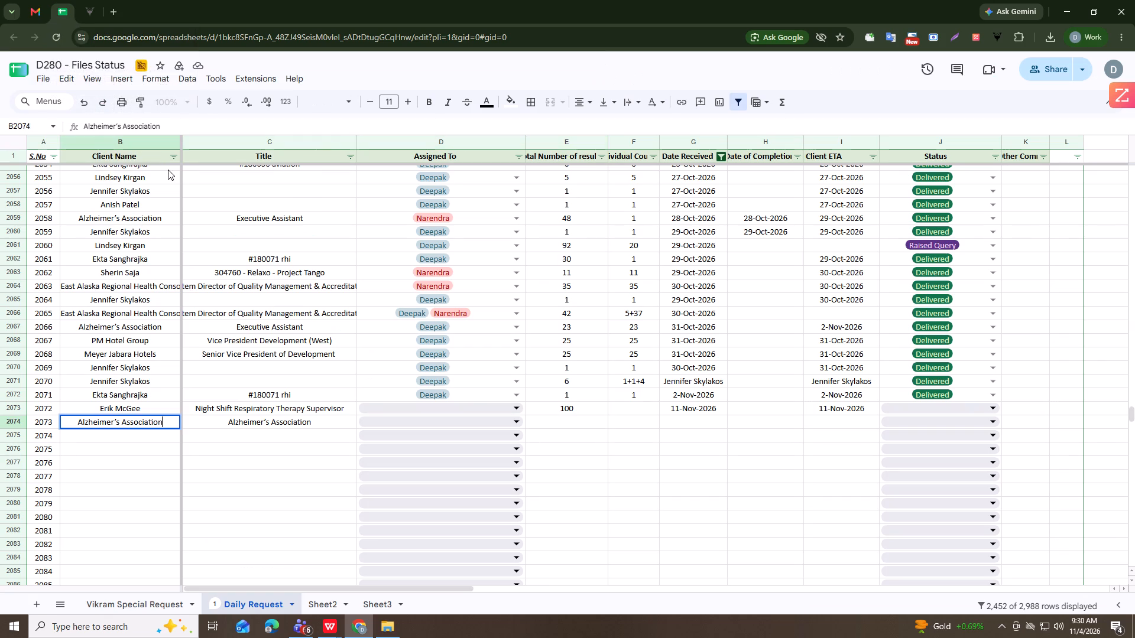
{"action": "key", "text": "Tab"}
Replace request 2073's Title with "Executive Assistant" copied from the Data Entry email.
{"action": "key", "text": "alt+Tab"}
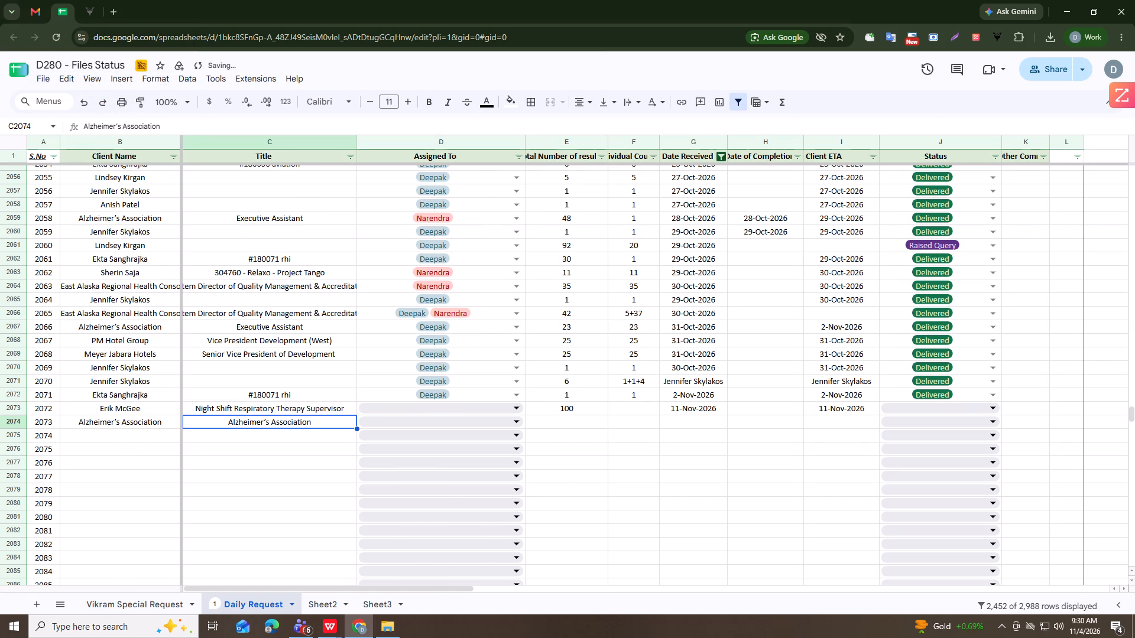
{"action": "key", "text": "alt+Tab"}
{"action": "left_click", "coordinate": [35, 5]}
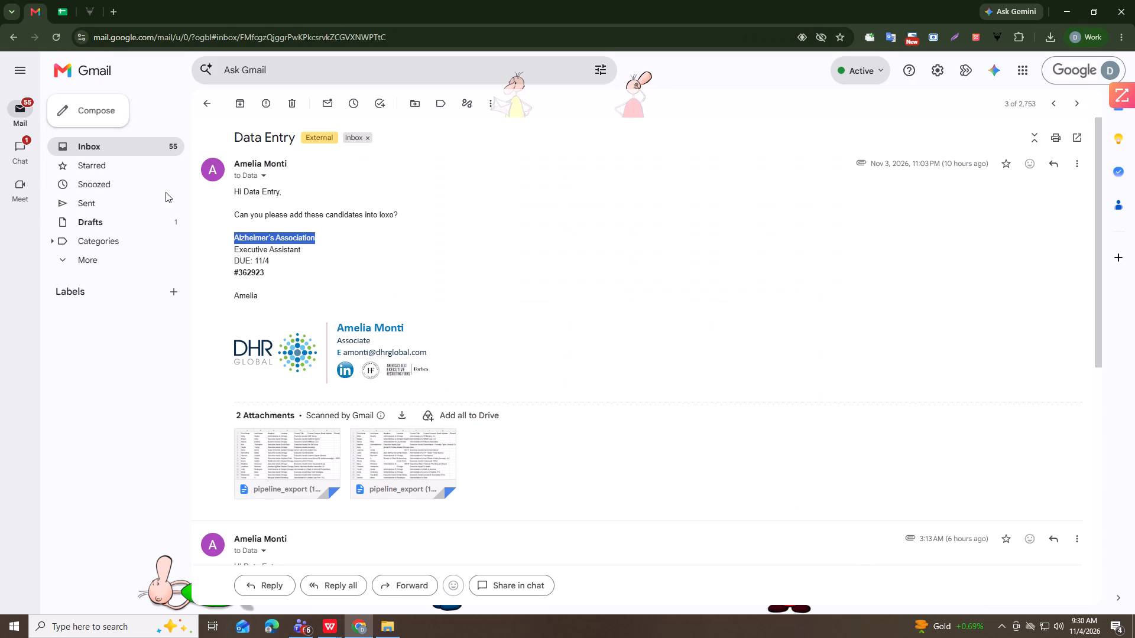
{"action": "left_click_drag", "start_coordinate": [234, 245], "coordinate": [304, 249]}
{"action": "key", "text": "ctrl+c"}
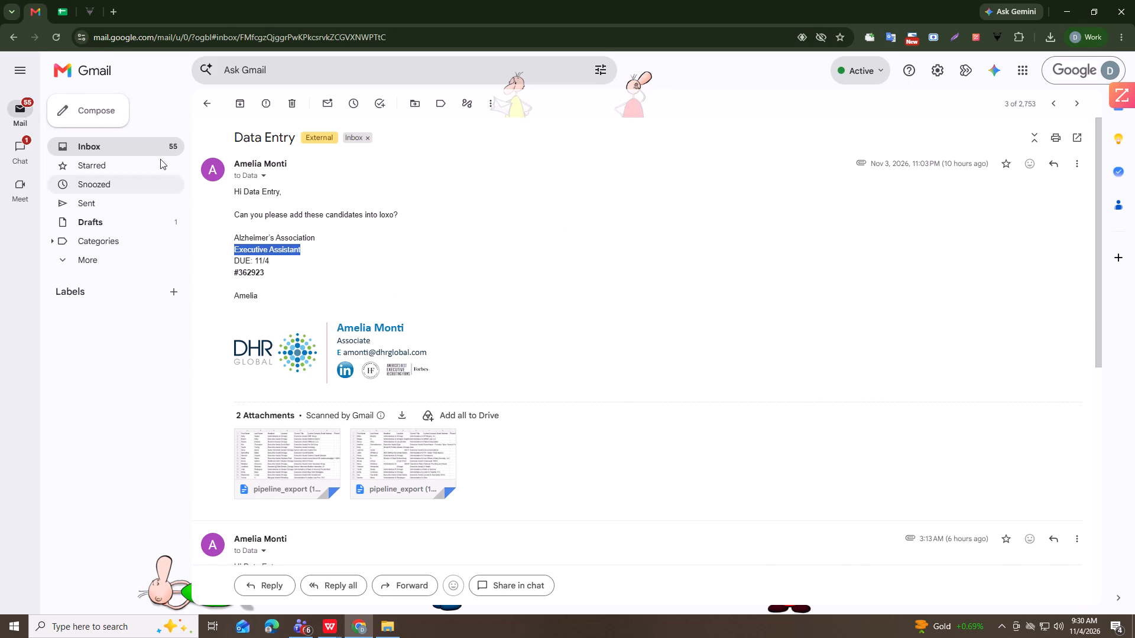
{"action": "left_click", "coordinate": [65, 14]}
{"action": "key", "text": "F2"}
{"action": "key", "text": "ctrl+shift+Left"}
{"action": "key", "text": "ctrl+shift+Left"}
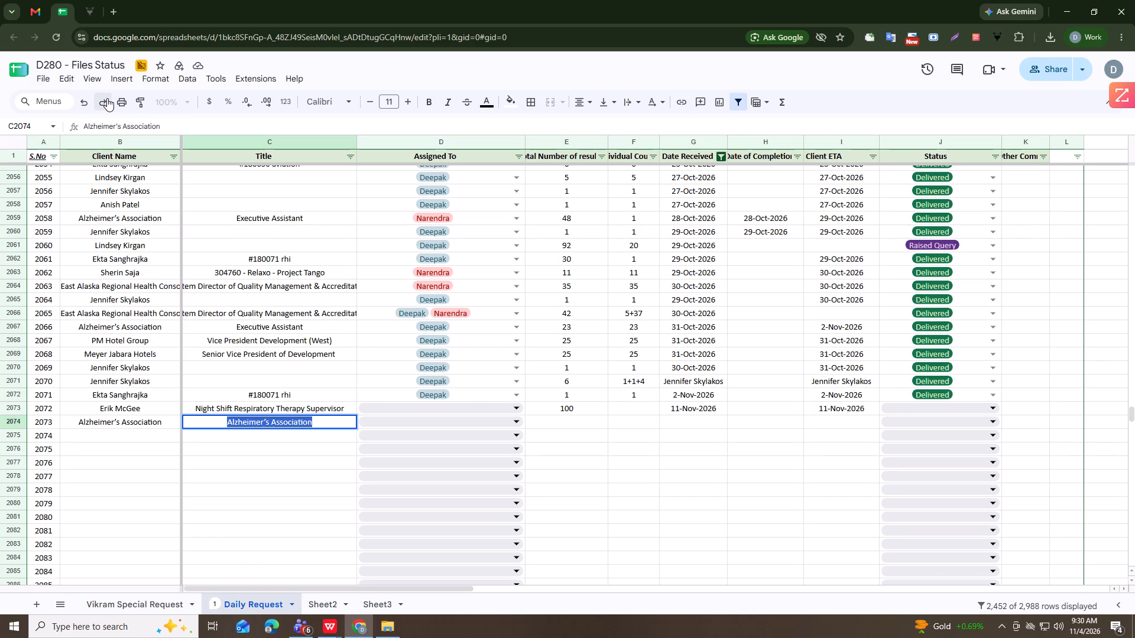
{"action": "key", "text": "ctrl+shift+Left"}
{"action": "key", "text": "ctrl+v"}
{"action": "key", "text": "Tab"}
Examine both pipeline_export attachments of the Alzheimer's Association email to count the candidates in each.
{"action": "key", "text": "Left"}
{"action": "key", "text": "Left"}
{"action": "key", "text": "Right"}
{"action": "key", "text": "Right"}
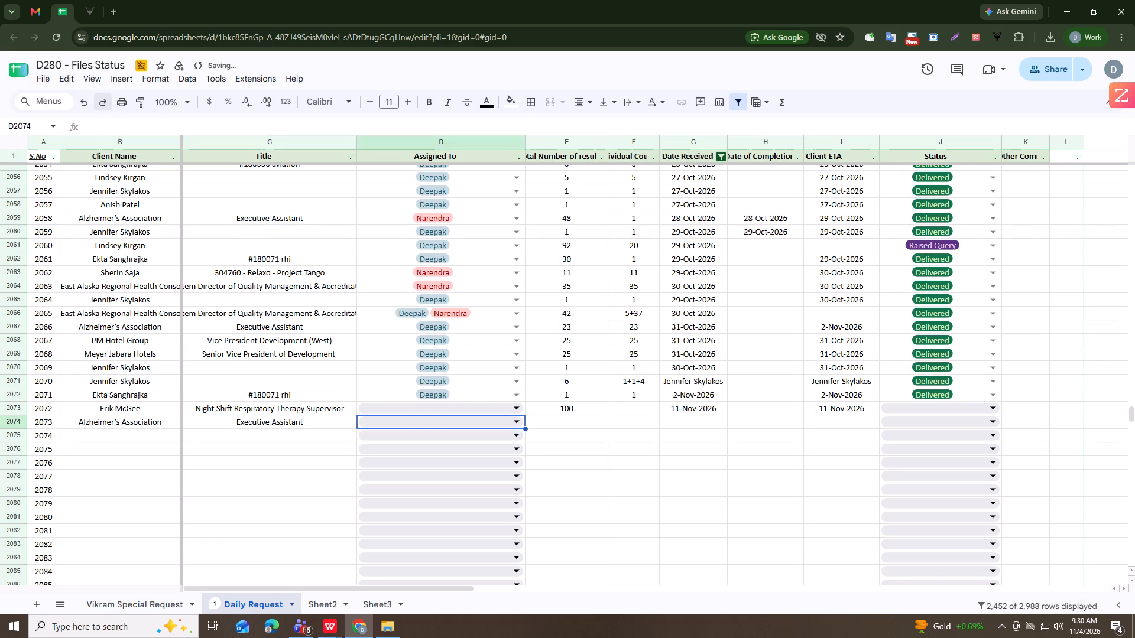
{"action": "key", "text": "Right"}
{"action": "key", "text": "alt+Tab"}
{"action": "key", "text": "alt+Tab"}
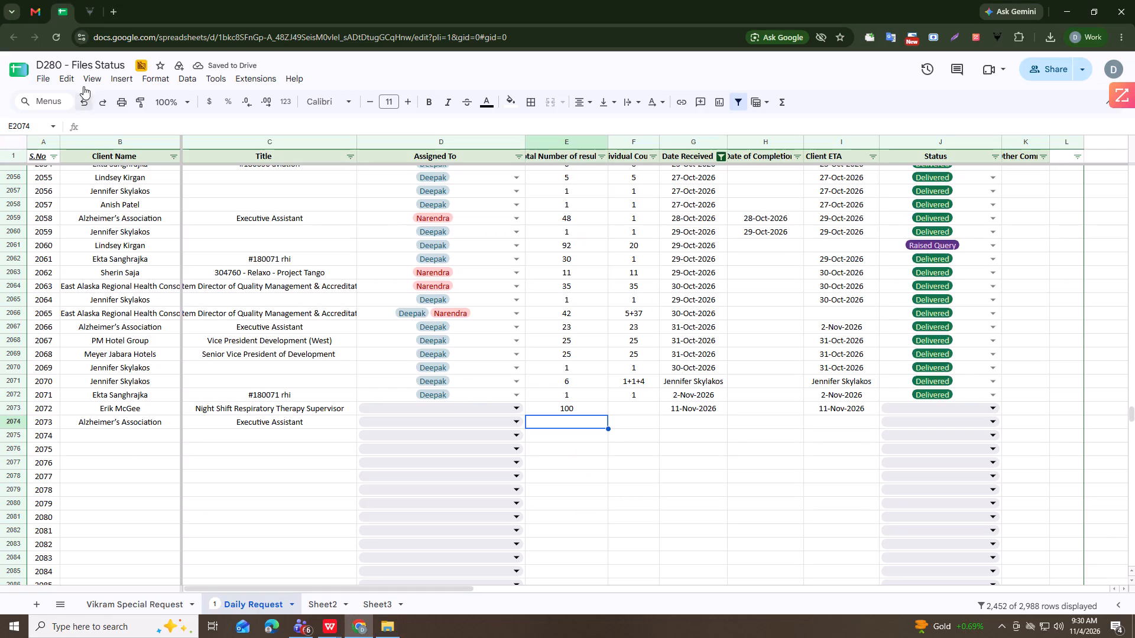
{"action": "left_click", "coordinate": [41, 5]}
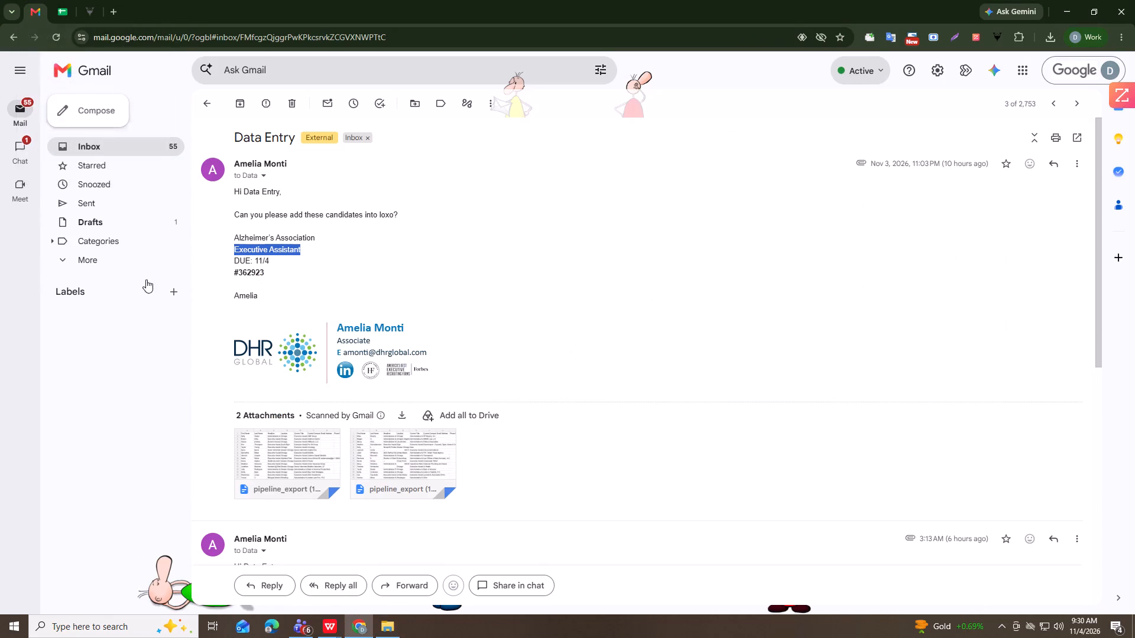
{"action": "scroll", "coordinate": [368, 341], "scroll_direction": "down", "scroll_amount": 2}
{"action": "left_click", "coordinate": [284, 333]}
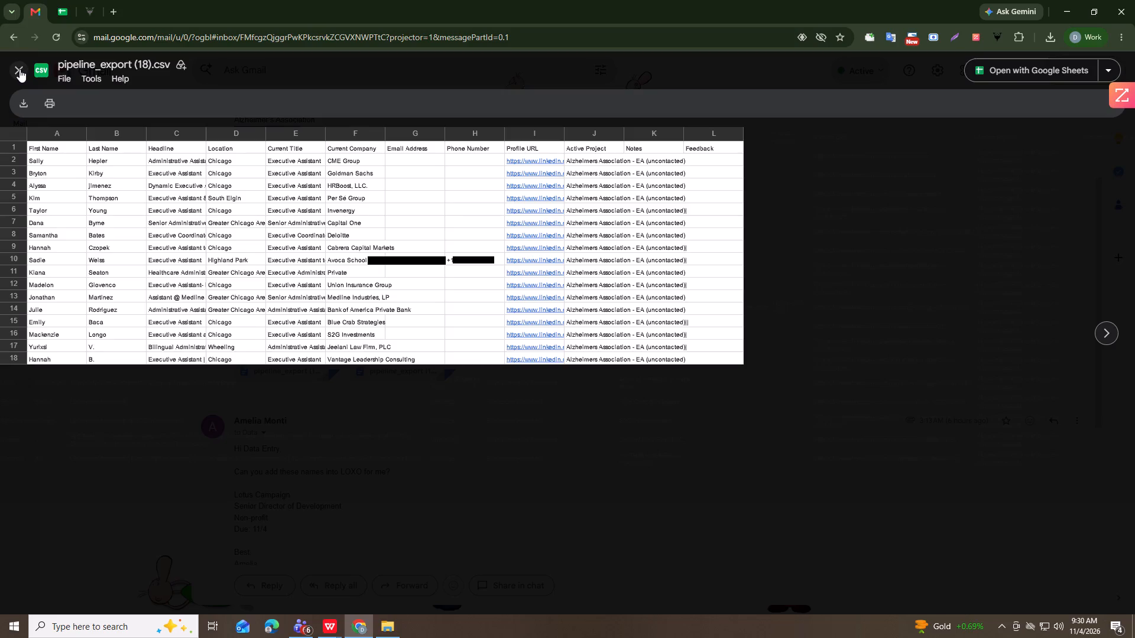
{"action": "left_click", "coordinate": [20, 69]}
{"action": "left_click", "coordinate": [393, 333]}
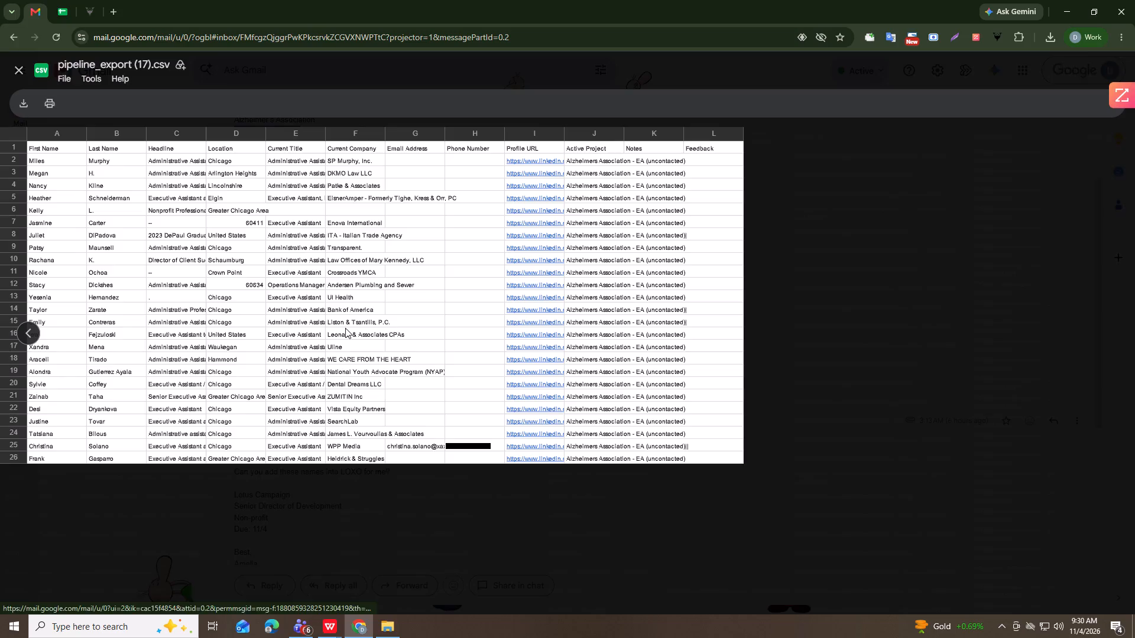
{"action": "left_click", "coordinate": [21, 69]}
{"action": "left_click", "coordinate": [115, 15]}
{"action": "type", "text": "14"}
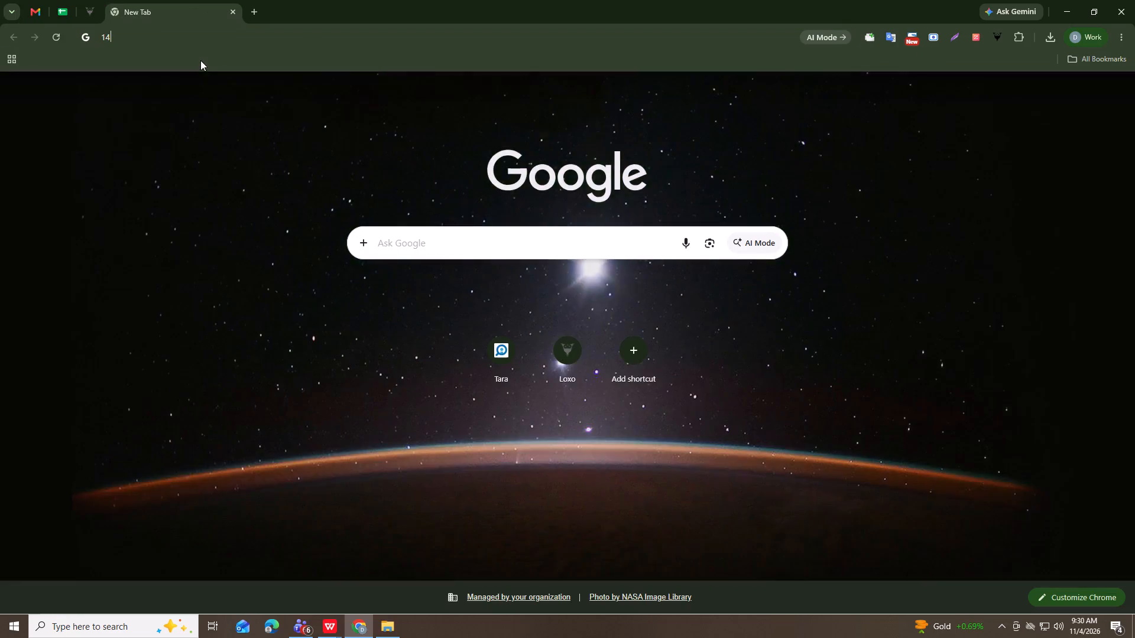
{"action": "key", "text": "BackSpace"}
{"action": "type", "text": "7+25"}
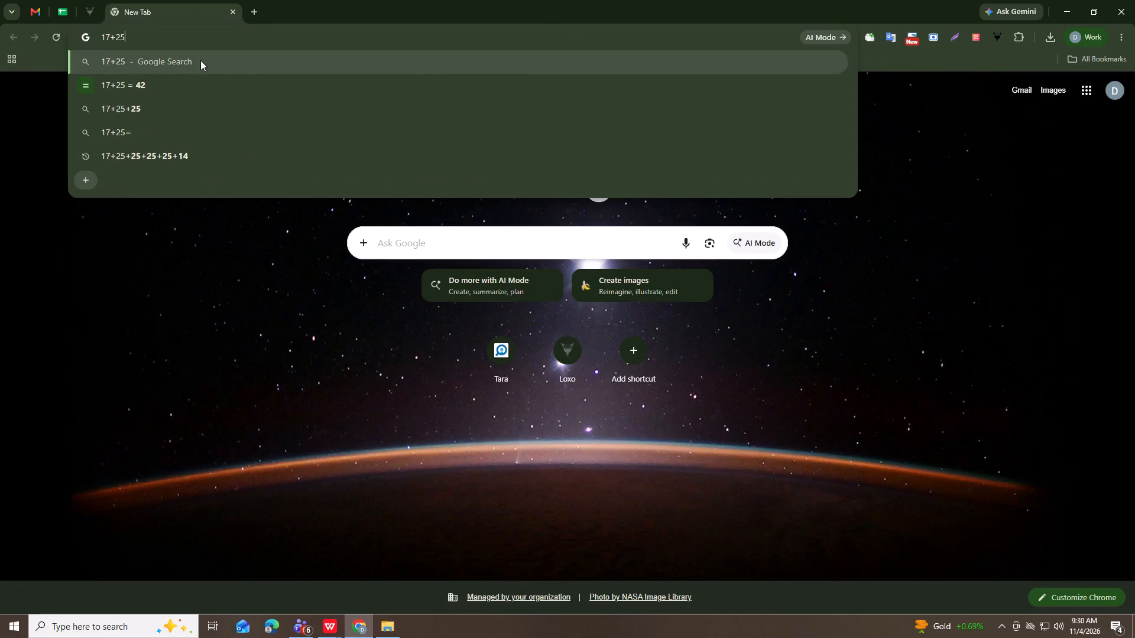
{"action": "left_click", "coordinate": [56, 9]}
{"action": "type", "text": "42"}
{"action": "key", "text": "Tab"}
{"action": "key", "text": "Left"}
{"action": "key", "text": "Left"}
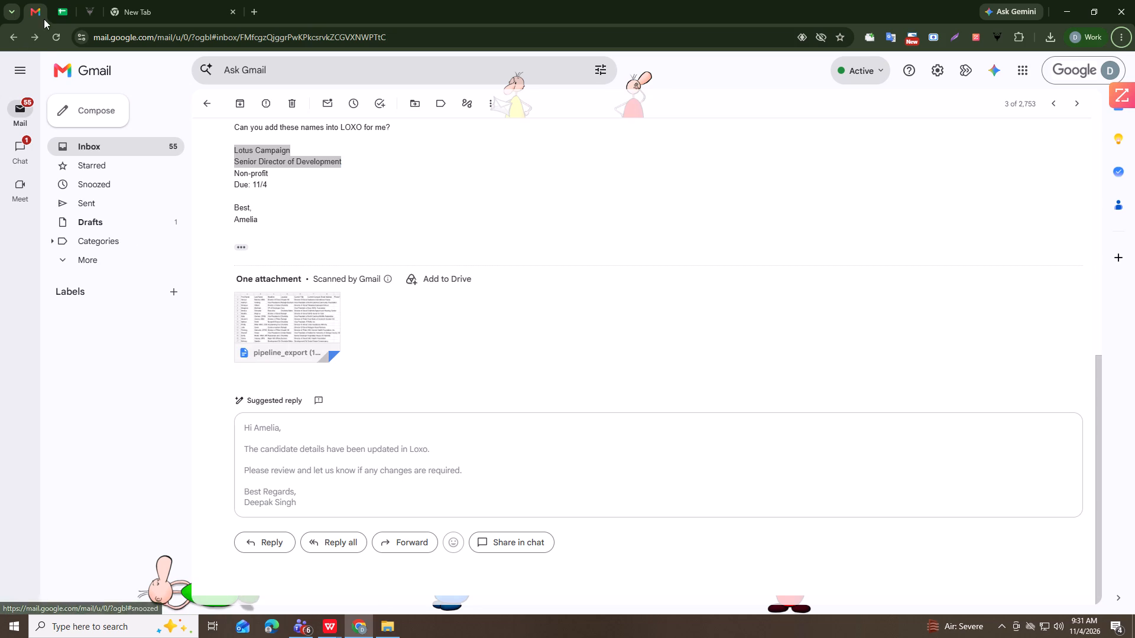
{"action": "left_click", "coordinate": [56, 9]}
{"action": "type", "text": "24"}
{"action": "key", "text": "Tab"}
Fill request 2072's Date Received, 11-Nov-2026, down into the Date Received cells of requests 2073 and 2074.
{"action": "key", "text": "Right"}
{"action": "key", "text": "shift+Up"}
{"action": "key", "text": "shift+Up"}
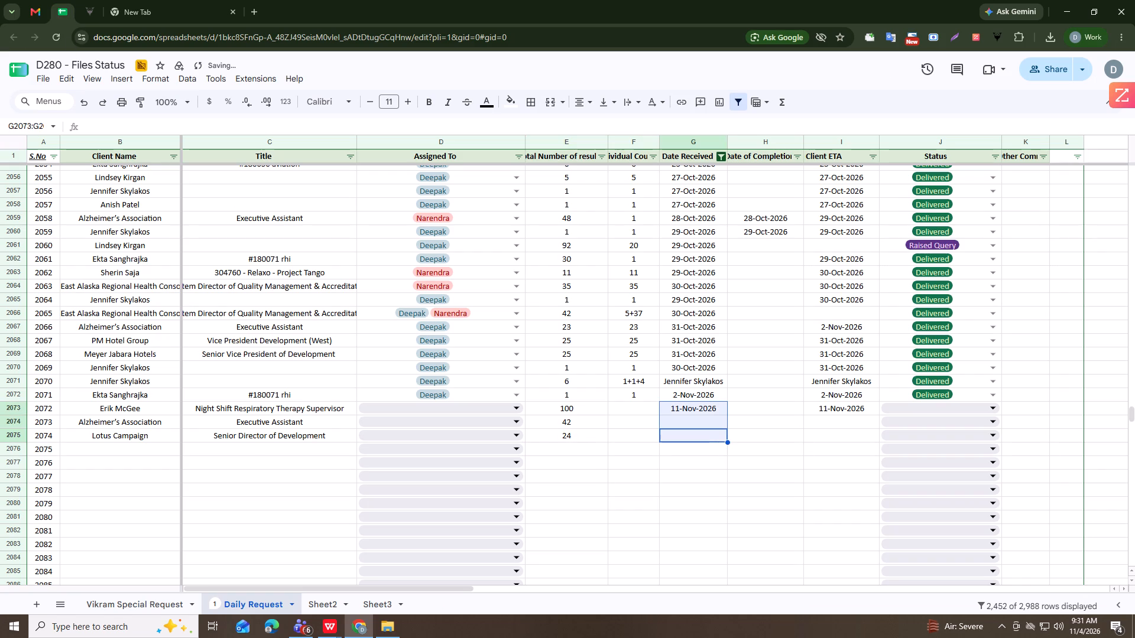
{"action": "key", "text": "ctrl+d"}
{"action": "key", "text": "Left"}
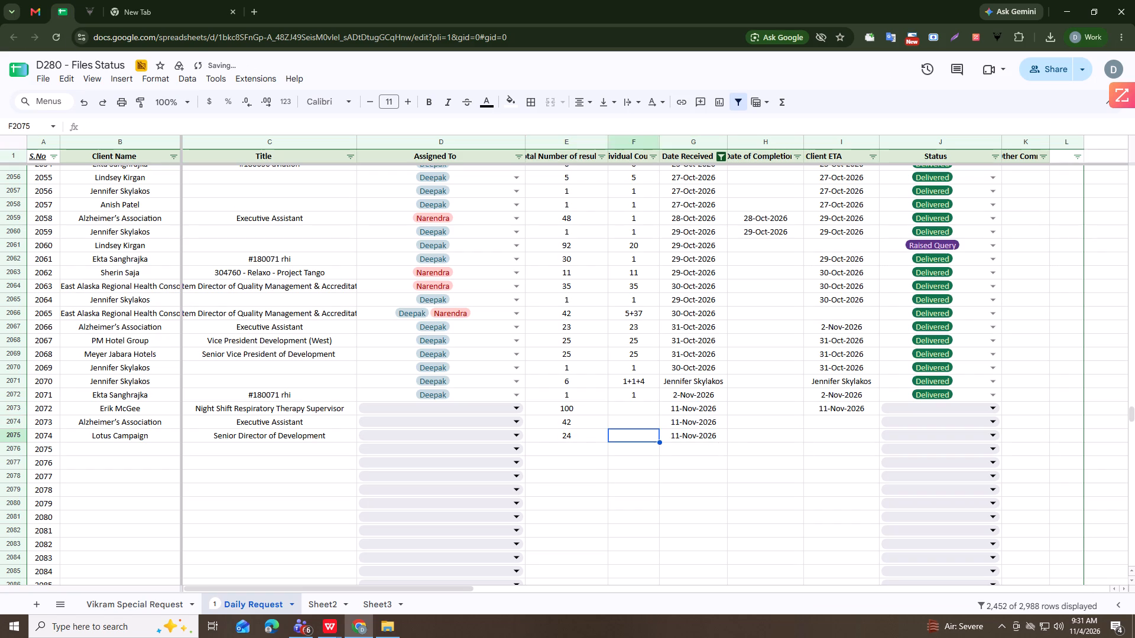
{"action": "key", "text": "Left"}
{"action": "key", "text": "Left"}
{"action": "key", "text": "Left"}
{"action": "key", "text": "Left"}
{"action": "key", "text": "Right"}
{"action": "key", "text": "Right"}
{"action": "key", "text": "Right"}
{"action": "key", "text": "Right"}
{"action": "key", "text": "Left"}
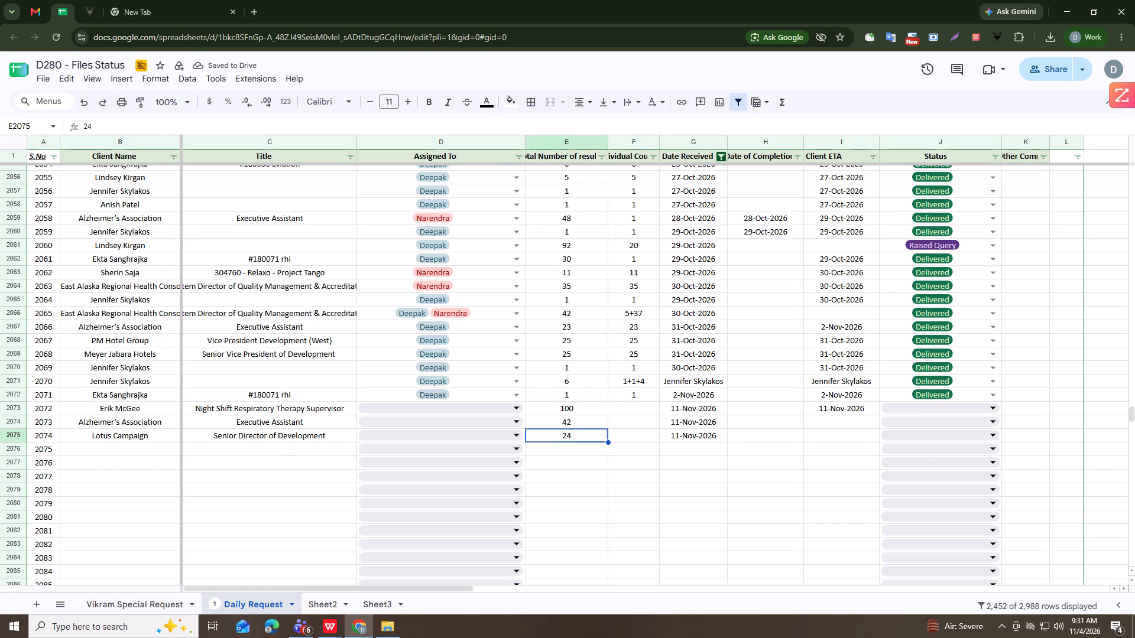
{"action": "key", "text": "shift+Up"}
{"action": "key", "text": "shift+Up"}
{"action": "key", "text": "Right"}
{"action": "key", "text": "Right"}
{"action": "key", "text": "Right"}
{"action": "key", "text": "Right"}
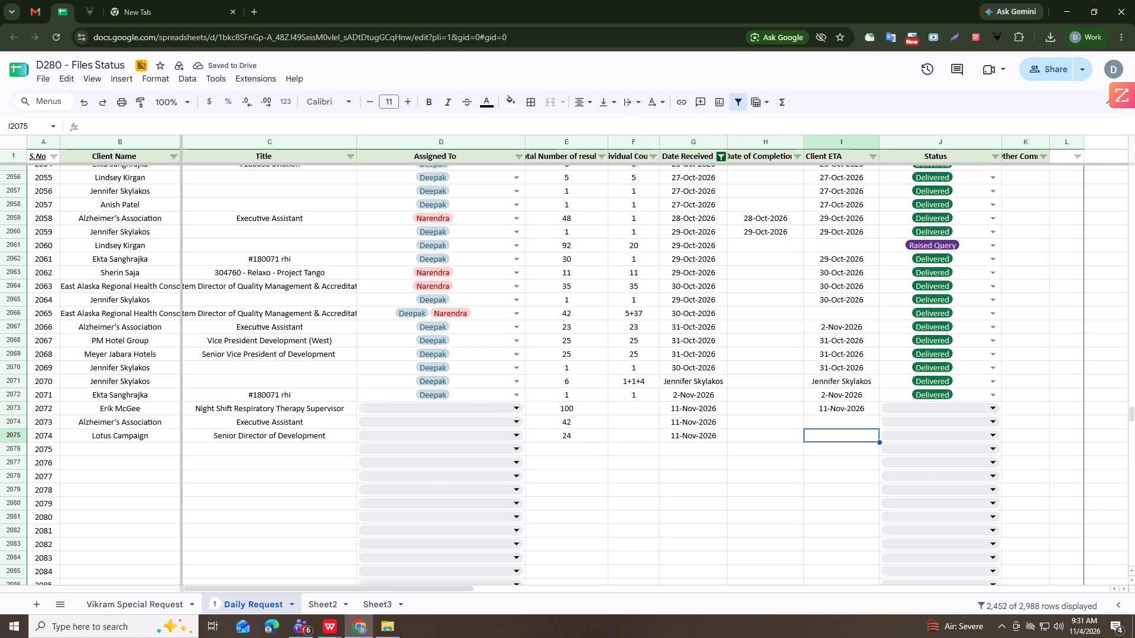
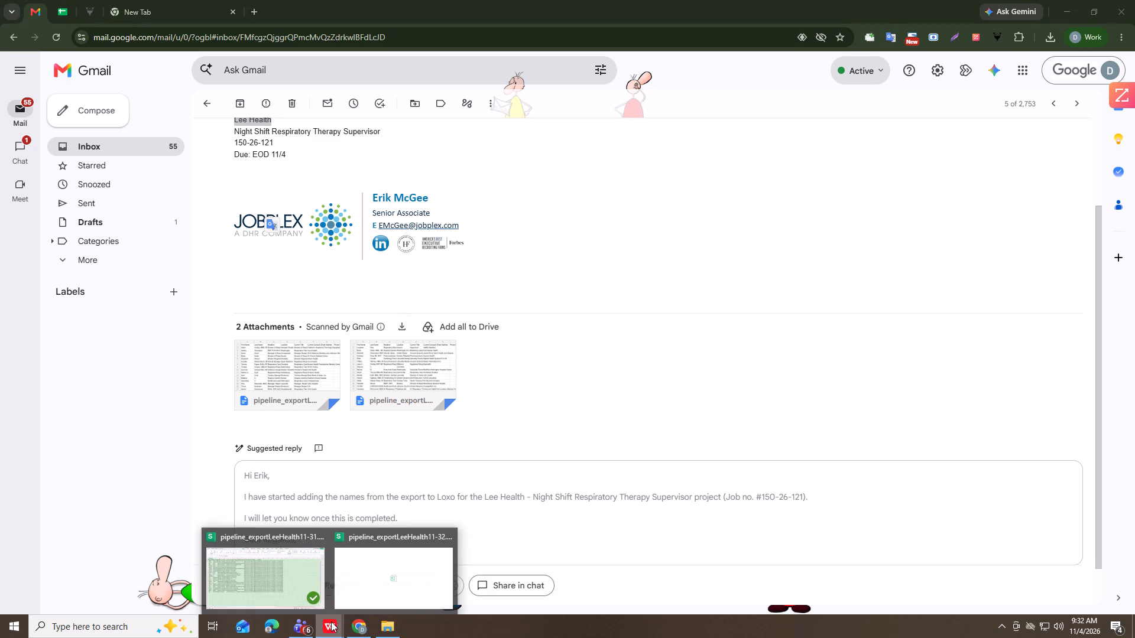
Reorder the running apps on the taskbar so that File Explorer comes before WPS and Chrome comes last.
{"action": "left_click_drag", "start_coordinate": [360, 628], "coordinate": [406, 632]}
{"action": "left_click_drag", "start_coordinate": [333, 621], "coordinate": [362, 622]}
Switch to Loxo in Chrome, close the blank New Tab page and open the People section.
{"action": "left_click", "coordinate": [388, 626]}
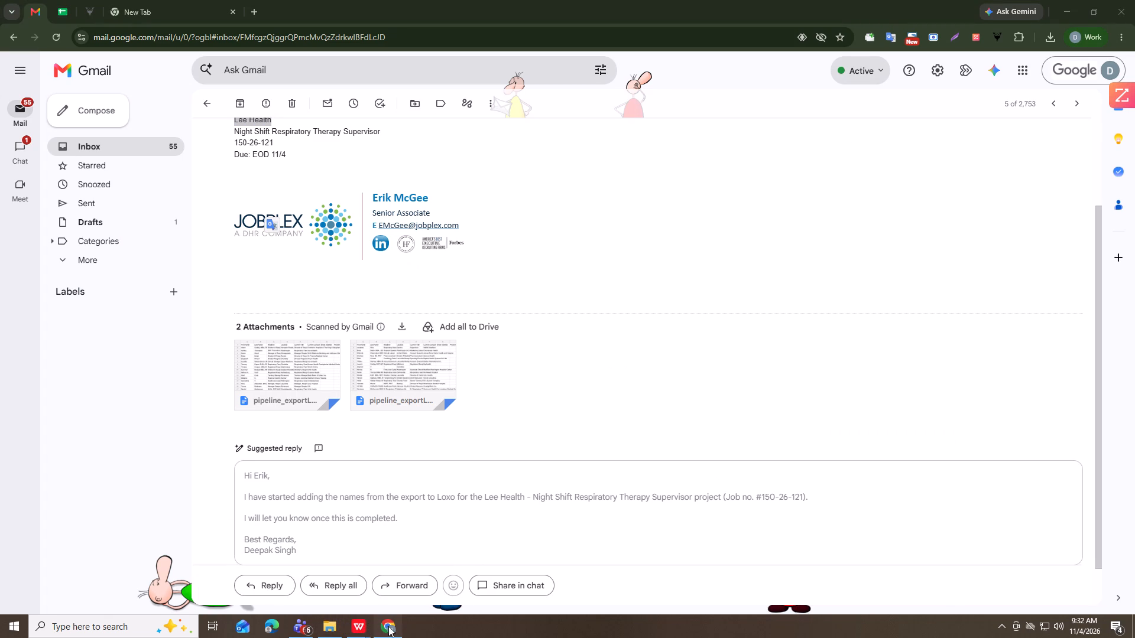
{"action": "left_click", "coordinate": [119, 0]}
{"action": "left_click", "coordinate": [91, 0]}
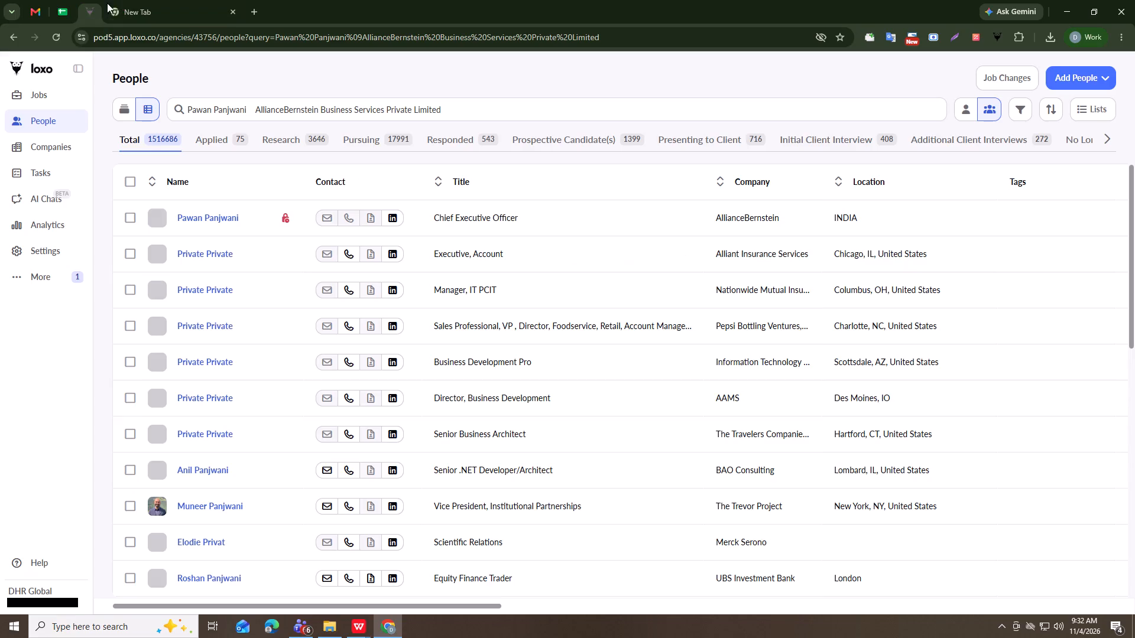
{"action": "middle_click", "coordinate": [159, 2]}
{"action": "left_click", "coordinate": [49, 118]}
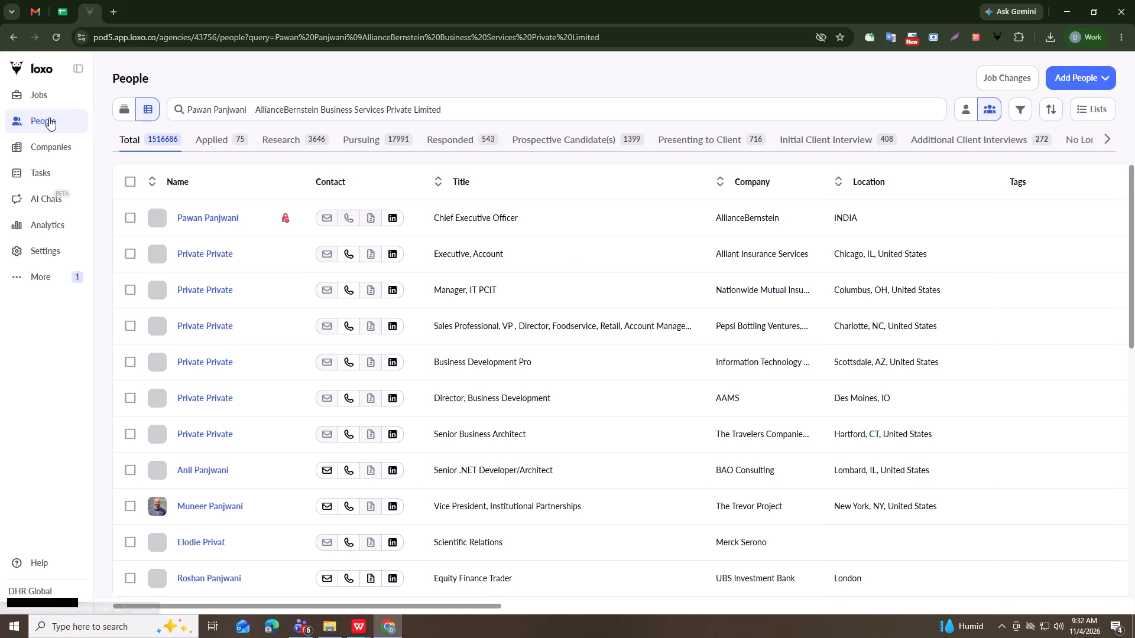
Switch to WPS and bring up its open pipeline_exportLeeHealth workbooks, 11-31 and 11-32.
{"action": "left_click", "coordinate": [325, 629]}
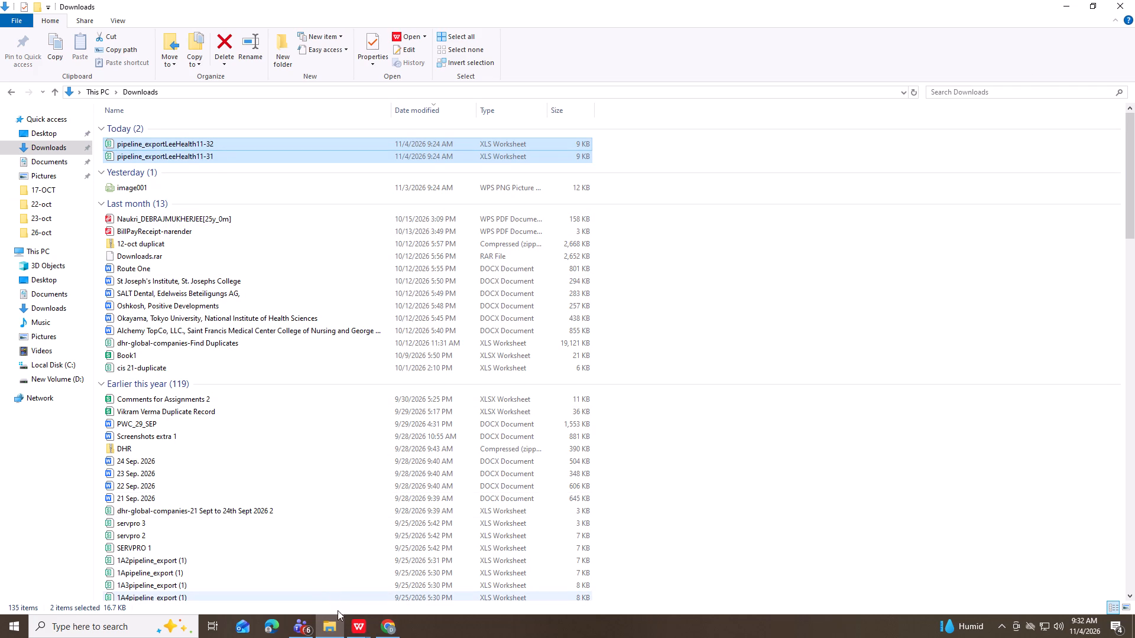
{"action": "left_click", "coordinate": [365, 630]}
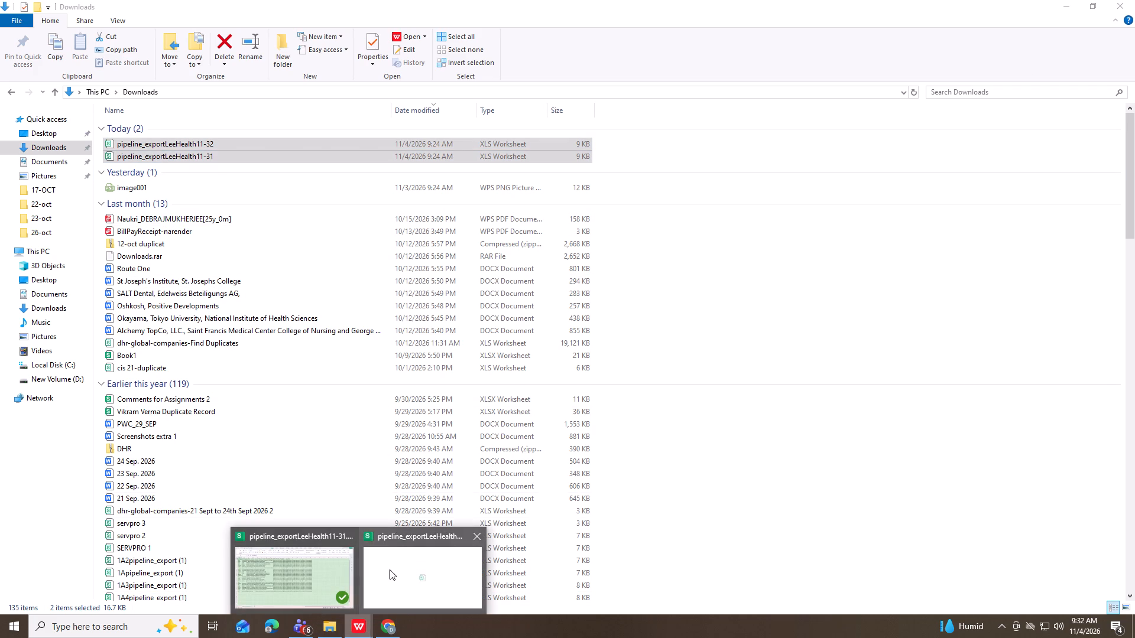
Switch to the pipeline_exportLeeHealth11-31 spreadsheet and close the pipeline_exportLeeHealth11-32 file.
{"action": "left_click", "coordinate": [319, 569]}
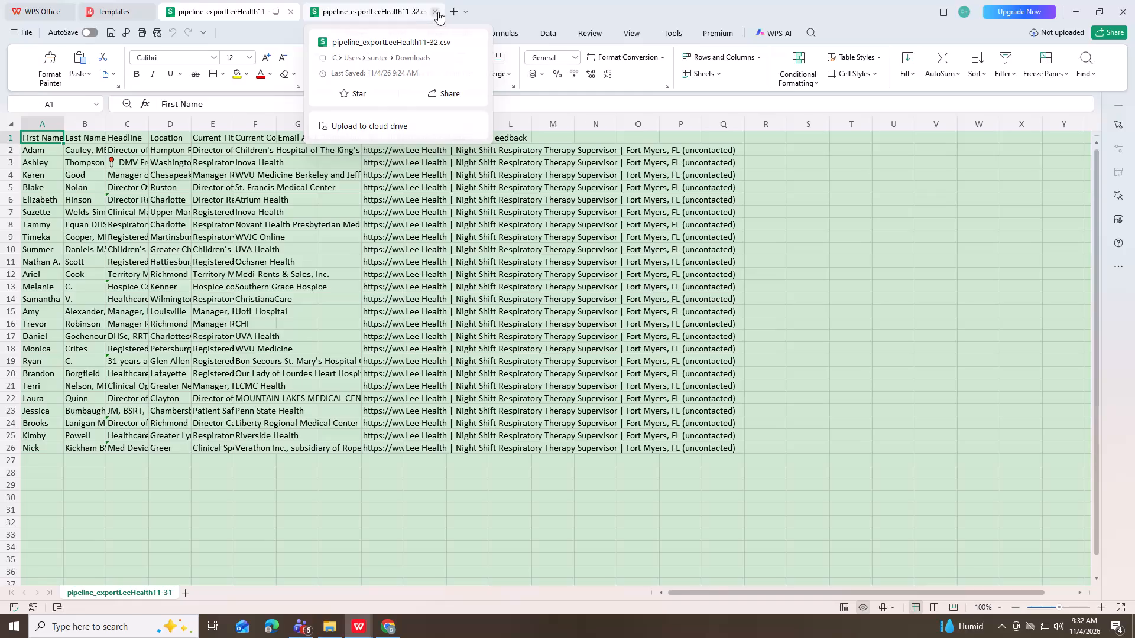
{"action": "left_click", "coordinate": [438, 12]}
Examine the header row and first records of the 11-31 export, from First Name through Profile URL and Active Project to Feedback.
{"action": "key", "text": "Down"}
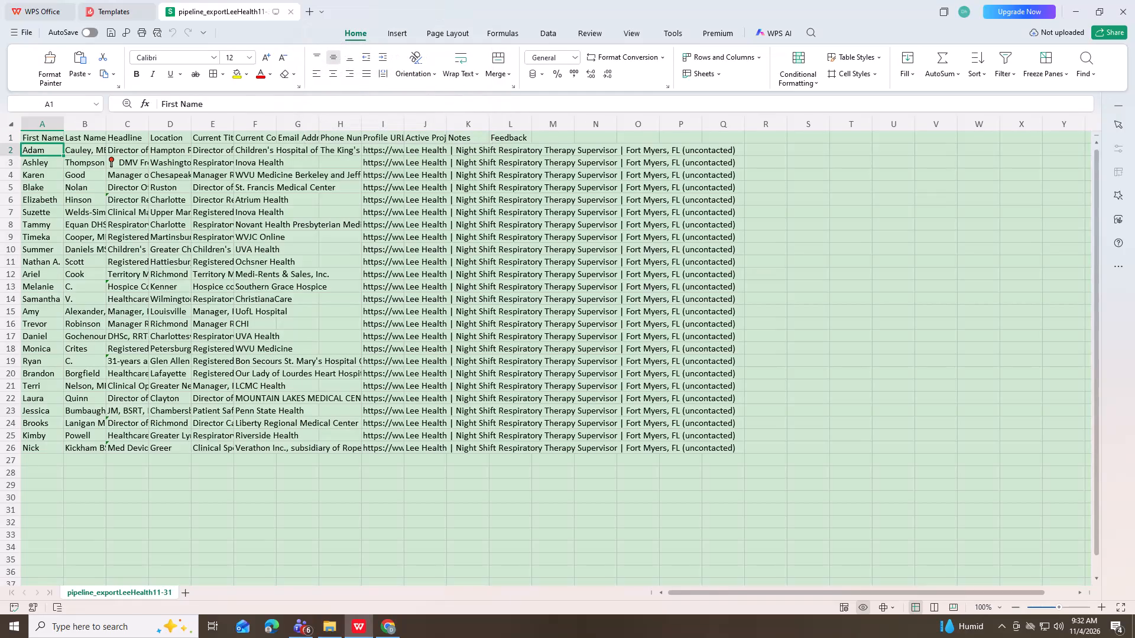
{"action": "key", "text": "Down"}
{"action": "key", "text": "Right"}
{"action": "key", "text": "Right"}
{"action": "key", "text": "Right"}
{"action": "key", "text": "Right"}
{"action": "key", "text": "Right"}
{"action": "key", "text": "Right"}
{"action": "key", "text": "Right"}
{"action": "key", "text": "Up"}
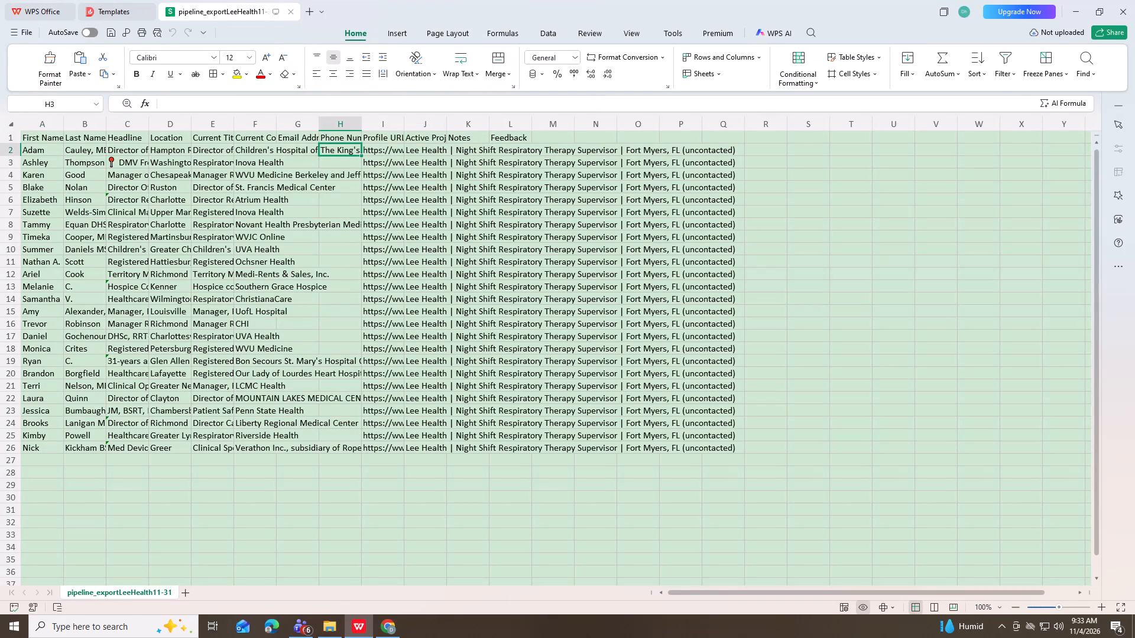
{"action": "key", "text": "Right"}
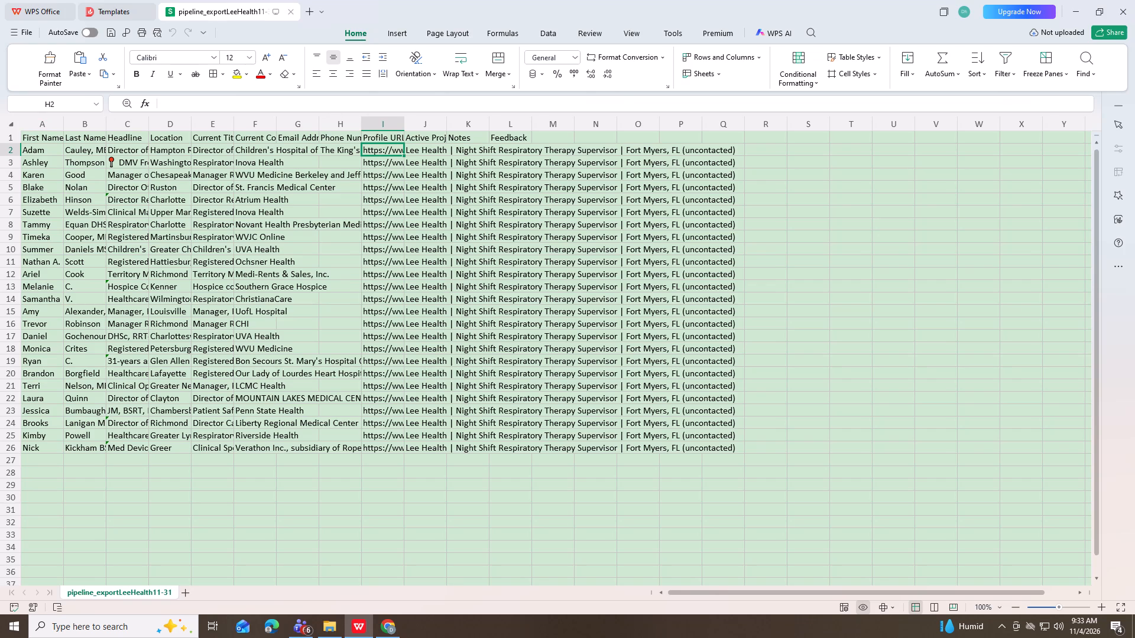
{"action": "key", "text": "Up"}
{"action": "key", "text": "Down"}
{"action": "key", "text": "Right"}
{"action": "key", "text": "Right"}
{"action": "key", "text": "Right"}
{"action": "key", "text": "Right"}
{"action": "key", "text": "Left"}
{"action": "key", "text": "Left"}
{"action": "key", "text": "Up"}
{"action": "key", "text": "Left"}
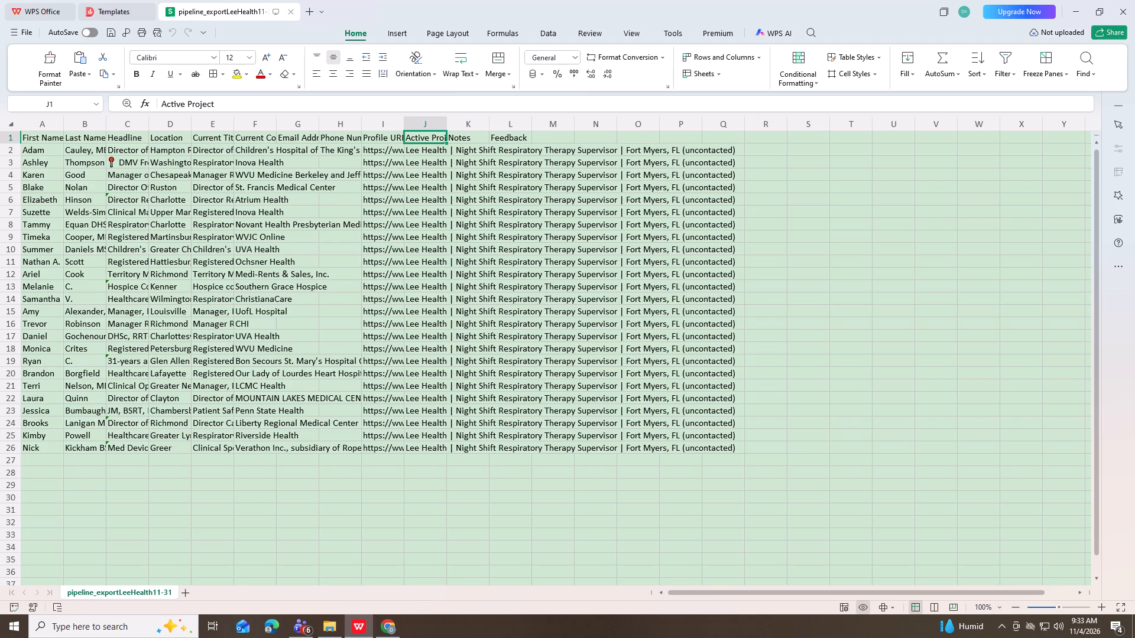
{"action": "key", "text": "ctrl+Right"}
{"action": "key", "text": "ctrl+Left"}
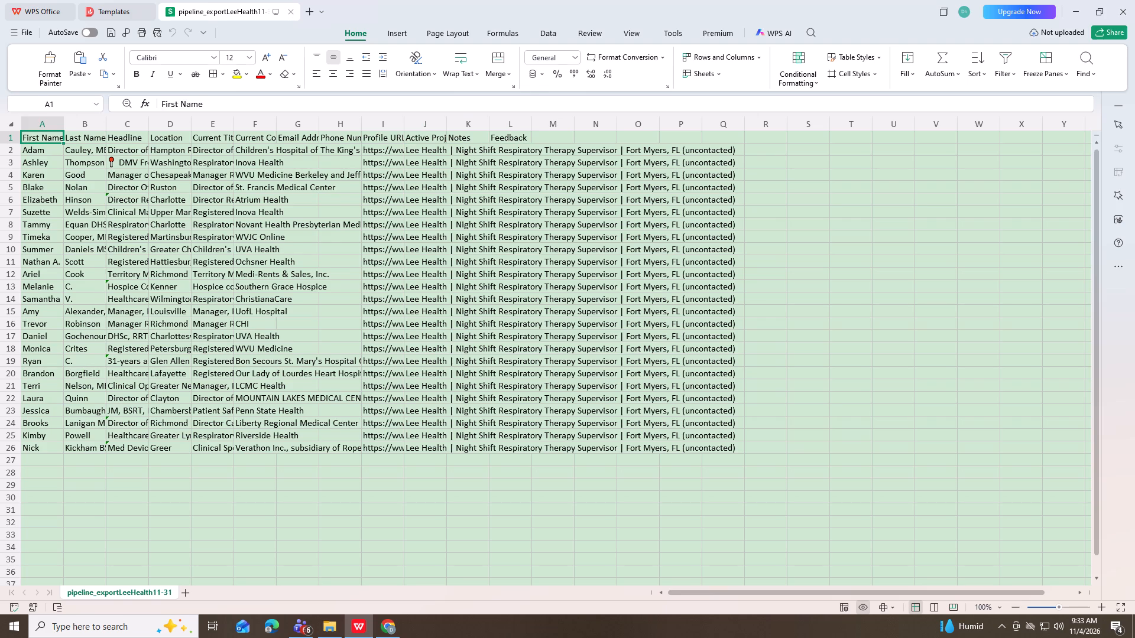
Copy the first nine Profile URL values, cells I2 to I10, from the 11-31 export.
{"action": "key", "text": "ctrl+Right"}
{"action": "key", "text": "Left"}
{"action": "key", "text": "Down"}
{"action": "key", "text": "Left"}
{"action": "key", "text": "Left"}
{"action": "key", "text": "Up"}
{"action": "key", "text": "Down"}
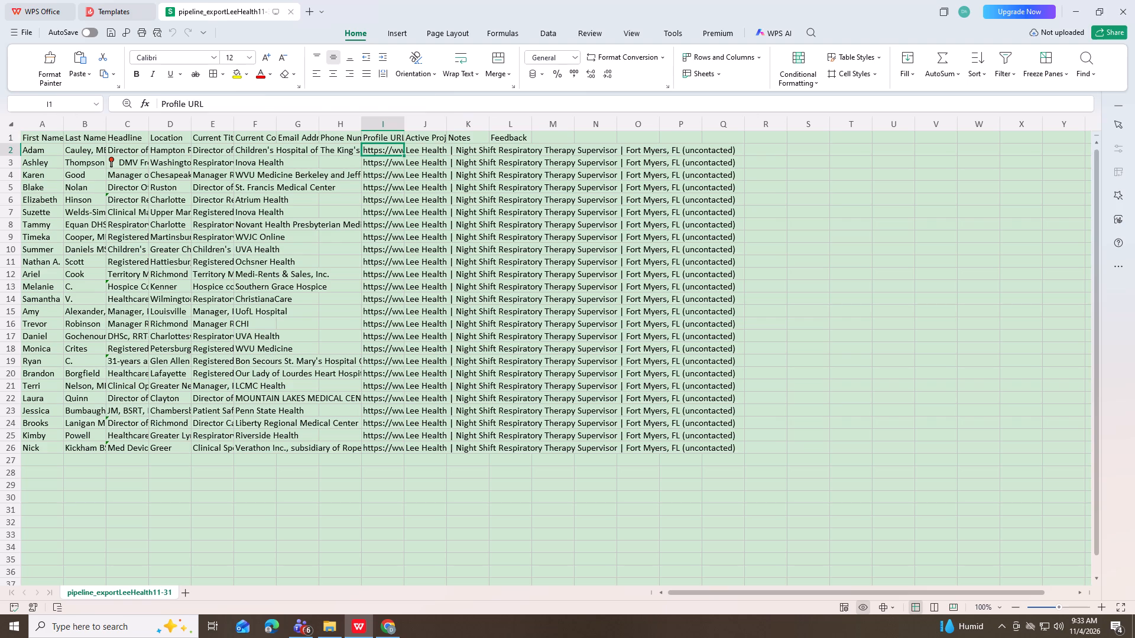
{"action": "key", "text": "shift+Down"}
{"action": "key", "text": "shift+Down"}
{"action": "key", "text": "shift+Down"}
{"action": "key", "text": "shift+Down"}
{"action": "key", "text": "shift+Down"}
{"action": "key", "text": "shift+Down"}
{"action": "key", "text": "shift+Down"}
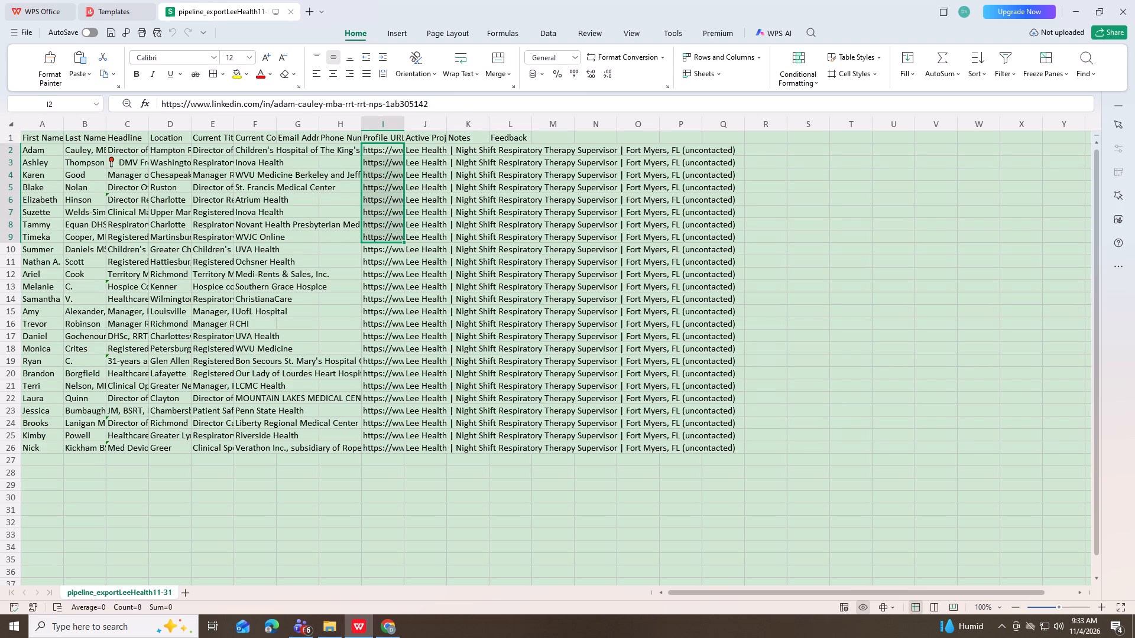
{"action": "key", "text": "ctrl+shift+Down"}
{"action": "key", "text": "Up"}
{"action": "key", "text": "Down"}
{"action": "key", "text": "shift+Down"}
{"action": "key", "text": "shift+Down"}
{"action": "key", "text": "shift+Down"}
{"action": "key", "text": "shift+Down"}
{"action": "key", "text": "shift+Down"}
{"action": "key", "text": "shift+Down"}
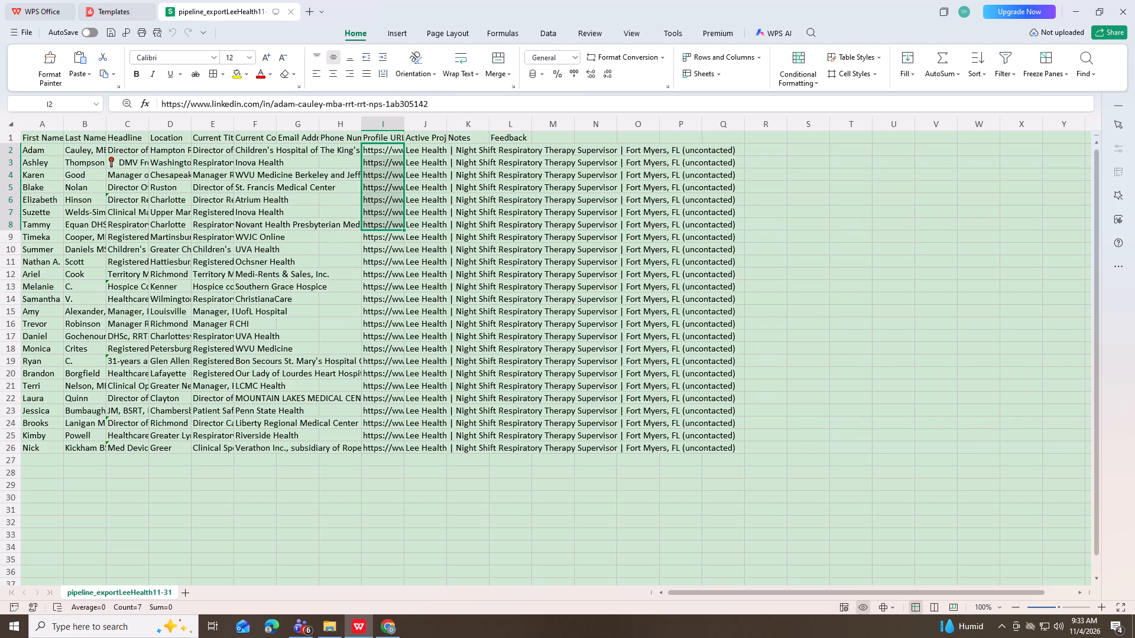
{"action": "key", "text": "shift+Down"}
{"action": "key", "text": "shift+Down"}
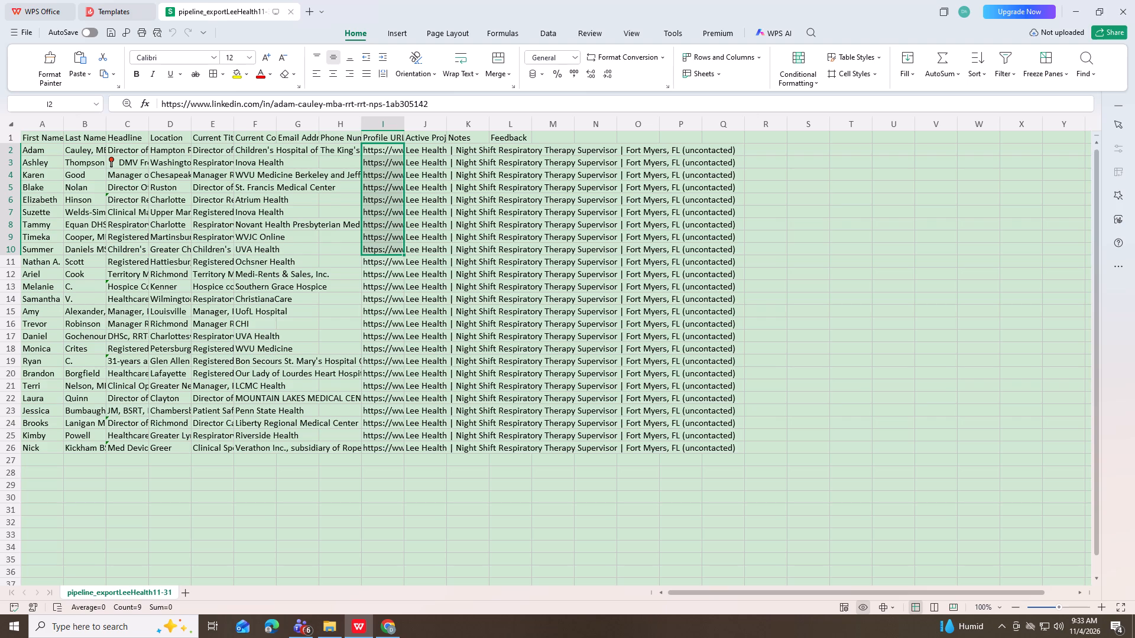
{"action": "key", "text": "ctrl+c"}
Switch to Chrome, paste the copied LinkedIn URLs into the bulk URL opener extension and open all nine profiles without a tab group.
{"action": "key", "text": "alt+Tab"}
{"action": "key", "text": "alt+Tab"}
{"action": "key", "text": "alt+Tab"}
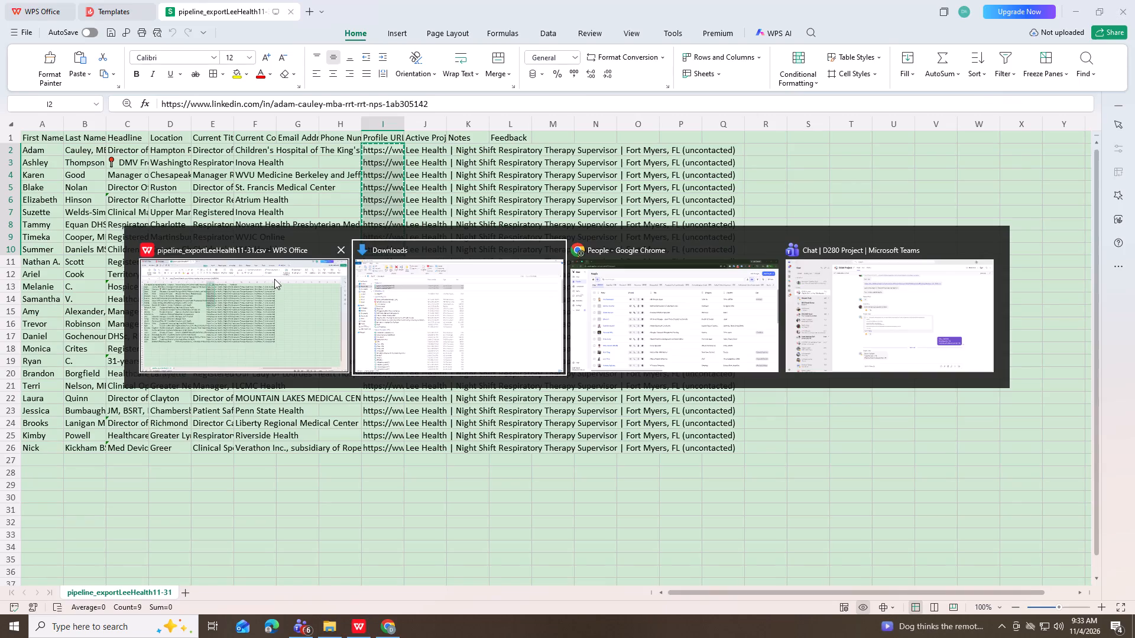
{"action": "key", "text": "alt+Tab"}
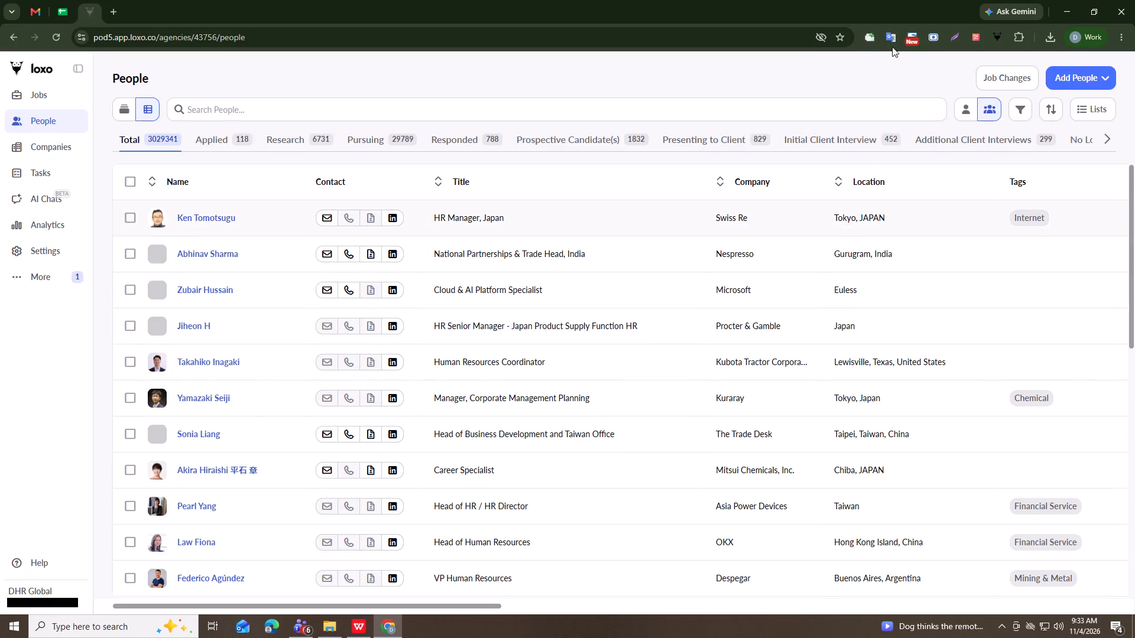
{"action": "left_click", "coordinate": [871, 38]}
{"action": "key", "text": "ctrl+v"}
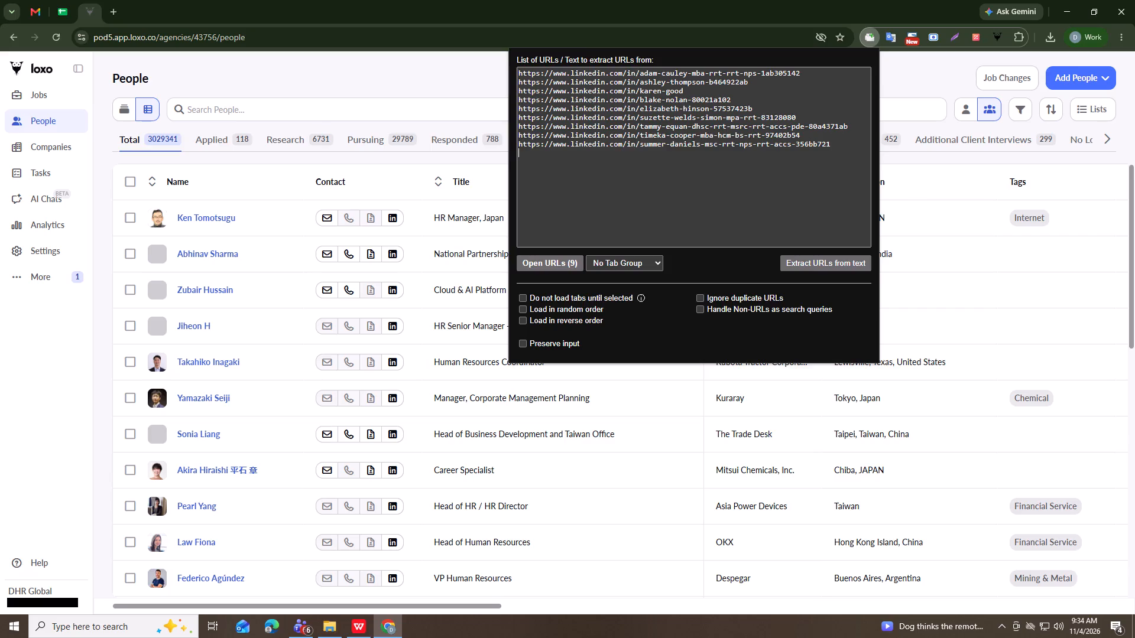
{"action": "left_click", "coordinate": [354, 69]}
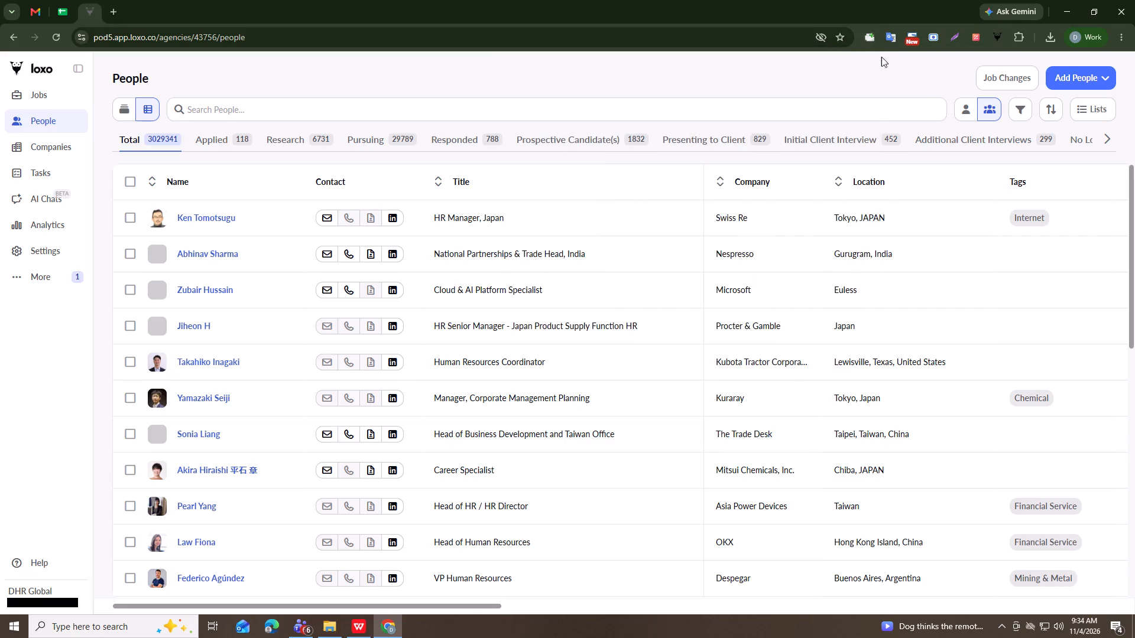
{"action": "left_click", "coordinate": [866, 41]}
{"action": "key", "text": "ctrl+v"}
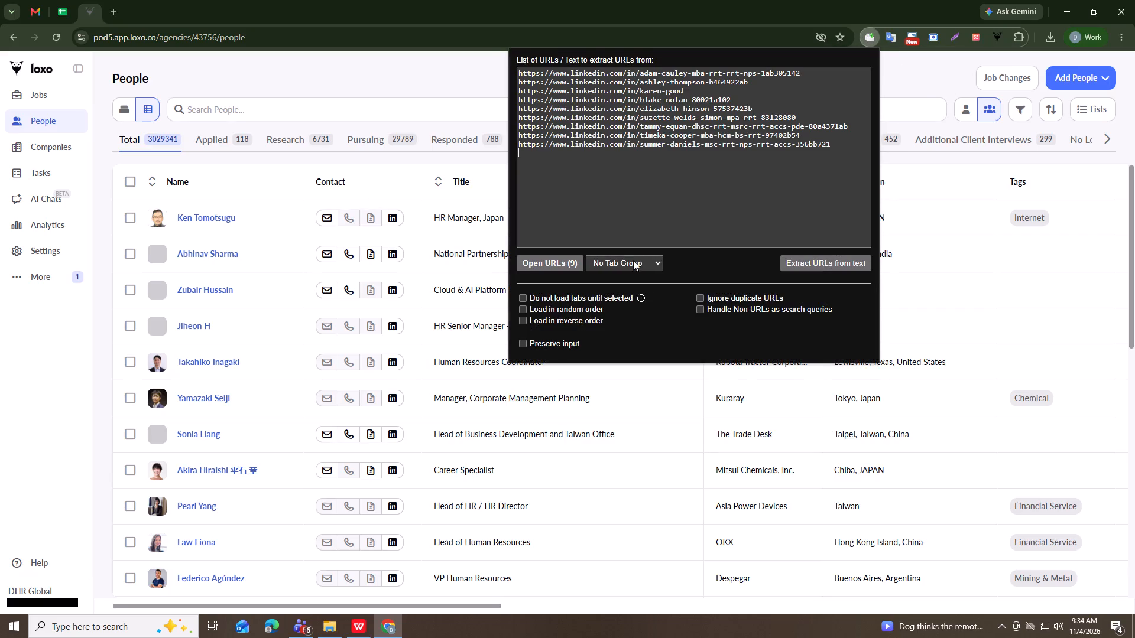
{"action": "left_click", "coordinate": [561, 265]}
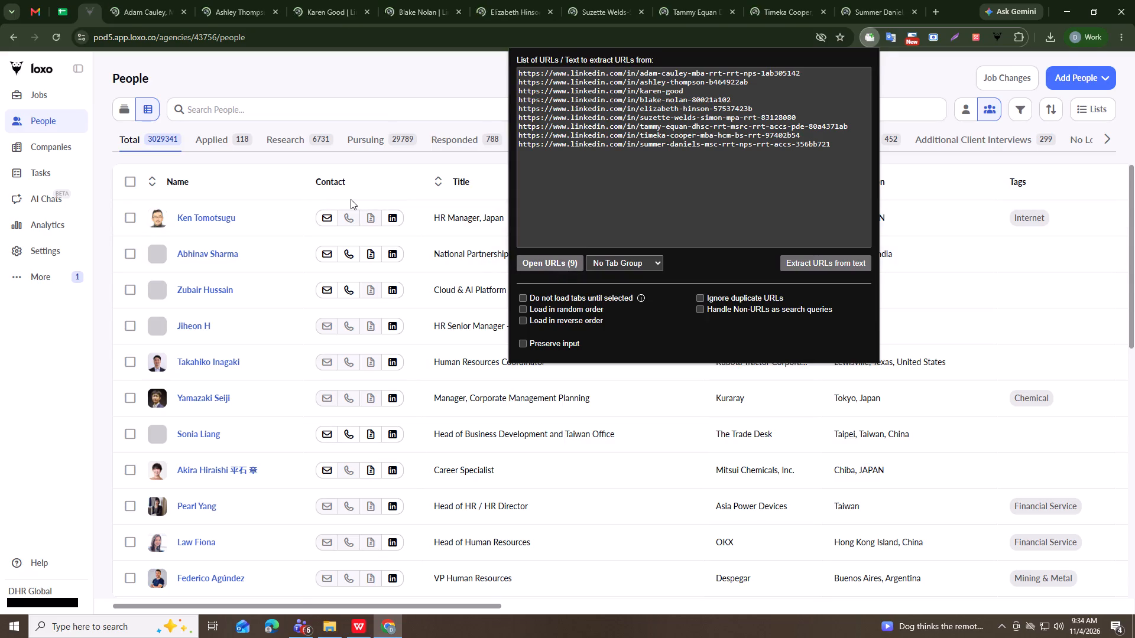
Bring up the first of the newly opened LinkedIn profiles.
{"action": "left_click", "coordinate": [110, 0]}
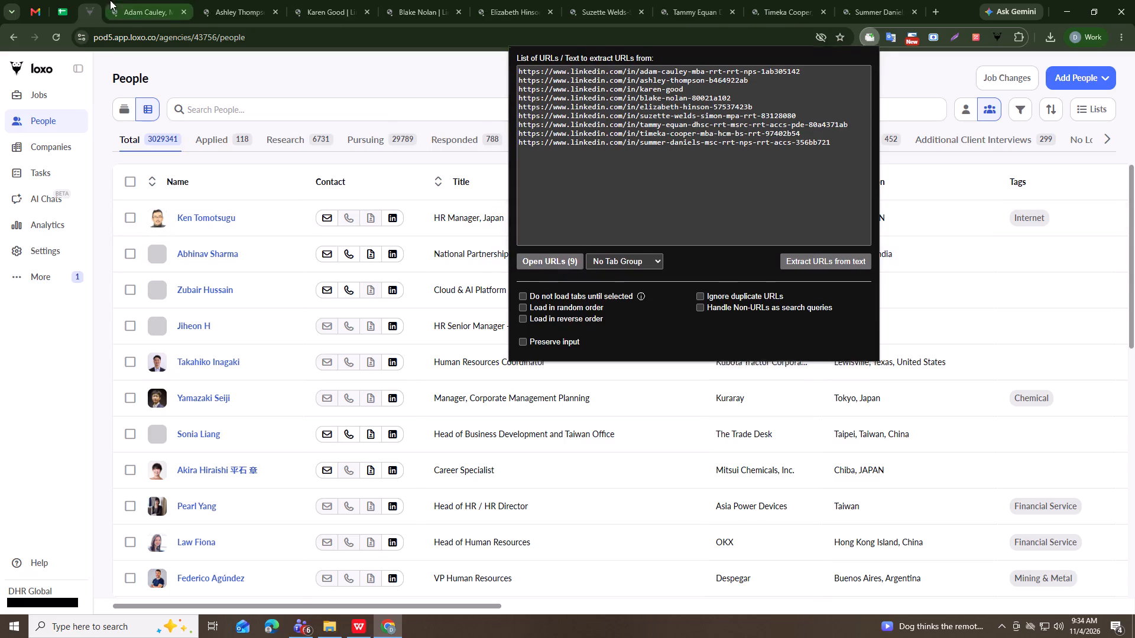
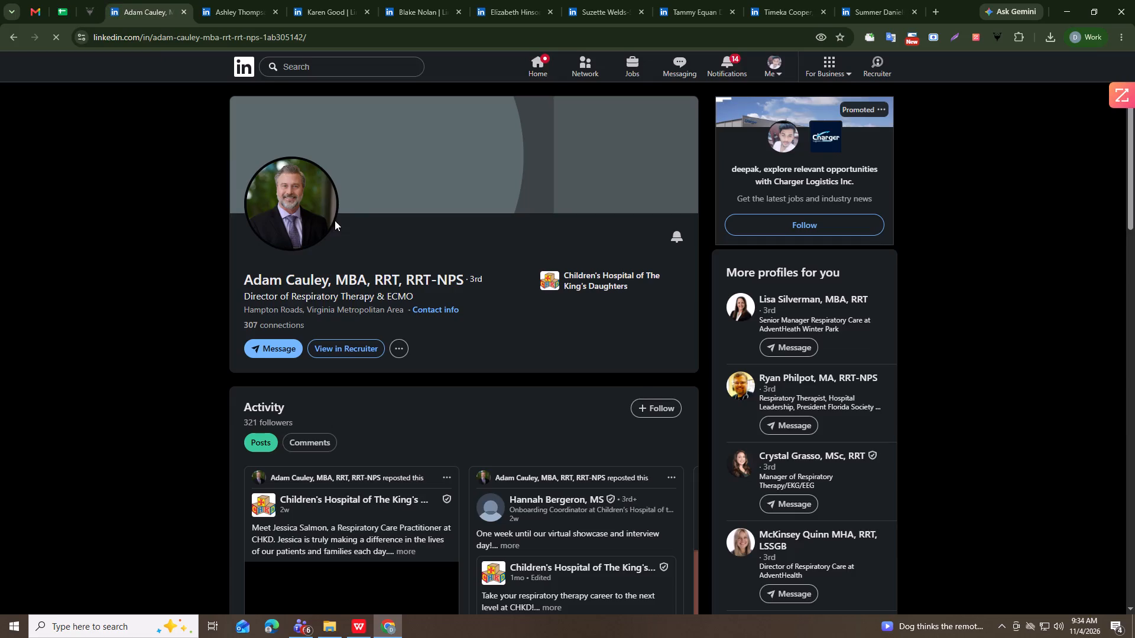
Bring up the second through eighth opened LinkedIn profiles one after another so that each page loads.
{"action": "left_click", "coordinate": [222, 0]}
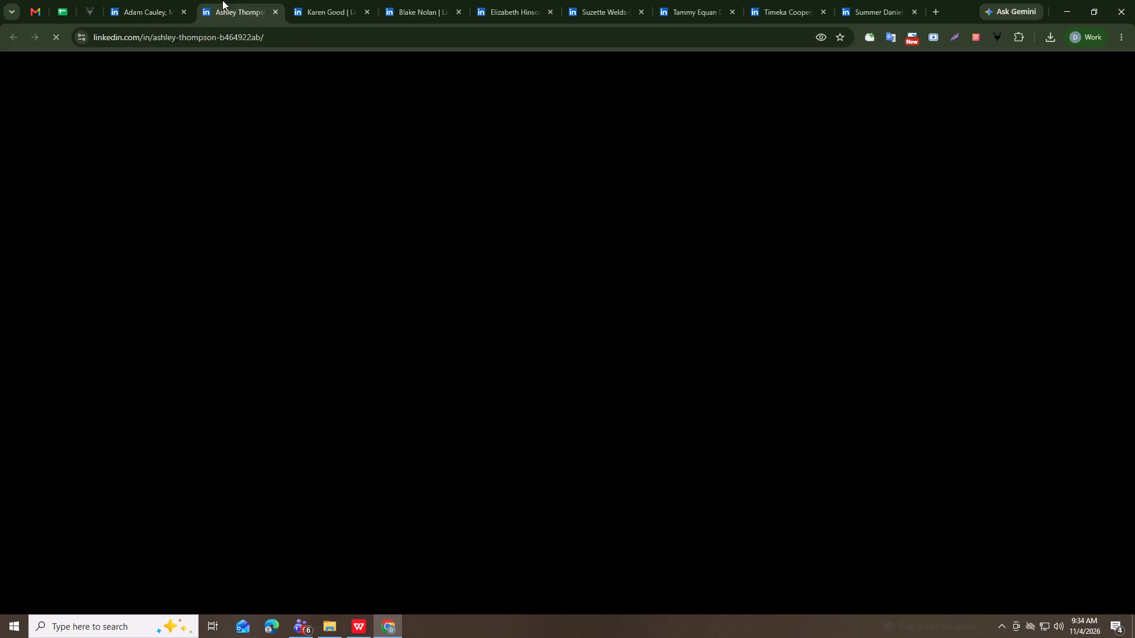
{"action": "left_click", "coordinate": [326, 0]}
{"action": "left_click", "coordinate": [411, 0]}
{"action": "left_click", "coordinate": [527, 0]}
{"action": "left_click", "coordinate": [611, 0]}
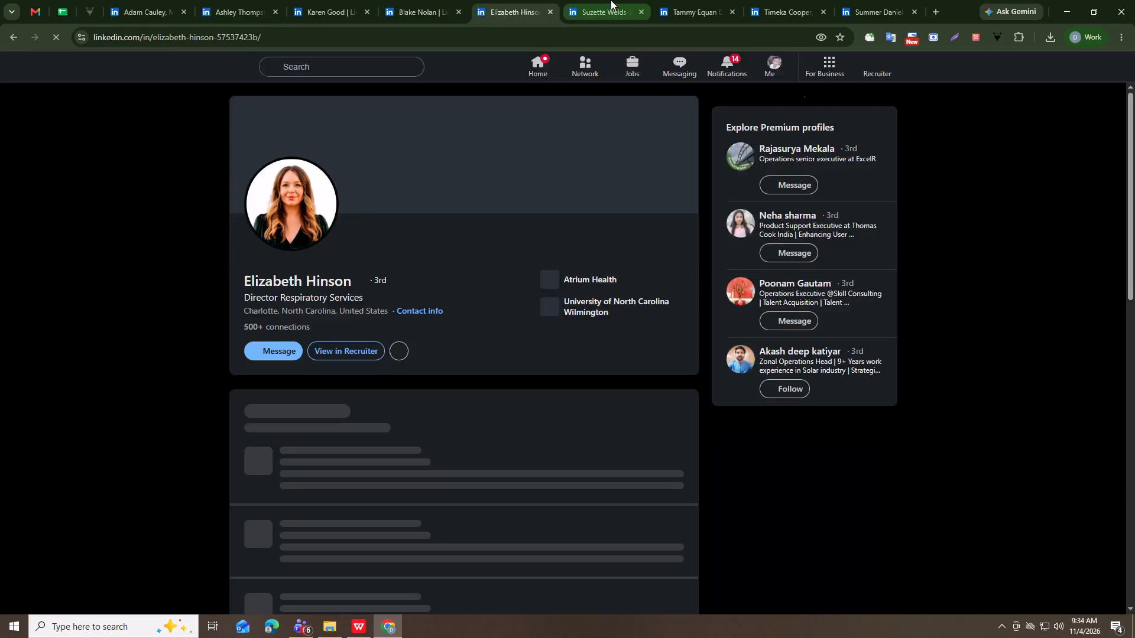
{"action": "left_click", "coordinate": [706, 0]}
{"action": "left_click", "coordinate": [785, 0]}
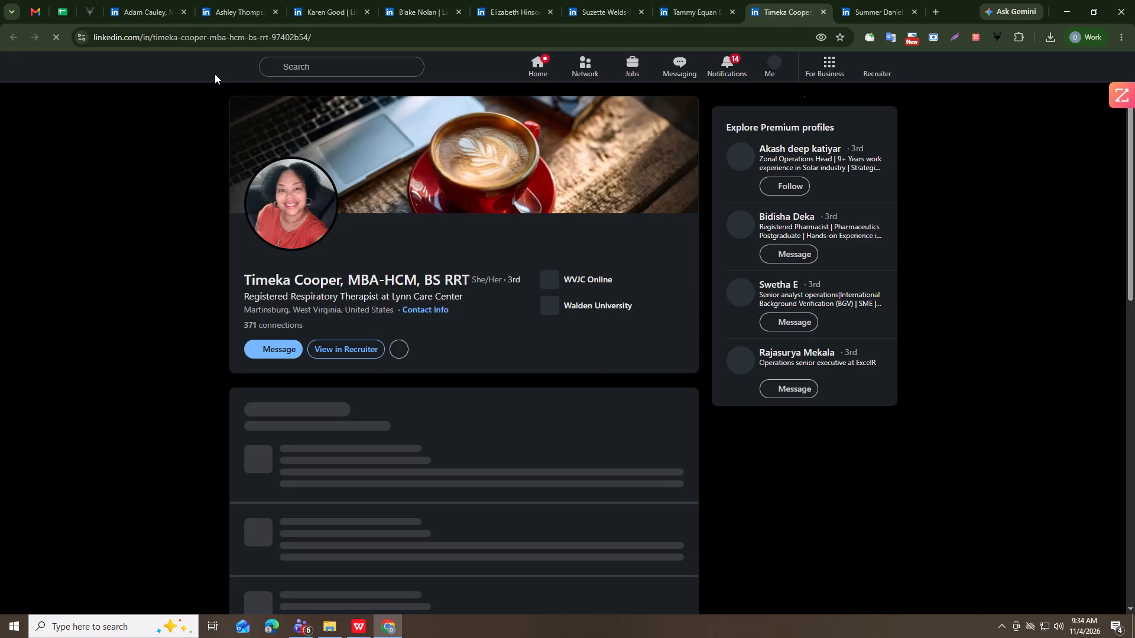
Return to the first opened LinkedIn profile and look over its introduction and Activity sections.
{"action": "left_click", "coordinate": [148, 2]}
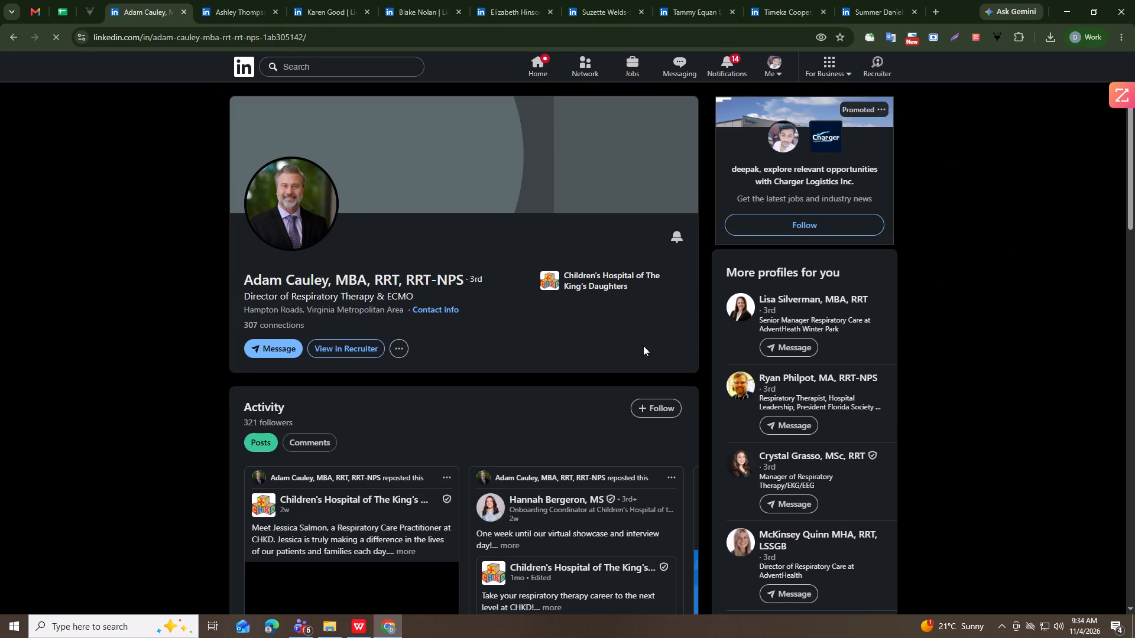
{"action": "scroll", "coordinate": [469, 357], "scroll_direction": "down", "scroll_amount": 13}
{"action": "scroll", "coordinate": [451, 308], "scroll_direction": "up", "scroll_amount": 15}
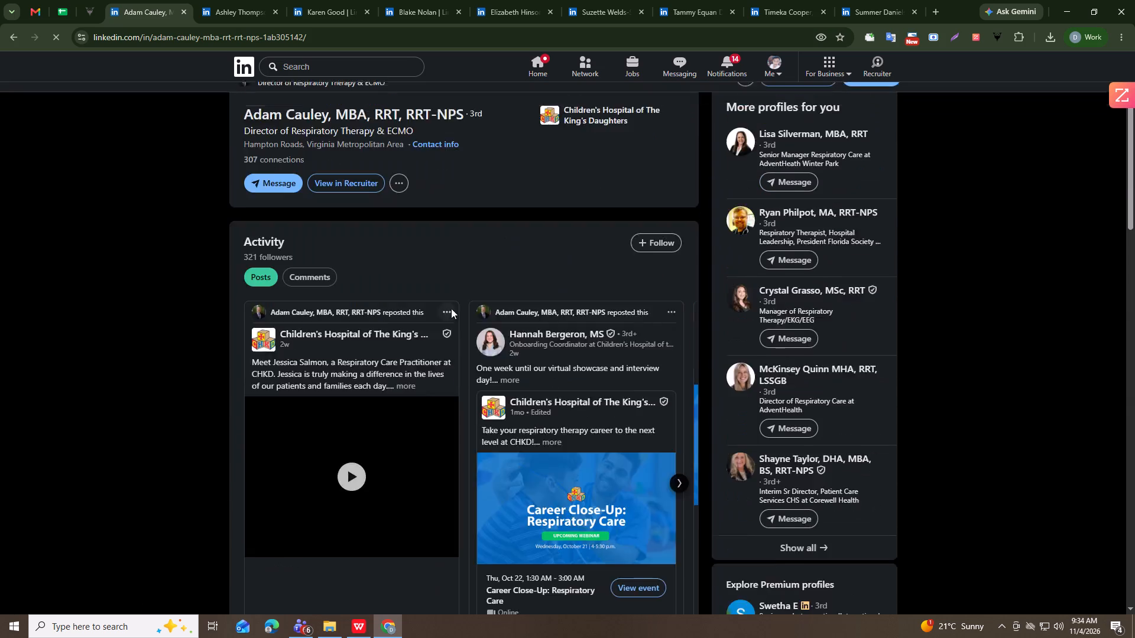
{"action": "scroll", "coordinate": [451, 308], "scroll_direction": "up", "scroll_amount": 3}
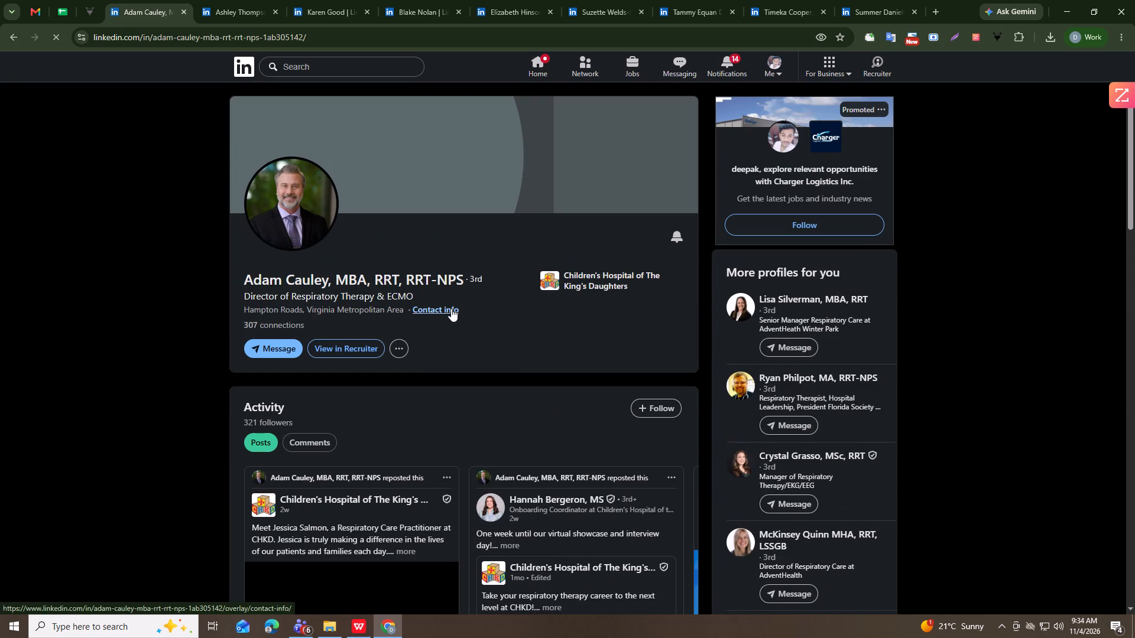
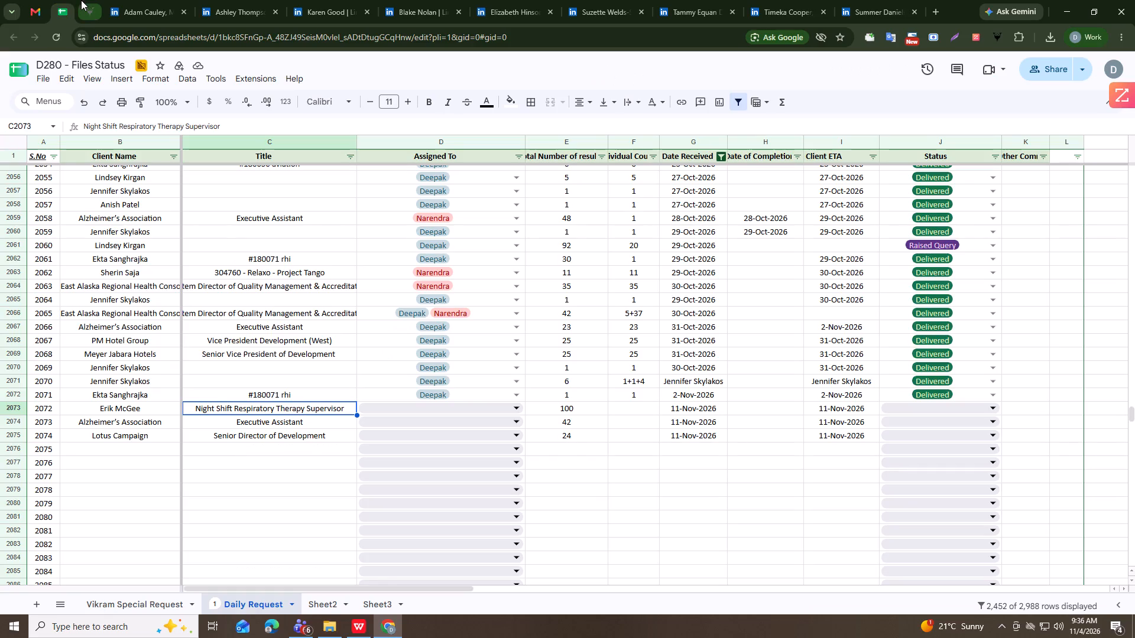
{"action": "key", "text": "Left"}
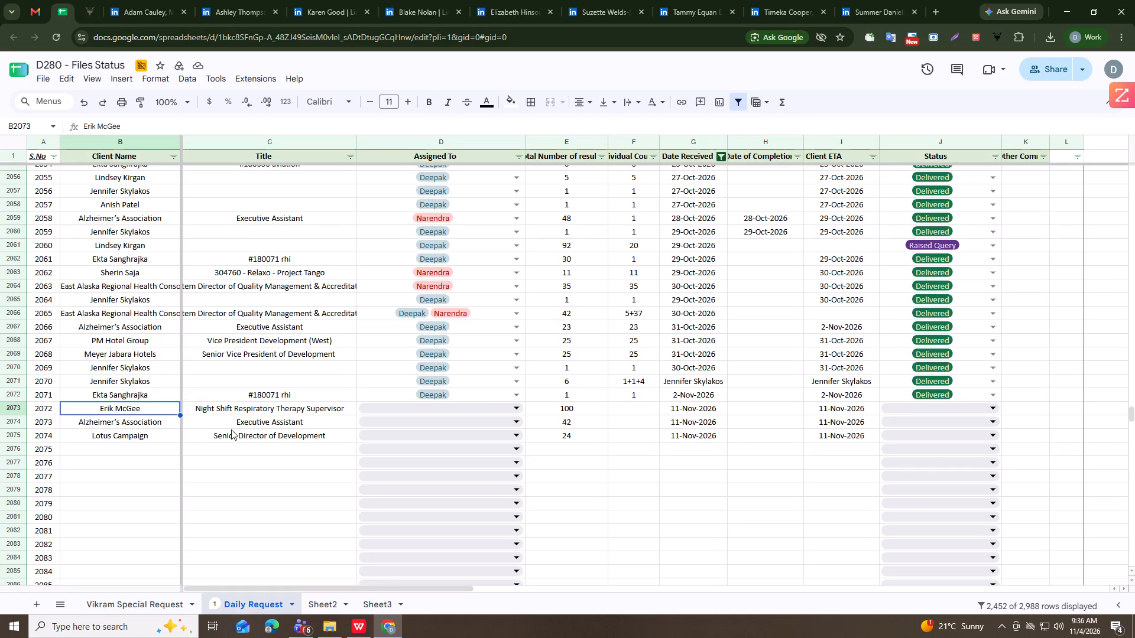
{"action": "key", "text": "Right"}
{"action": "key", "text": "Right"}
{"action": "key", "text": "Right"}
{"action": "key", "text": "Right"}
{"action": "key", "text": "Down"}
{"action": "key", "text": "Left"}
{"action": "key", "text": "Left"}
{"action": "key", "text": "Left"}
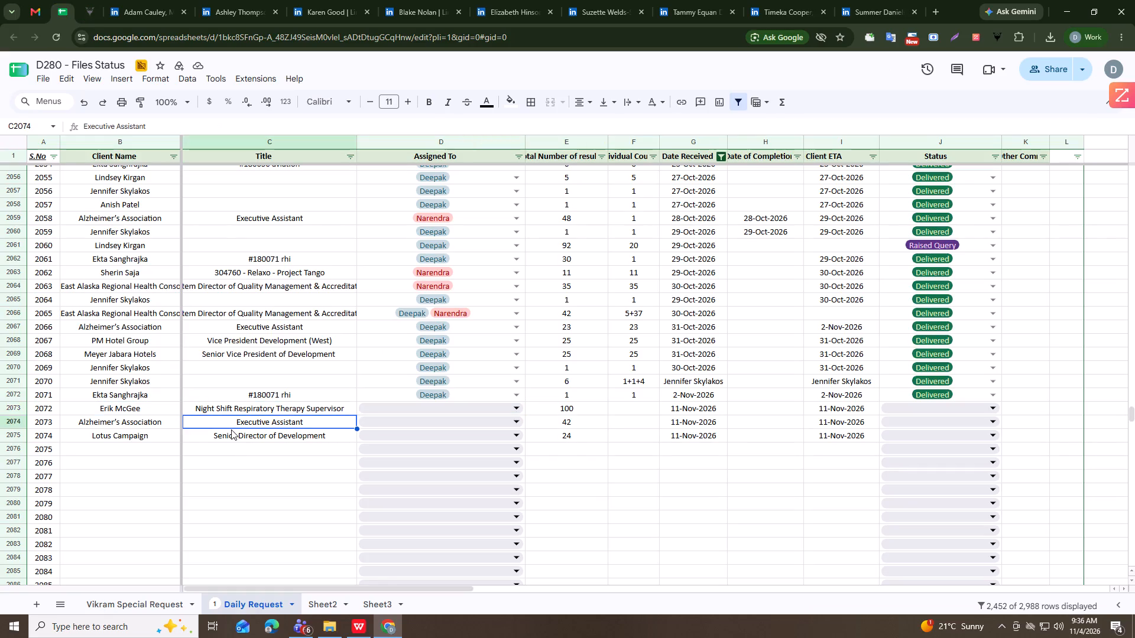
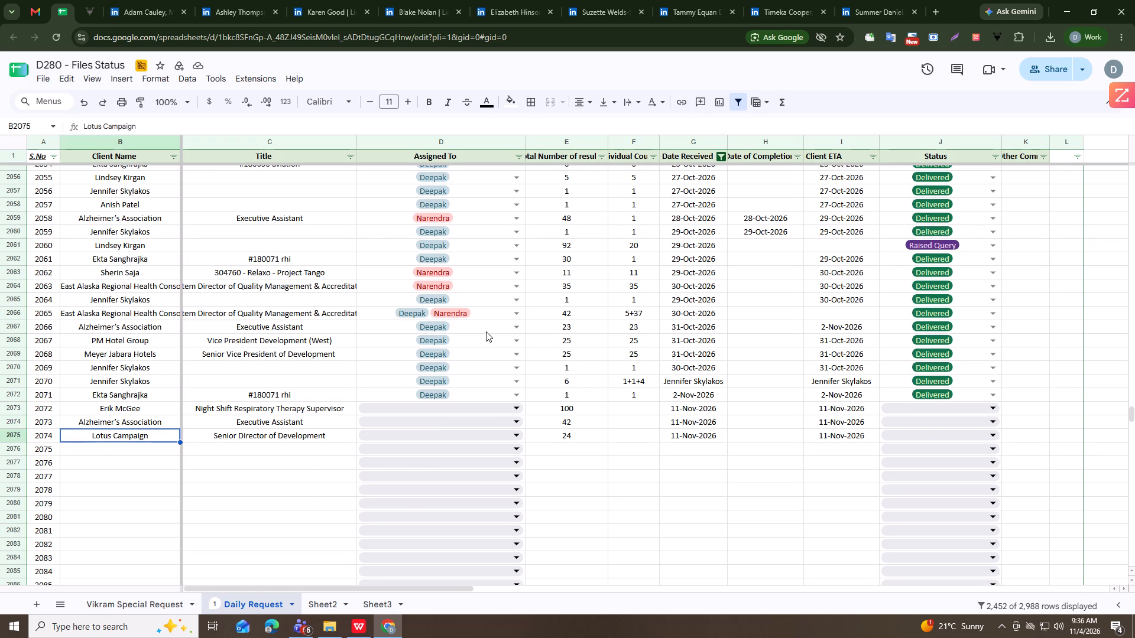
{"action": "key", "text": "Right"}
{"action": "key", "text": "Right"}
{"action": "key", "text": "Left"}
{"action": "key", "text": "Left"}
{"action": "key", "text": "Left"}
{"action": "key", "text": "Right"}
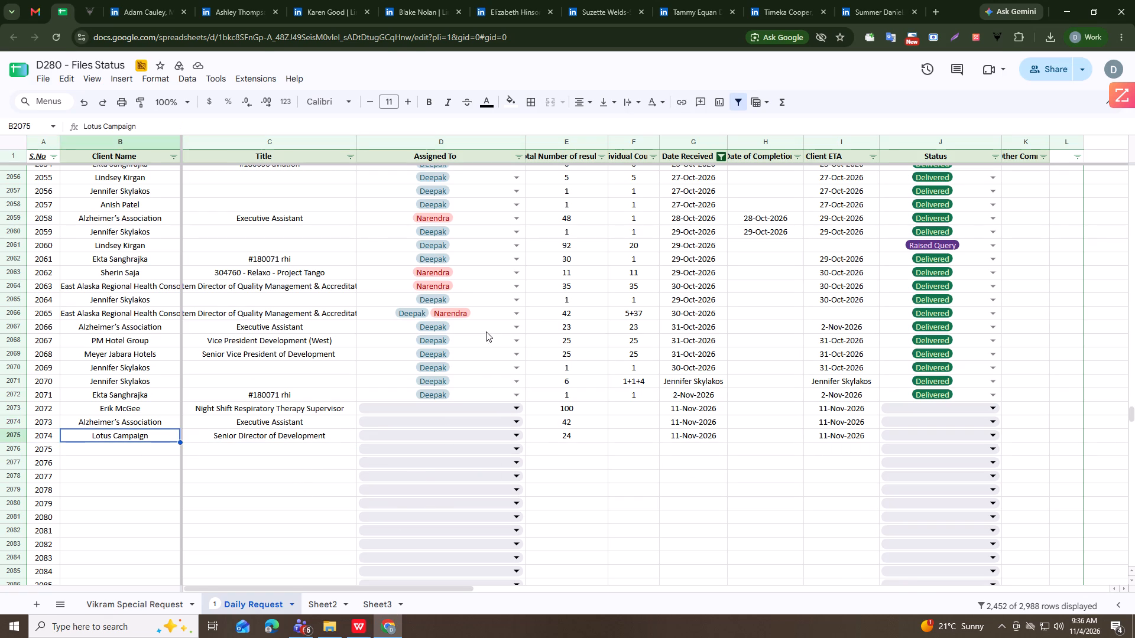
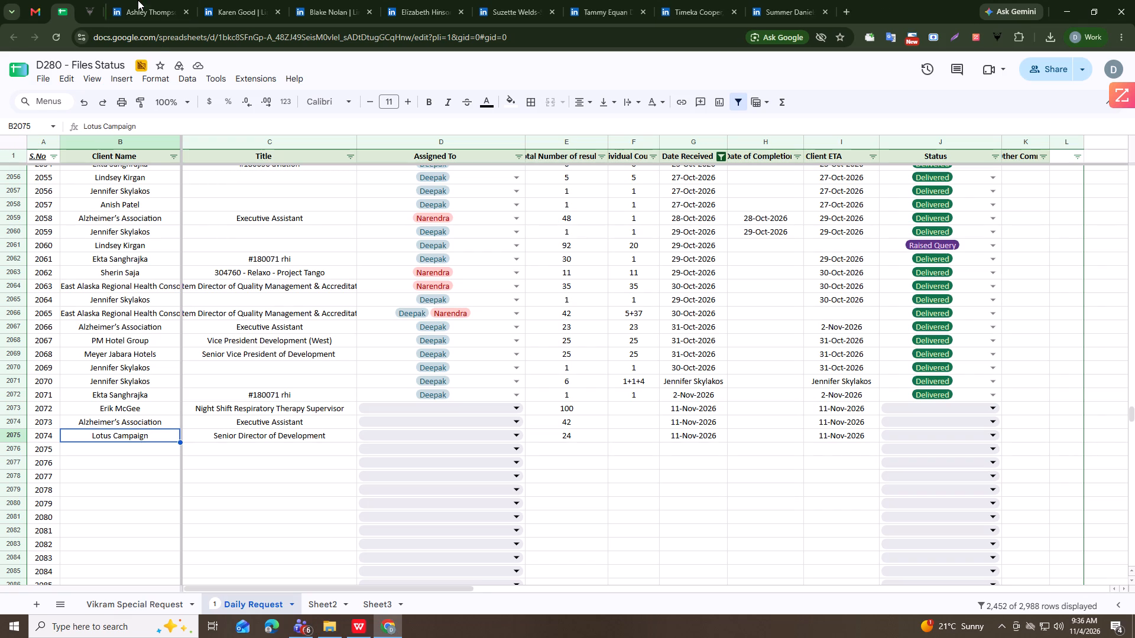
Close all the open LinkedIn profile tabs, keeping the mail and D280 - Files Status spreadsheet tabs open.
{"action": "middle_click", "coordinate": [138, 0]}
{"action": "middle_click", "coordinate": [138, 0]}
{"action": "middle_click", "coordinate": [138, 0]}
{"action": "middle_click", "coordinate": [144, 0]}
{"action": "middle_click", "coordinate": [145, 0]}
{"action": "middle_click", "coordinate": [145, 0]}
{"action": "middle_click", "coordinate": [145, 0]}
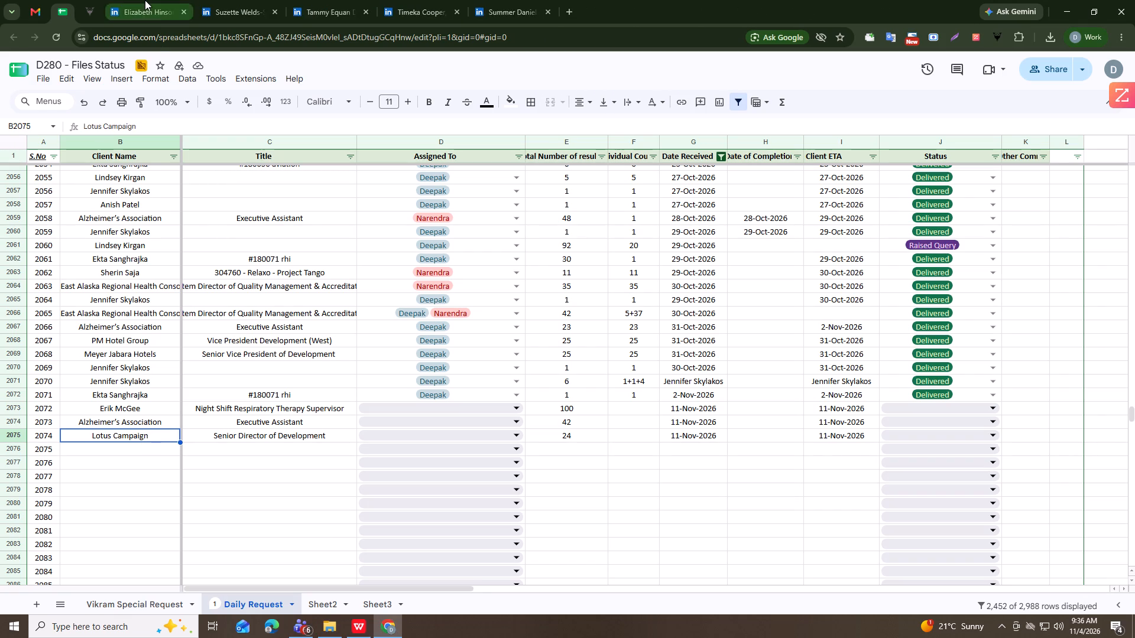
{"action": "middle_click", "coordinate": [153, 11]}
{"action": "middle_click", "coordinate": [153, 11]}
{"action": "middle_click", "coordinate": [153, 12]}
{"action": "middle_click", "coordinate": [153, 12]}
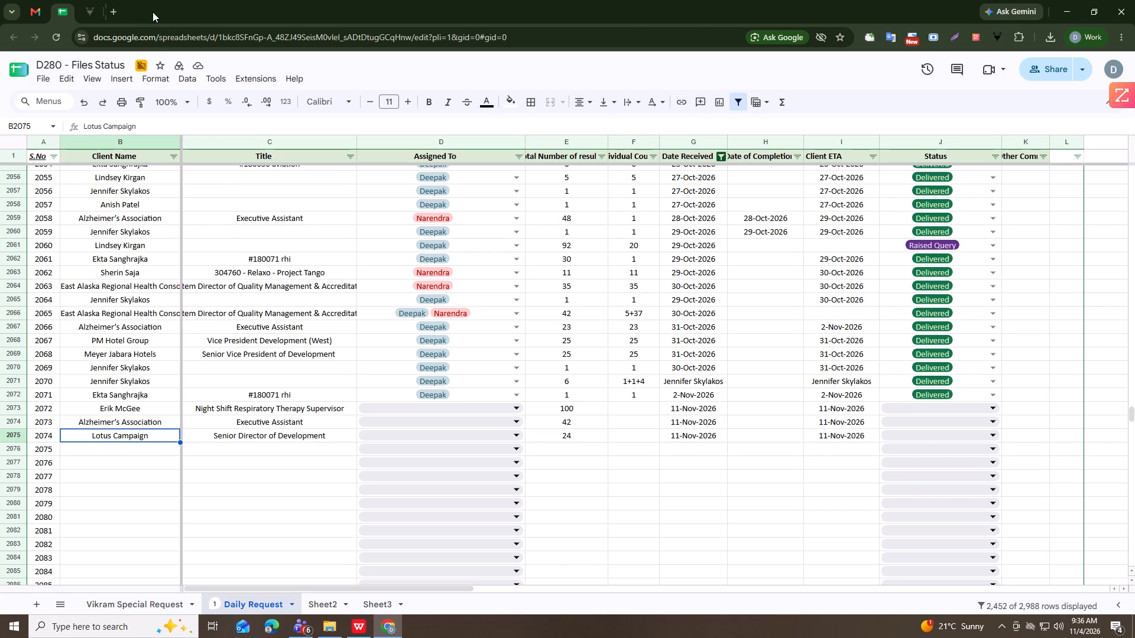
{"action": "left_click", "coordinate": [330, 626]}
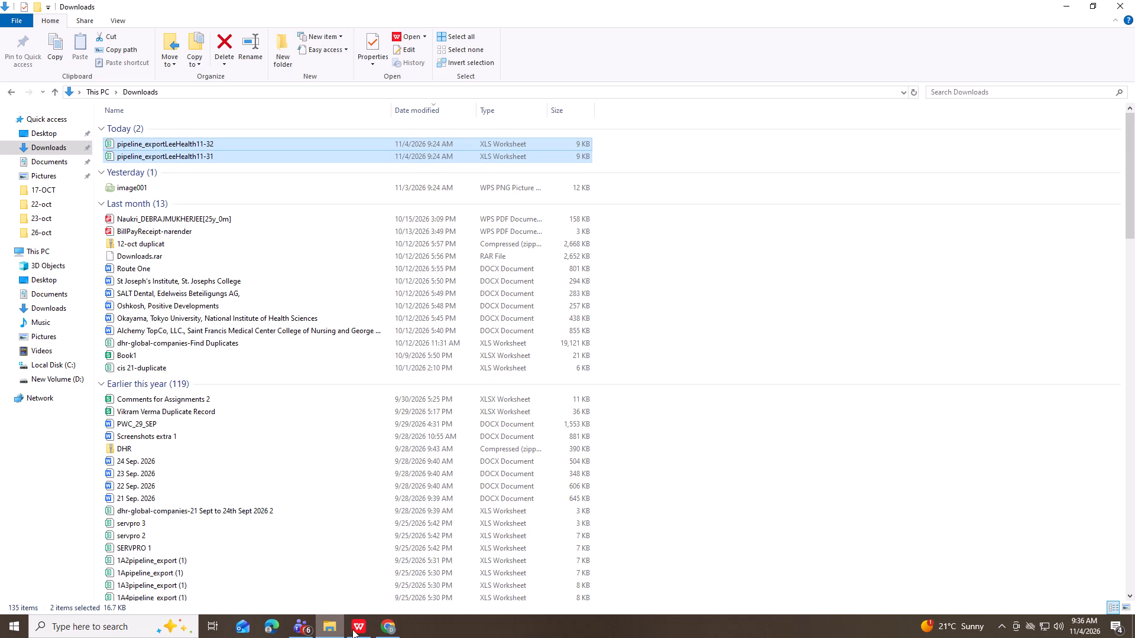
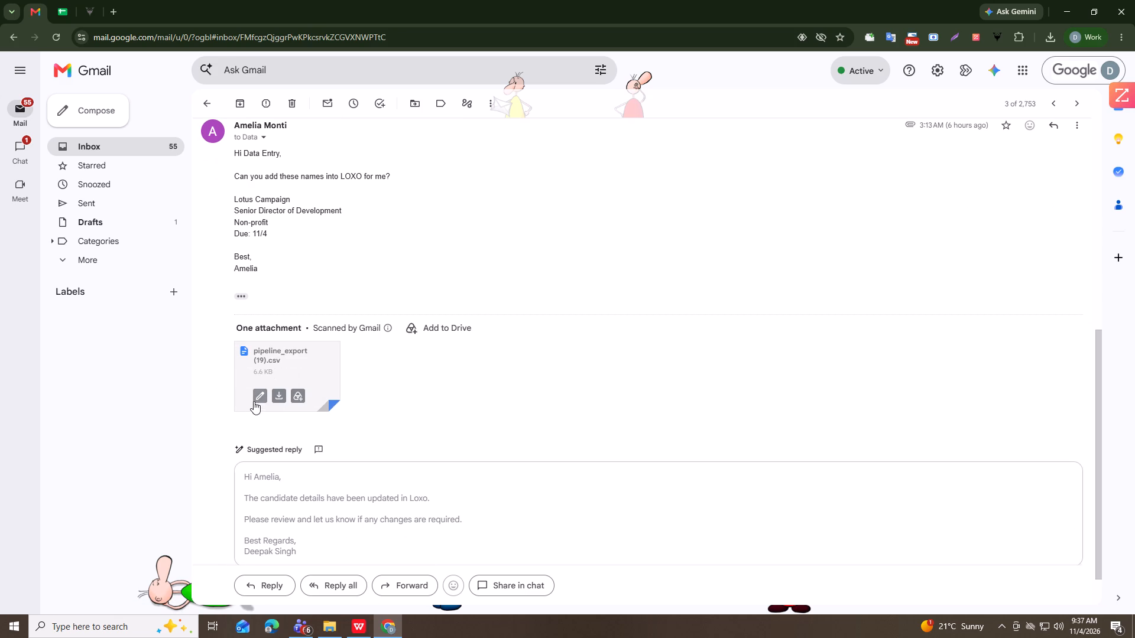
Download the pipeline_export (19).csv attachment from the Lotus Campaign request e-mail to the Downloads folder, keeping the suggested file name.
{"action": "left_click", "coordinate": [260, 398]}
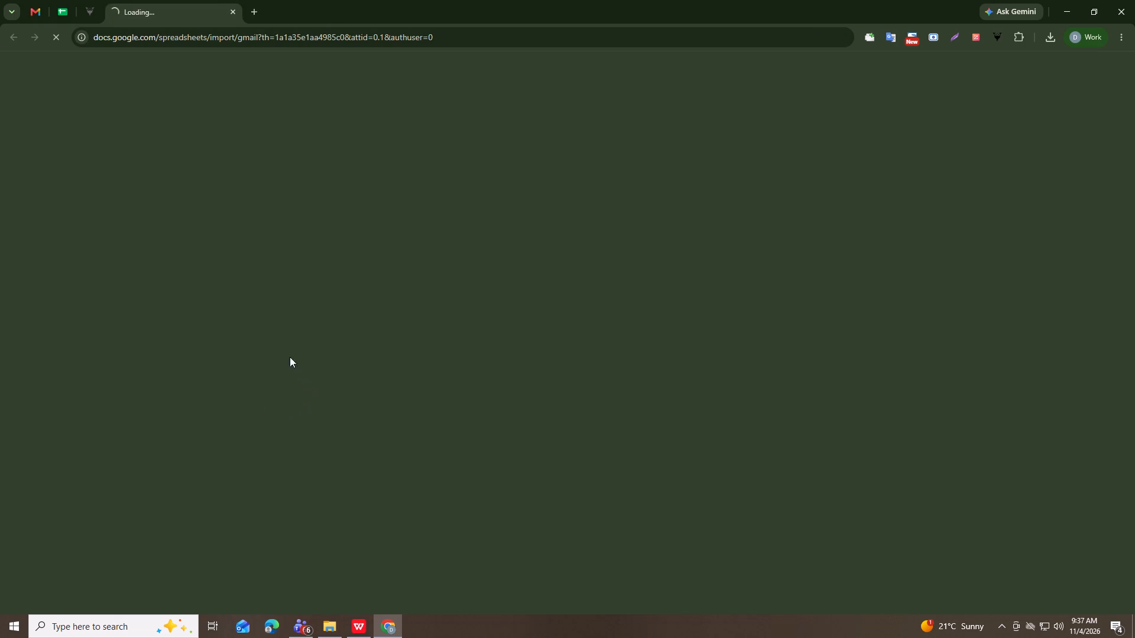
{"action": "left_click", "coordinate": [231, 11]}
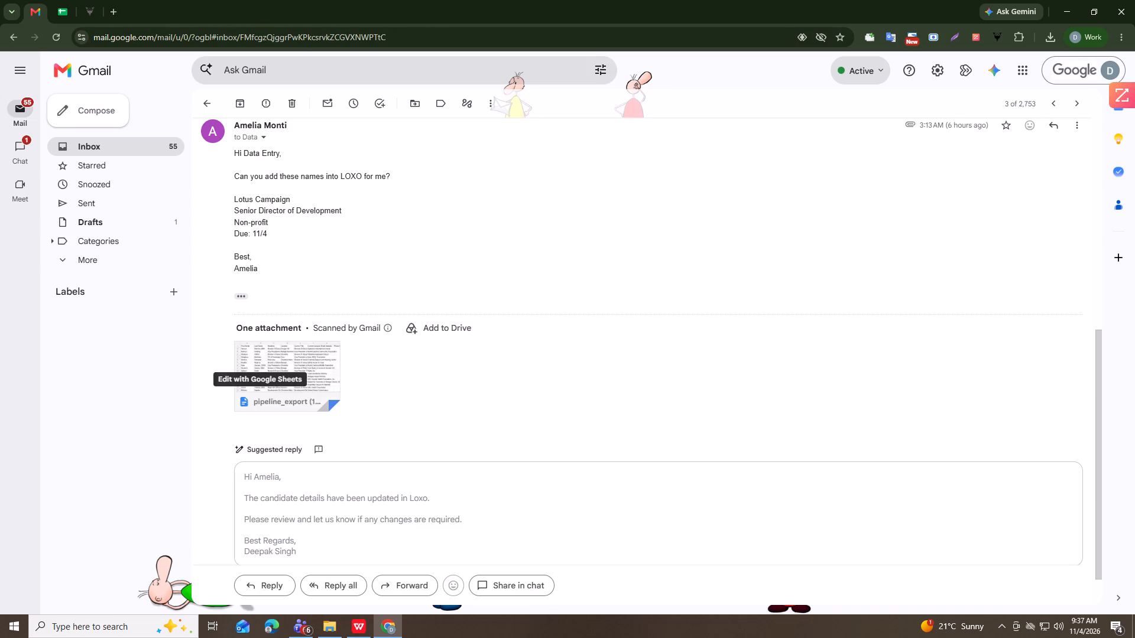
{"action": "left_click", "coordinate": [274, 395]}
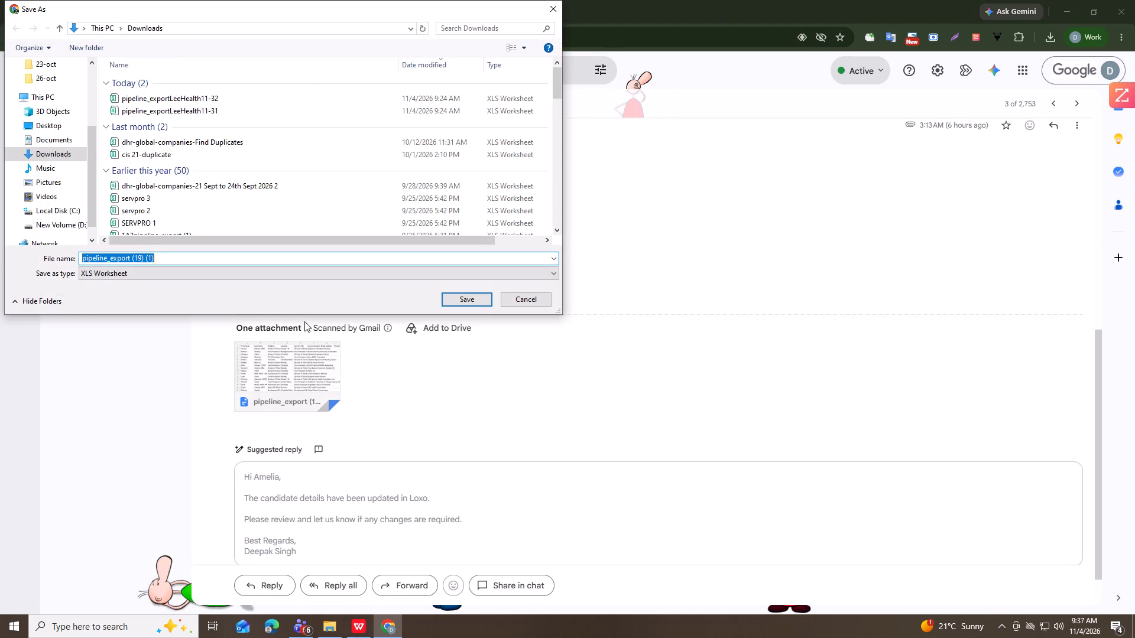
{"action": "left_click", "coordinate": [455, 301]}
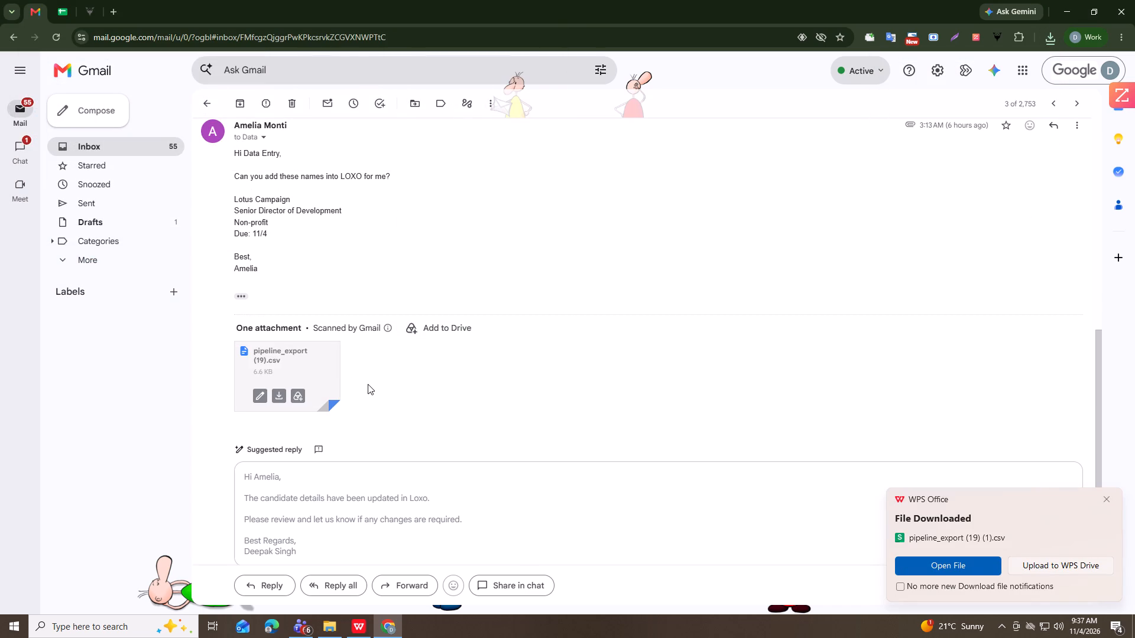
Read through the Lotus Campaign request e-mail for its client, job title, sector and due date.
{"action": "scroll", "coordinate": [367, 370], "scroll_direction": "down", "scroll_amount": 2}
{"action": "scroll", "coordinate": [365, 369], "scroll_direction": "up", "scroll_amount": 3}
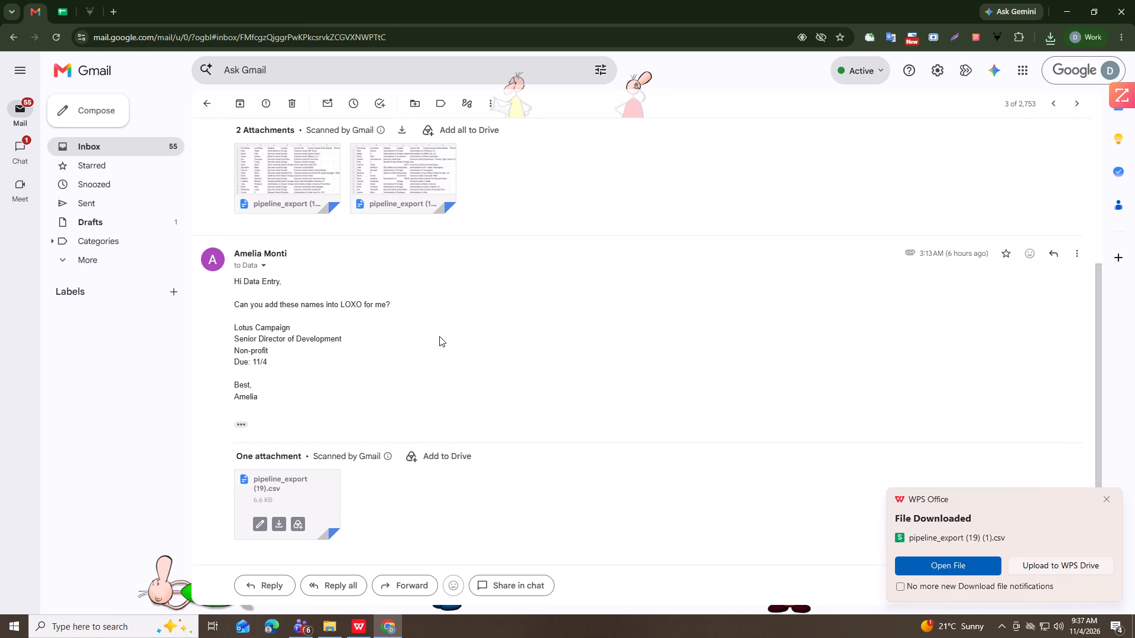
{"action": "scroll", "coordinate": [437, 336], "scroll_direction": "down", "scroll_amount": 2}
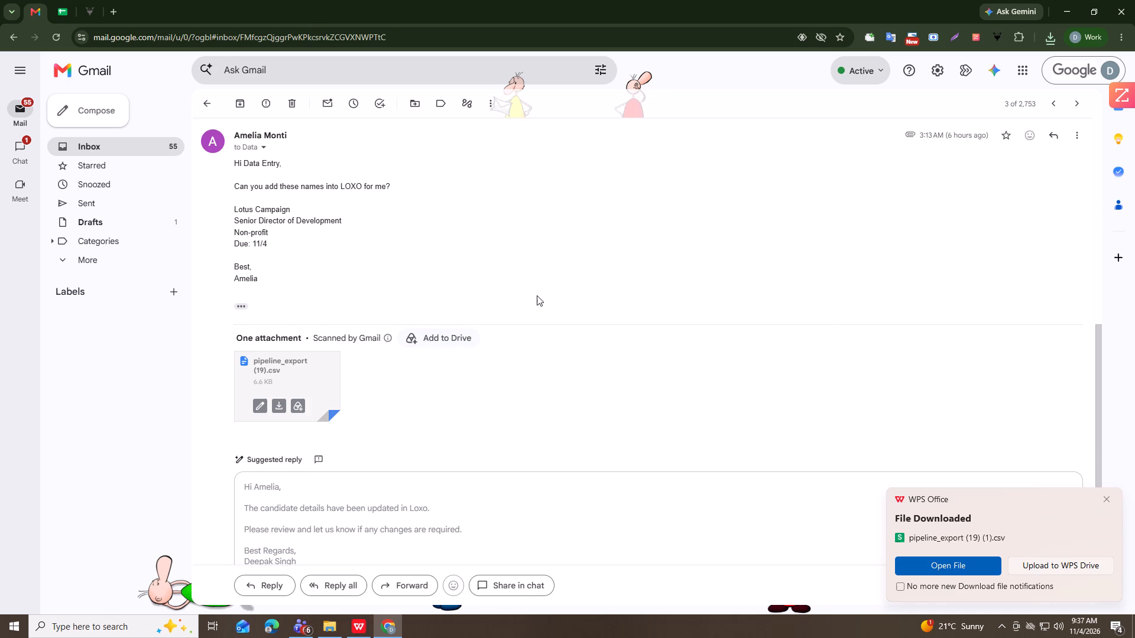
{"action": "left_click_drag", "start_coordinate": [237, 184], "coordinate": [246, 223]}
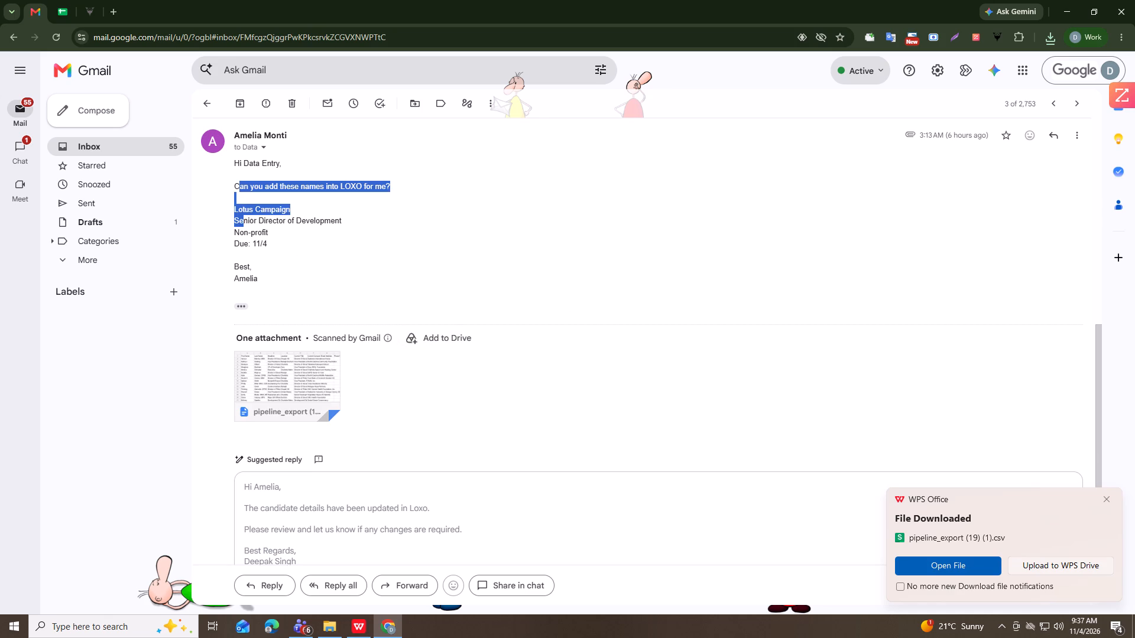
{"action": "left_click_drag", "start_coordinate": [246, 223], "coordinate": [272, 246]}
{"action": "left_click", "coordinate": [274, 240]}
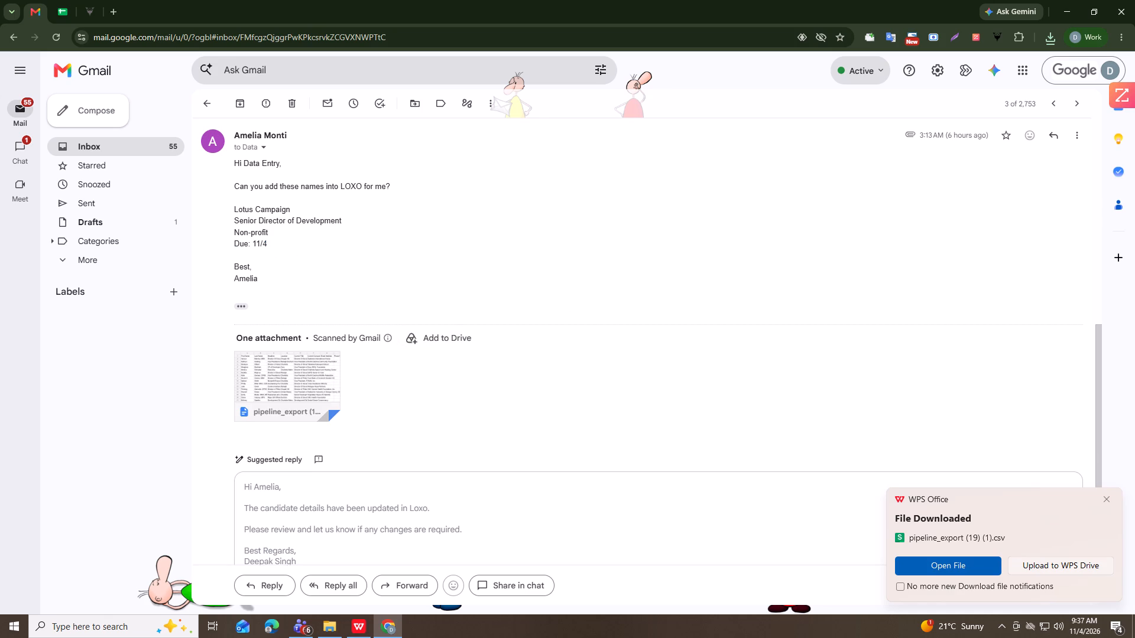
{"action": "left_click_drag", "start_coordinate": [236, 163], "coordinate": [268, 248]}
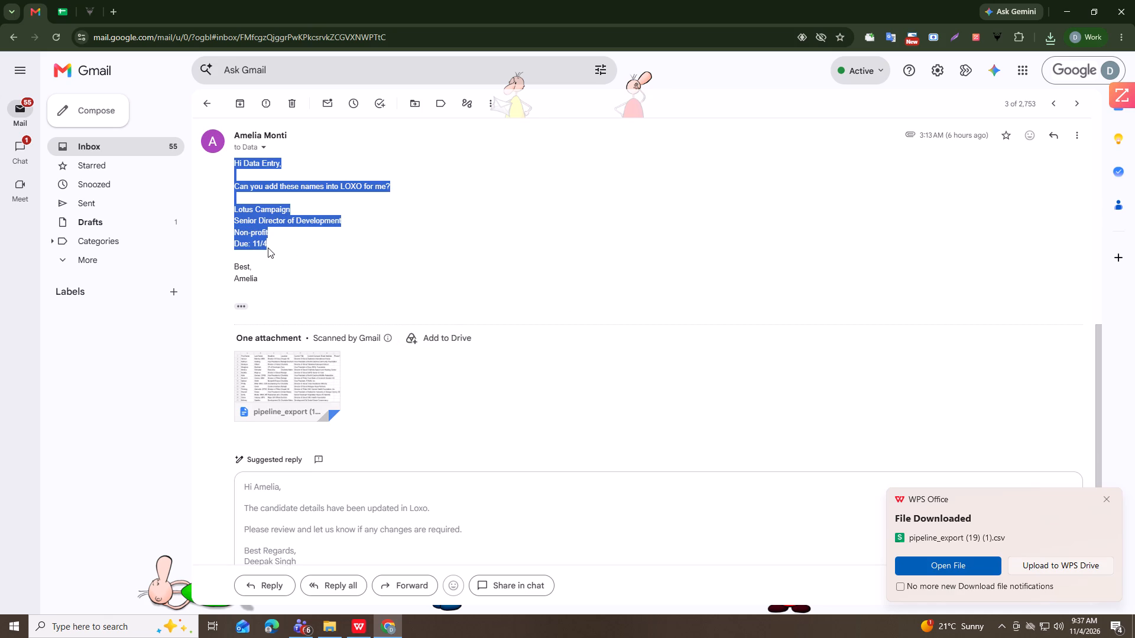
{"action": "left_click_drag", "start_coordinate": [268, 248], "coordinate": [269, 246]}
Copy the client name Lotus Campaign from the e-mail and search the Loxo jobs for it.
{"action": "left_click", "coordinate": [246, 208]}
{"action": "double_click", "coordinate": [241, 207]}
{"action": "left_click", "coordinate": [270, 209], "text": "shift"}
{"action": "key", "text": "ctrl+c"}
{"action": "key", "text": "ctrl+c"}
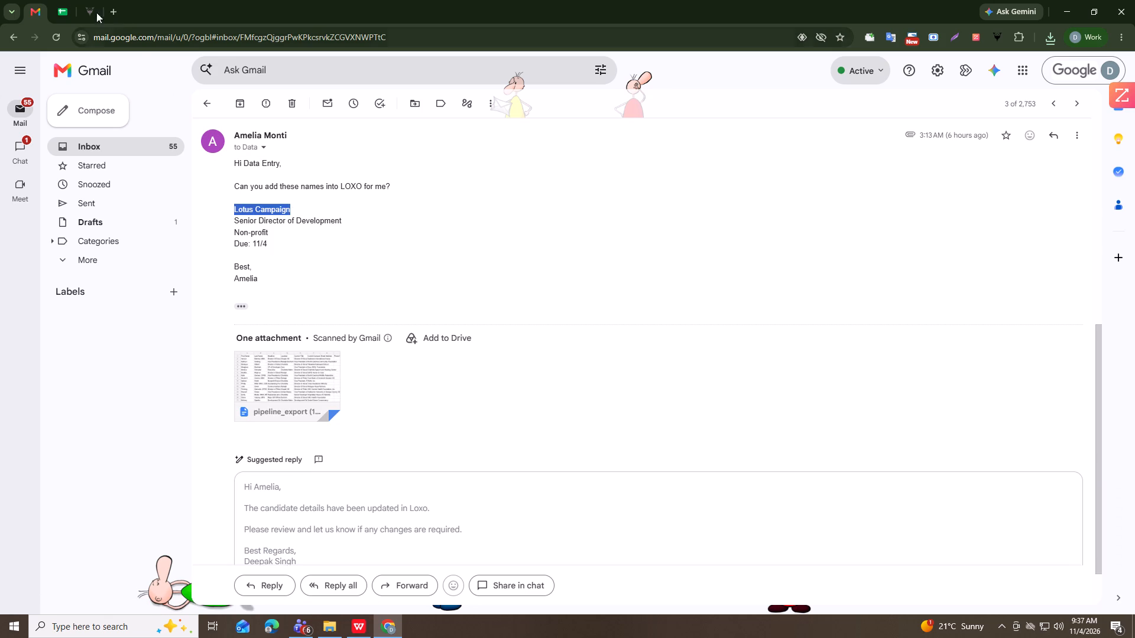
{"action": "left_click", "coordinate": [87, 9]}
{"action": "left_click_drag", "start_coordinate": [186, 138], "coordinate": [196, 138]}
{"action": "key", "text": "ctrl+a"}
{"action": "key", "text": "ctrl+v"}
{"action": "key", "text": "Return"}
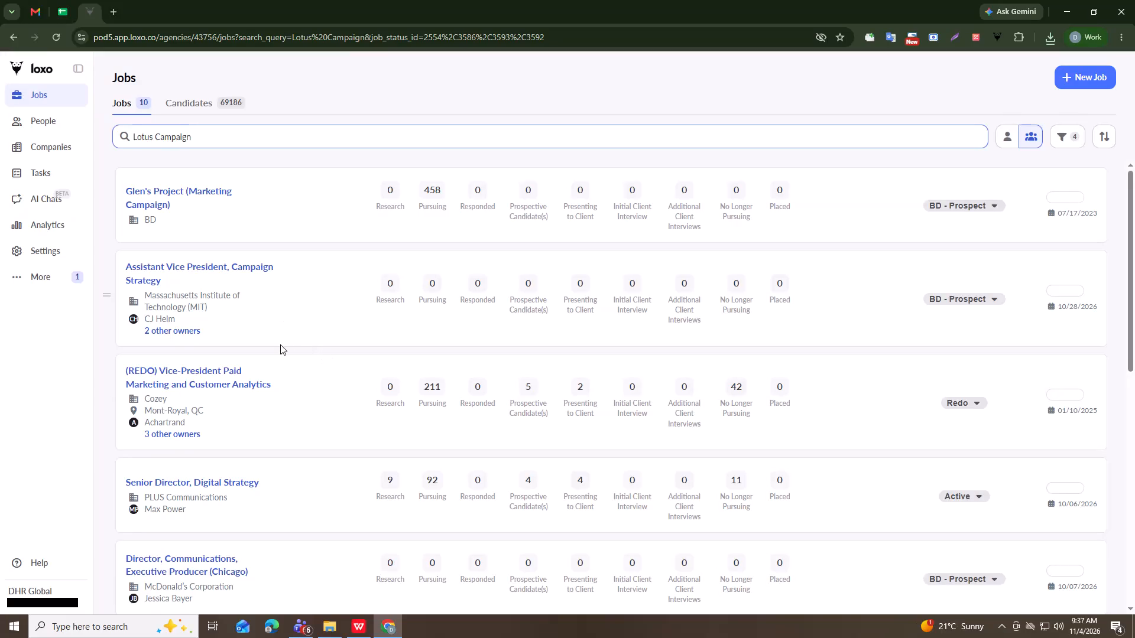
Look through the Loxo job search results for a job belonging to Lotus Campaign.
{"action": "scroll", "coordinate": [278, 344], "scroll_direction": "down", "scroll_amount": 6}
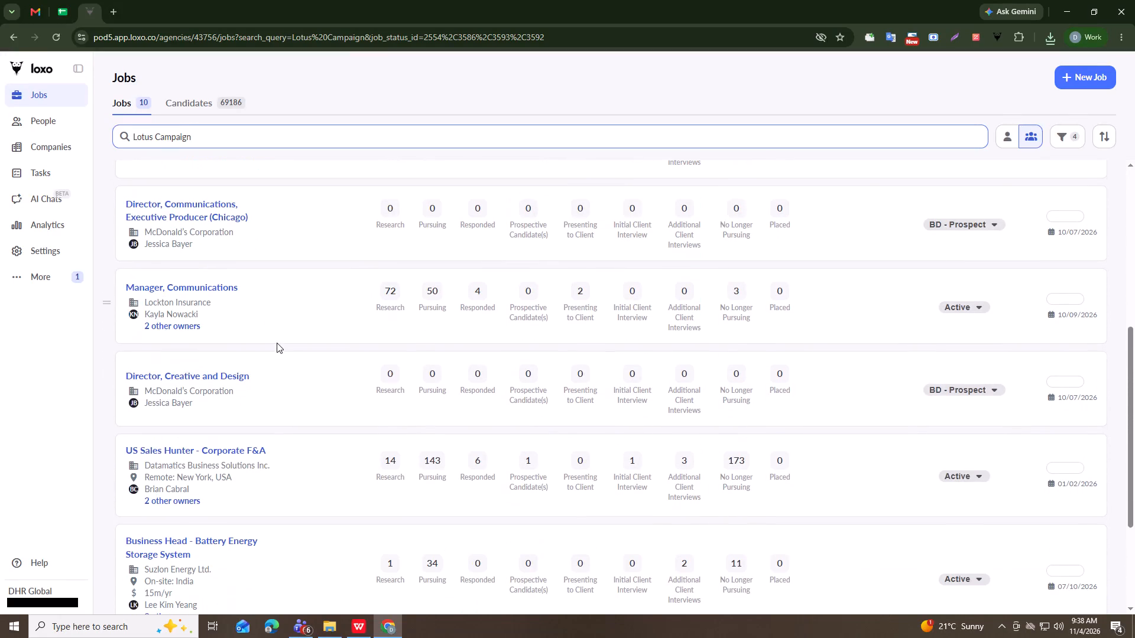
{"action": "scroll", "coordinate": [277, 343], "scroll_direction": "down", "scroll_amount": 2}
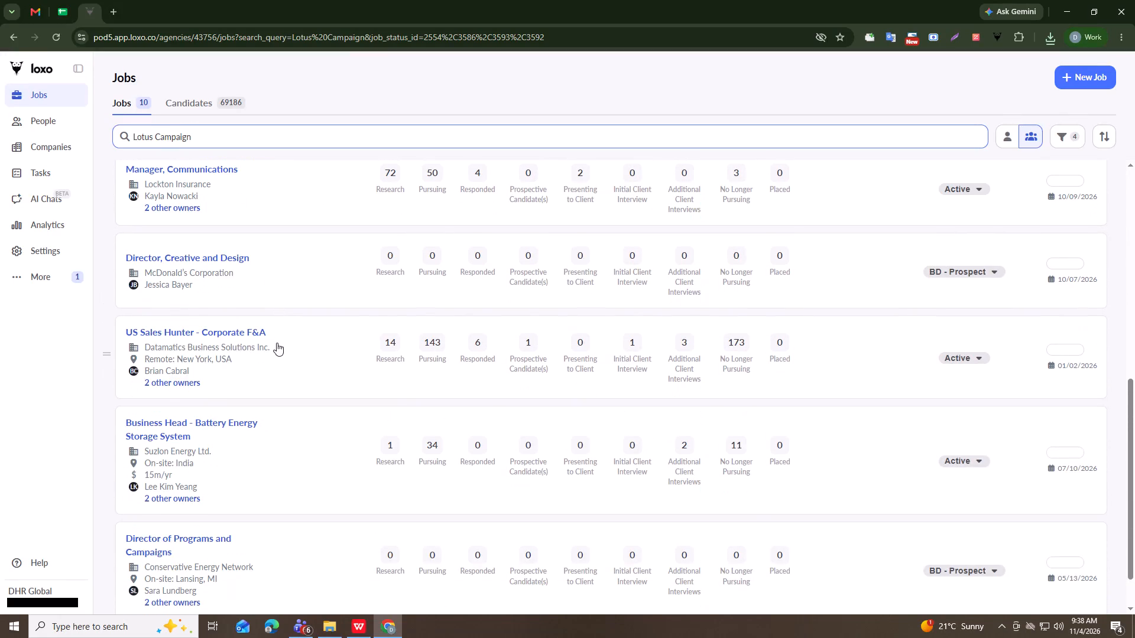
{"action": "scroll", "coordinate": [277, 343], "scroll_direction": "down", "scroll_amount": 3}
{"action": "scroll", "coordinate": [277, 342], "scroll_direction": "up", "scroll_amount": 12}
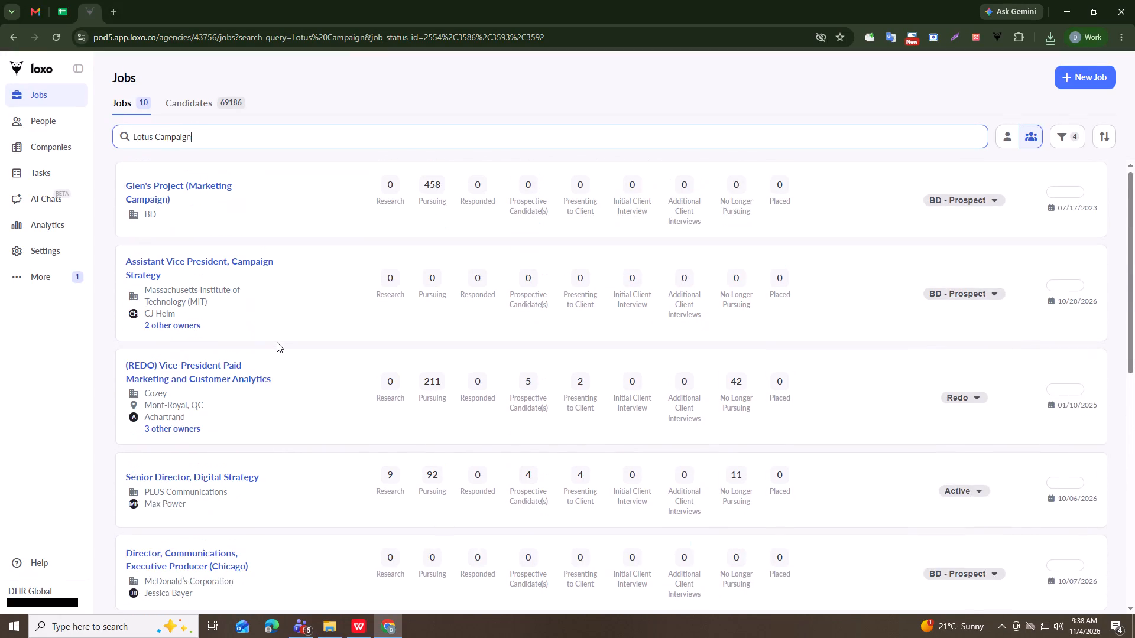
{"action": "key", "text": "alt+Tab"}
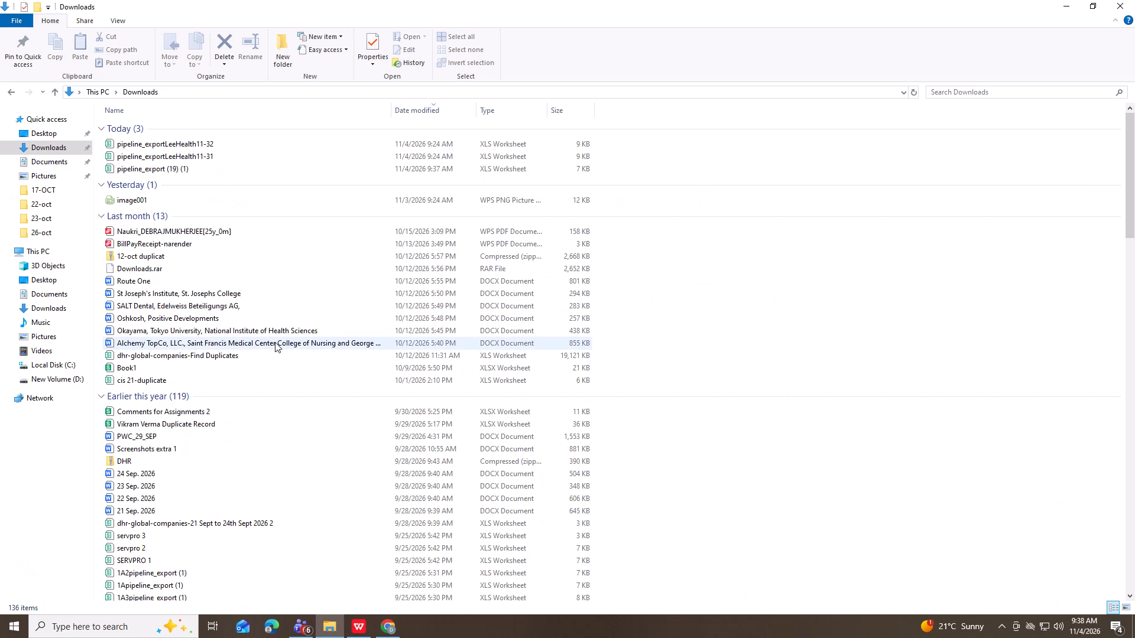
{"action": "key", "text": "alt+Tab"}
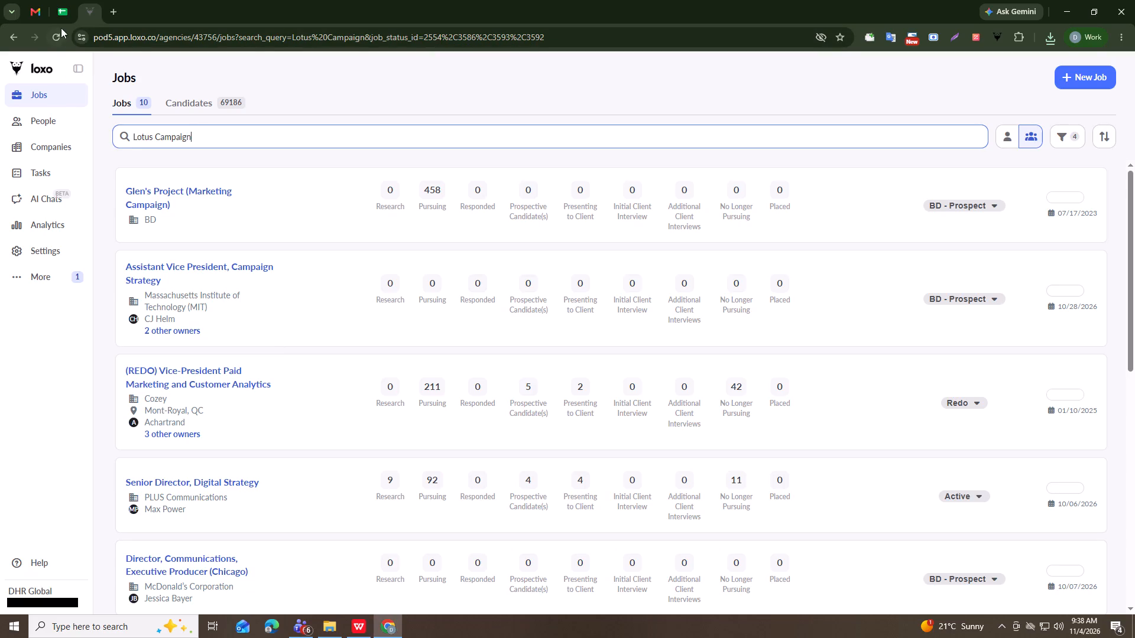
Copy the title Senior Director of Development from the Lotus Campaign row of the D280 - Files Status spreadsheet.
{"action": "left_click", "coordinate": [61, 14]}
{"action": "key", "text": "Tab"}
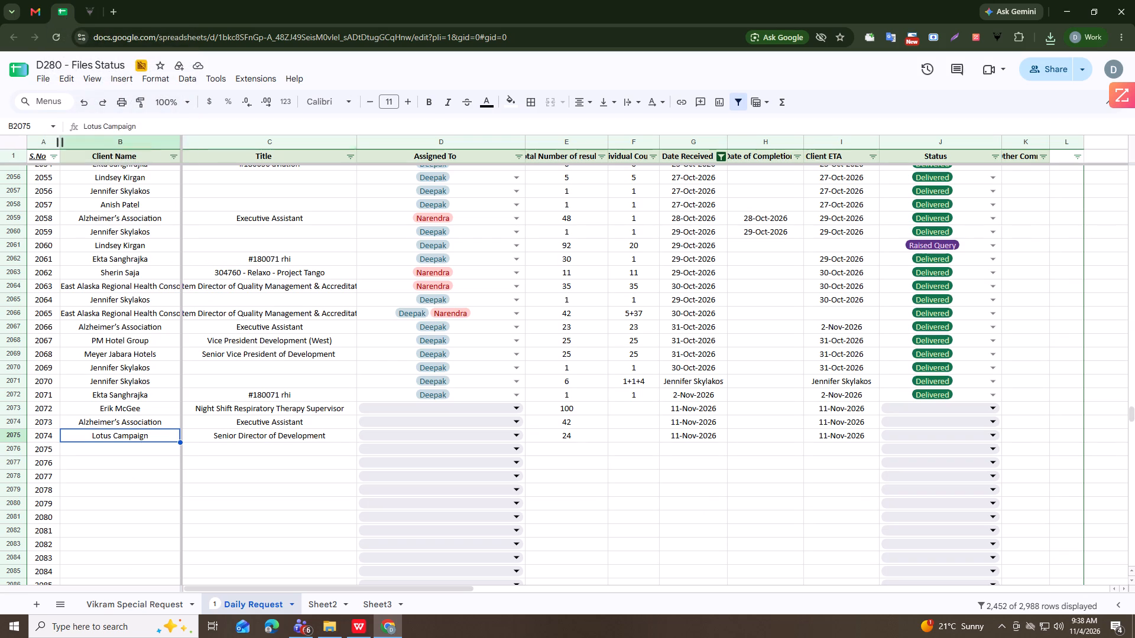
{"action": "key", "text": "ctrl+c"}
{"action": "key", "text": "alt+Tab"}
{"action": "key", "text": "alt+Tab"}
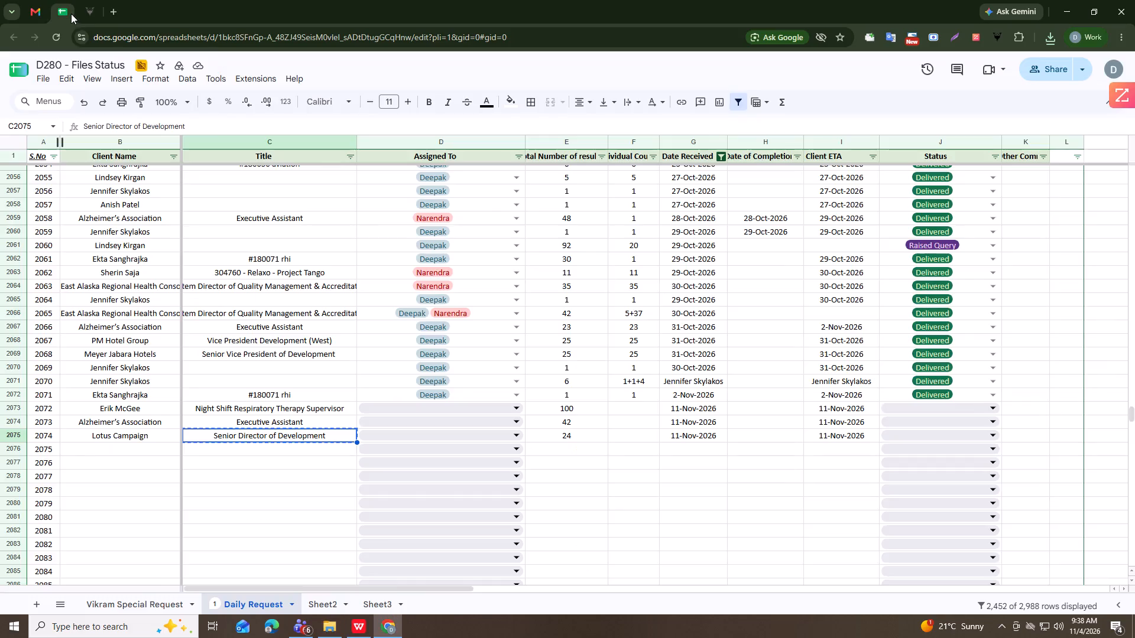
Find the text "Senior Director" within the Loxo job results page for Lotus Campaign.
{"action": "left_click", "coordinate": [90, 11]}
{"action": "left_click", "coordinate": [214, 137]}
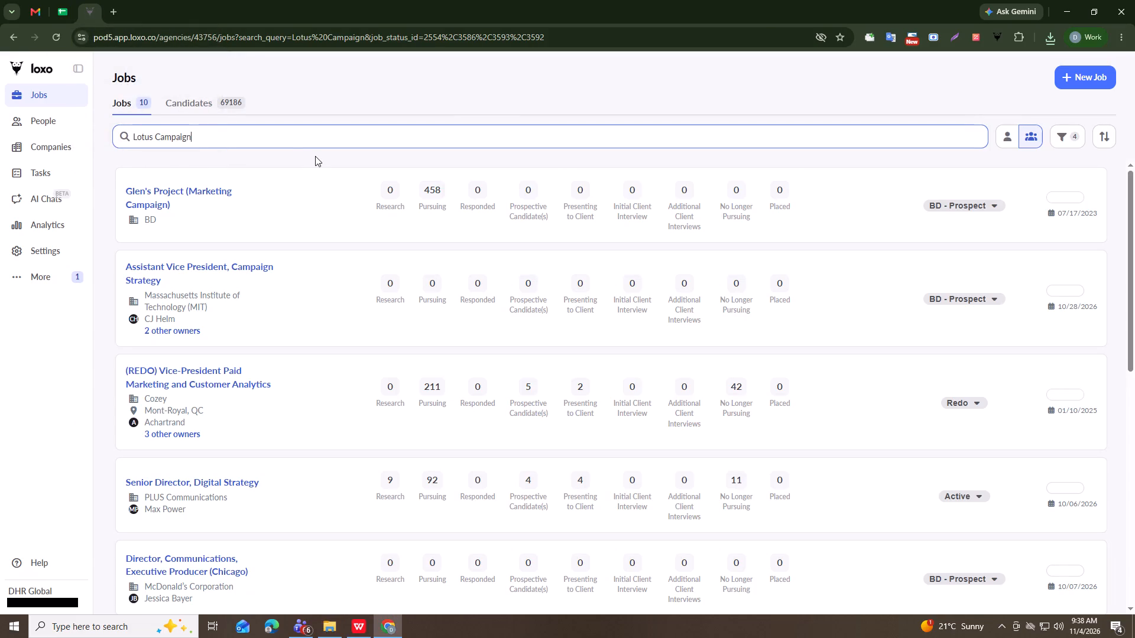
{"action": "key", "text": "ctrl+v"}
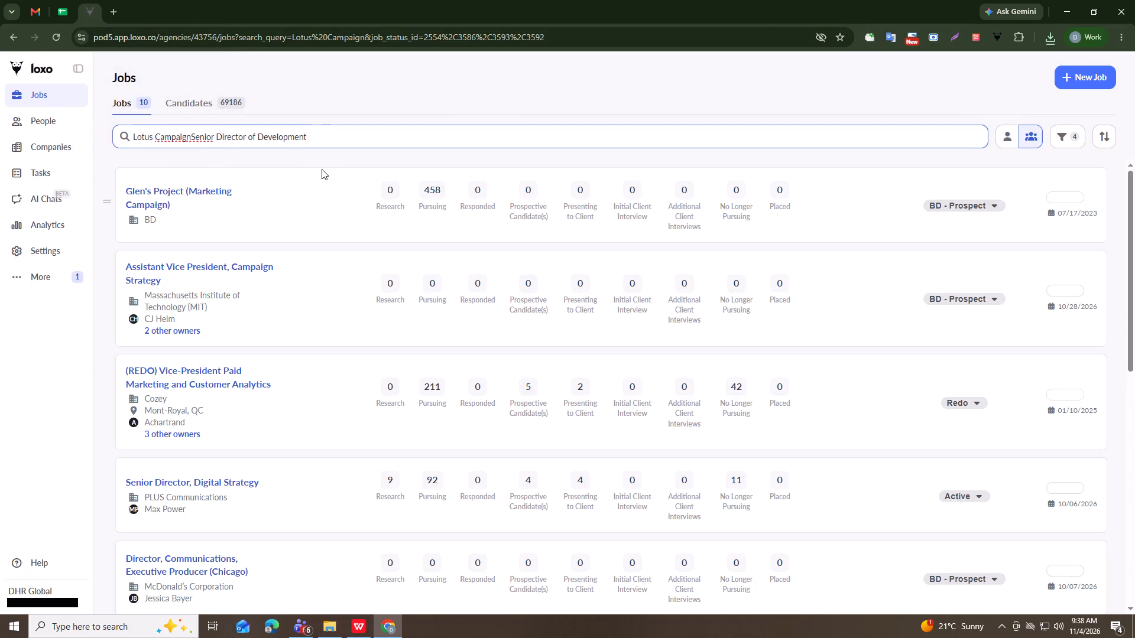
{"action": "key", "text": "ctrl+z"}
{"action": "key", "text": "ctrl+f"}
{"action": "key", "text": "ctrl+v"}
{"action": "key", "text": "ctrl+shift+Left"}
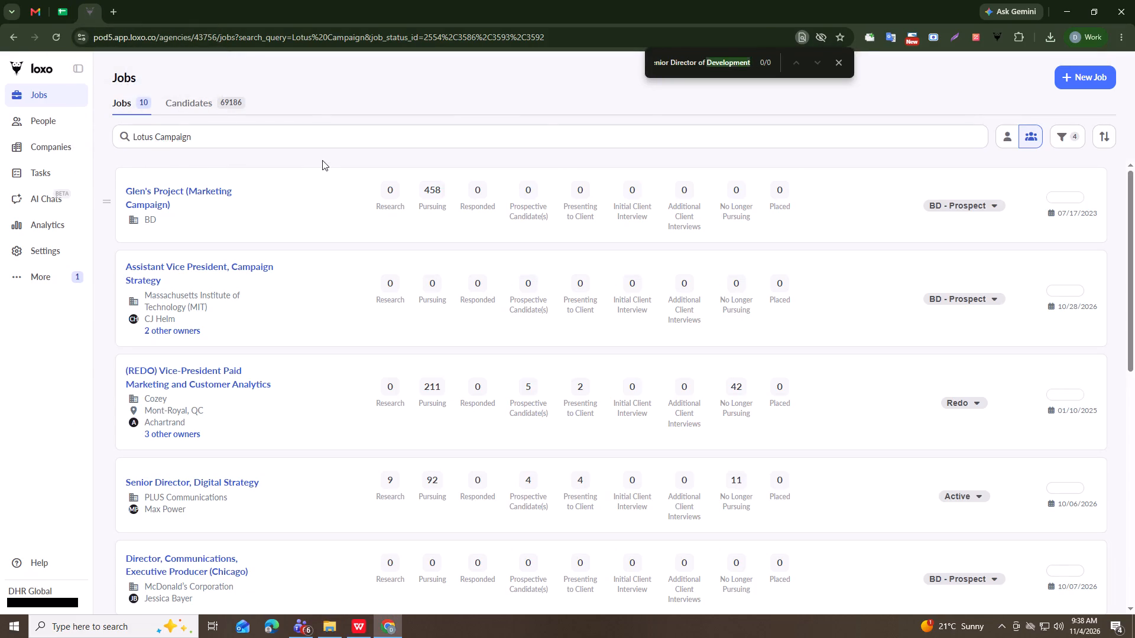
{"action": "key", "text": "BackSpace"}
{"action": "key", "text": "BackSpace"}
{"action": "key", "text": "BackSpace"}
{"action": "key", "text": "BackSpace"}
{"action": "key", "text": "BackSpace"}
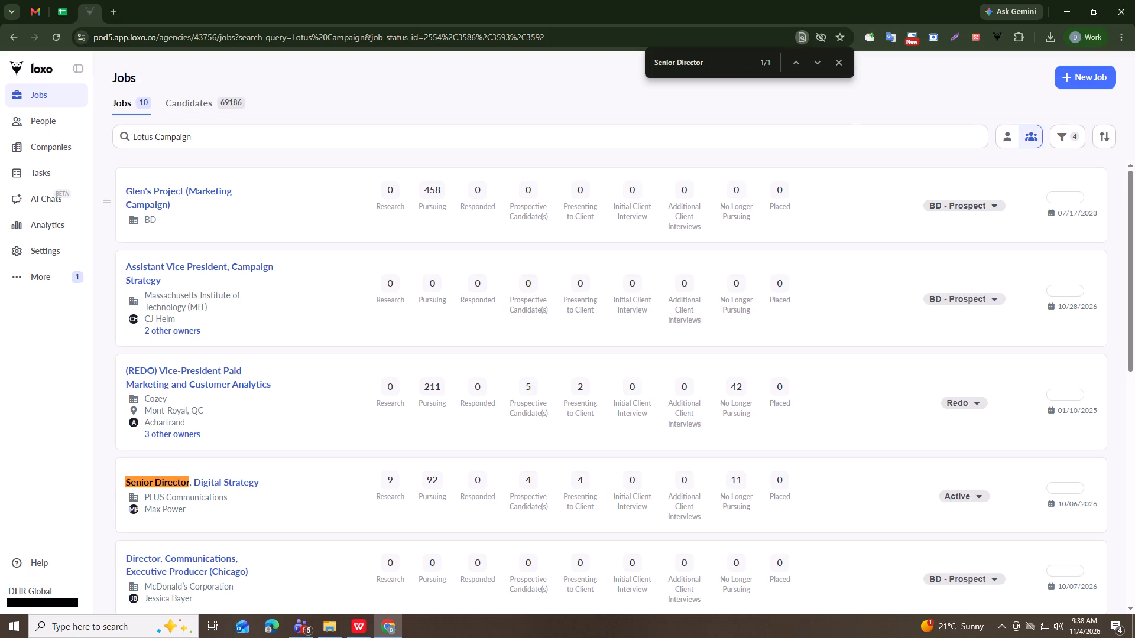
Examine the full list of Loxo job results for a Senior Director of Development job at Lotus Campaign.
{"action": "scroll", "coordinate": [386, 361], "scroll_direction": "down", "scroll_amount": 5}
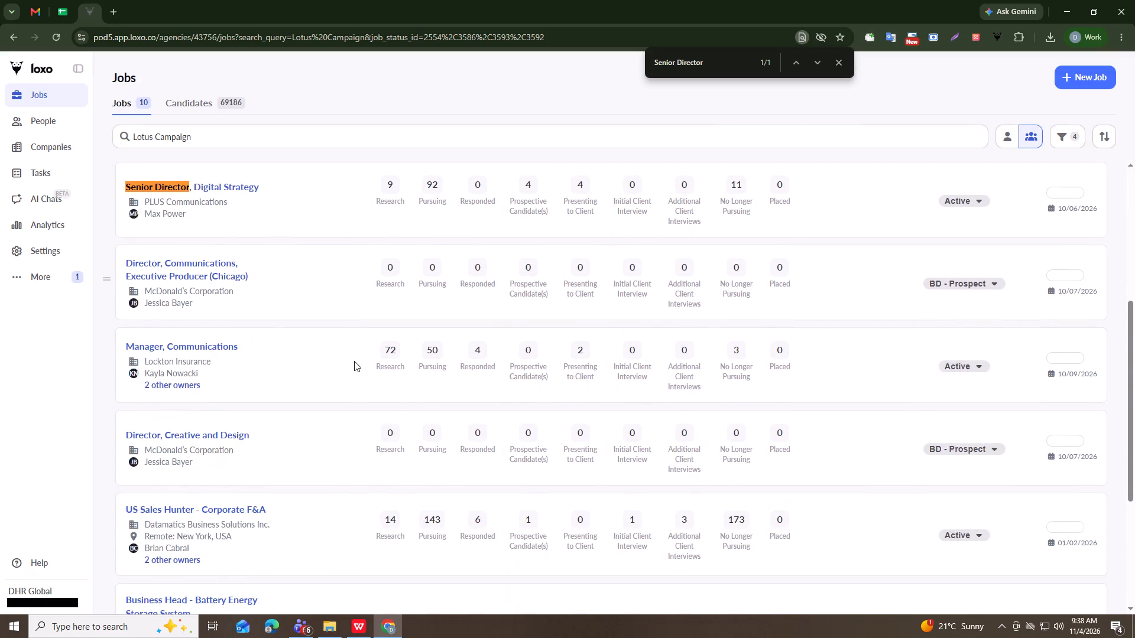
{"action": "scroll", "coordinate": [352, 359], "scroll_direction": "down", "scroll_amount": 6}
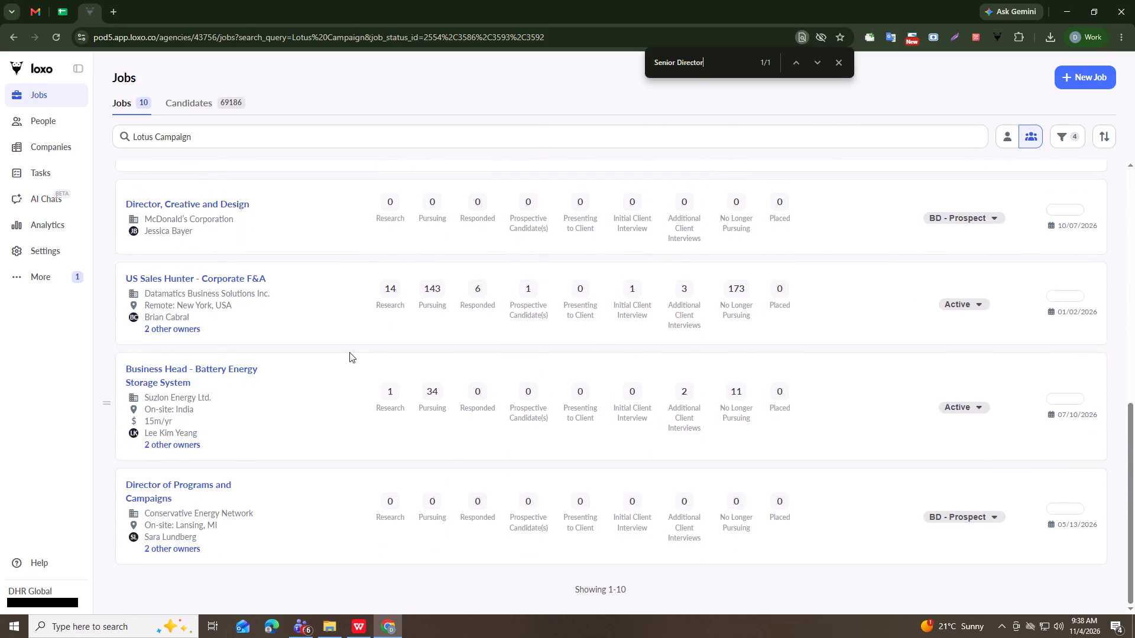
{"action": "scroll", "coordinate": [349, 352], "scroll_direction": "down", "scroll_amount": 3}
{"action": "scroll", "coordinate": [231, 408], "scroll_direction": "up", "scroll_amount": 6}
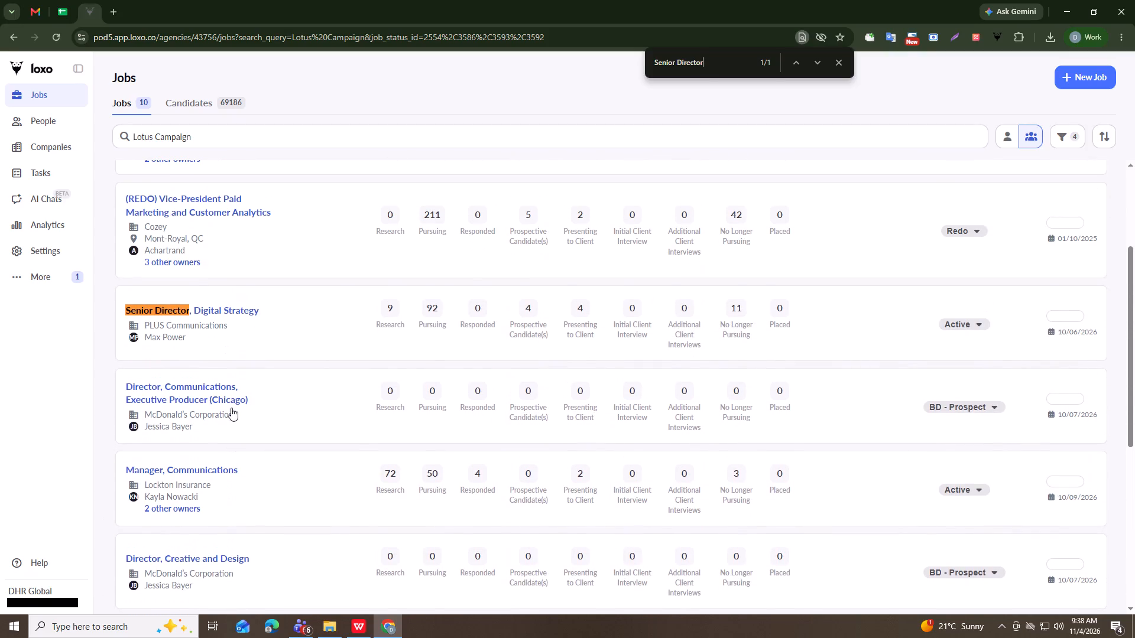
{"action": "scroll", "coordinate": [231, 408], "scroll_direction": "up", "scroll_amount": 4}
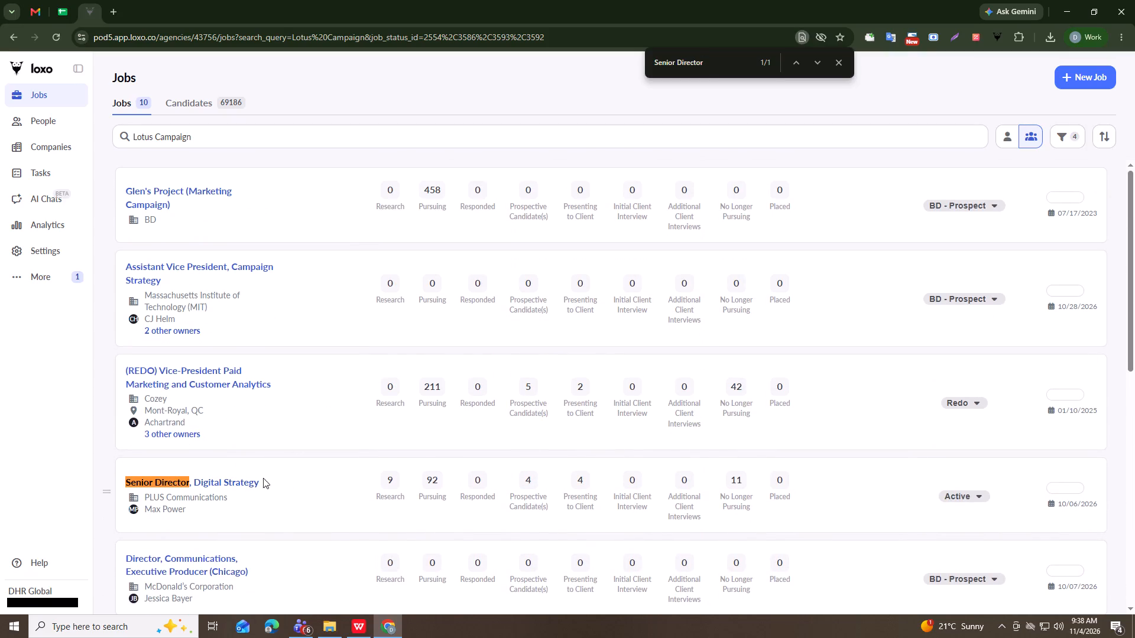
{"action": "scroll", "coordinate": [270, 366], "scroll_direction": "up", "scroll_amount": 2}
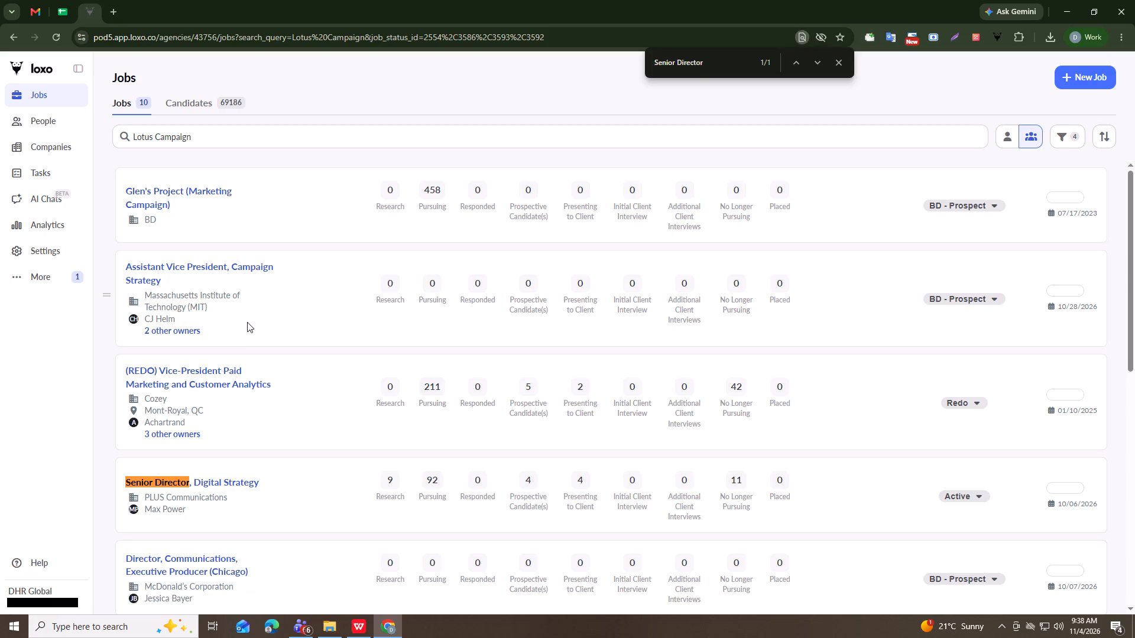
{"action": "key", "text": "alt+Tab"}
{"action": "key", "text": "alt+Tab"}
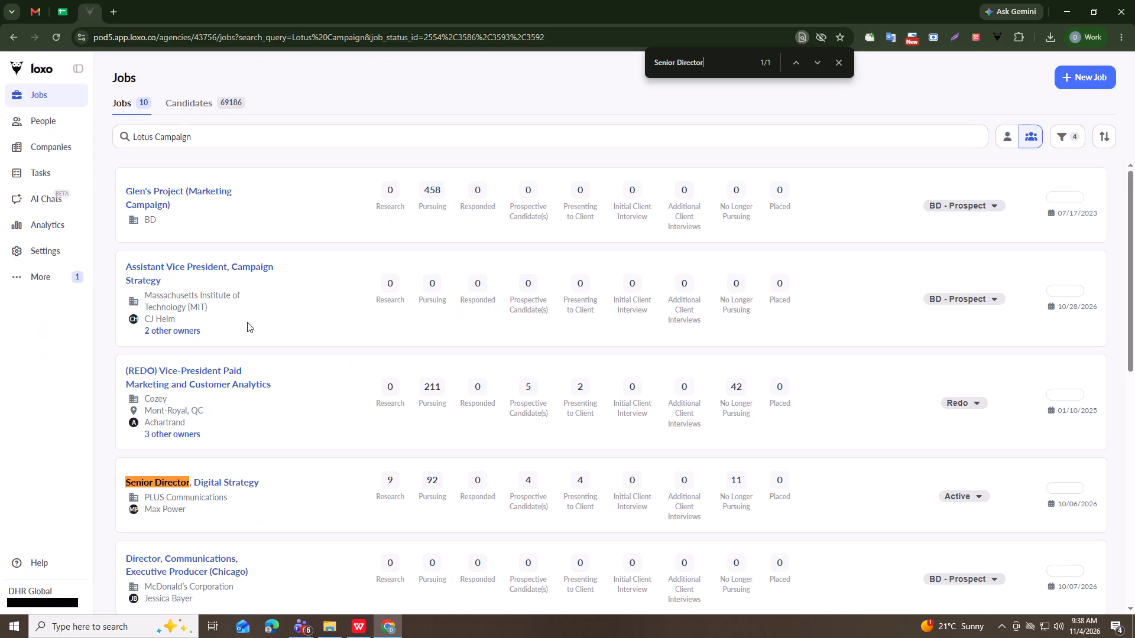
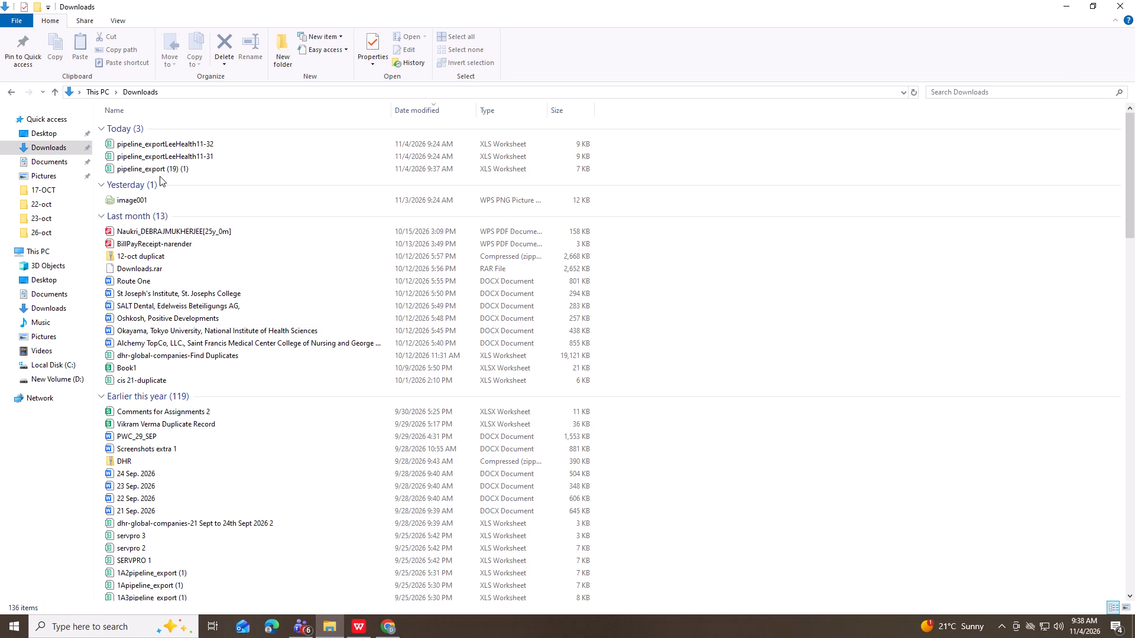
Delete the pipeline_export (19) (1) file from the Downloads folder.
{"action": "left_click", "coordinate": [158, 174]}
{"action": "key", "text": "Delete"}
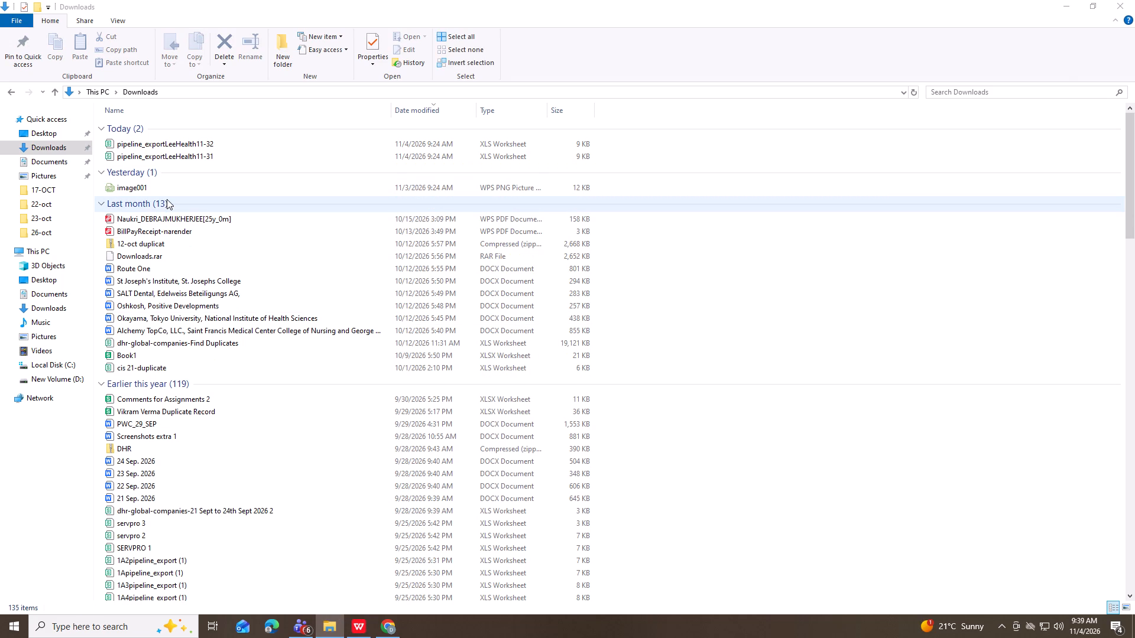
Open pipeline_exportLeeHealth11-31 from Downloads and copy the first nine Profile URLs, cells I2 to I10.
{"action": "double_click", "coordinate": [190, 157]}
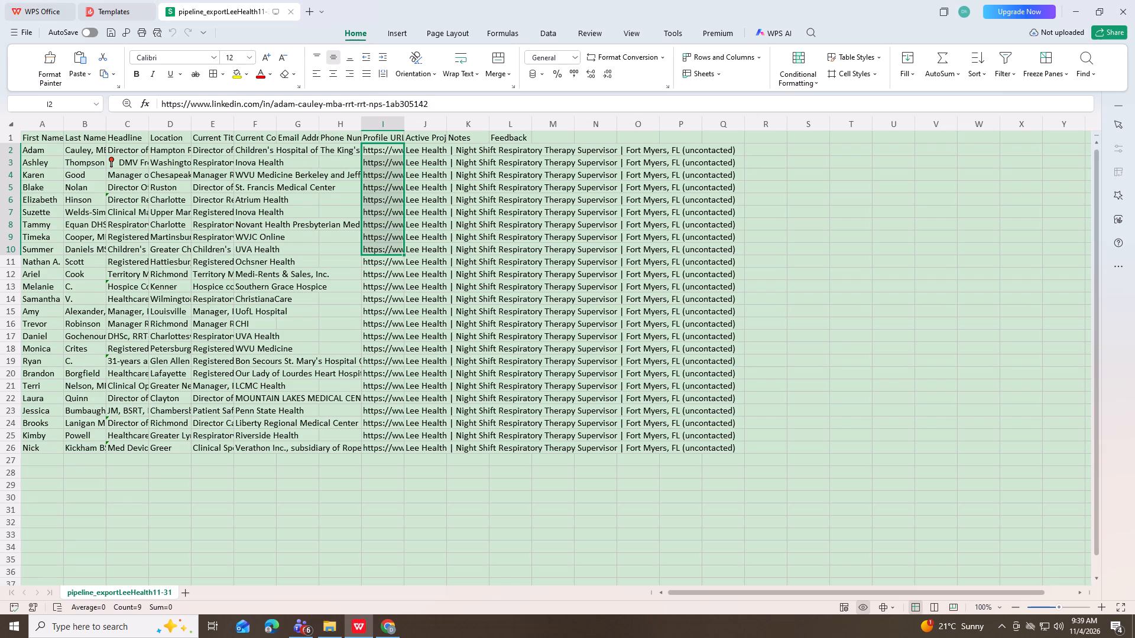
{"action": "left_click", "coordinate": [382, 458]}
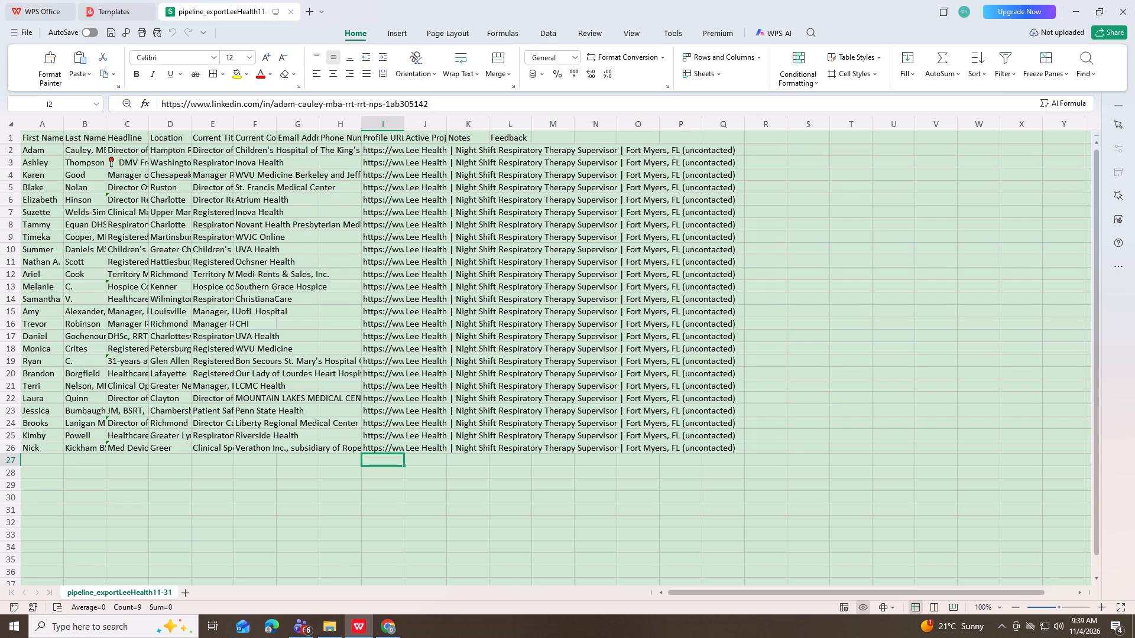
{"action": "key", "text": "ctrl+Up"}
{"action": "key", "text": "ctrl+Up"}
{"action": "key", "text": "Down"}
{"action": "key", "text": "shift+Down"}
{"action": "key", "text": "shift+Down"}
{"action": "key", "text": "shift+Down"}
{"action": "key", "text": "shift+Down"}
{"action": "key", "text": "shift+Down"}
{"action": "key", "text": "shift+Down"}
{"action": "key", "text": "shift+Down"}
{"action": "key", "text": "shift+Down"}
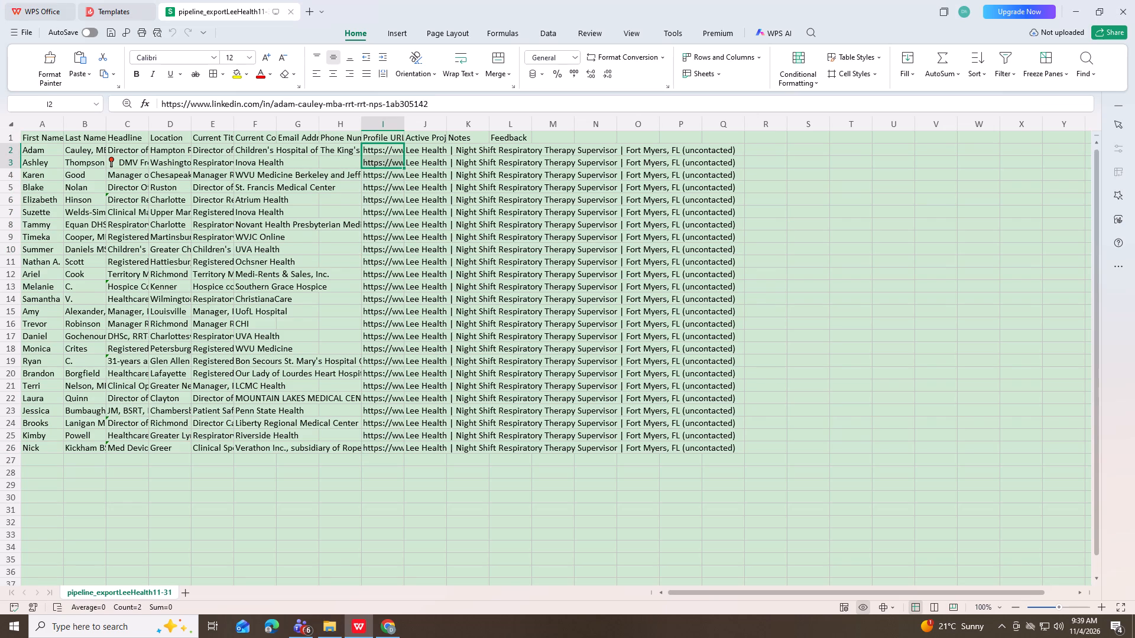
{"action": "key", "text": "shift+Down"}
{"action": "key", "text": "shift+Down"}
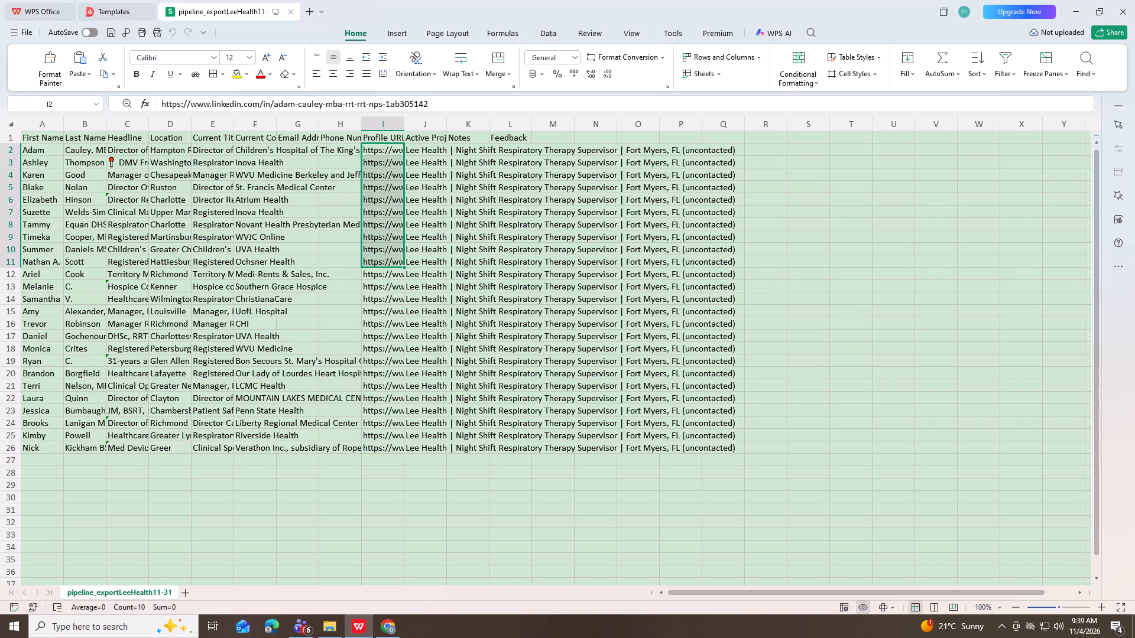
{"action": "key", "text": "shift+Up"}
{"action": "key", "text": "ctrl+c"}
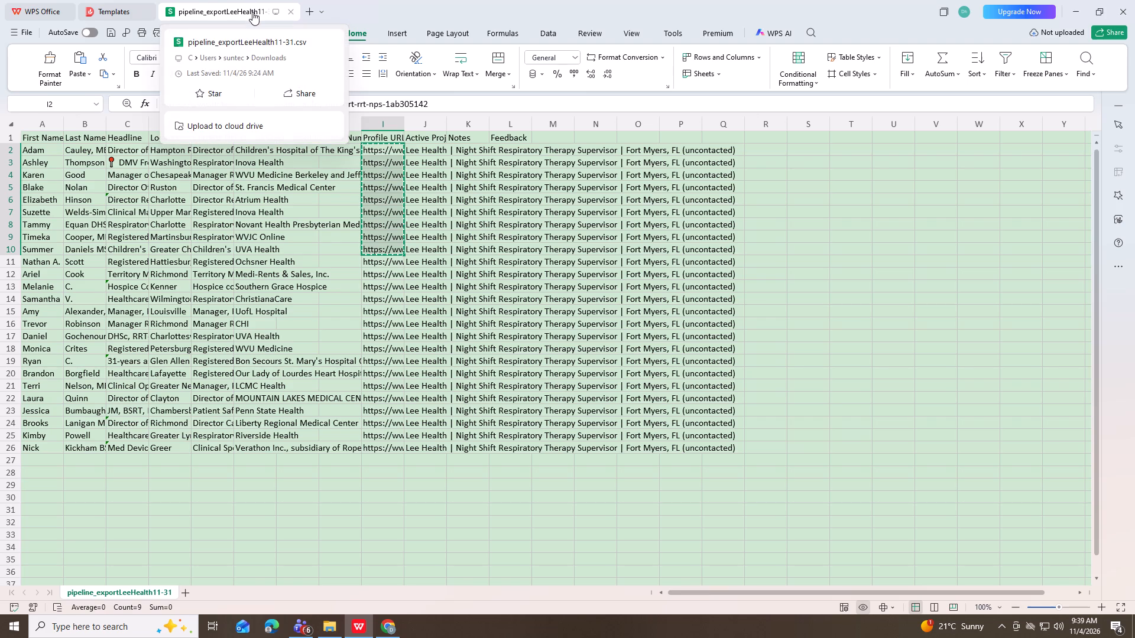
Switch to Chrome and open the nine copied LinkedIn profile URLs in separate tabs with the bulk URL opener extension.
{"action": "key", "text": "alt+Tab"}
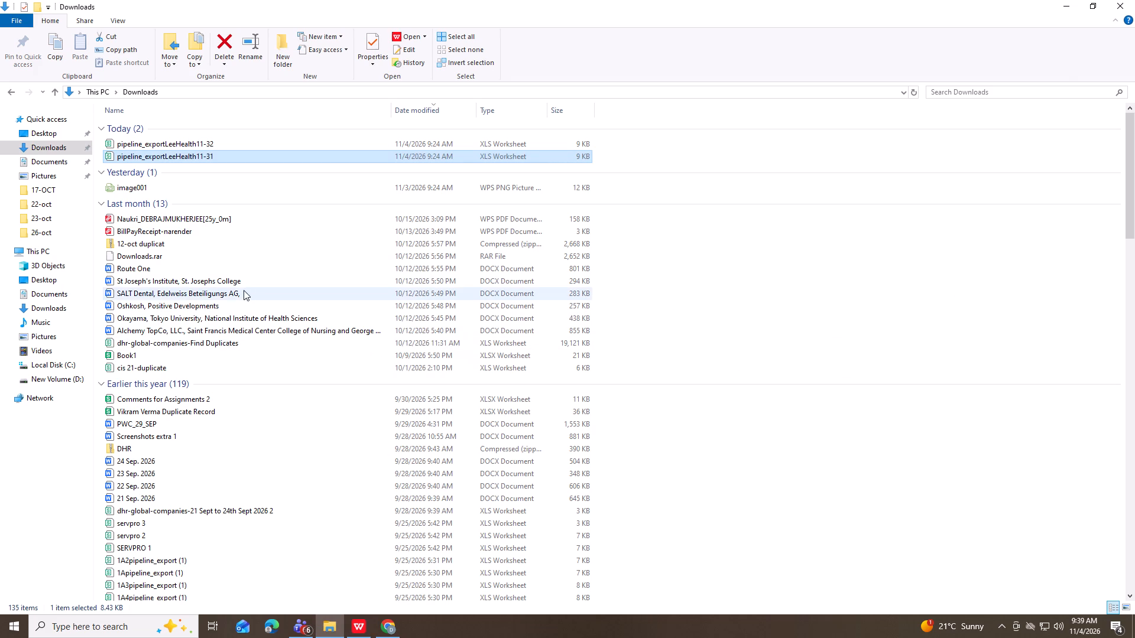
{"action": "key", "text": "alt+Tab"}
{"action": "key", "text": "alt+Tab"}
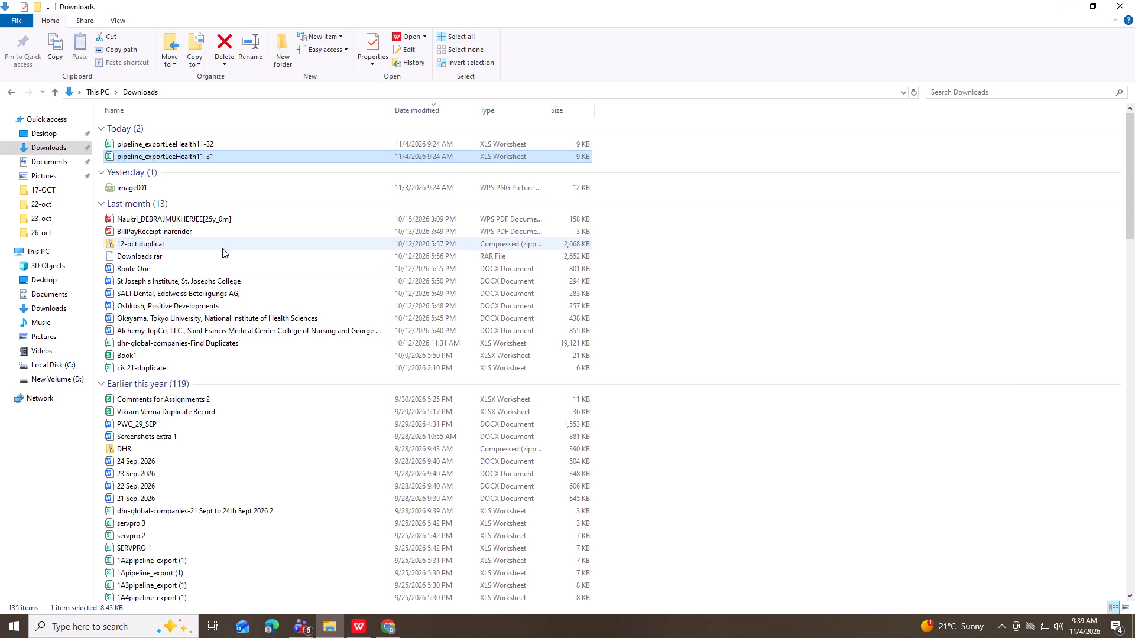
{"action": "key", "text": "alt+Tab"}
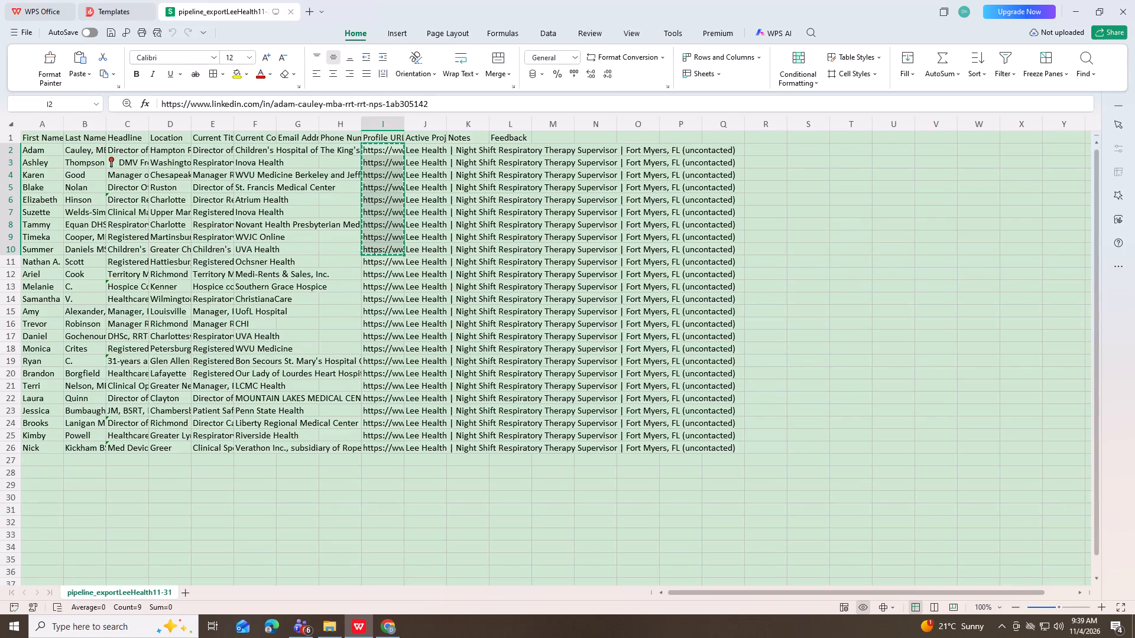
{"action": "key", "text": "alt+Tab"}
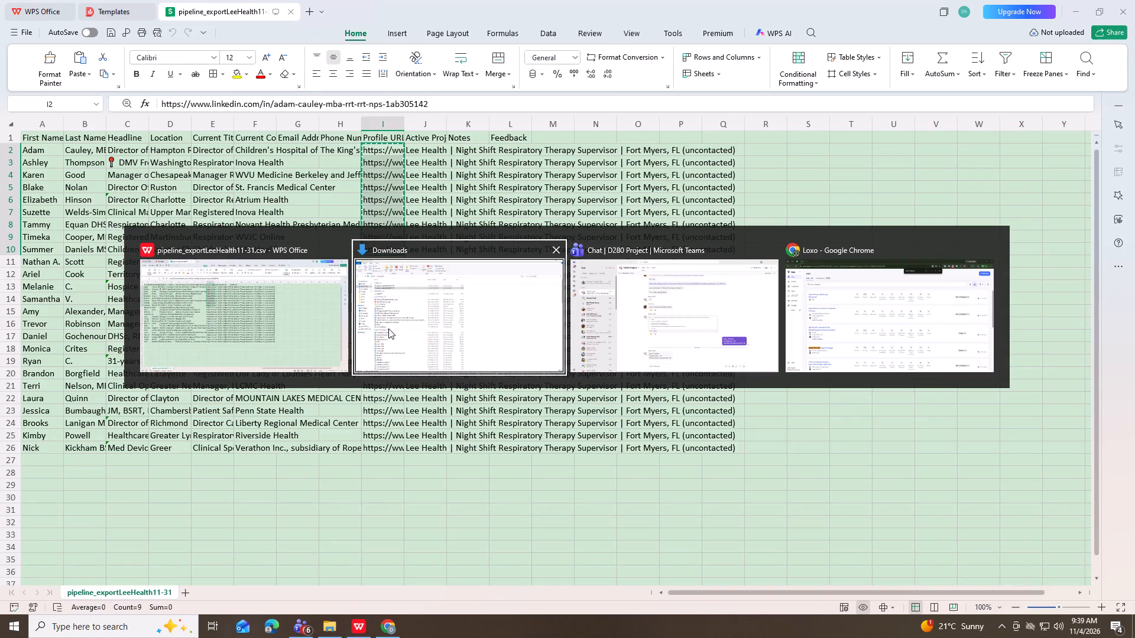
{"action": "key", "text": "alt+Tab"}
{"action": "key", "text": "alt+Tab"}
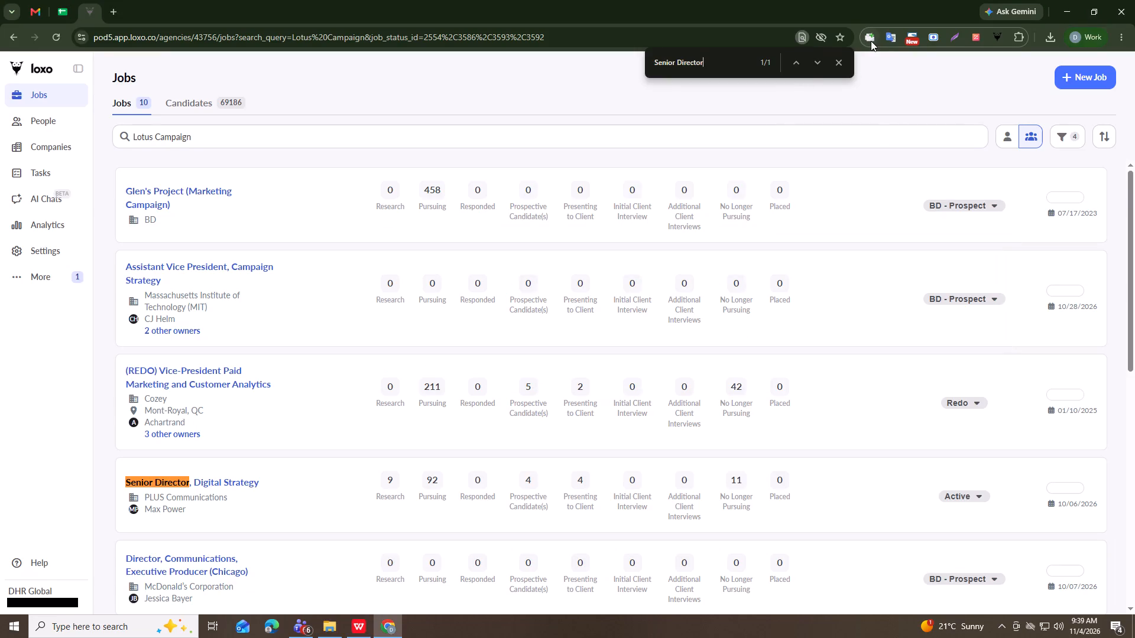
{"action": "left_click", "coordinate": [871, 41]}
{"action": "key", "text": "ctrl+v"}
{"action": "left_click", "coordinate": [533, 263]}
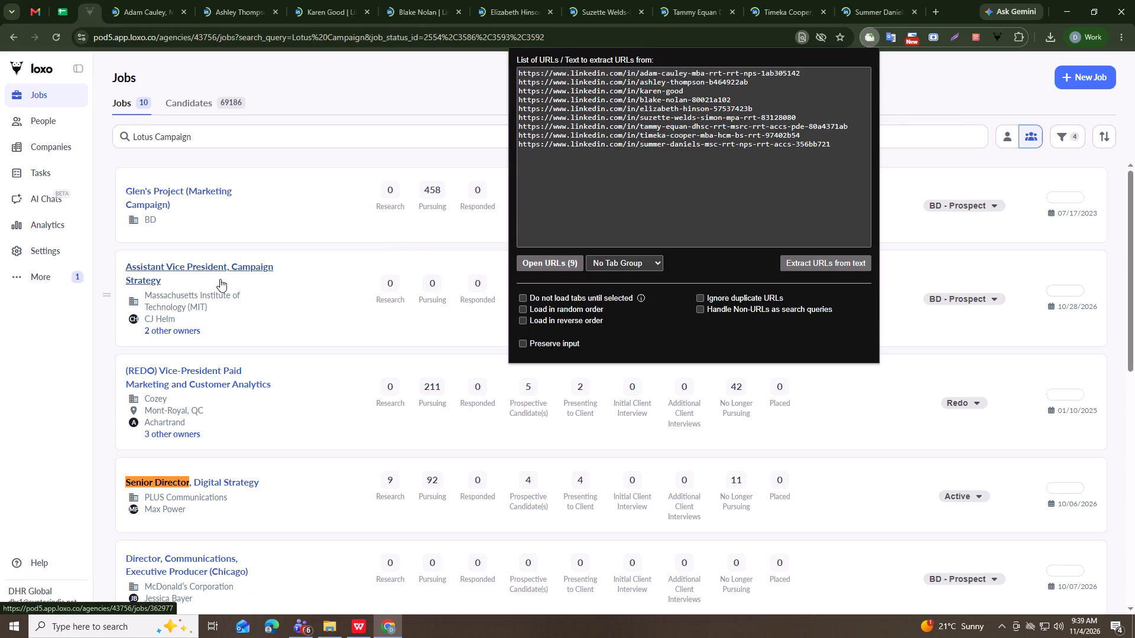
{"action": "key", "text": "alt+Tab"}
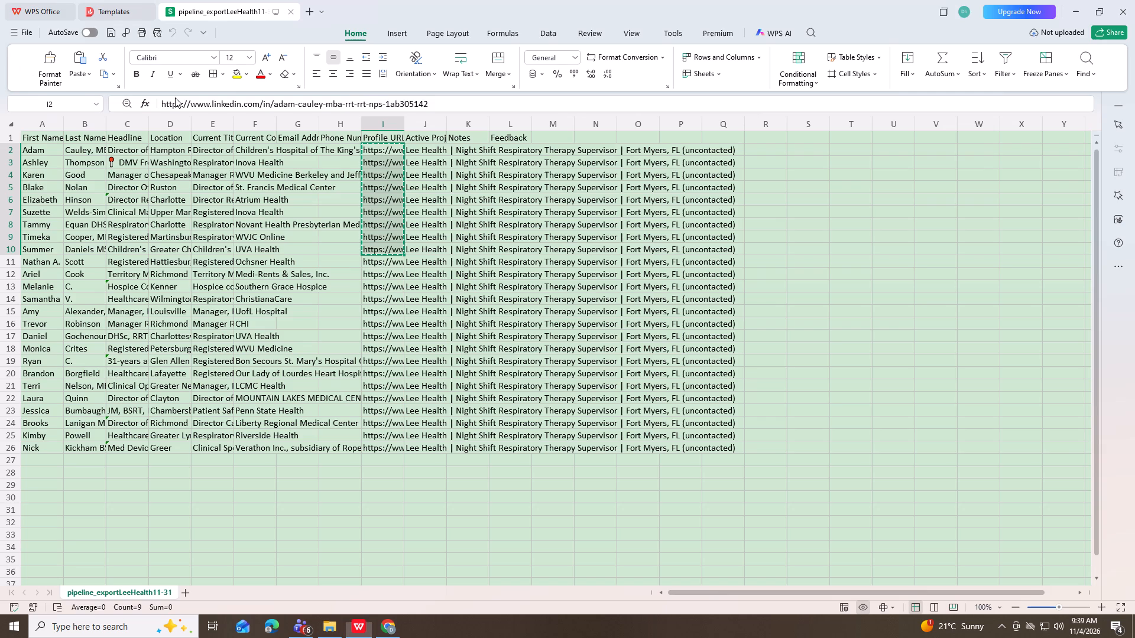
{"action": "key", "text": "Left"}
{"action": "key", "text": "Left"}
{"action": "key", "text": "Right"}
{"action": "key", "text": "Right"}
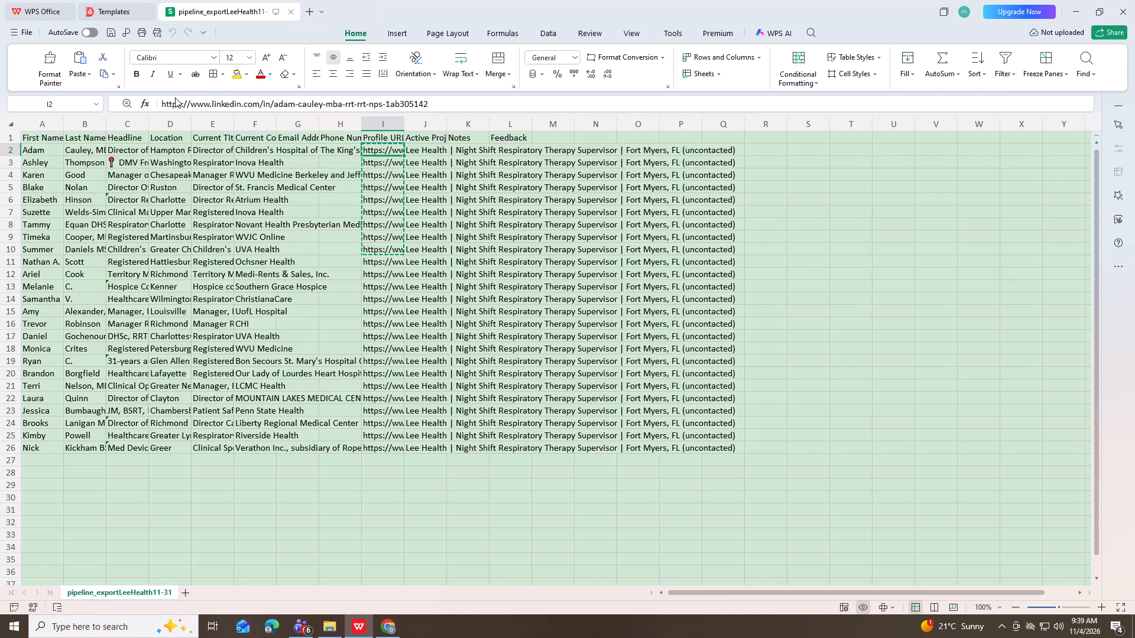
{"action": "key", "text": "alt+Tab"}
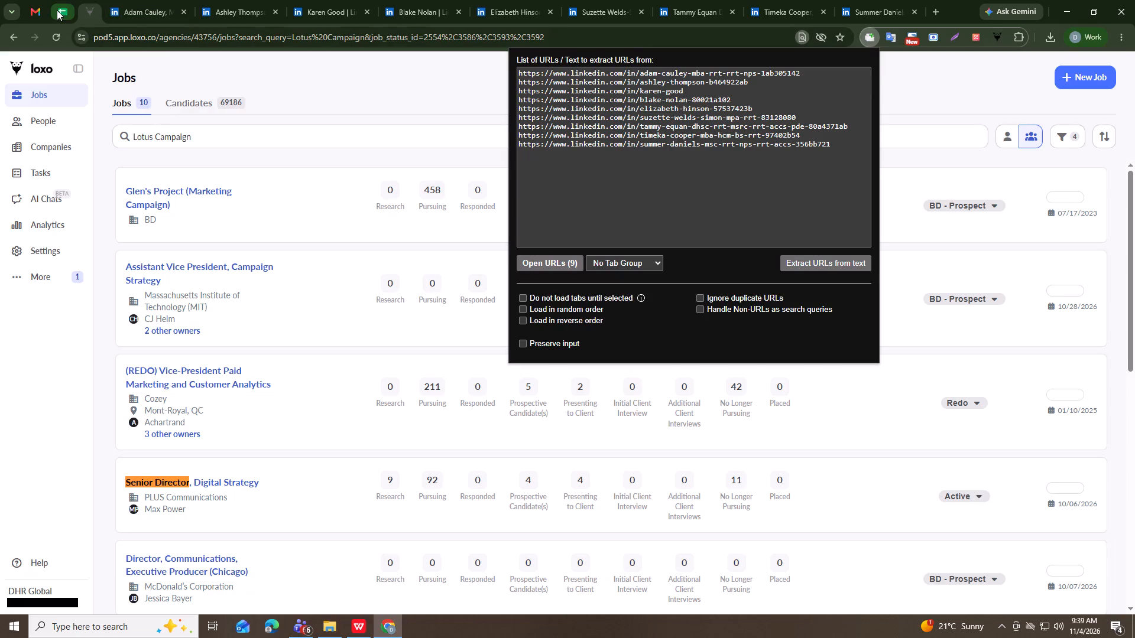
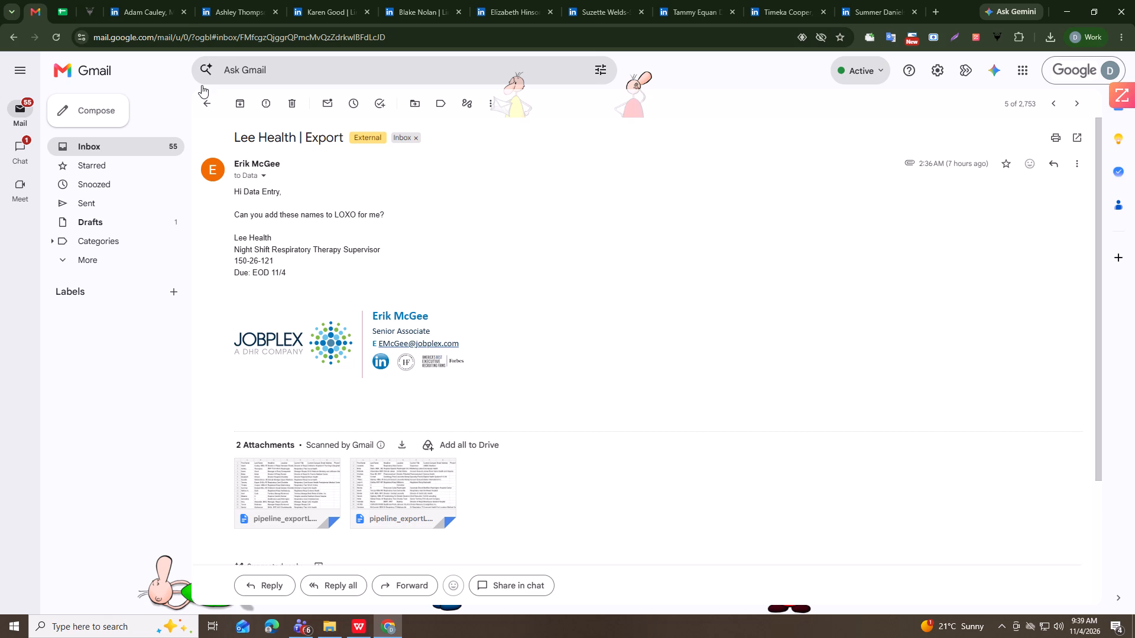
Bring up the first of the newly opened LinkedIn candidate profiles from the Lee Health export.
{"action": "left_click", "coordinate": [160, 0]}
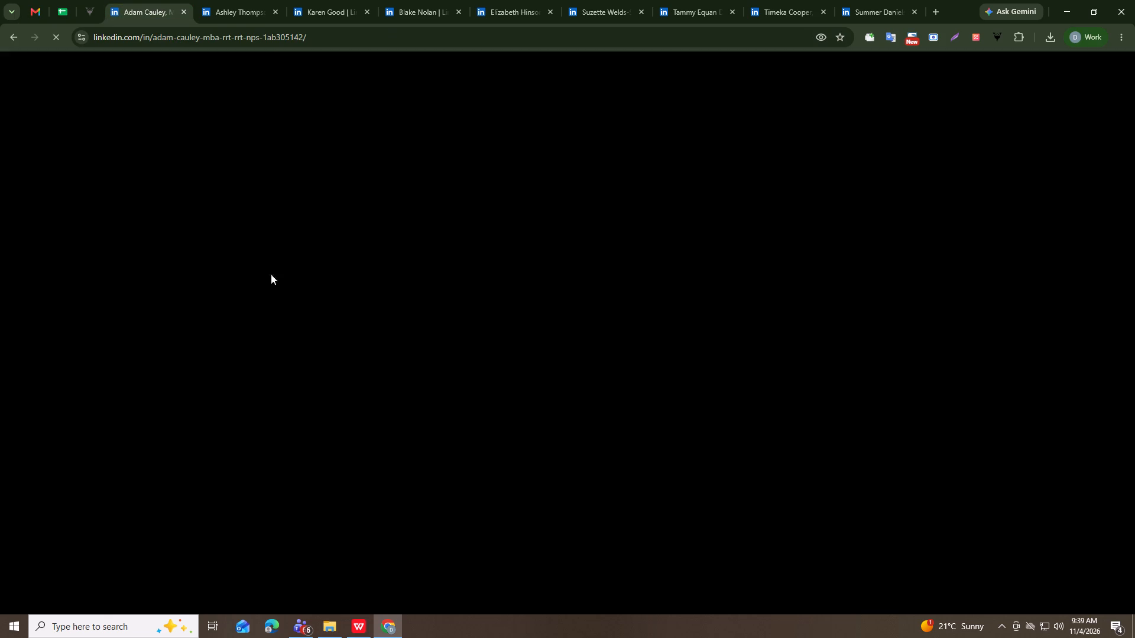
Examine the first candidate's LinkedIn profile, including experience and education, and glance at the second and third candidates' profiles.
{"action": "scroll", "coordinate": [362, 335], "scroll_direction": "down", "scroll_amount": 3}
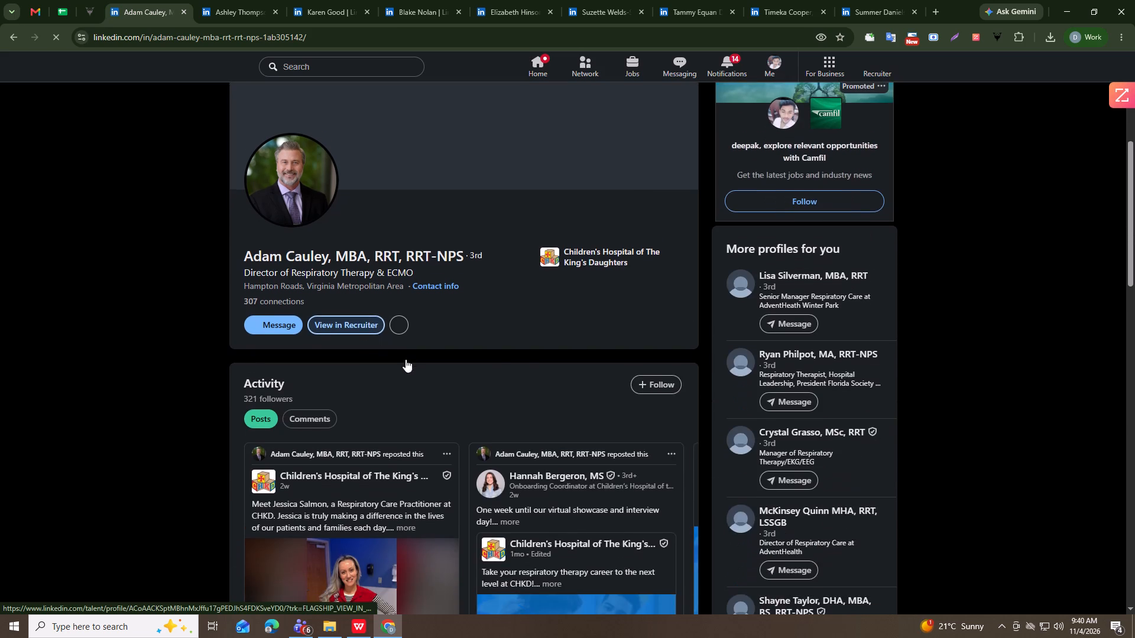
{"action": "scroll", "coordinate": [404, 361], "scroll_direction": "down", "scroll_amount": 4}
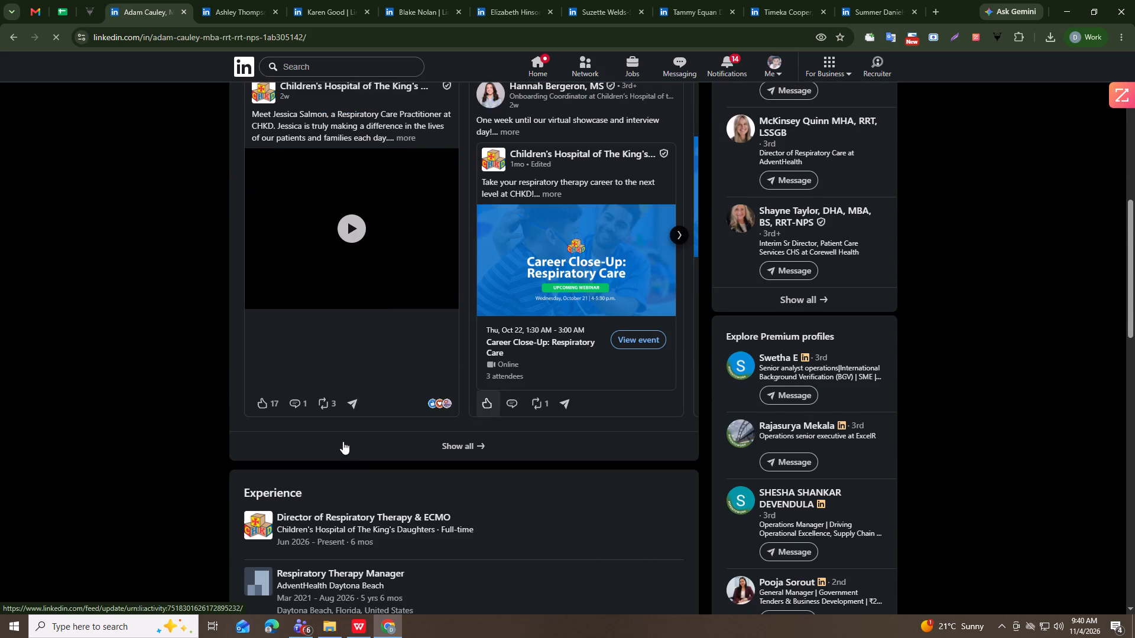
{"action": "scroll", "coordinate": [461, 372], "scroll_direction": "down", "scroll_amount": 4}
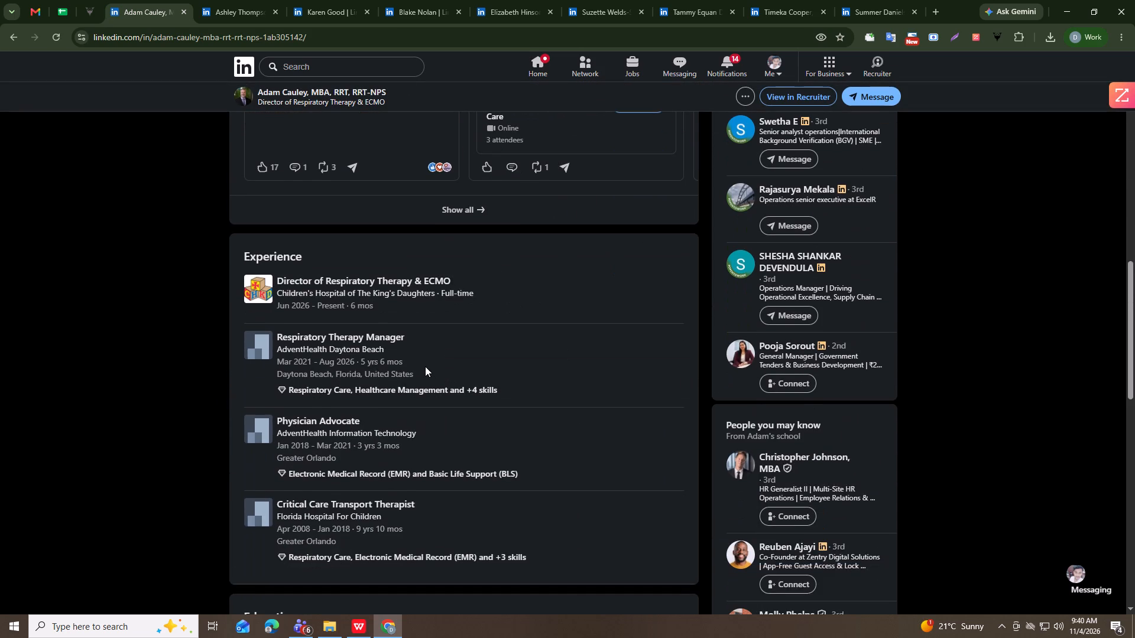
{"action": "scroll", "coordinate": [421, 364], "scroll_direction": "down", "scroll_amount": 1}
{"action": "scroll", "coordinate": [421, 364], "scroll_direction": "up", "scroll_amount": 10}
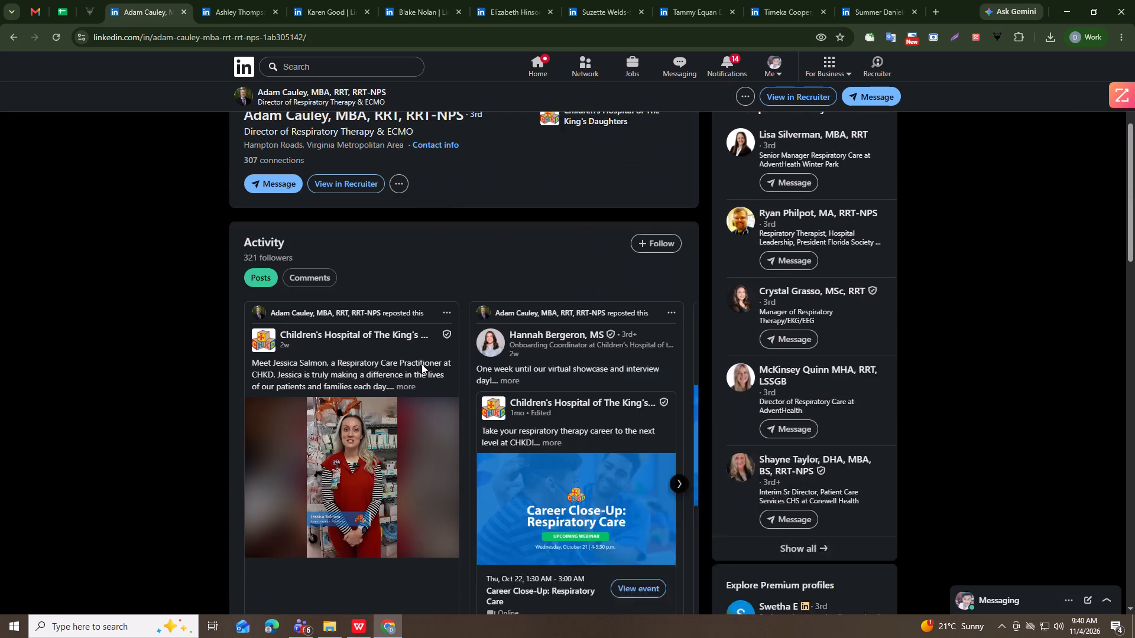
{"action": "scroll", "coordinate": [421, 364], "scroll_direction": "up", "scroll_amount": 4}
{"action": "scroll", "coordinate": [417, 360], "scroll_direction": "down", "scroll_amount": 17}
{"action": "scroll", "coordinate": [407, 351], "scroll_direction": "up", "scroll_amount": 3}
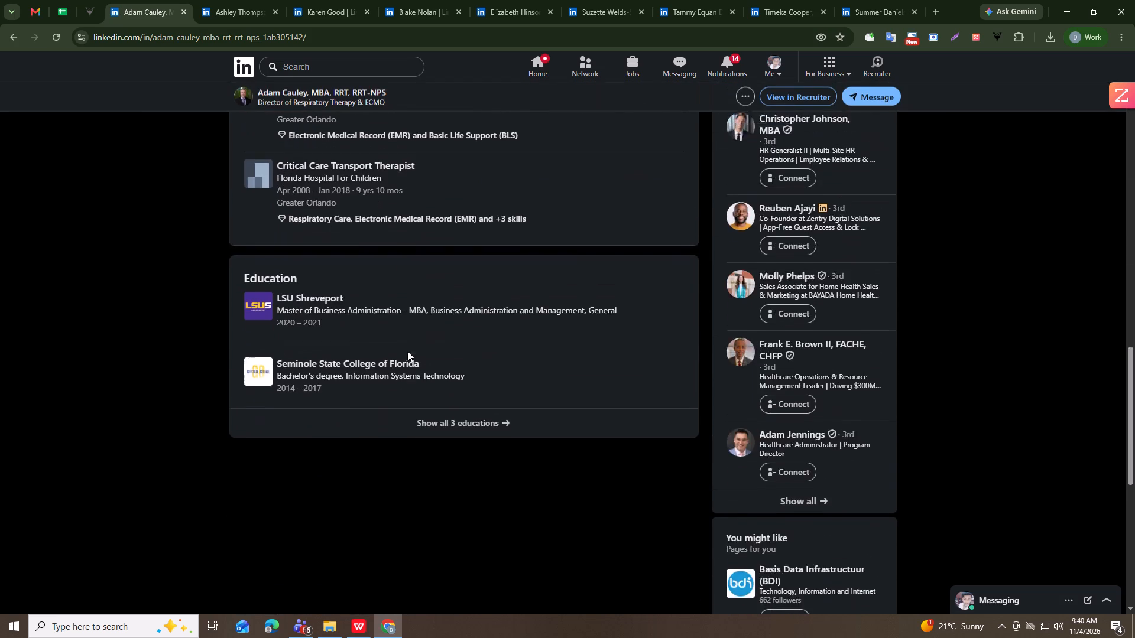
{"action": "scroll", "coordinate": [407, 351], "scroll_direction": "up", "scroll_amount": 14}
{"action": "left_click", "coordinate": [242, 0]}
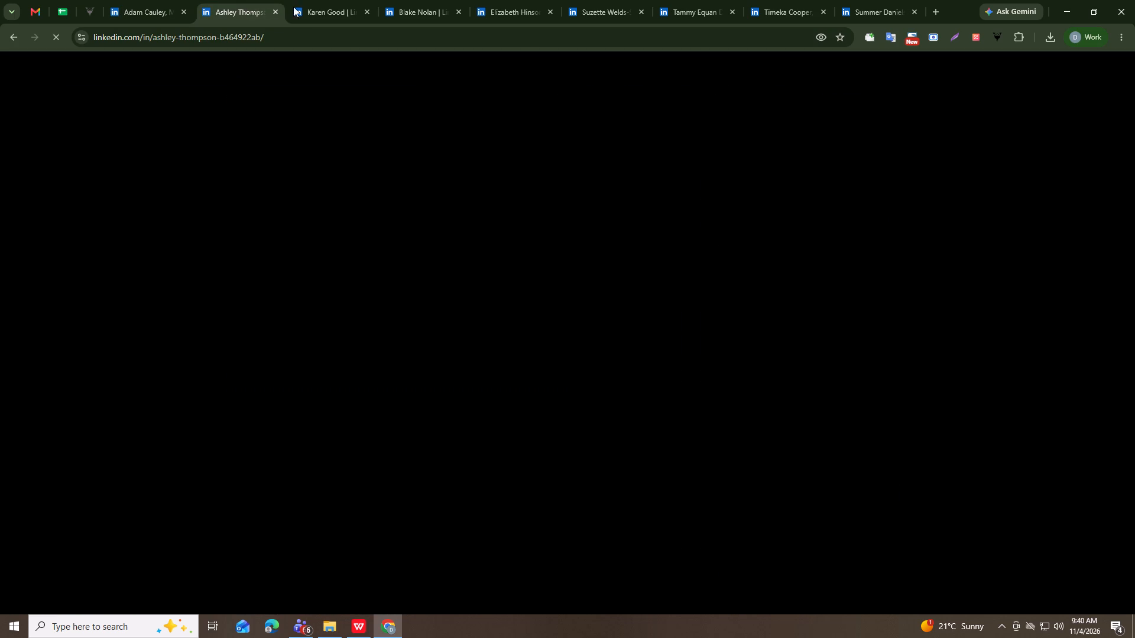
{"action": "left_click", "coordinate": [312, 2]}
Look over the first candidate's LinkedIn profile, including activity and experience, and glance at the second candidate's profile.
{"action": "left_click", "coordinate": [150, 0]}
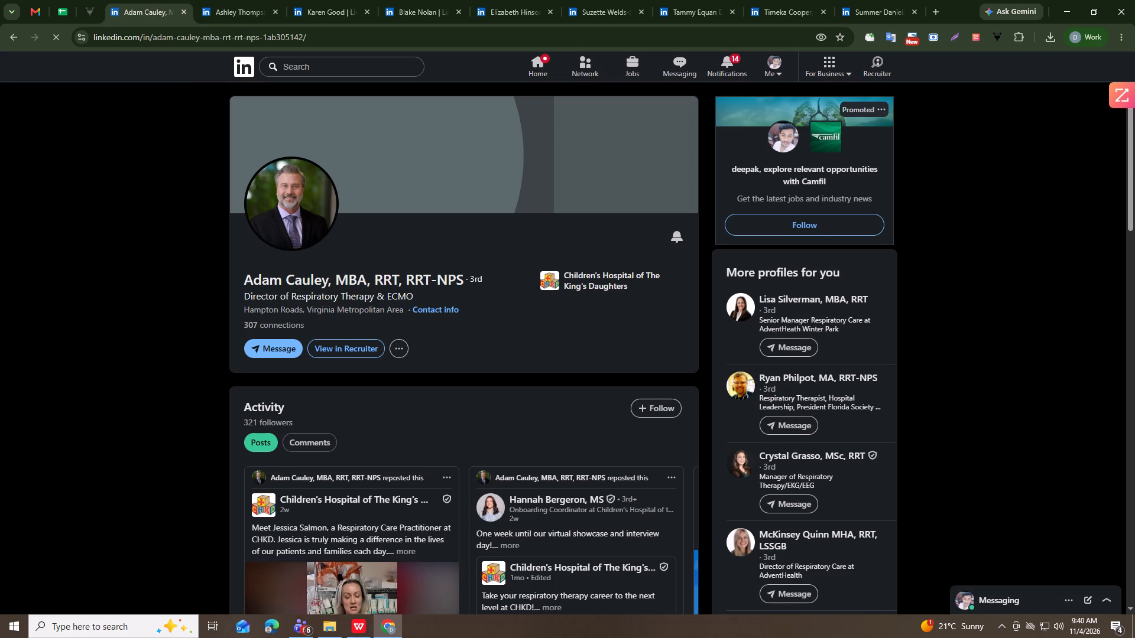
{"action": "scroll", "coordinate": [380, 289], "scroll_direction": "down", "scroll_amount": 13}
{"action": "scroll", "coordinate": [371, 287], "scroll_direction": "up", "scroll_amount": 13}
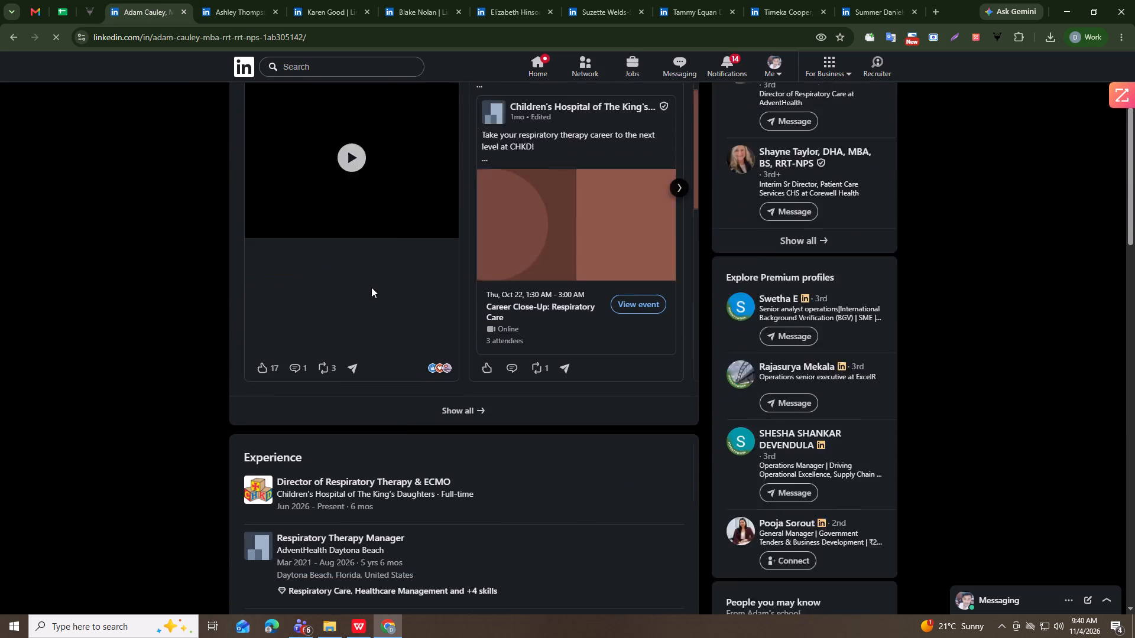
{"action": "scroll", "coordinate": [371, 287], "scroll_direction": "up", "scroll_amount": 7}
{"action": "left_click", "coordinate": [226, 0]}
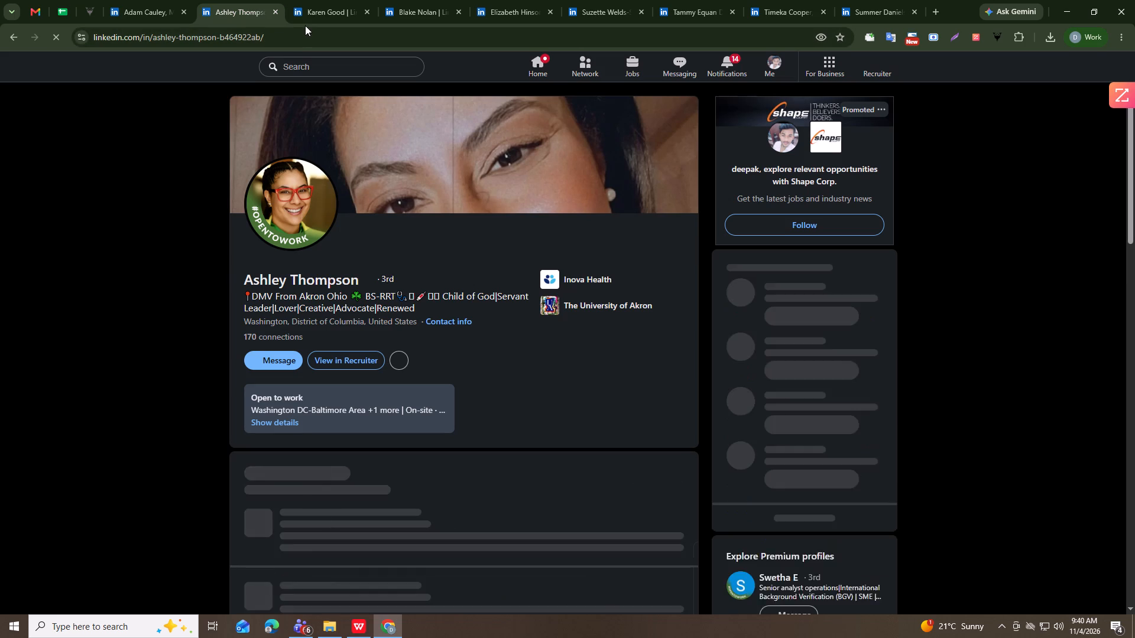
{"action": "left_click", "coordinate": [150, 0]}
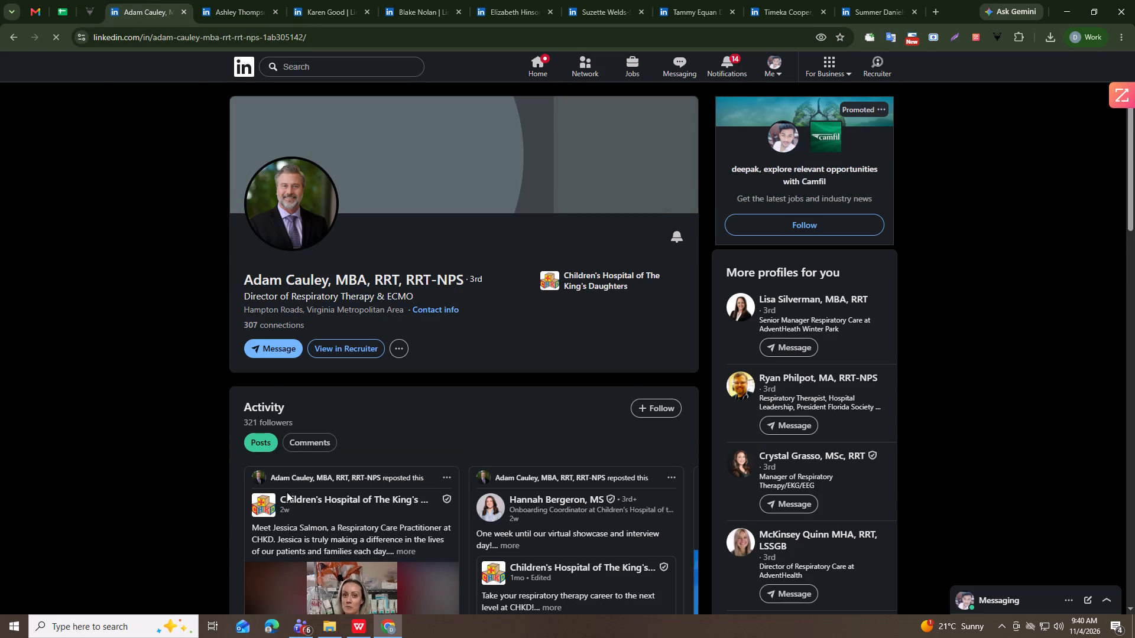
Replace the requester's name in Client Name cell B2073 of the Daily Request sheet with Lee Health, copied from the export email.
{"action": "left_click", "coordinate": [59, 0]}
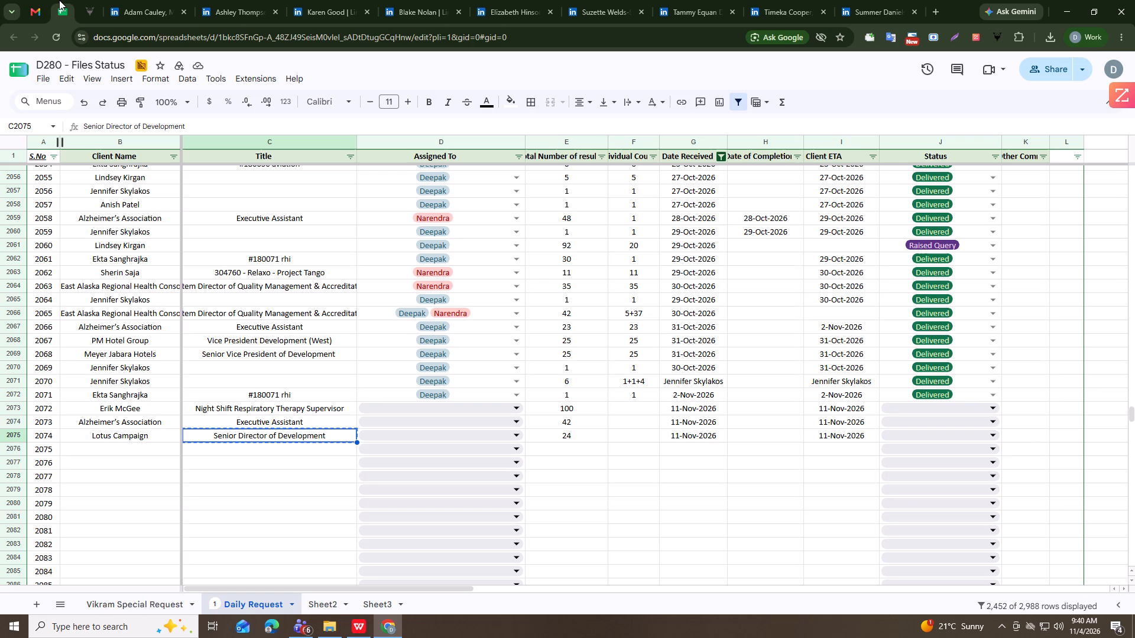
{"action": "scroll", "coordinate": [488, 351], "scroll_direction": "down", "scroll_amount": 2}
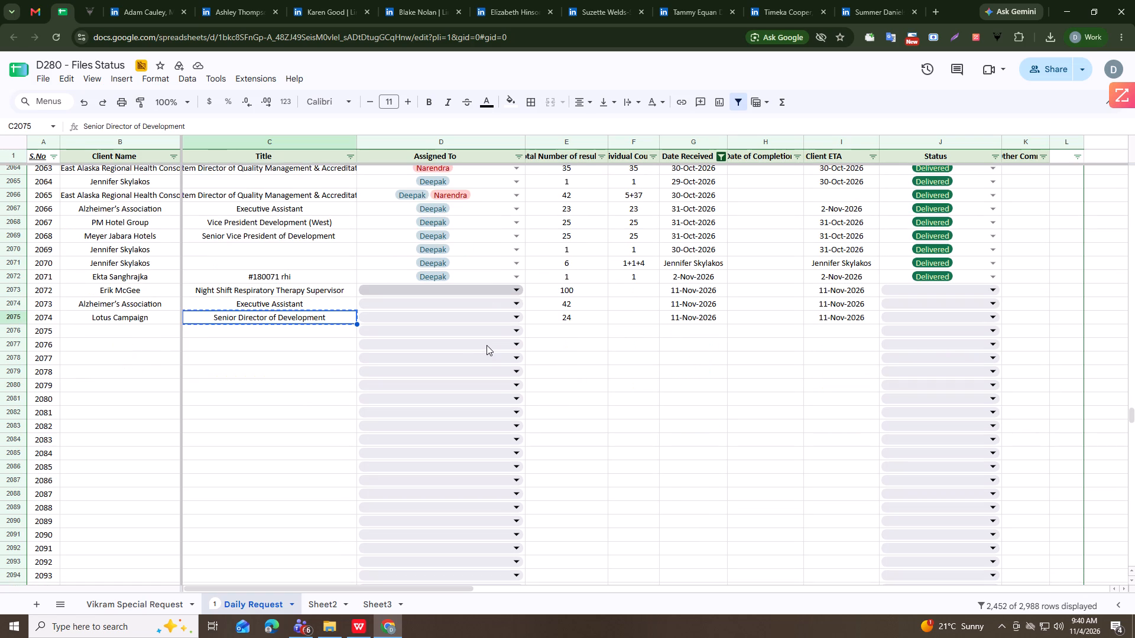
{"action": "left_click", "coordinate": [32, 6]}
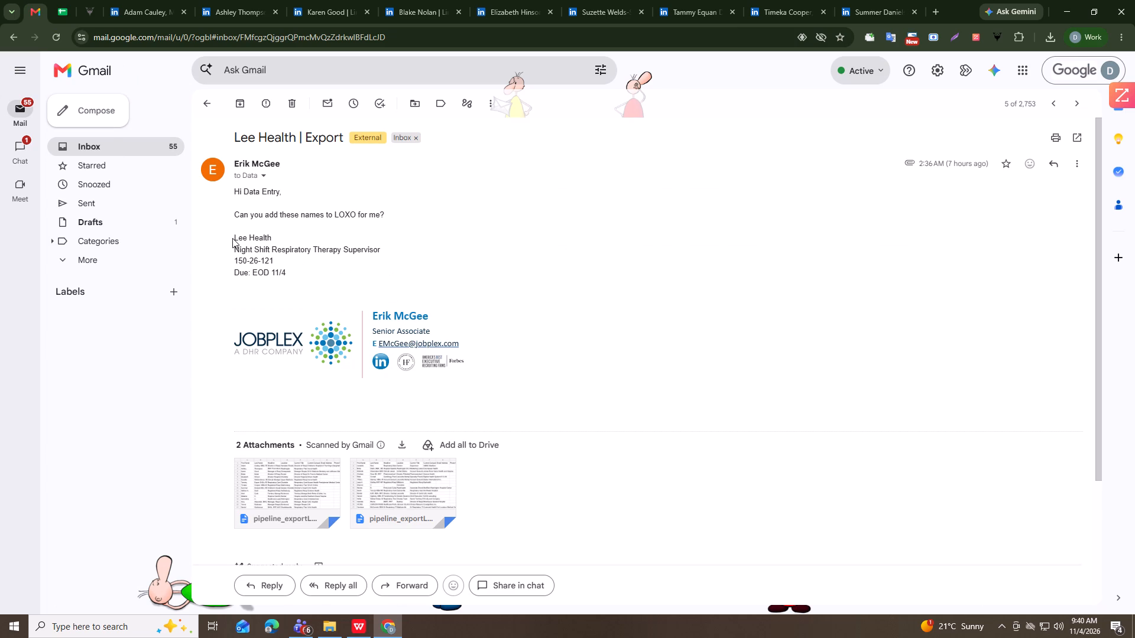
{"action": "left_click_drag", "start_coordinate": [234, 236], "coordinate": [270, 237]}
{"action": "key", "text": "ctrl+c"}
{"action": "key", "text": "ctrl+c"}
{"action": "left_click", "coordinate": [59, 5]}
{"action": "key", "text": "Left"}
{"action": "key", "text": "Left"}
{"action": "key", "text": "Up"}
{"action": "key", "text": "Up"}
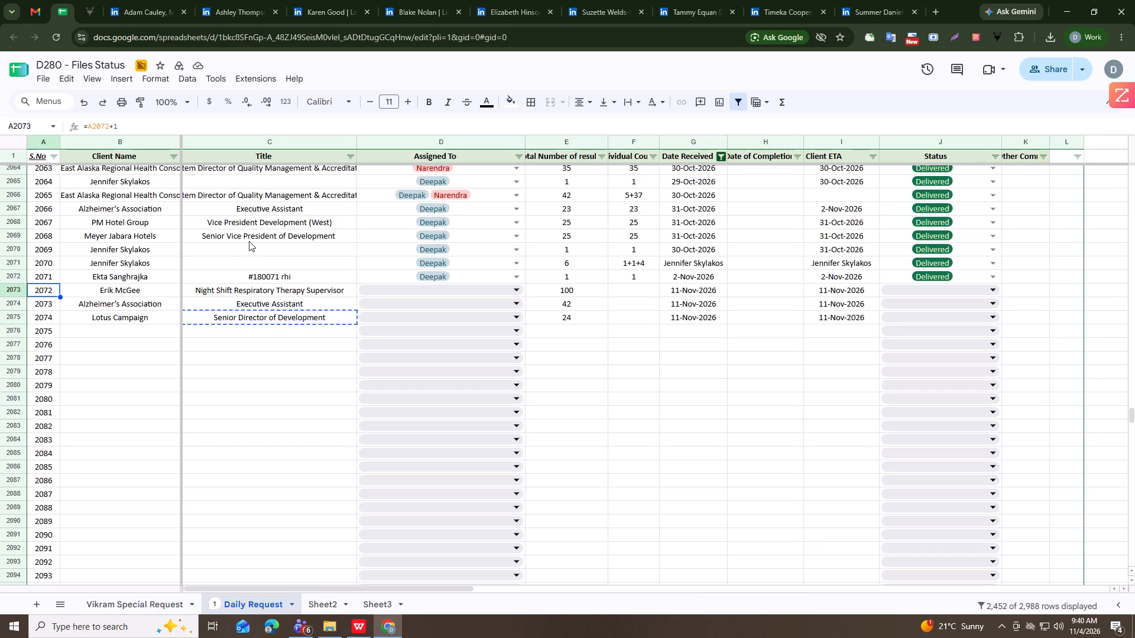
{"action": "key", "text": "Right"}
{"action": "key", "text": "F2"}
{"action": "key", "text": "ctrl+shift+Left"}
{"action": "key", "text": "ctrl+shift+Left"}
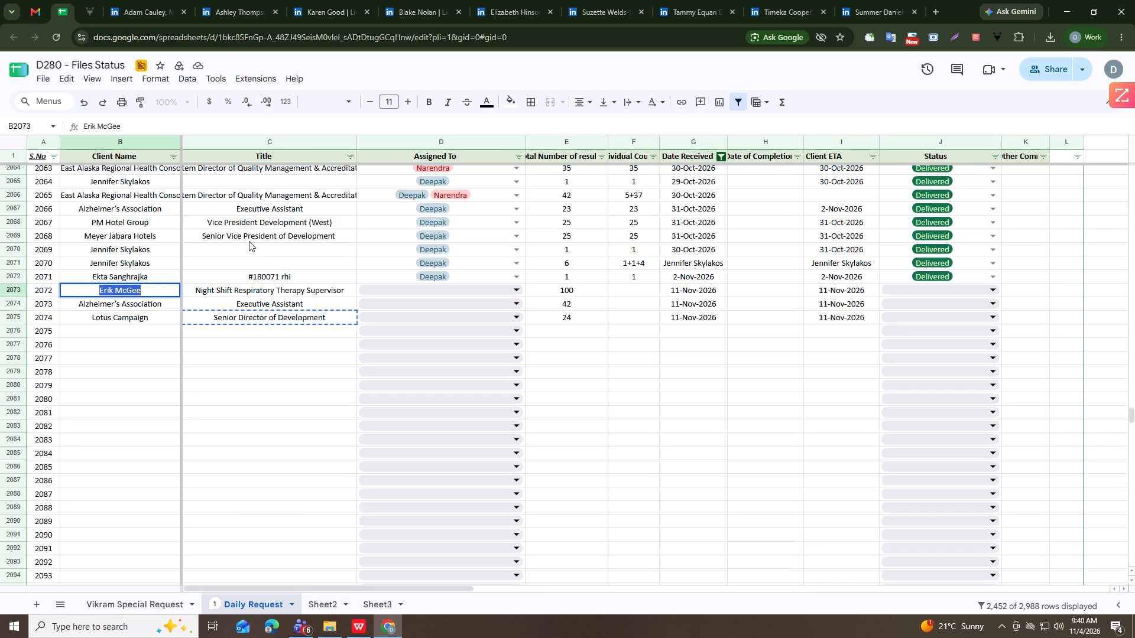
{"action": "key", "text": "ctrl+v"}
{"action": "key", "text": "Tab"}
{"action": "key", "text": "Left"}
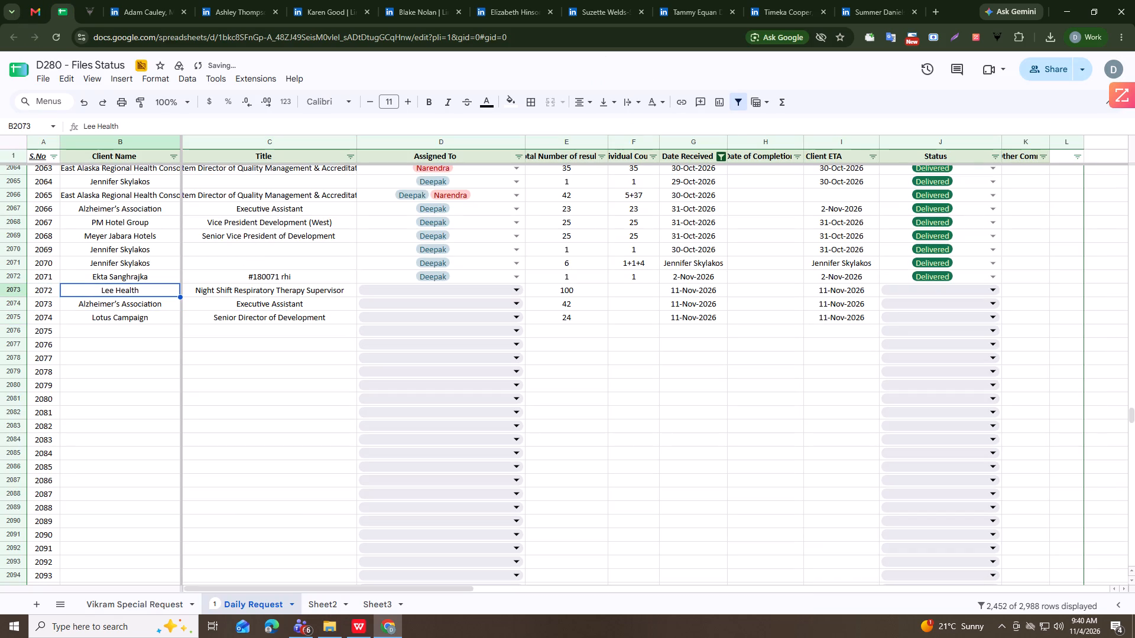
{"action": "key", "text": "Tab"}
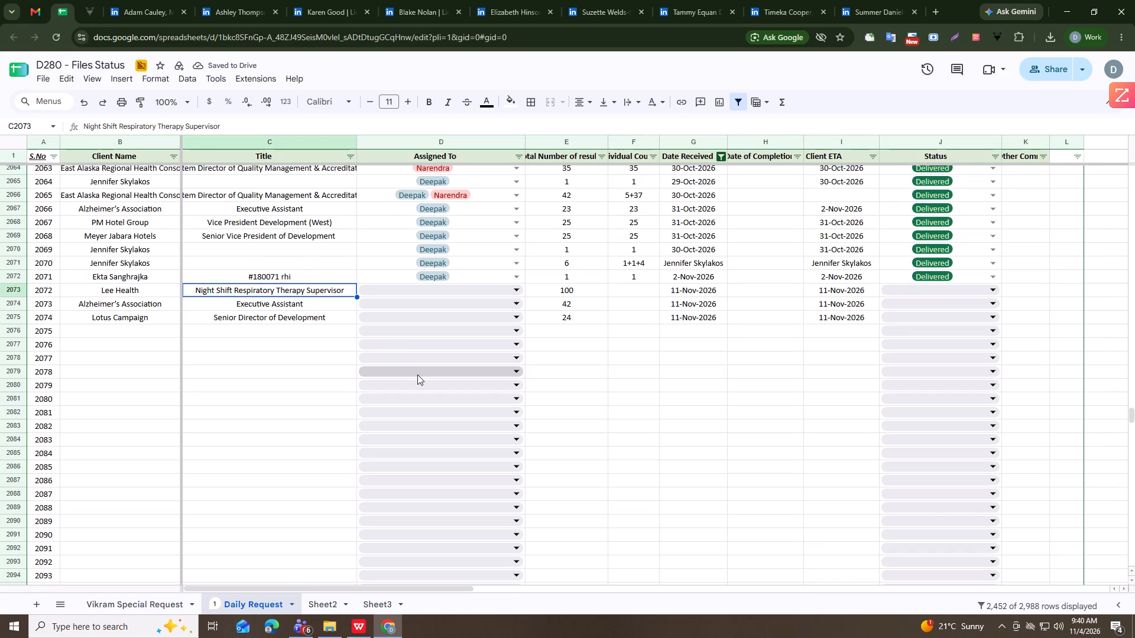
{"action": "key", "text": "Tab"}
{"action": "key", "text": "alt+Tab"}
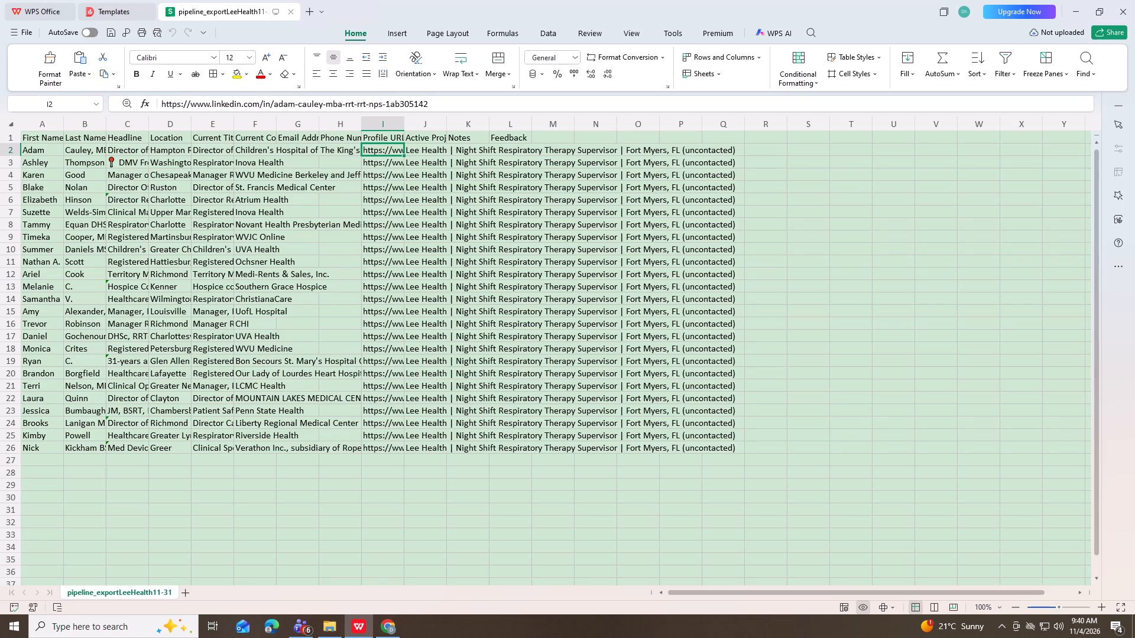
{"action": "key", "text": "alt+Tab"}
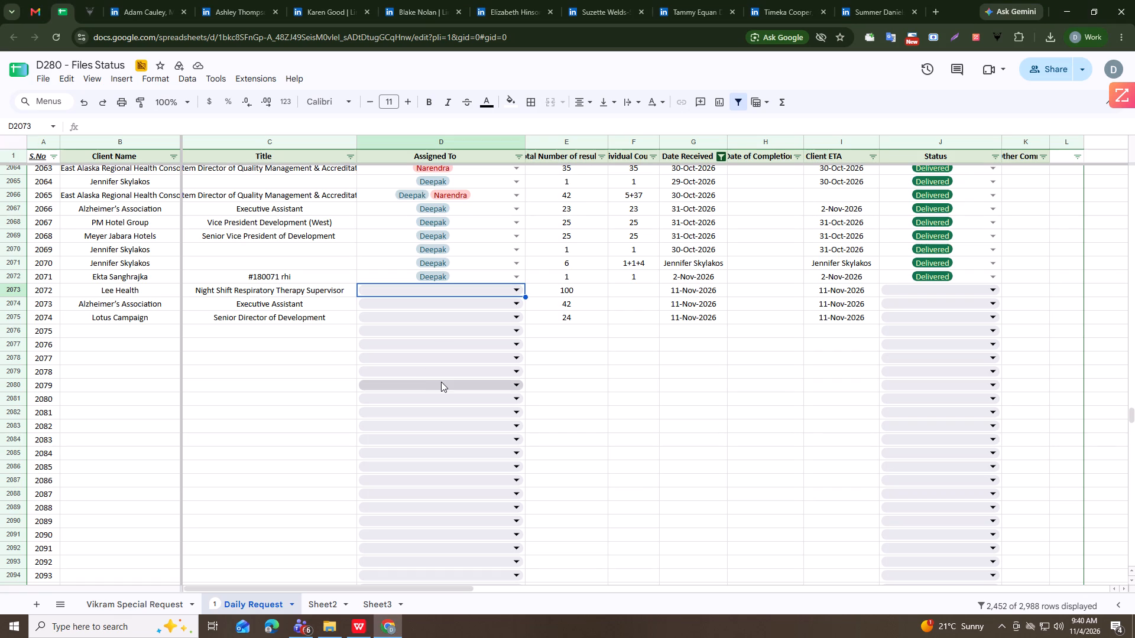
{"action": "key", "text": "alt+Tab"}
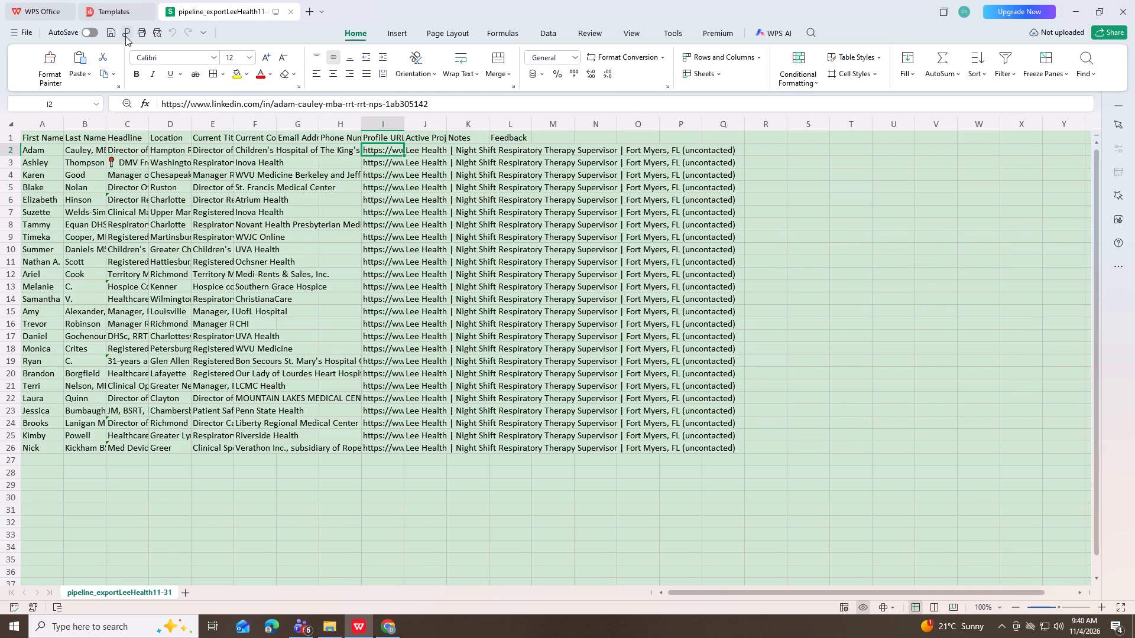
{"action": "key", "text": "alt+Tab"}
{"action": "left_click", "coordinate": [40, 11]}
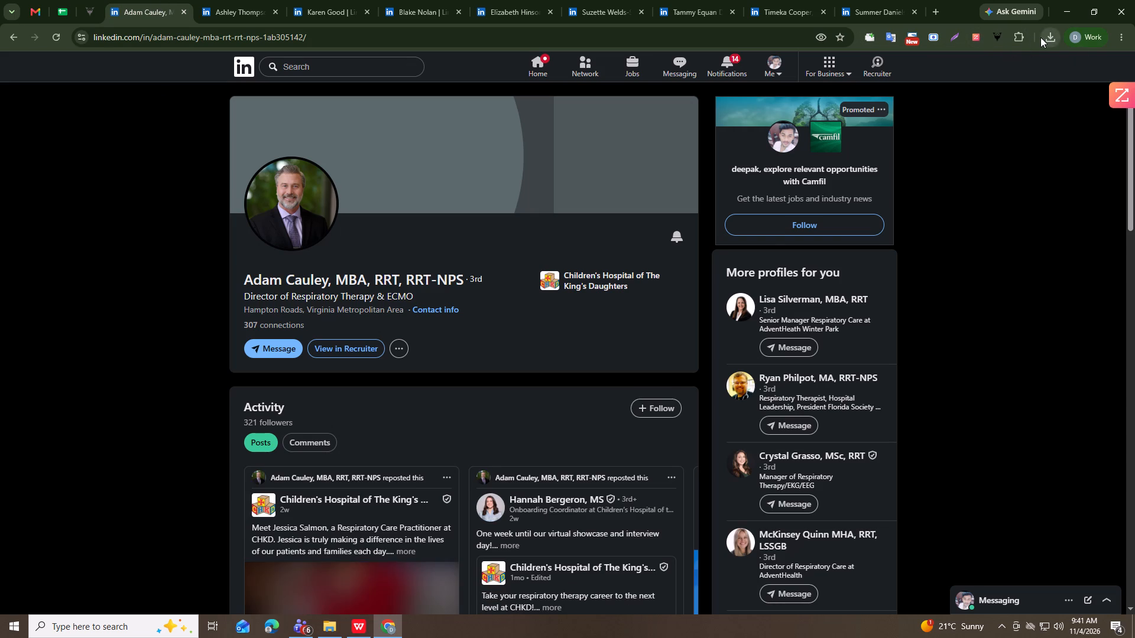
{"action": "scroll", "coordinate": [511, 286], "scroll_direction": "down", "scroll_amount": 12}
{"action": "scroll", "coordinate": [507, 325], "scroll_direction": "up", "scroll_amount": 13}
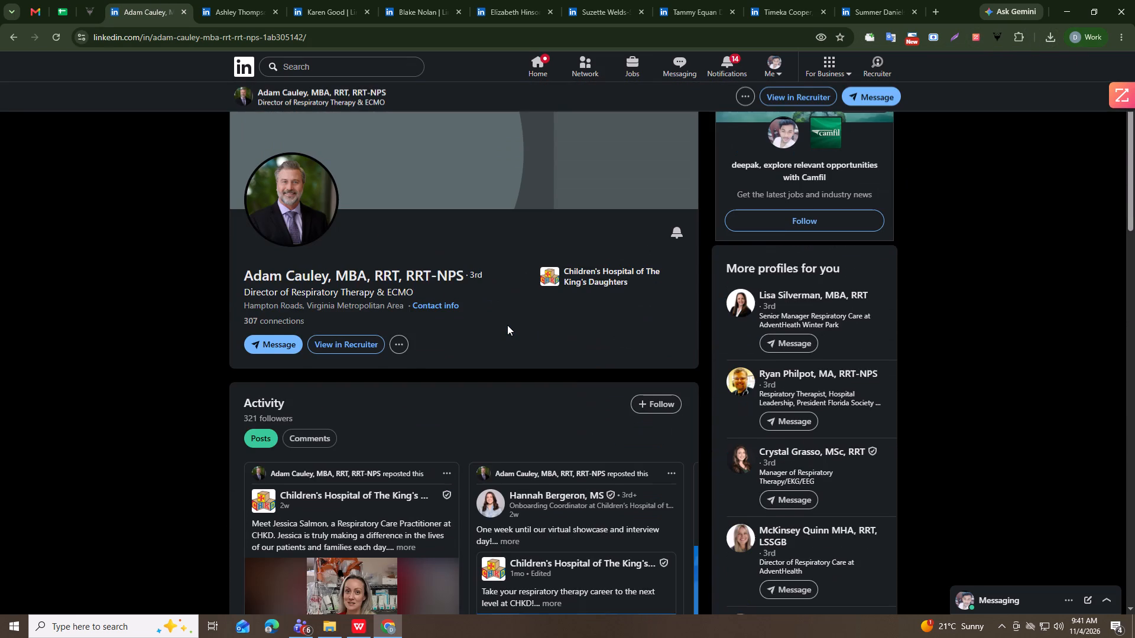
{"action": "scroll", "coordinate": [507, 325], "scroll_direction": "up", "scroll_amount": 3}
{"action": "left_click", "coordinate": [1000, 40]}
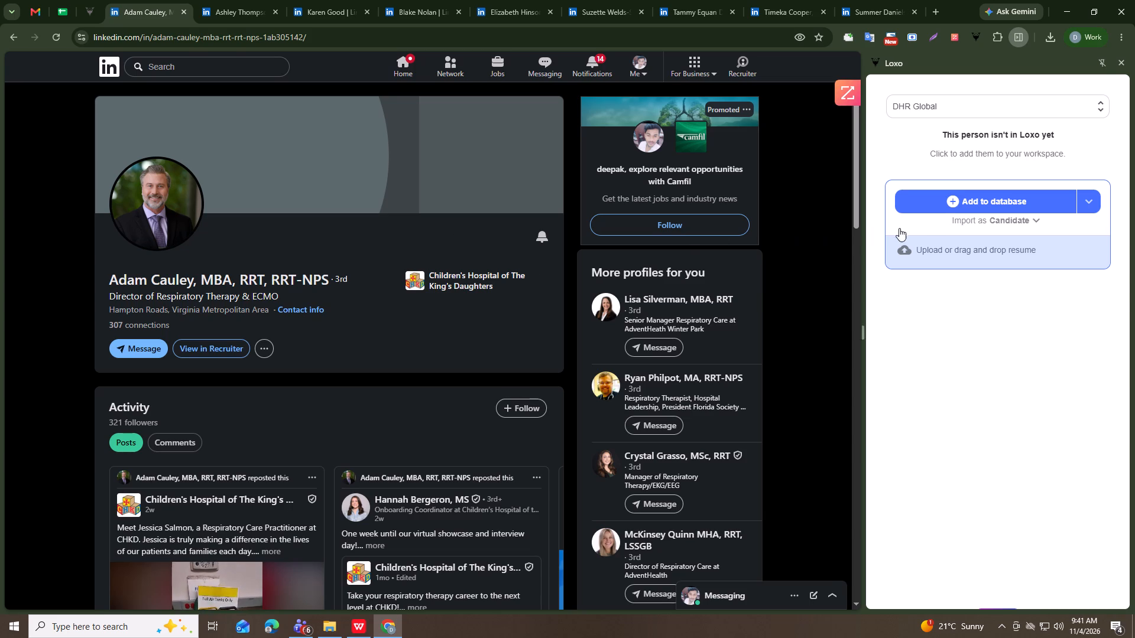
{"action": "left_click", "coordinate": [943, 206]}
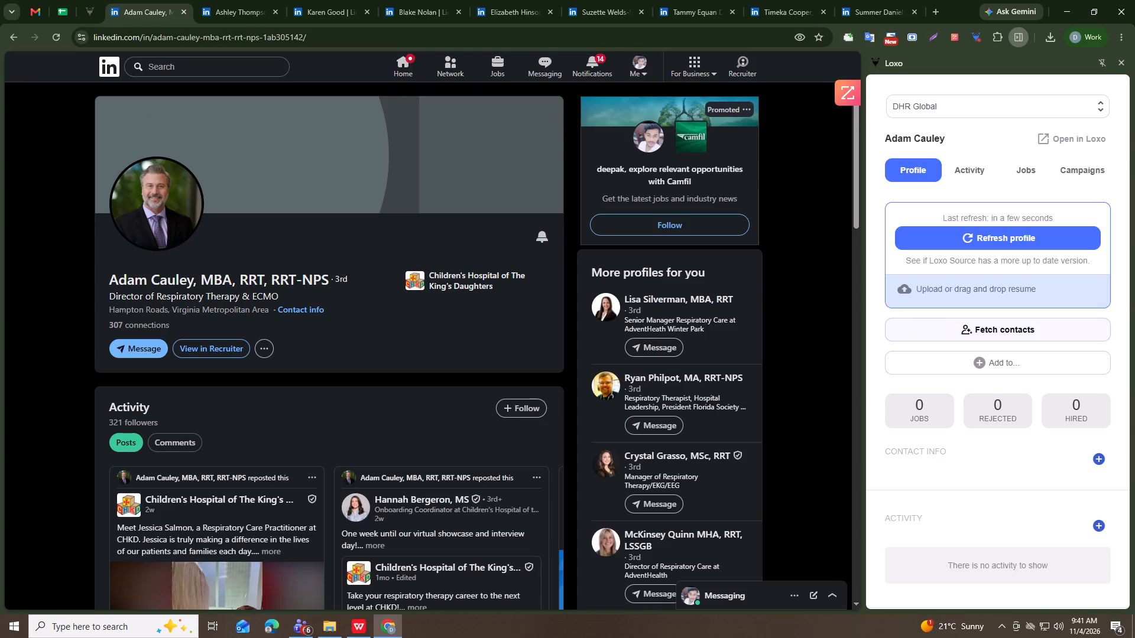
Copy the job number given under the position title in the Lee Health export email.
{"action": "left_click", "coordinate": [91, 19]}
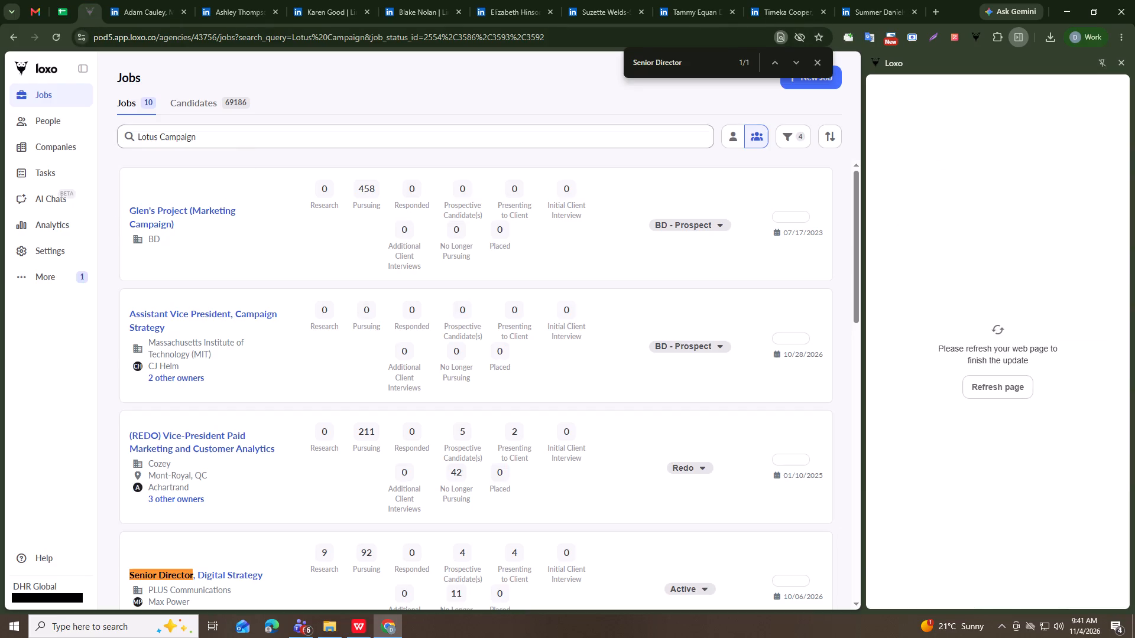
{"action": "key", "text": "alt+Tab"}
{"action": "key", "text": "alt+Tab"}
{"action": "left_click", "coordinate": [31, 9]}
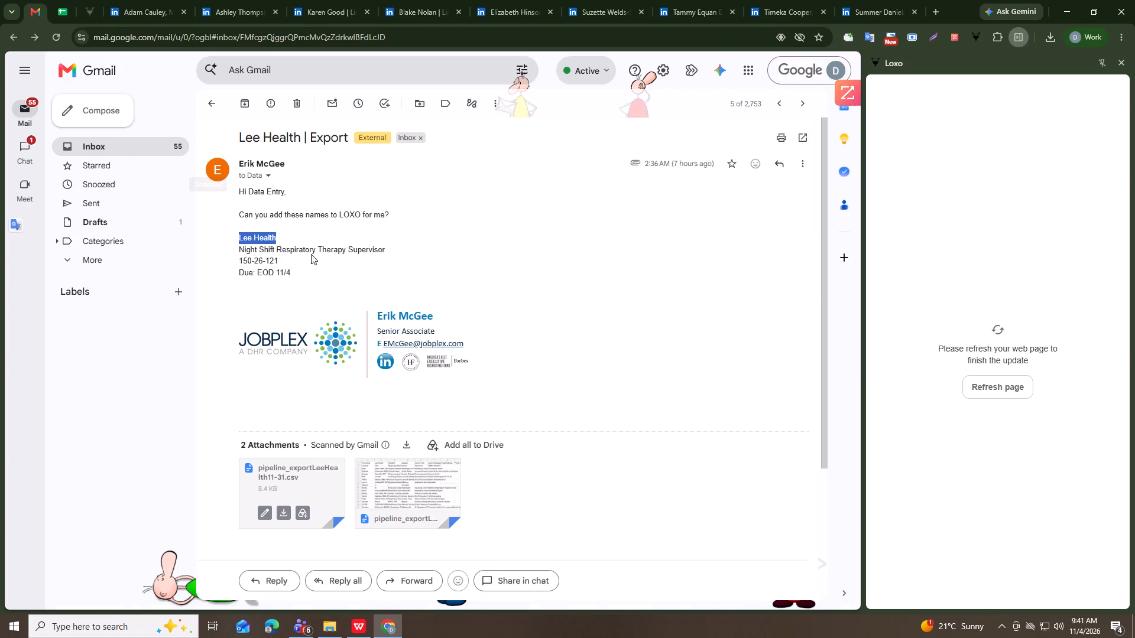
{"action": "left_click_drag", "start_coordinate": [241, 258], "coordinate": [280, 261]}
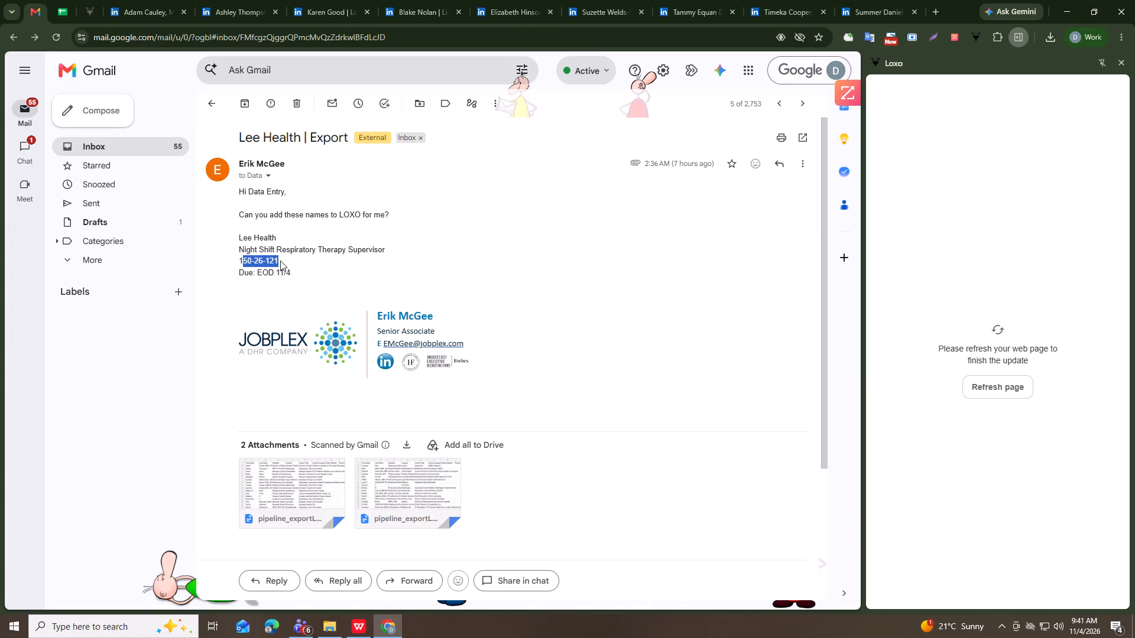
{"action": "key", "text": "ctrl+c"}
Search the Loxo jobs for 150-26-121 and open Lee Health's Night Shift Supervisor, Respiratory Therapy job.
{"action": "left_click", "coordinate": [162, 0]}
{"action": "left_click", "coordinate": [85, 7]}
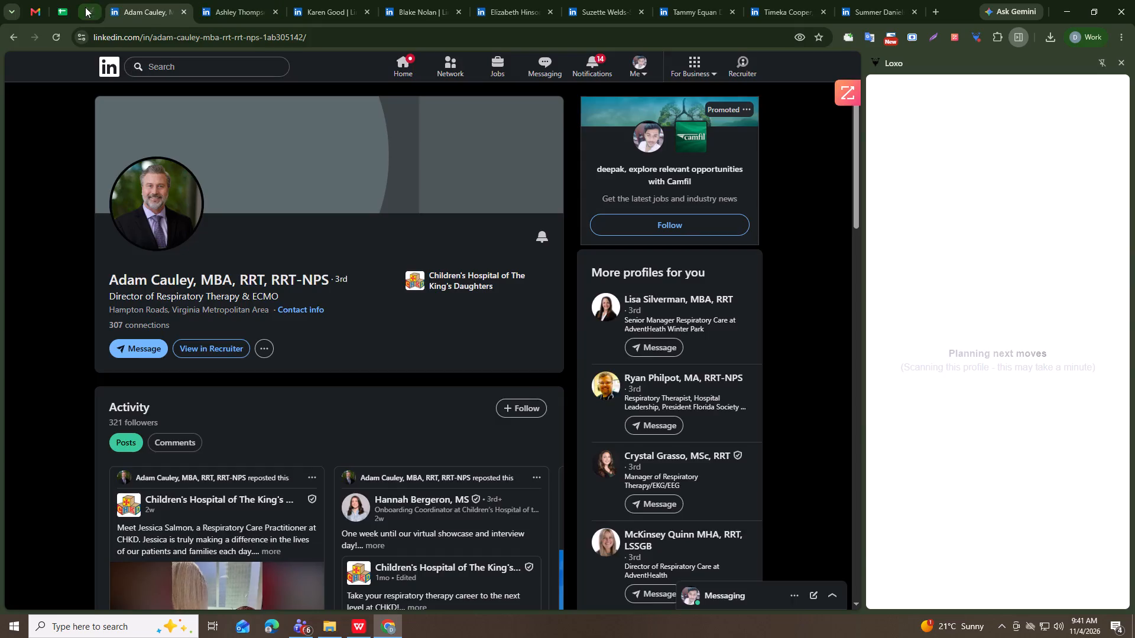
{"action": "left_click", "coordinate": [207, 123]}
{"action": "left_click", "coordinate": [209, 131]}
{"action": "key", "text": "ctrl+a"}
{"action": "key", "text": "ctrl+v"}
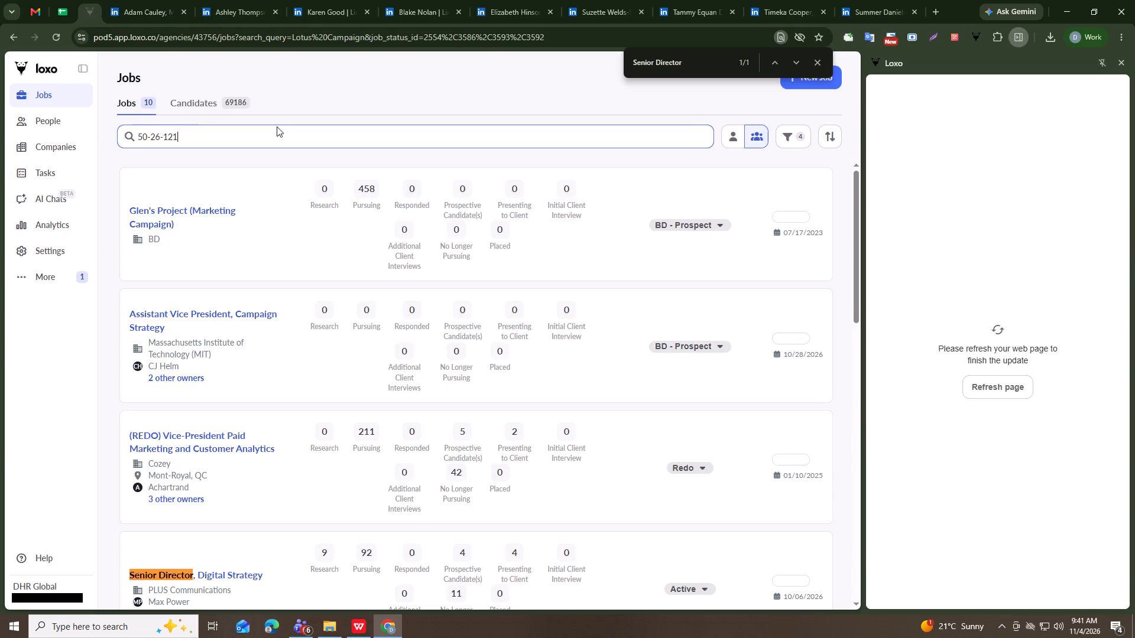
{"action": "key", "text": "Home"}
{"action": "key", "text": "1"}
{"action": "key", "text": "Return"}
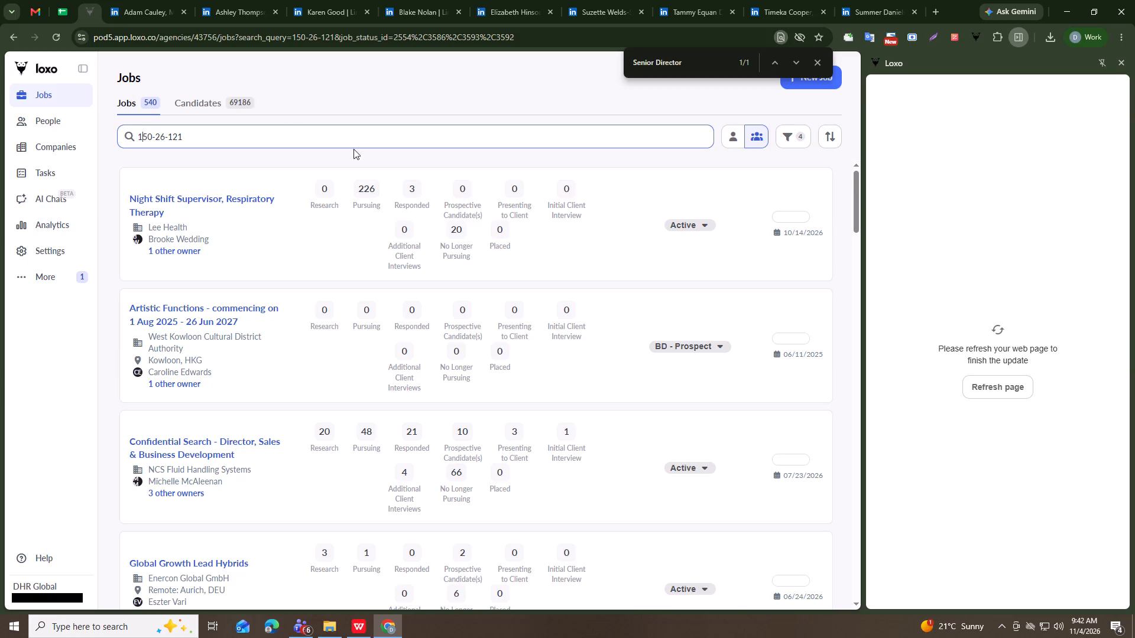
{"action": "left_click", "coordinate": [179, 198]}
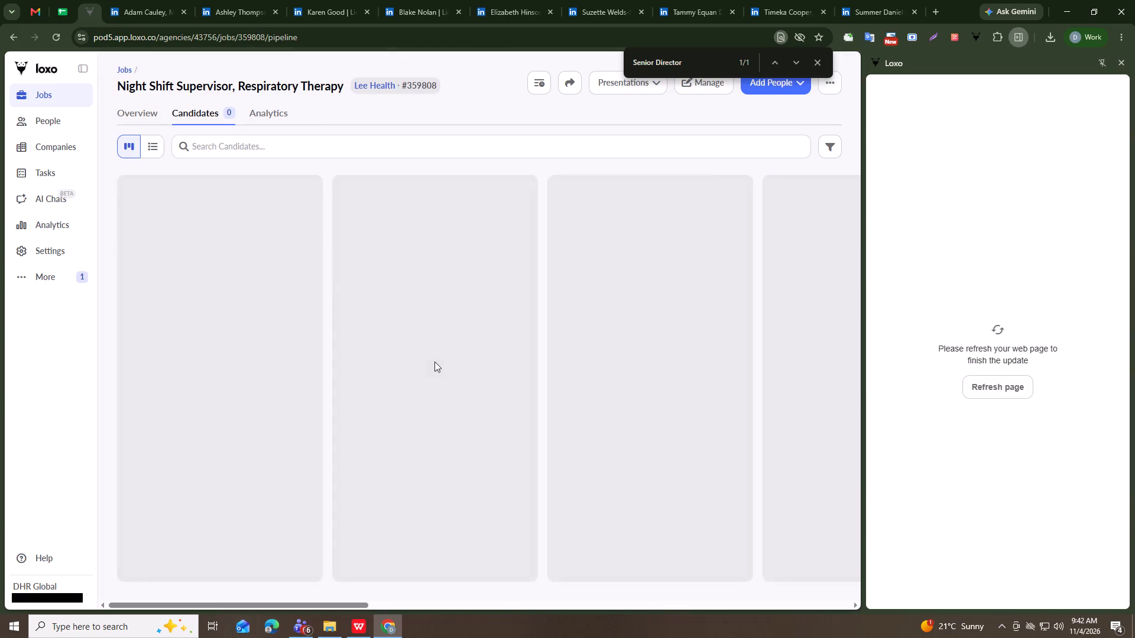
Switch to WPS Office to view the pipeline_exportLeeHealth11-31 candidate list.
{"action": "key", "text": "alt+Tab"}
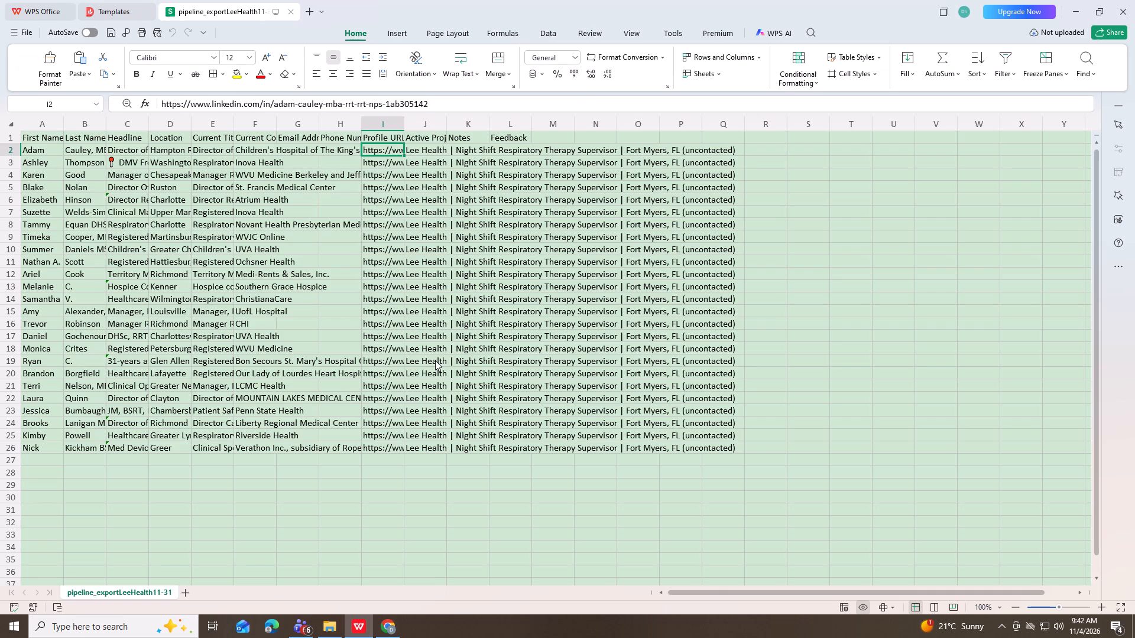
Check the first candidate's row in the Lee Health export in WPS Office against the Night Shift Supervisor pipeline in Loxo.
{"action": "key", "text": "Right"}
{"action": "key", "text": "Right"}
{"action": "key", "text": "Right"}
{"action": "key", "text": "Left"}
{"action": "key", "text": "Left"}
{"action": "key", "text": "Left"}
{"action": "key", "text": "alt+Tab"}
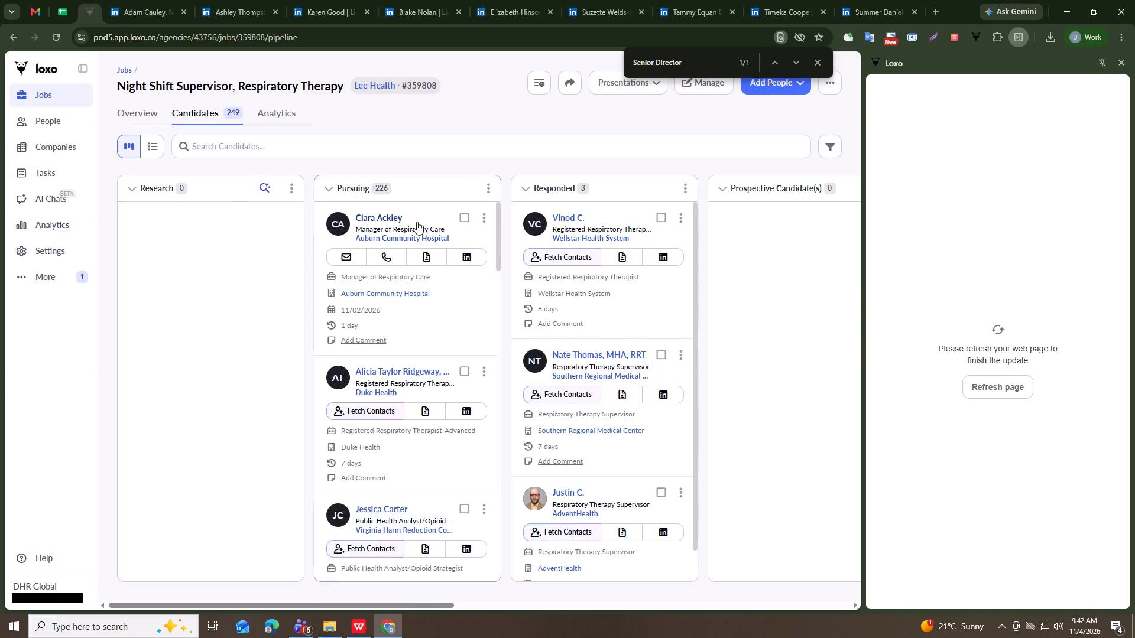
{"action": "key", "text": "alt+Tab"}
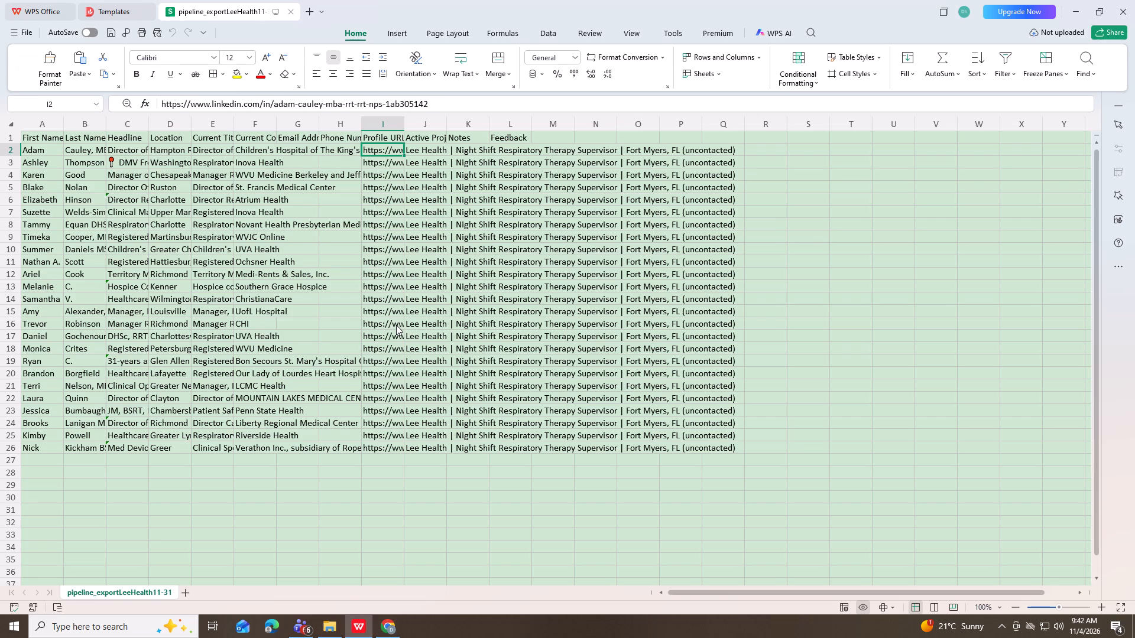
{"action": "key", "text": "alt+Tab"}
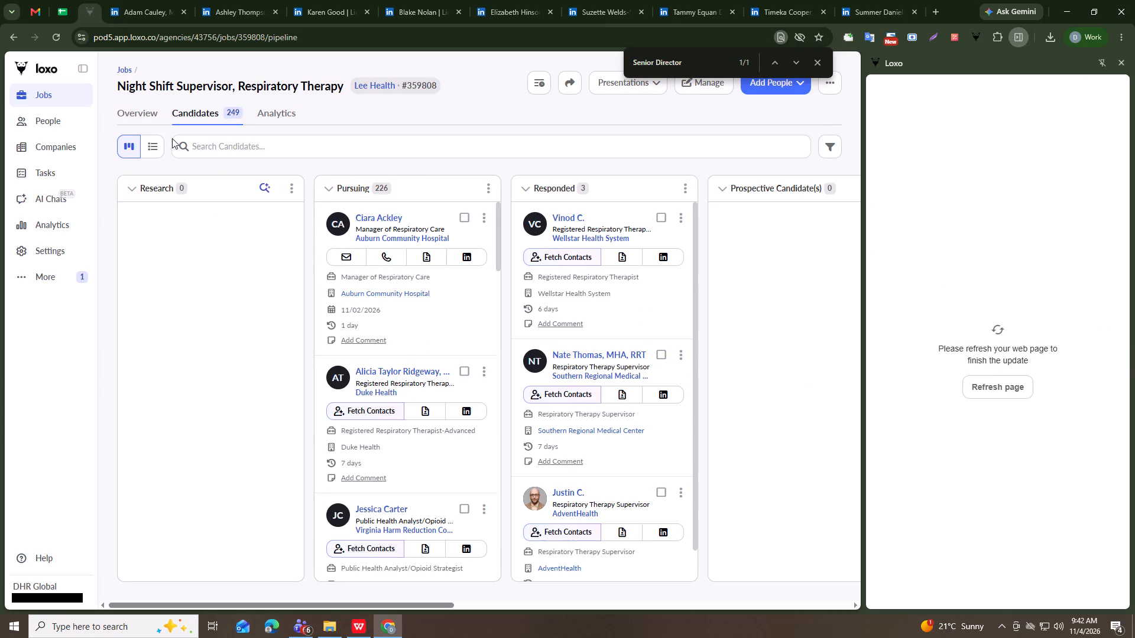
Copy job number 359808, search the Loxo jobs for it, and open the Night Shift Supervisor, Respiratory Therapy job.
{"action": "double_click", "coordinate": [420, 85]}
{"action": "key", "text": "ctrl+c"}
{"action": "key", "text": "ctrl+c"}
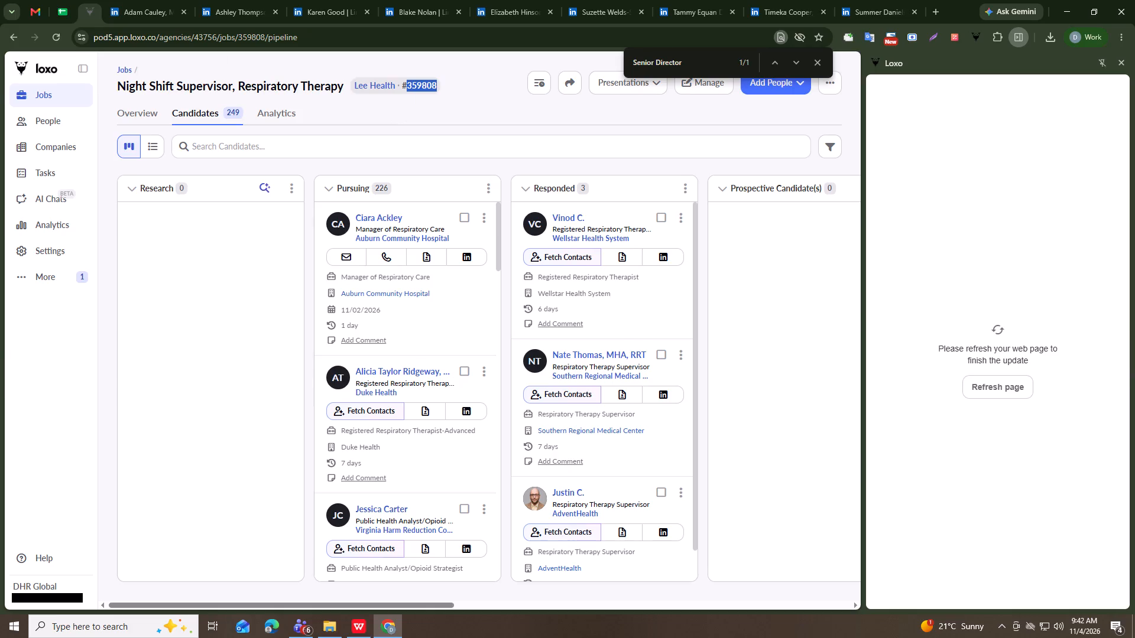
{"action": "left_click", "coordinate": [38, 123]}
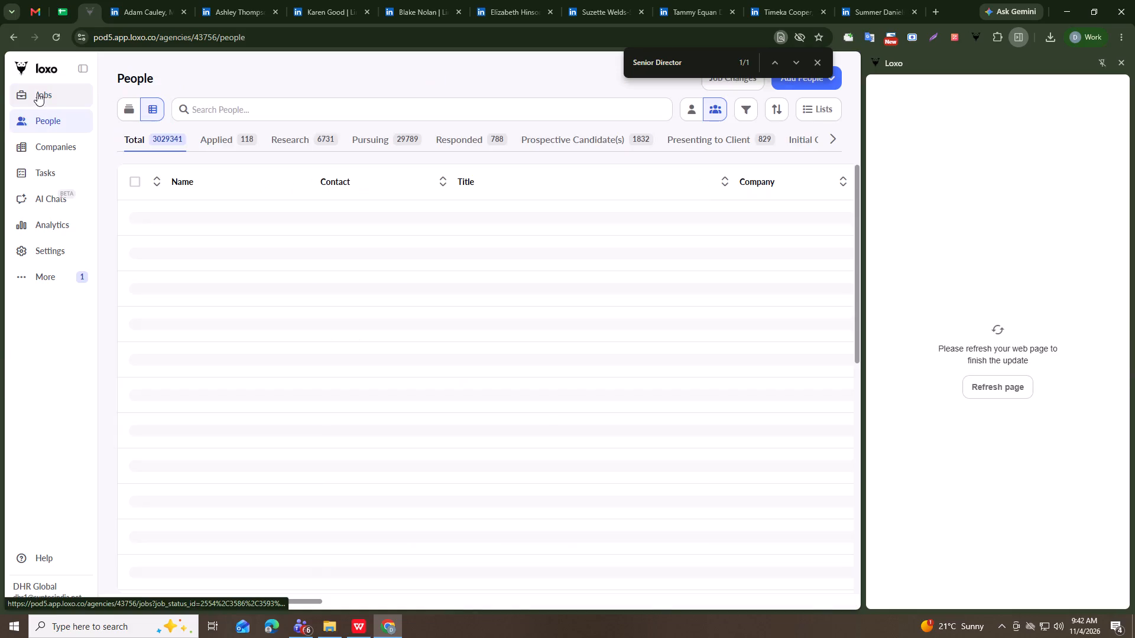
{"action": "left_click", "coordinate": [37, 93]}
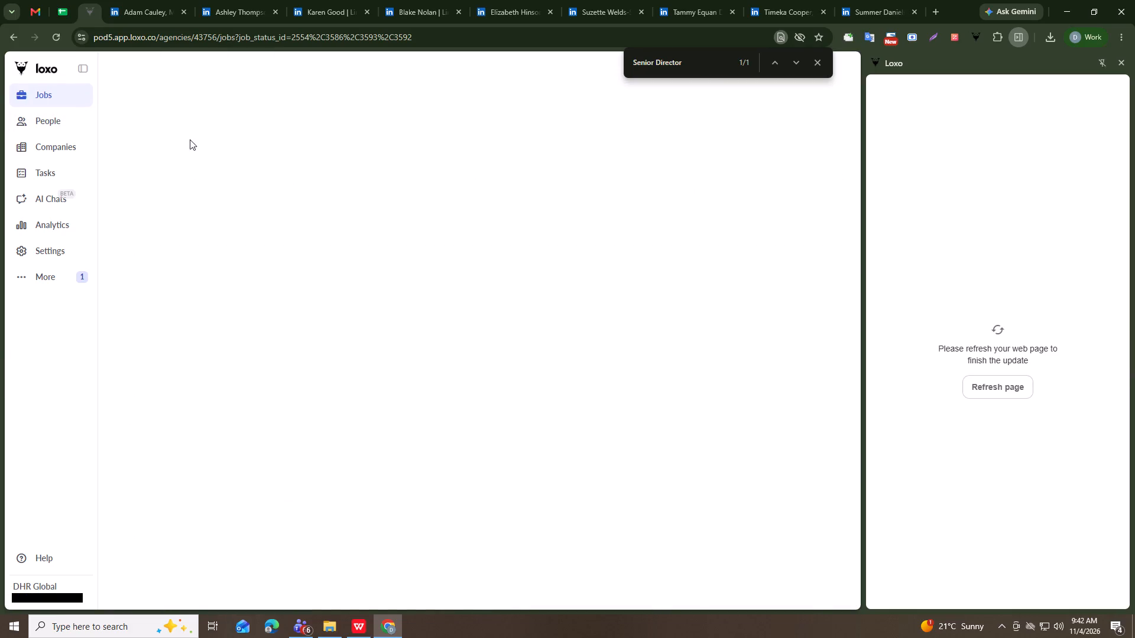
{"action": "left_click", "coordinate": [197, 135]}
{"action": "key", "text": "ctrl+v"}
{"action": "key", "text": "Return"}
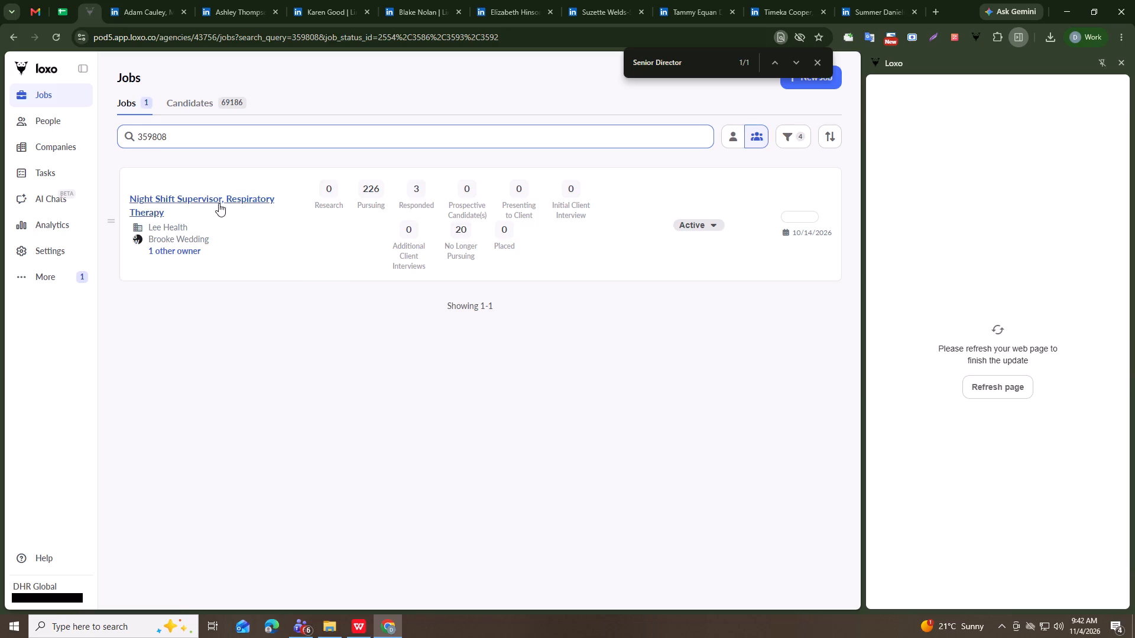
{"action": "left_click", "coordinate": [217, 201]}
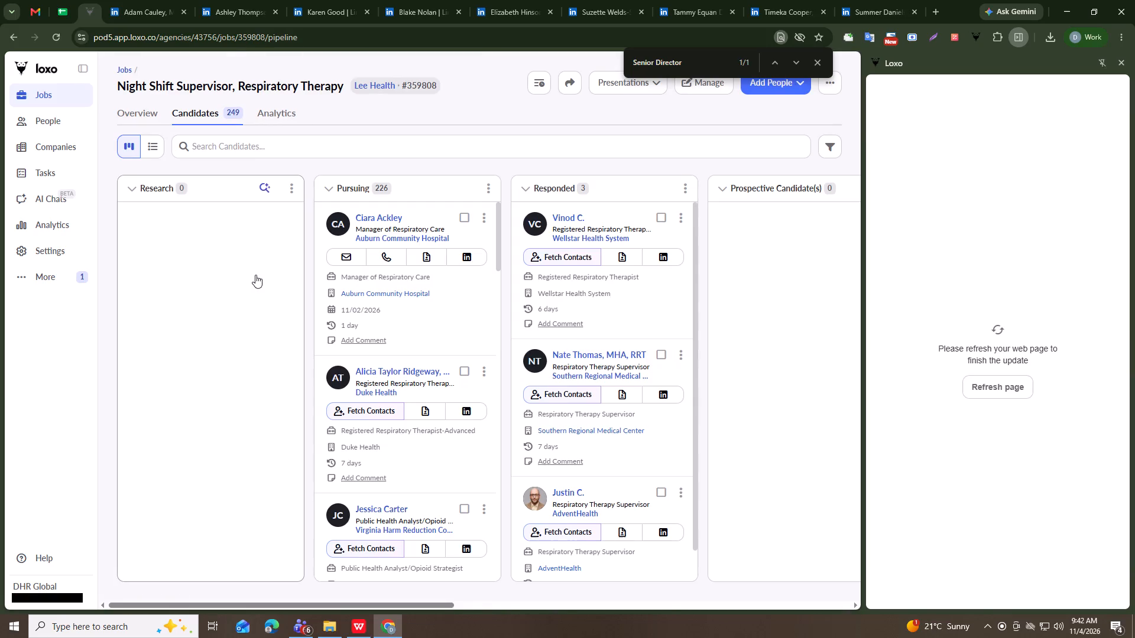
Return to the first candidate's LinkedIn profile with the Loxo extension panel open.
{"action": "key", "text": "alt+Tab"}
{"action": "key", "text": "alt+Tab"}
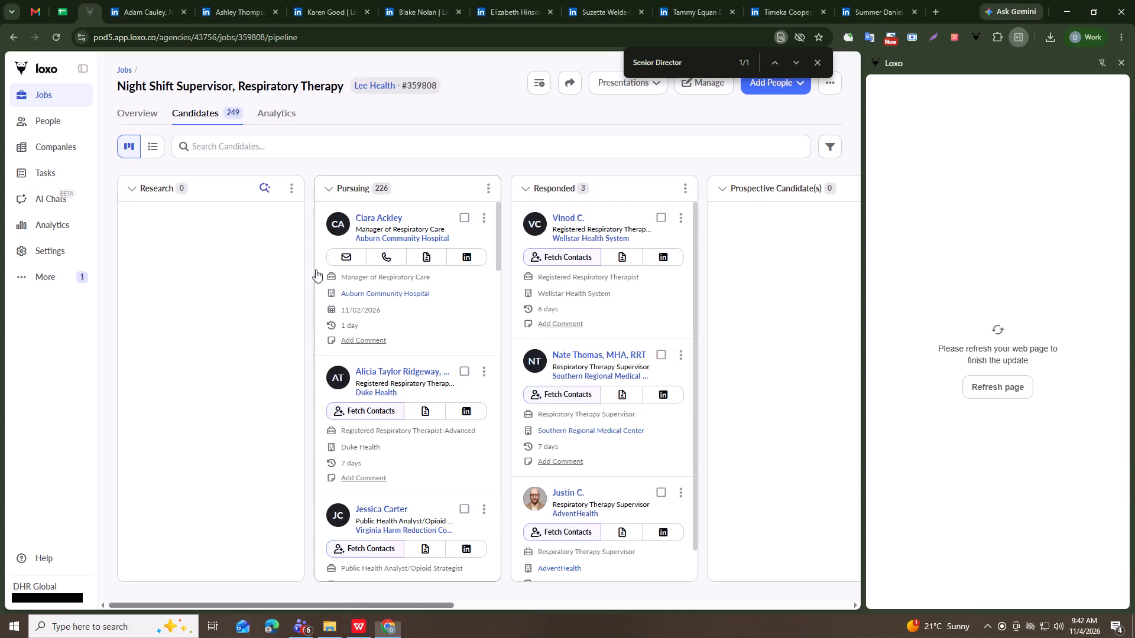
{"action": "left_click", "coordinate": [112, 0]}
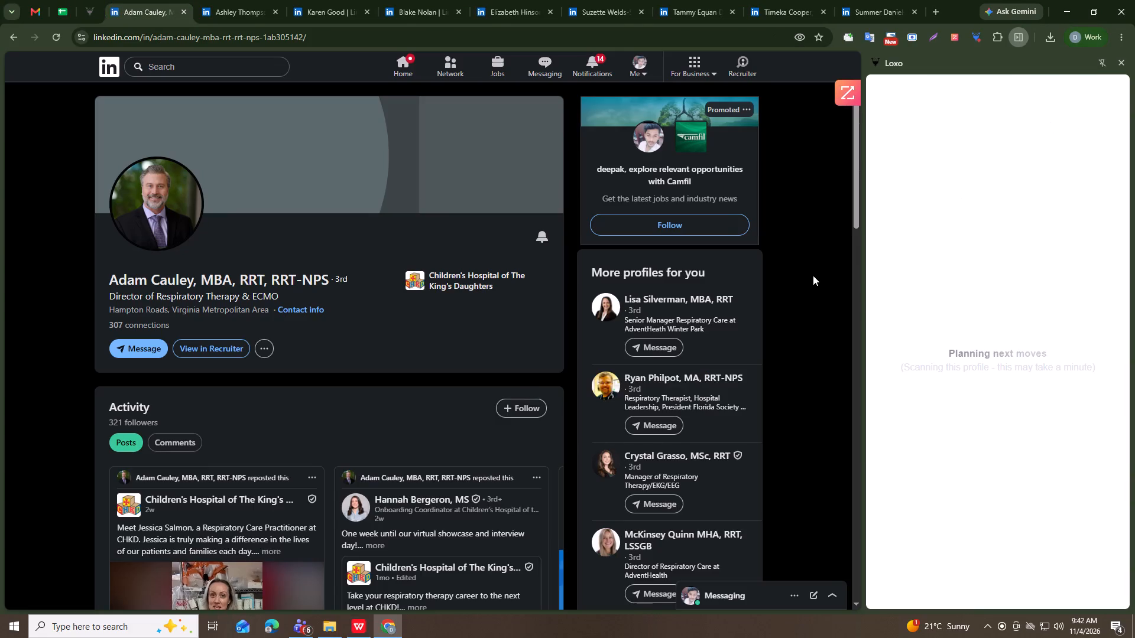
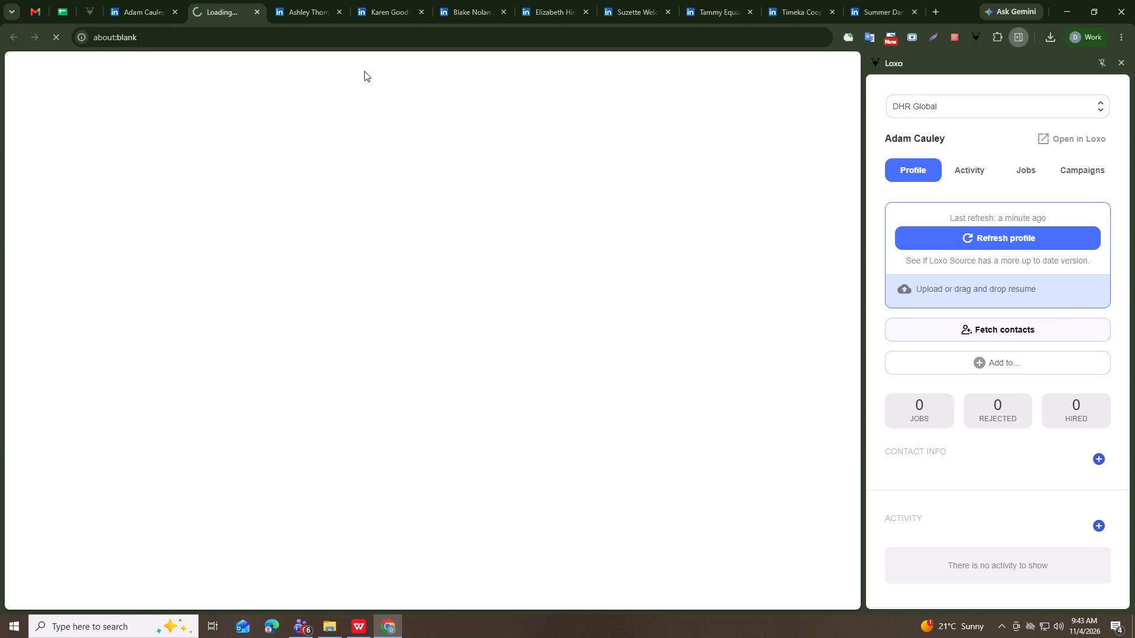
Open the LinkedIn page of Children's Hospital of The King's Daughters in a new tab from the first candidate's Experience section.
{"action": "left_click", "coordinate": [142, 0]}
{"action": "scroll", "coordinate": [213, 346], "scroll_direction": "down", "scroll_amount": 7}
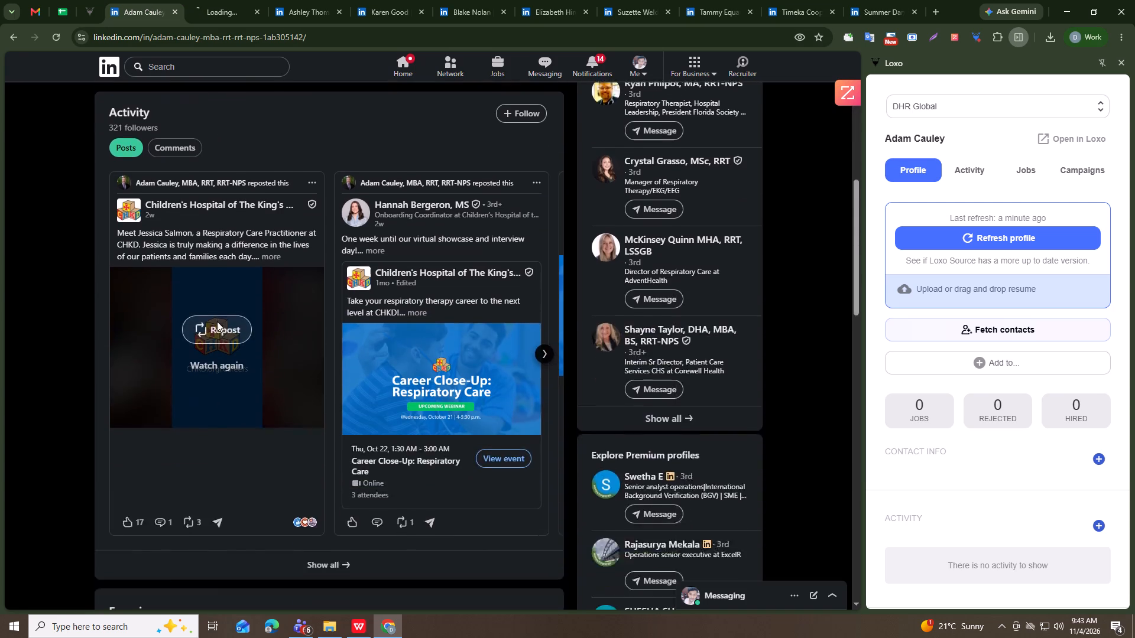
{"action": "scroll", "coordinate": [217, 321], "scroll_direction": "down", "scroll_amount": 2}
{"action": "left_click", "coordinate": [163, 409], "text": "ctrl"}
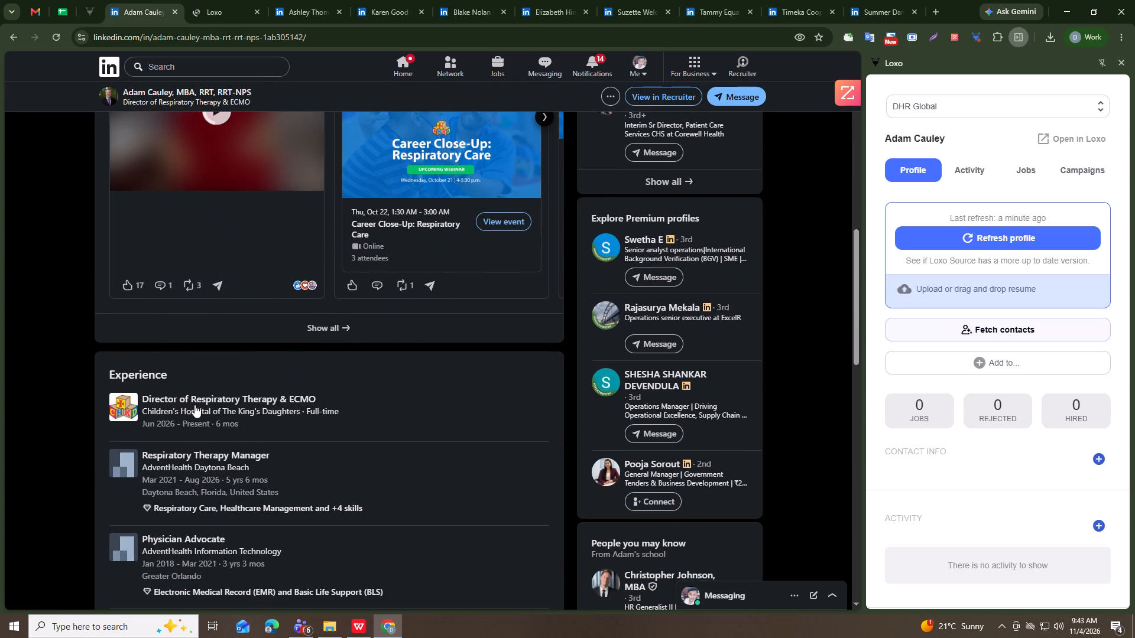
{"action": "left_click", "coordinate": [167, 408], "text": "ctrl"}
Switch to the first candidate's person record in Loxo.
{"action": "left_click", "coordinate": [209, 0]}
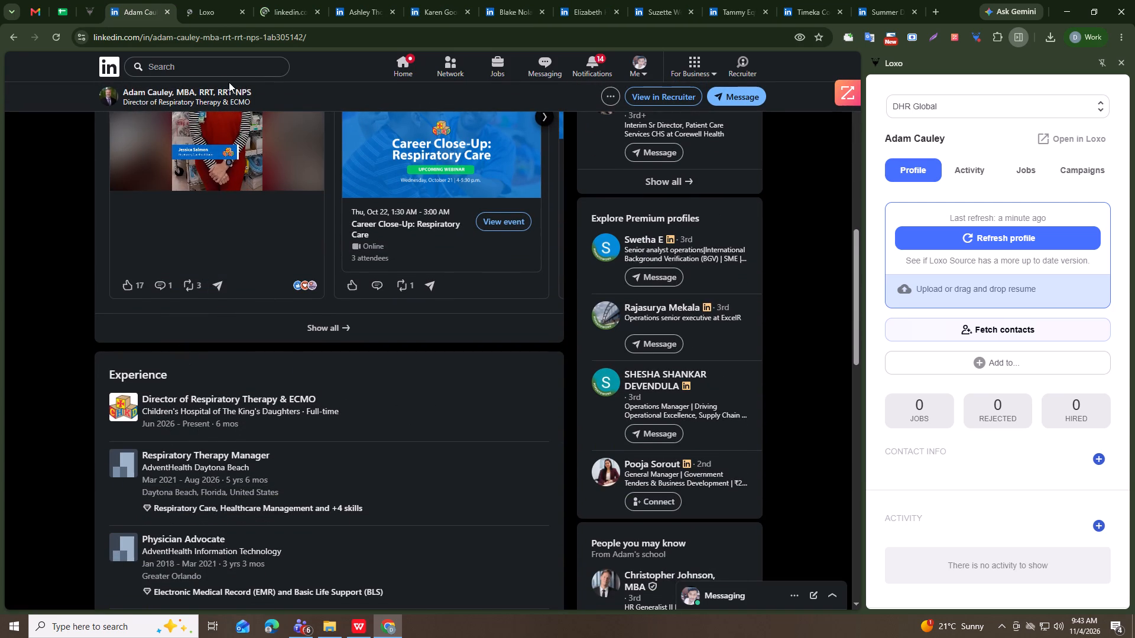
{"action": "left_click", "coordinate": [142, 0]}
{"action": "left_click", "coordinate": [200, 0]}
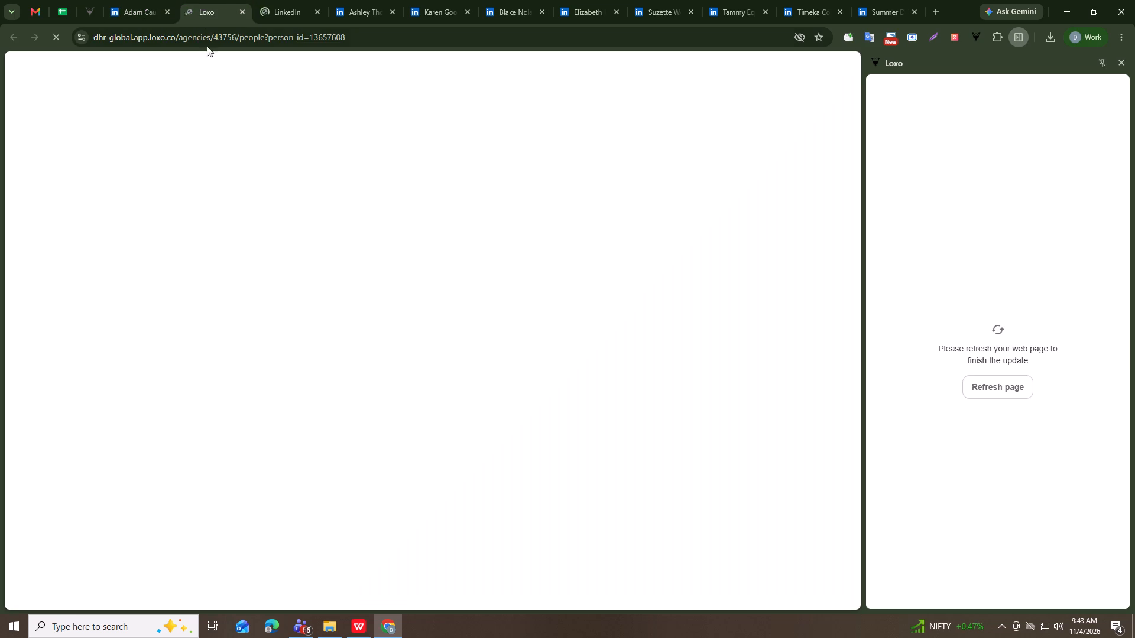
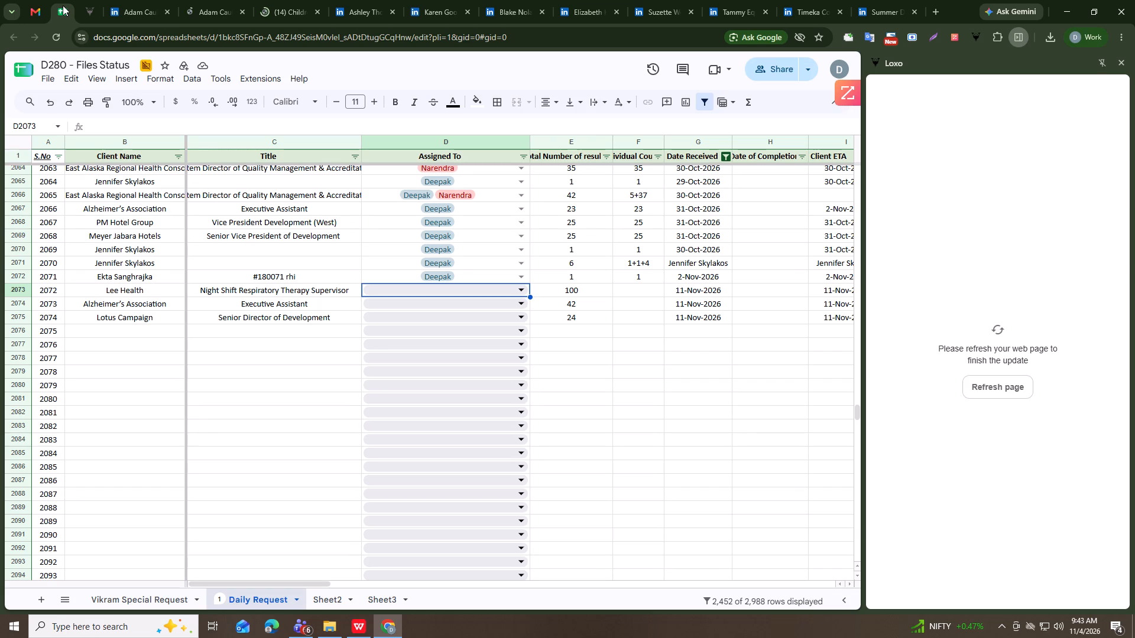
Check the first candidate's LinkedIn Experience section, and return to their Loxo person record to compare it.
{"action": "left_click", "coordinate": [146, 0]}
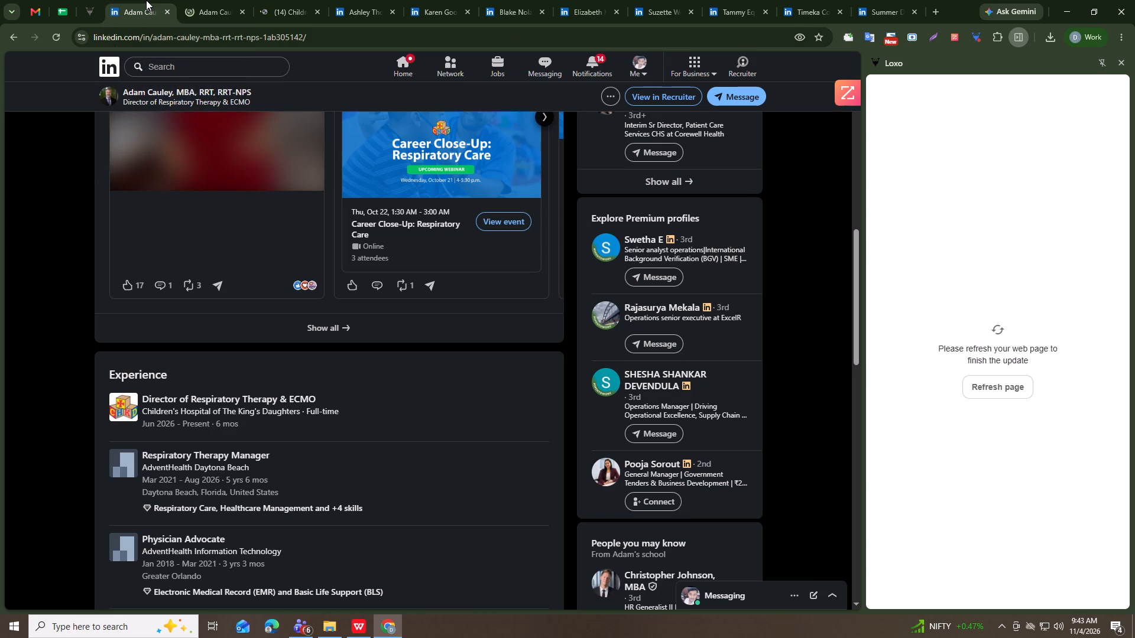
{"action": "left_click", "coordinate": [194, 0]}
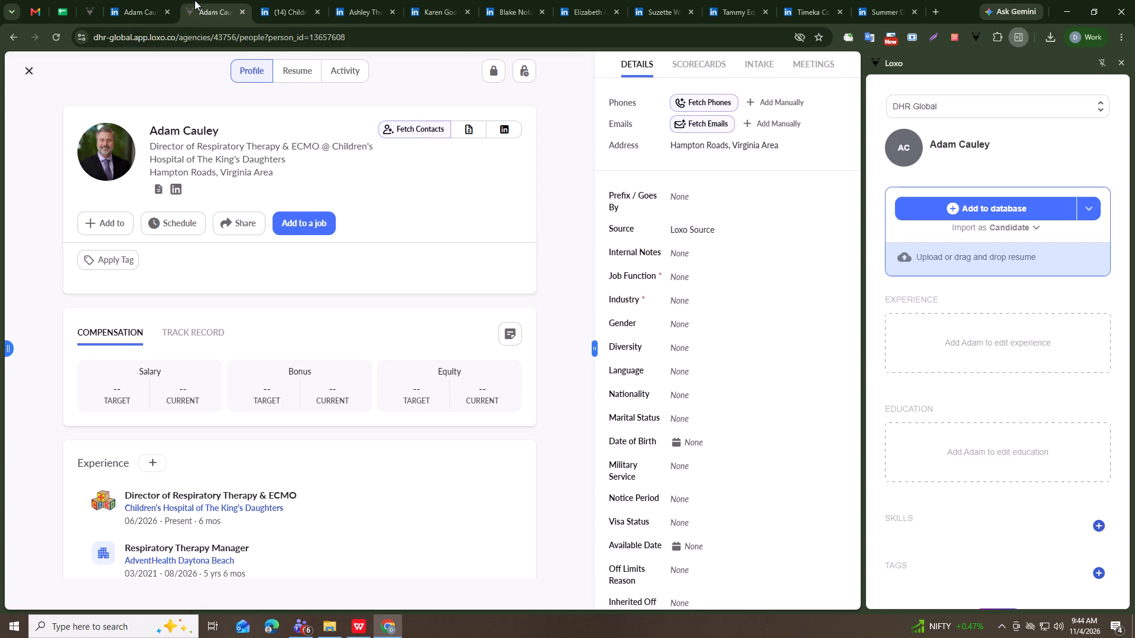
{"action": "scroll", "coordinate": [393, 260], "scroll_direction": "up", "scroll_amount": 2}
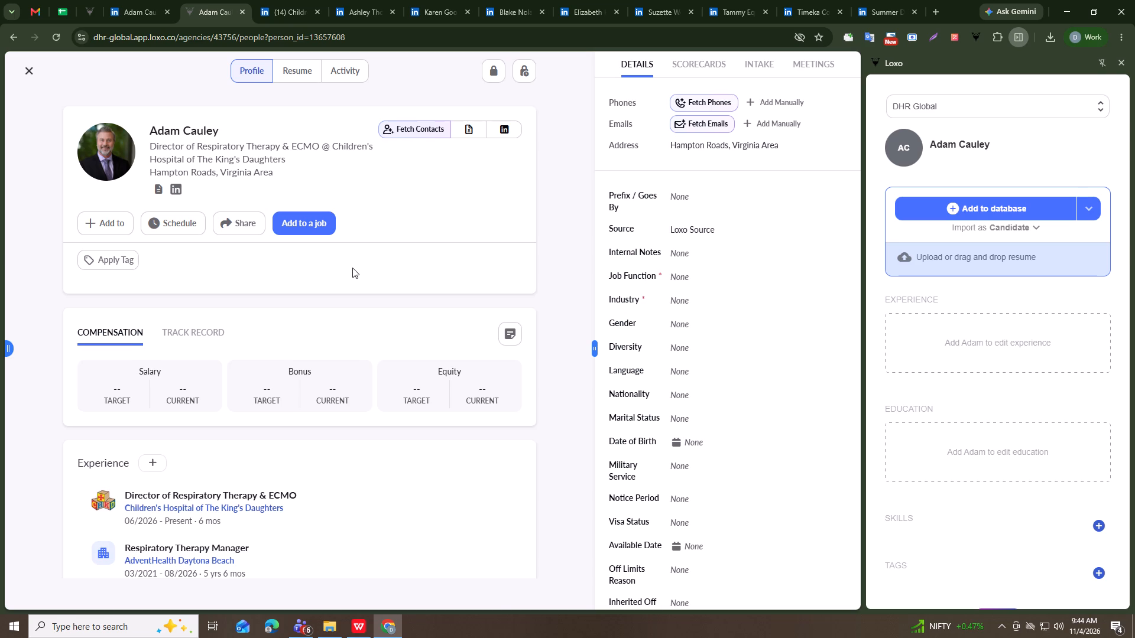
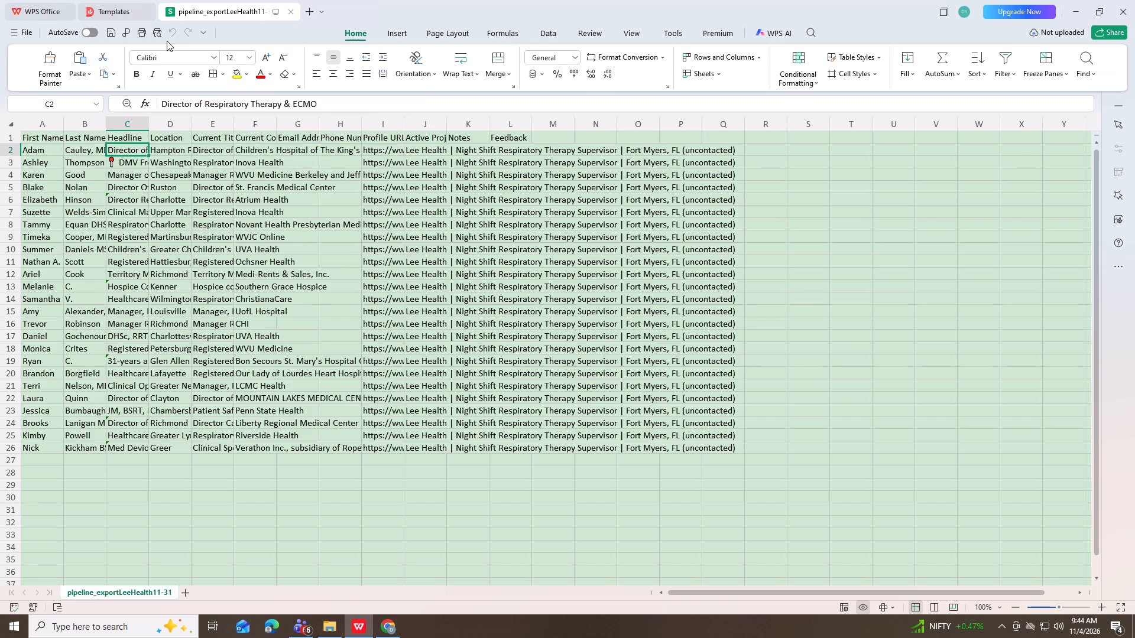
Read across the first candidate's row in the exported sheet, from the headline to the active project.
{"action": "key", "text": "Tab"}
{"action": "key", "text": "Tab"}
{"action": "key", "text": "Tab"}
{"action": "key", "text": "Tab"}
{"action": "key", "text": "Left"}
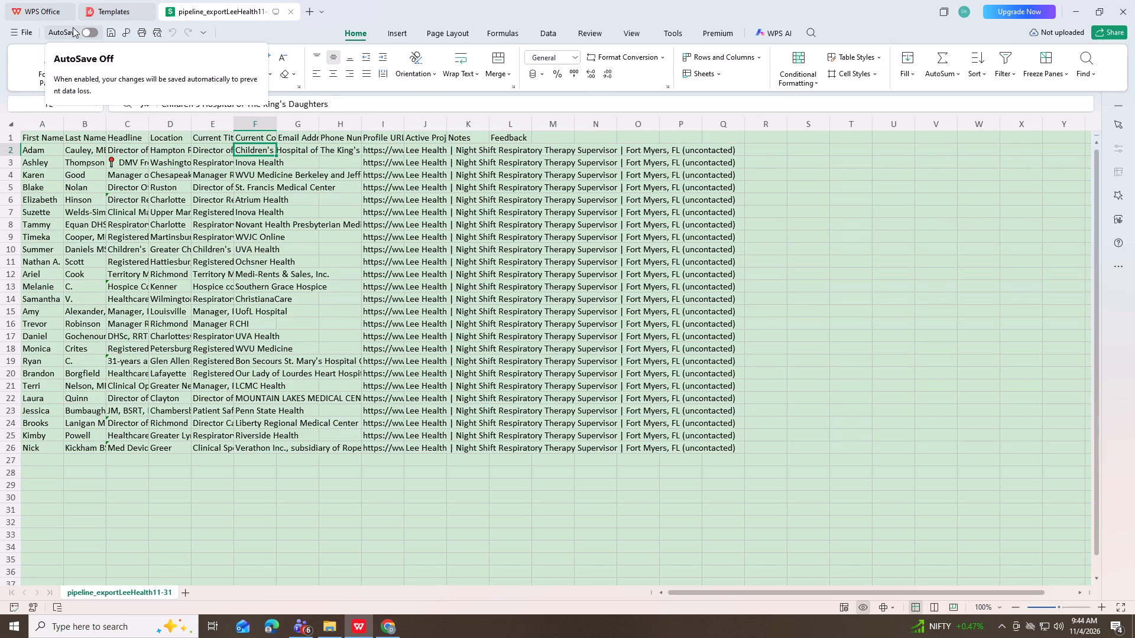
{"action": "key", "text": "Left"}
{"action": "key", "text": "Tab"}
{"action": "key", "text": "Tab"}
{"action": "key", "text": "Tab"}
{"action": "key", "text": "Tab"}
{"action": "key", "text": "Tab"}
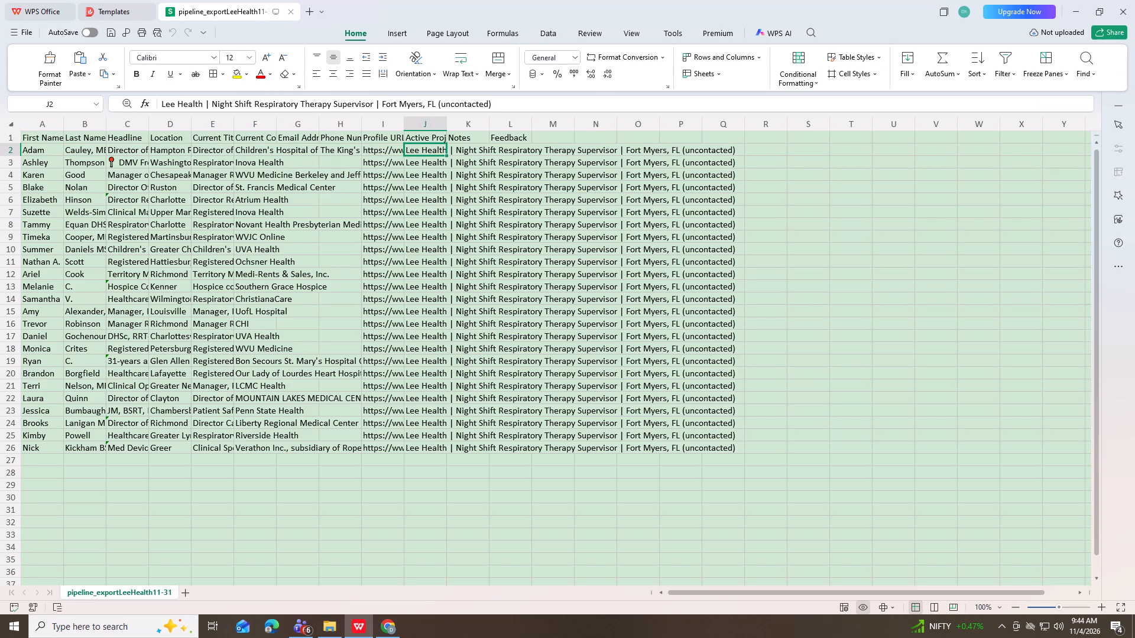
Switch back to the candidate's Loxo record, open the address for editing, and search Google for its "Hampton Roads, Virginia" text.
{"action": "key", "text": "alt+Tab"}
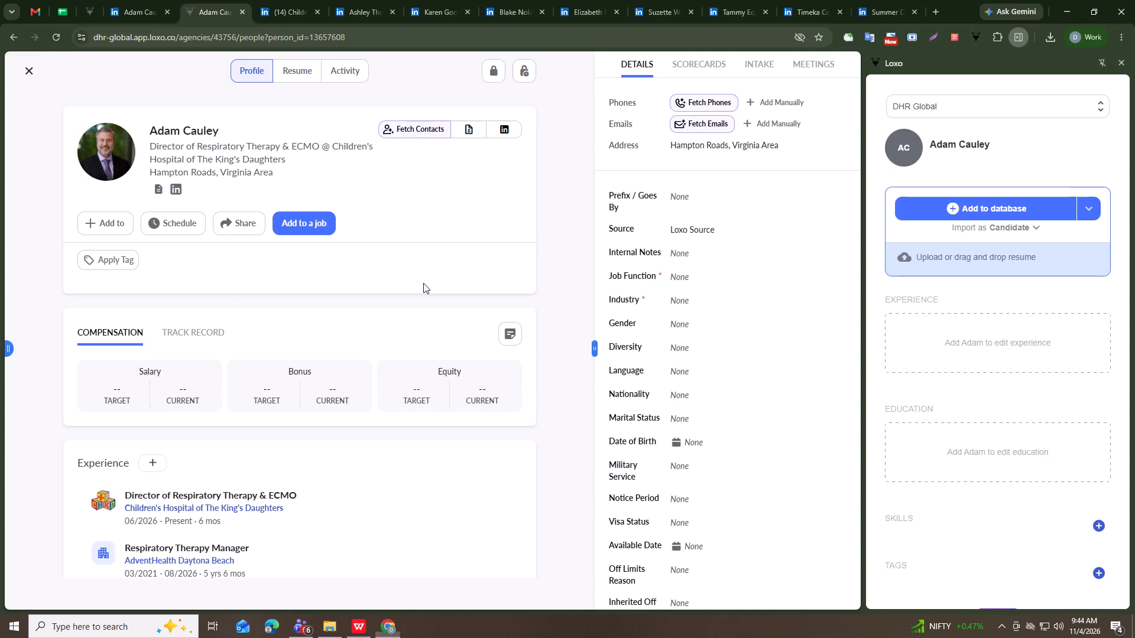
{"action": "scroll", "coordinate": [229, 284], "scroll_direction": "up", "scroll_amount": 3}
{"action": "scroll", "coordinate": [229, 284], "scroll_direction": "down", "scroll_amount": 2}
{"action": "scroll", "coordinate": [226, 284], "scroll_direction": "up", "scroll_amount": 4}
{"action": "scroll", "coordinate": [226, 284], "scroll_direction": "down", "scroll_amount": 3}
{"action": "scroll", "coordinate": [710, 328], "scroll_direction": "up", "scroll_amount": 4}
{"action": "scroll", "coordinate": [353, 322], "scroll_direction": "up", "scroll_amount": 4}
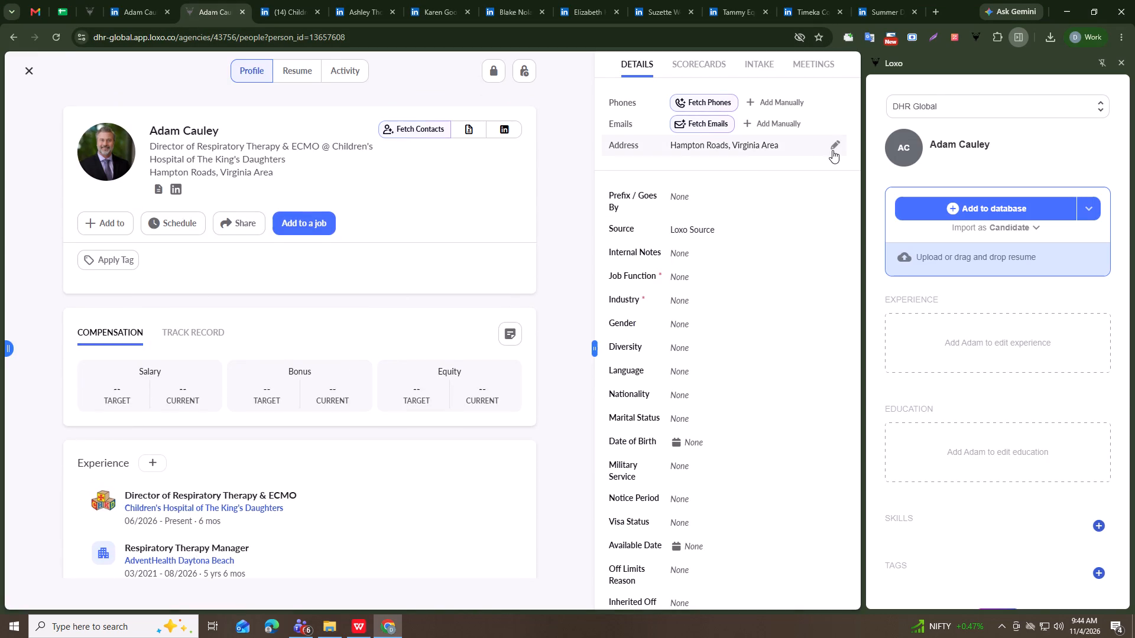
{"action": "left_click", "coordinate": [834, 150]}
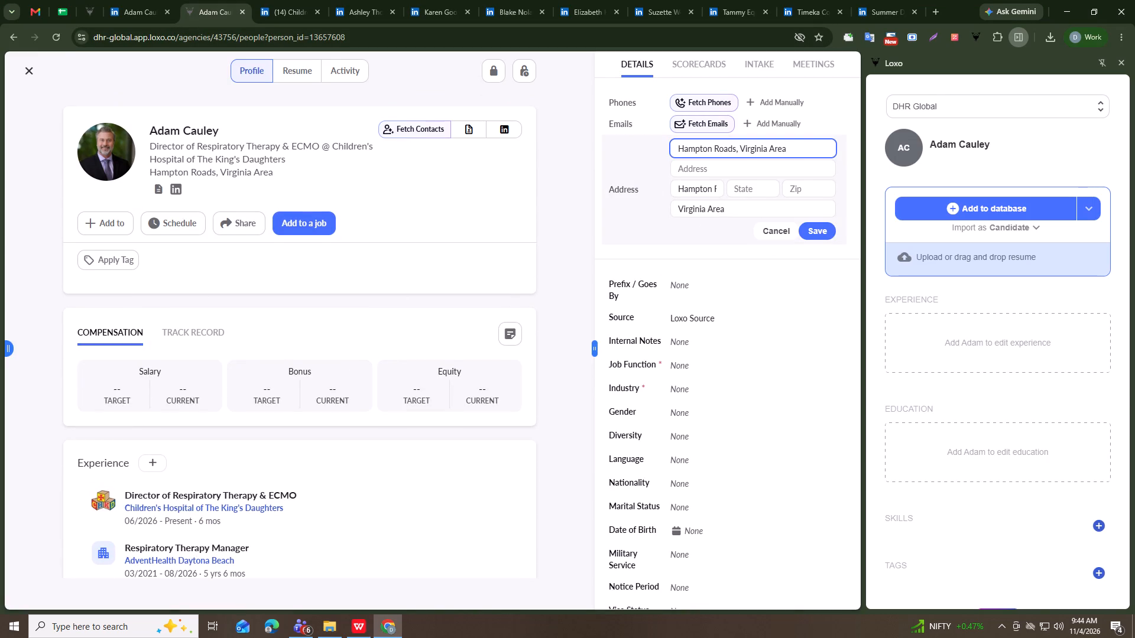
{"action": "double_click", "coordinate": [699, 154]}
{"action": "left_click_drag", "start_coordinate": [724, 151], "coordinate": [742, 151], "text": "shift"}
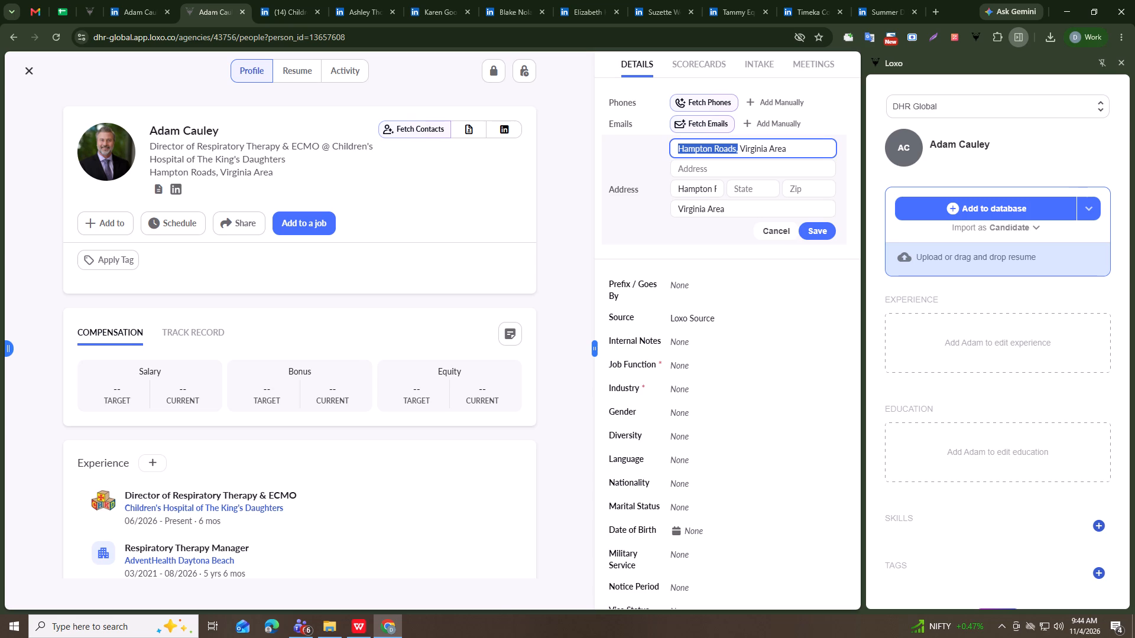
{"action": "left_click_drag", "start_coordinate": [742, 151], "coordinate": [743, 151], "text": "shift"}
{"action": "key", "text": "ctrl+c"}
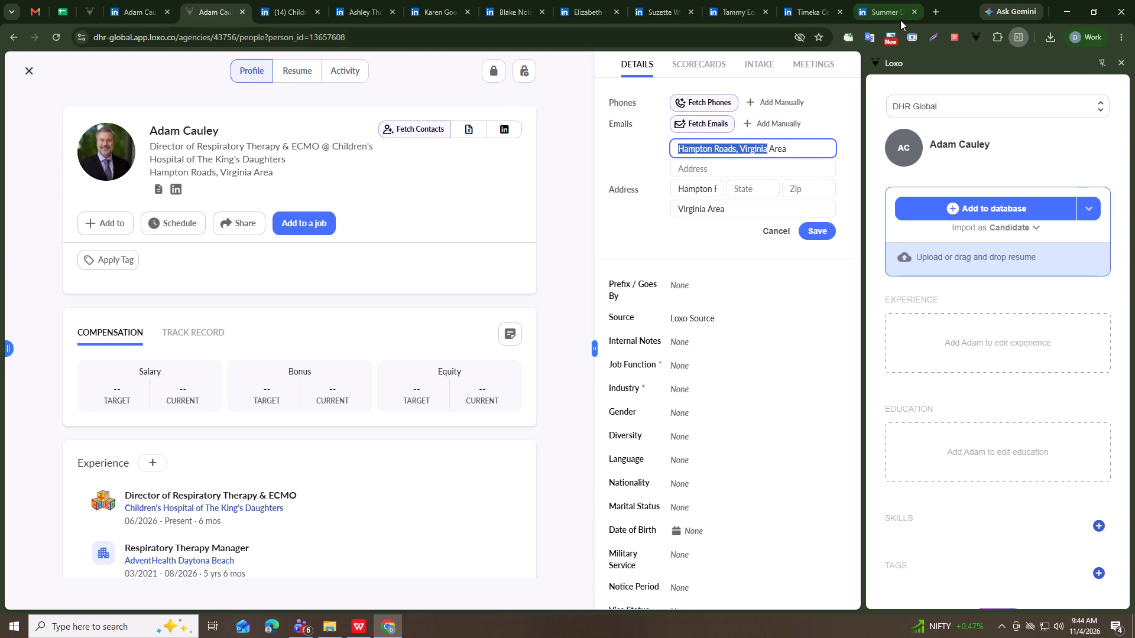
{"action": "left_click", "coordinate": [934, 12]}
{"action": "key", "text": "ctrl+v"}
{"action": "key", "text": "Return"}
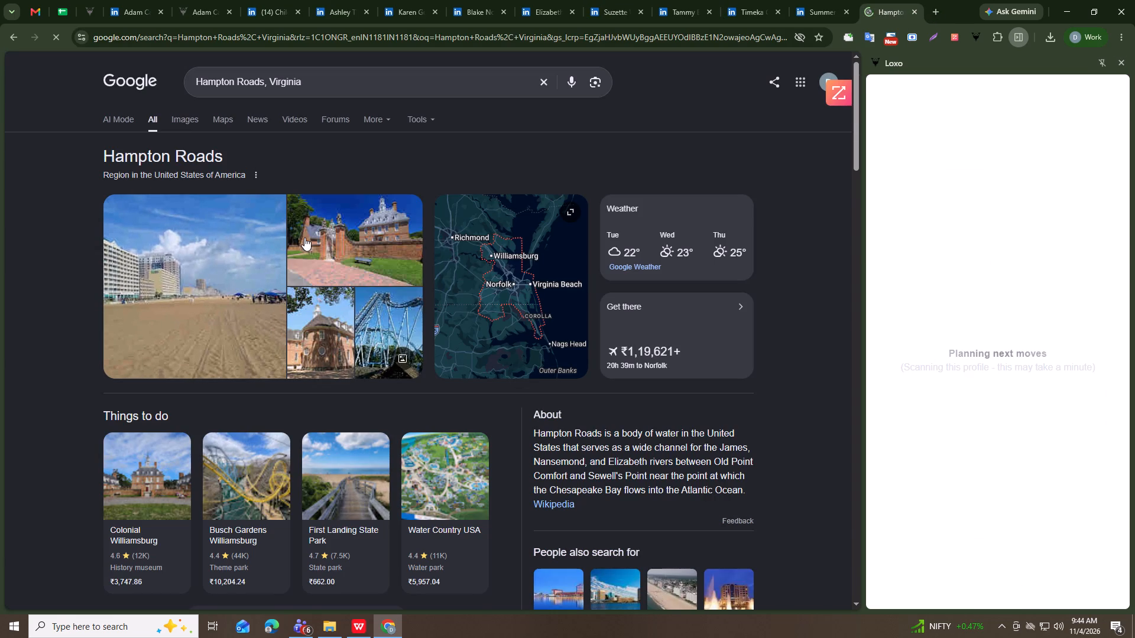
Refine the Google location search to "Hampton Roads" and to "hampton roads va", checking the results.
{"action": "left_click_drag", "start_coordinate": [268, 80], "coordinate": [349, 85]}
{"action": "key", "text": "BackSpace"}
{"action": "key", "text": "BackSpace"}
{"action": "key", "text": "BackSpace"}
{"action": "key", "text": "Return"}
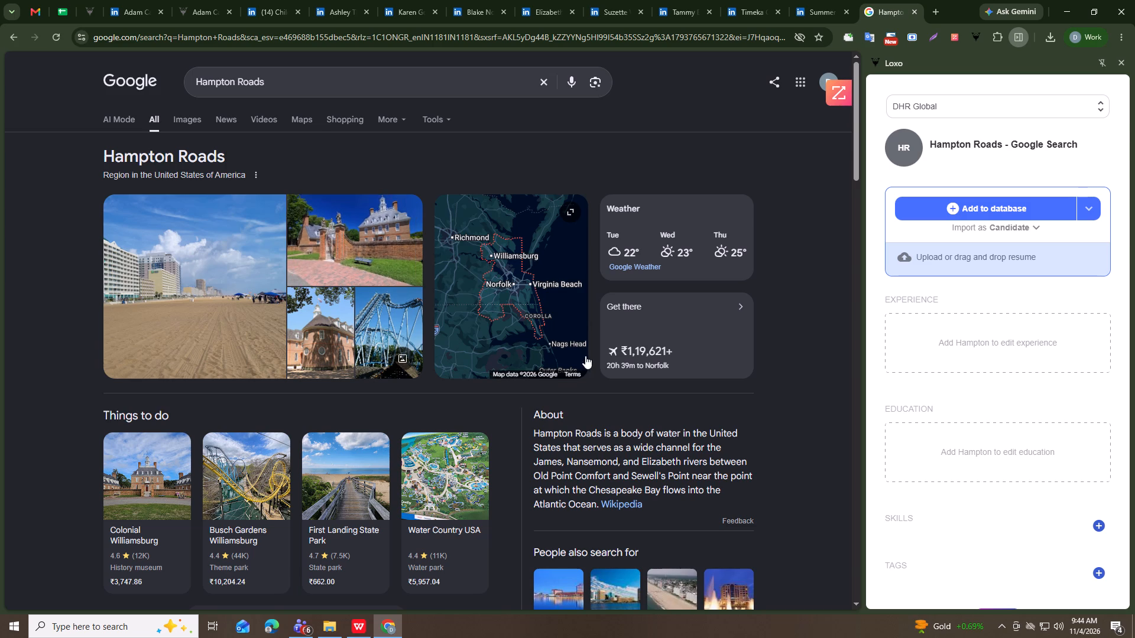
{"action": "scroll", "coordinate": [566, 351], "scroll_direction": "down", "scroll_amount": 2}
{"action": "scroll", "coordinate": [514, 334], "scroll_direction": "down", "scroll_amount": 3}
{"action": "scroll", "coordinate": [505, 317], "scroll_direction": "up", "scroll_amount": 4}
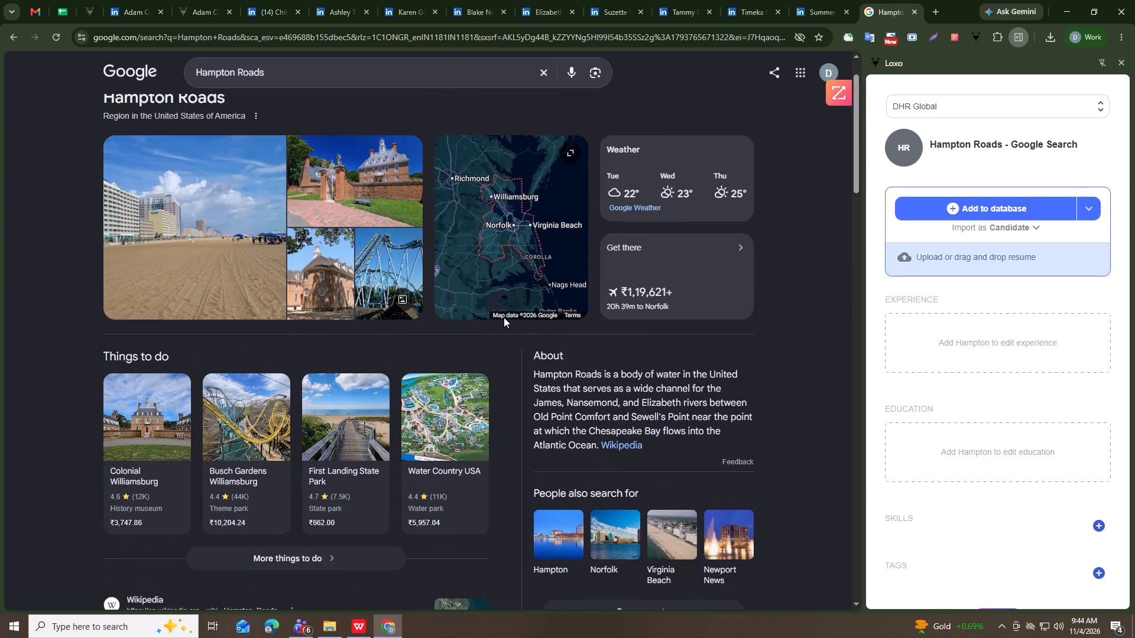
{"action": "left_click", "coordinate": [270, 71]}
{"action": "key", "text": "space"}
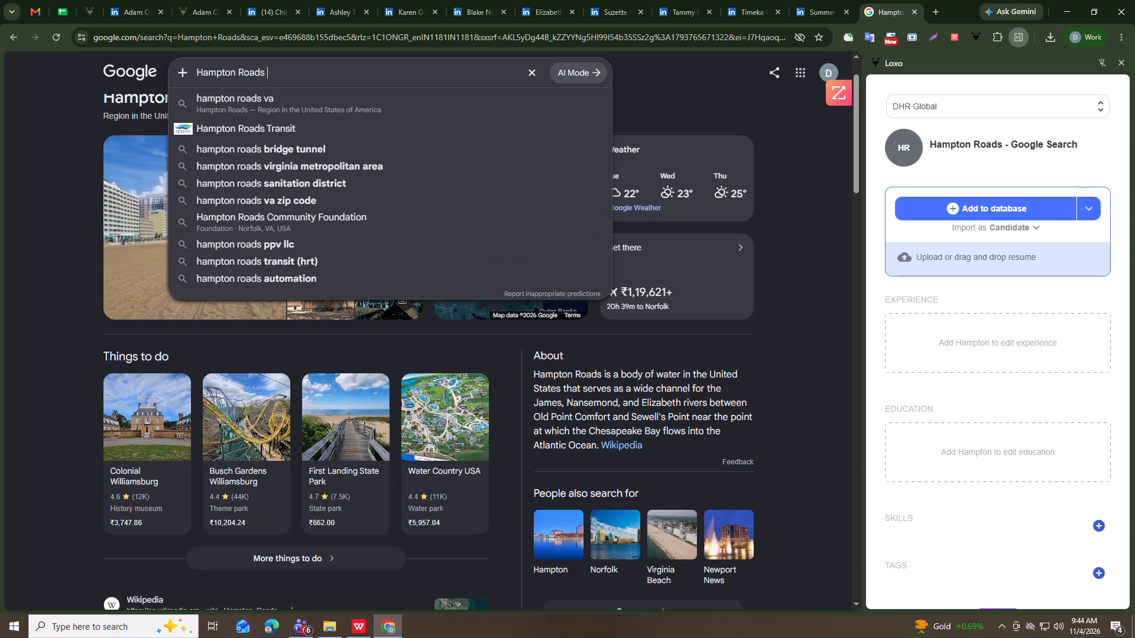
{"action": "left_click", "coordinate": [296, 106]}
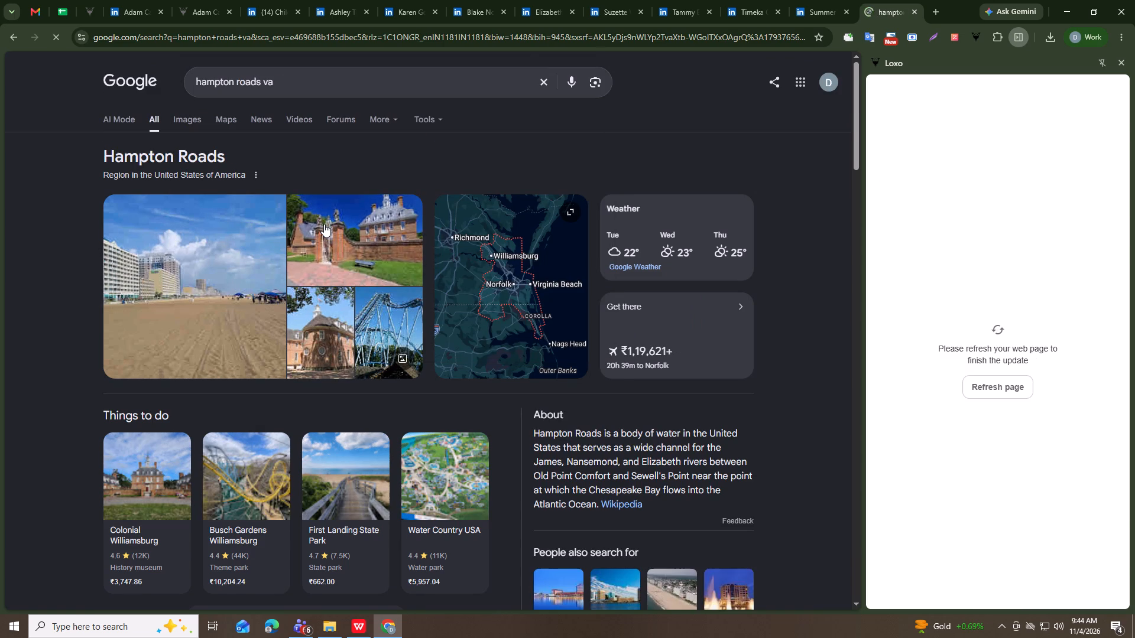
{"action": "scroll", "coordinate": [602, 354], "scroll_direction": "down", "scroll_amount": 1}
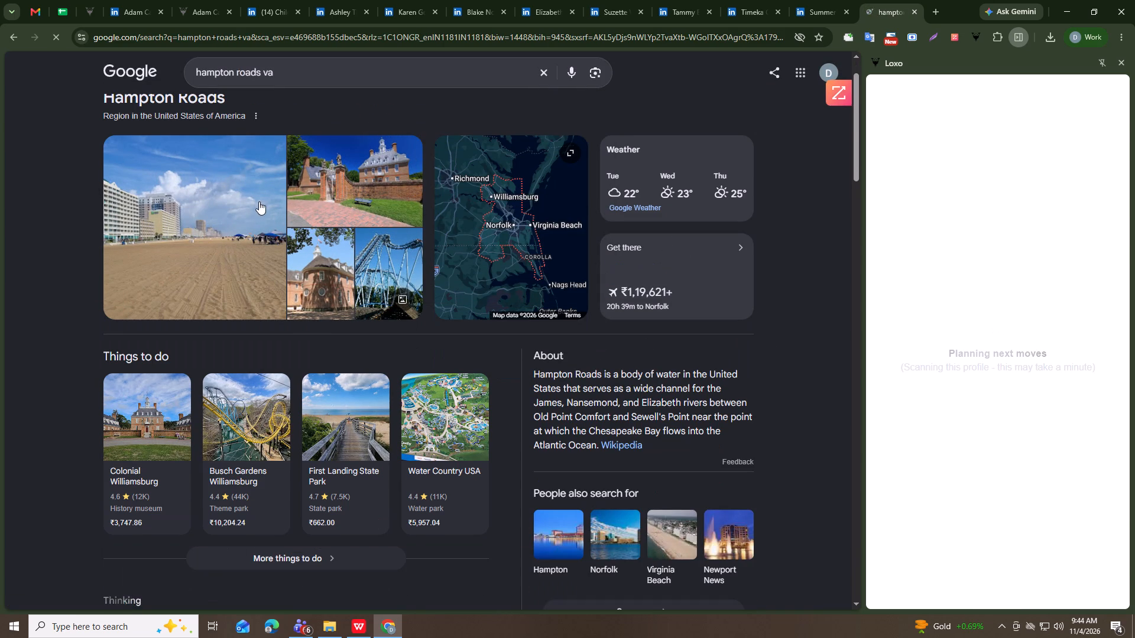
In the candidate's Loxo address, fill the city with the Hampton Roads text and set the state to VA.
{"action": "left_click", "coordinate": [216, 0]}
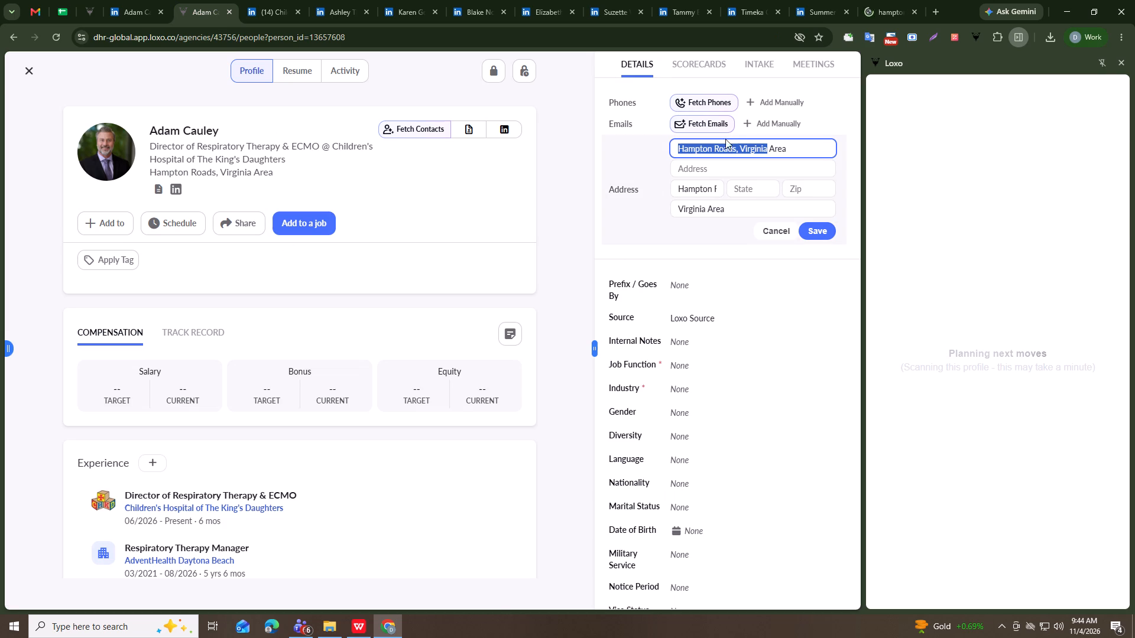
{"action": "double_click", "coordinate": [694, 144]}
{"action": "left_click", "coordinate": [719, 149], "text": "shift"}
{"action": "key", "text": "ctrl+c"}
{"action": "left_click", "coordinate": [693, 184], "text": "ctrl"}
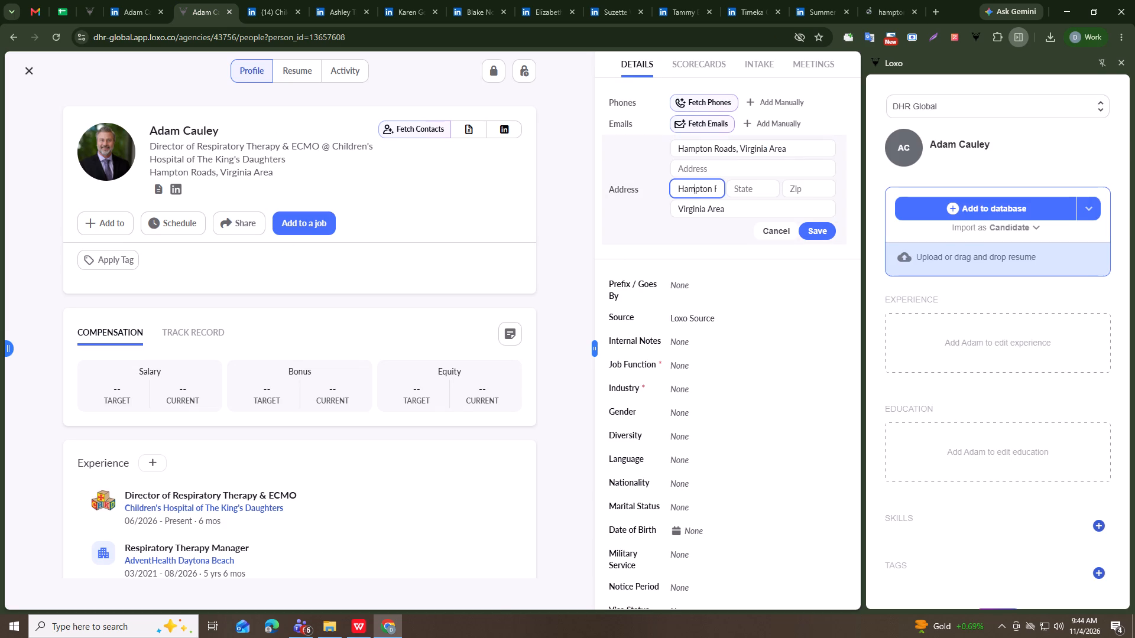
{"action": "key", "text": "ctrl+a"}
{"action": "key", "text": "ctrl+v"}
{"action": "left_click", "coordinate": [751, 189]}
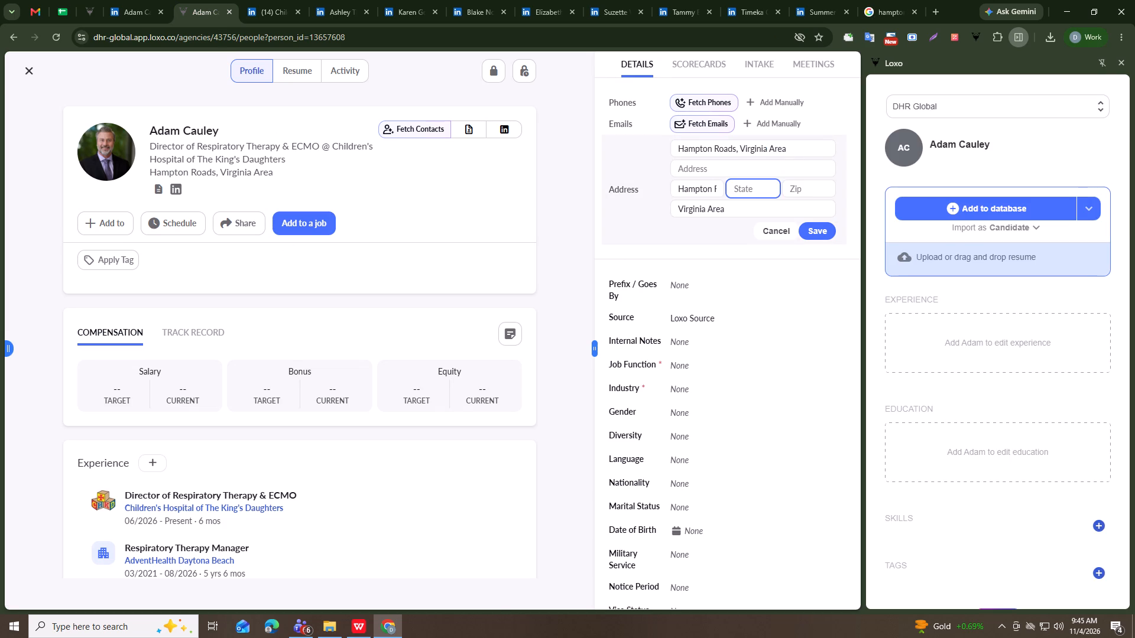
{"action": "double_click", "coordinate": [729, 209]}
{"action": "double_click", "coordinate": [752, 149]}
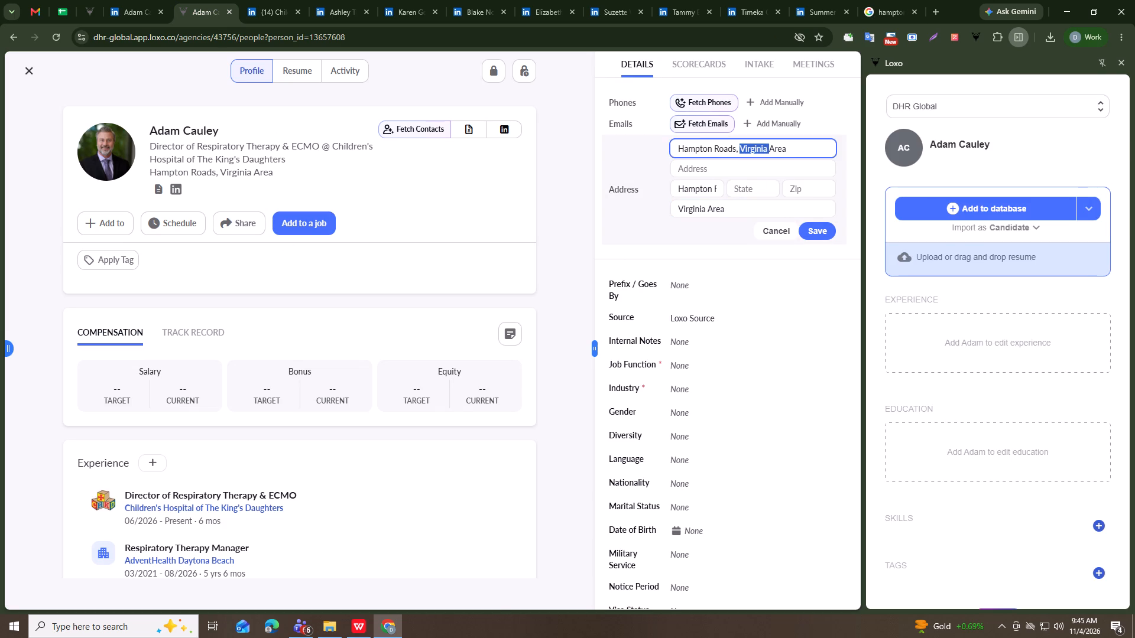
{"action": "left_click", "coordinate": [738, 191]}
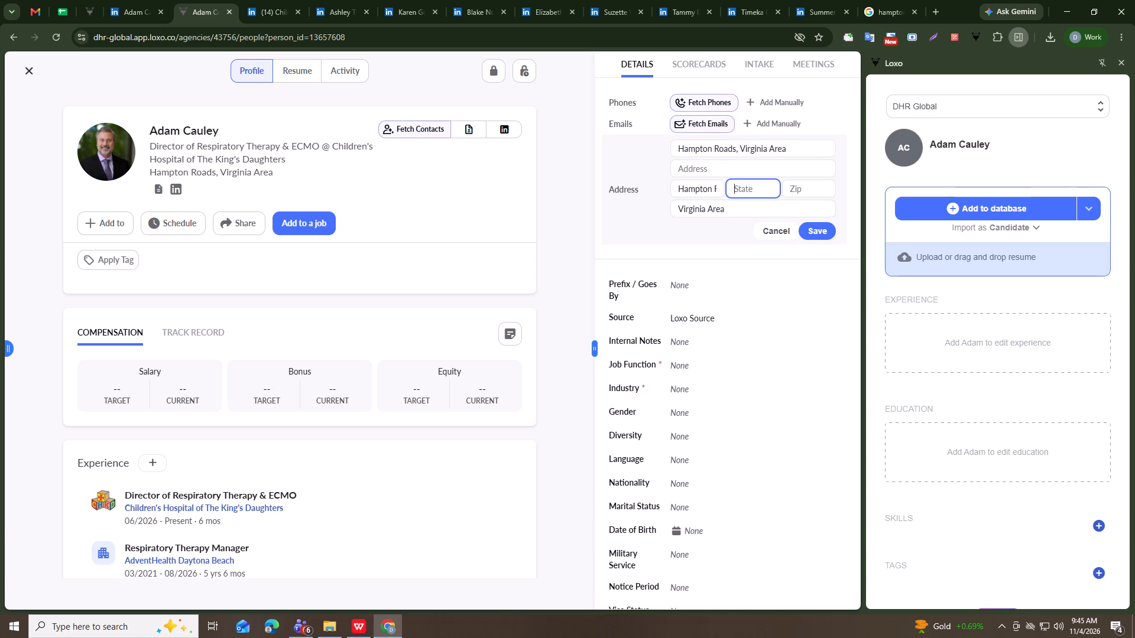
{"action": "key", "text": "v"}
{"action": "key", "text": "a"}
Set the address country to United States, copied from the Google result, and save the address.
{"action": "left_click", "coordinate": [739, 205]}
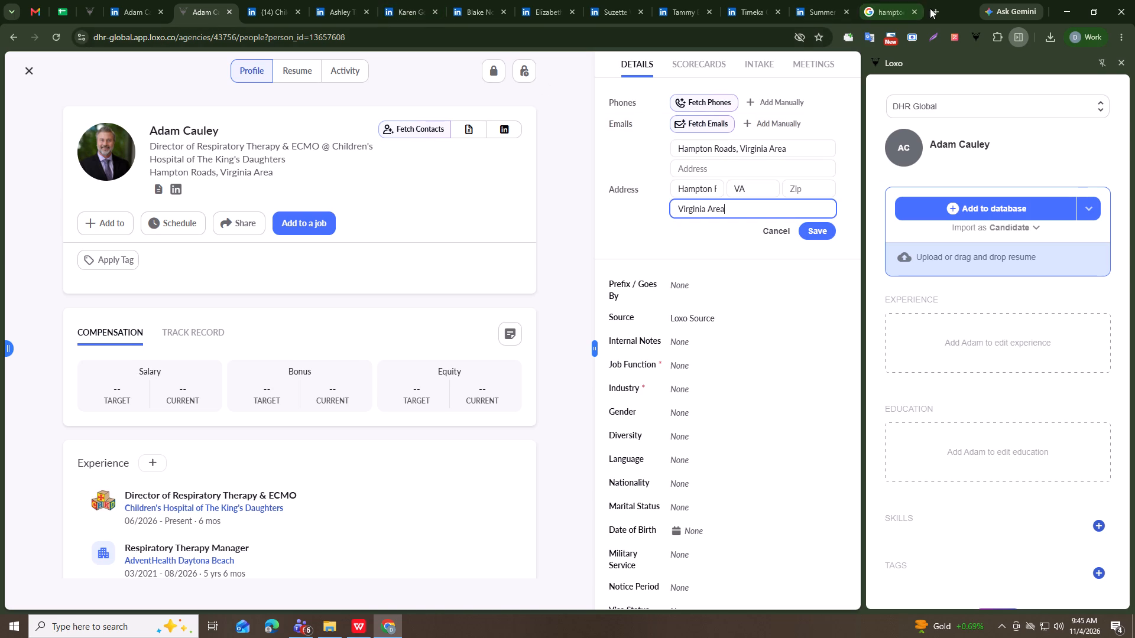
{"action": "left_click", "coordinate": [895, 6]}
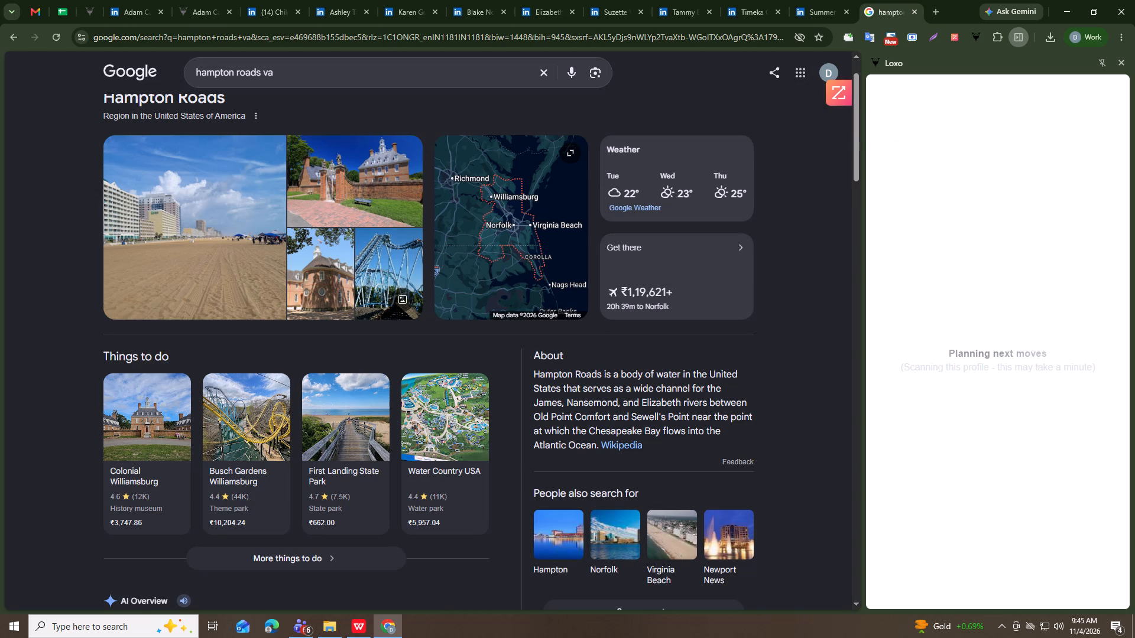
{"action": "double_click", "coordinate": [168, 114]}
{"action": "left_click", "coordinate": [180, 114], "text": "shift"}
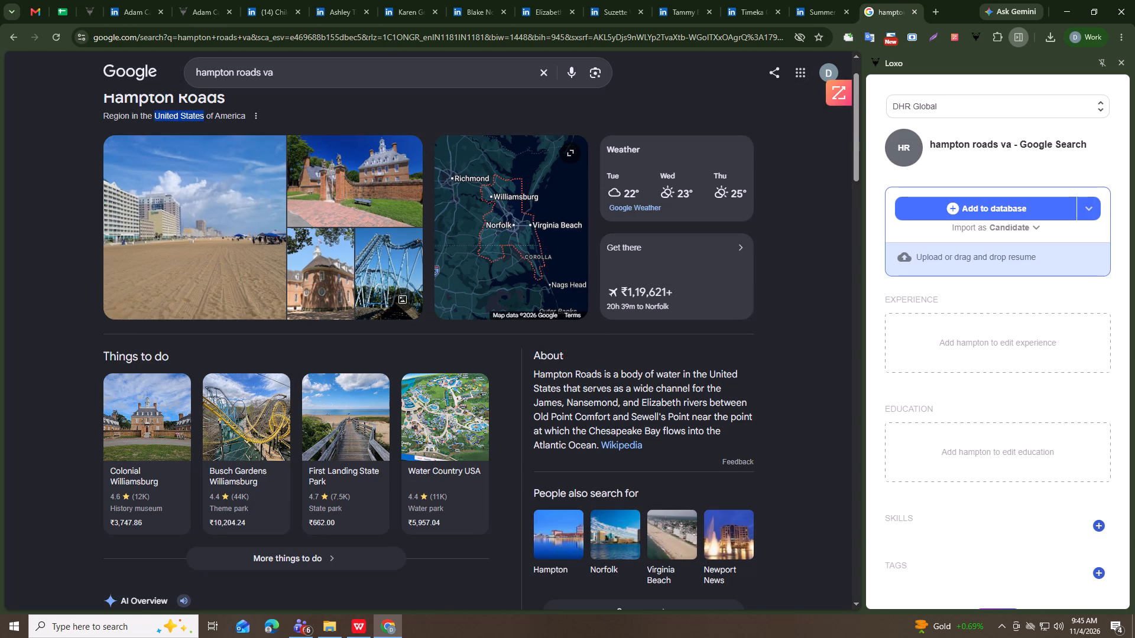
{"action": "key", "text": "ctrl+c"}
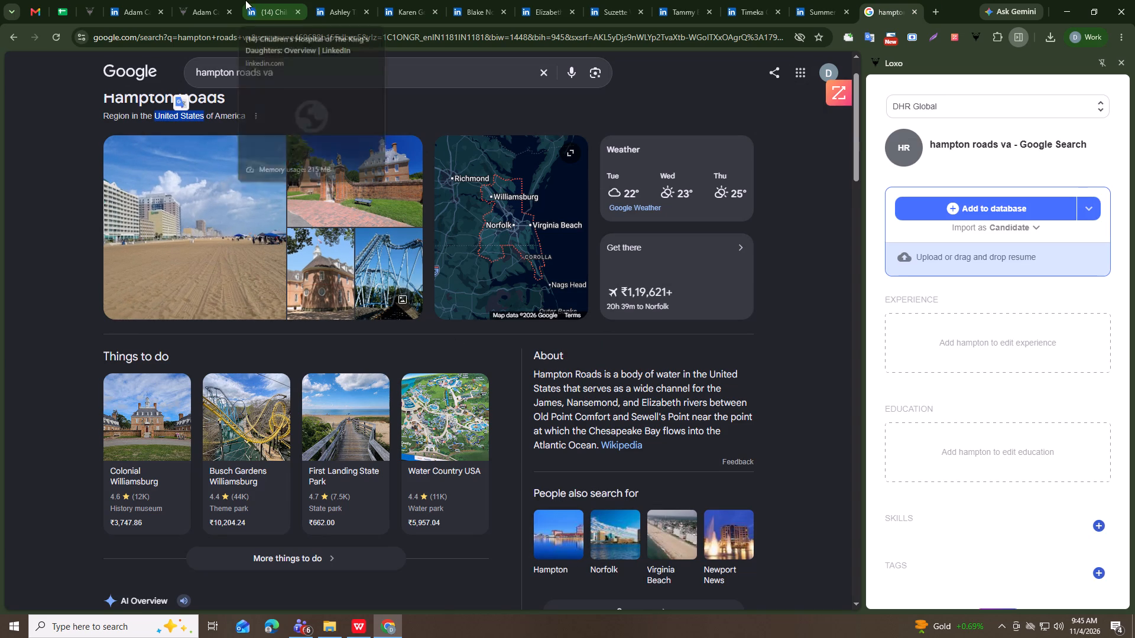
{"action": "left_click", "coordinate": [206, 0]}
{"action": "key", "text": "ctrl+a"}
{"action": "key", "text": "ctrl+v"}
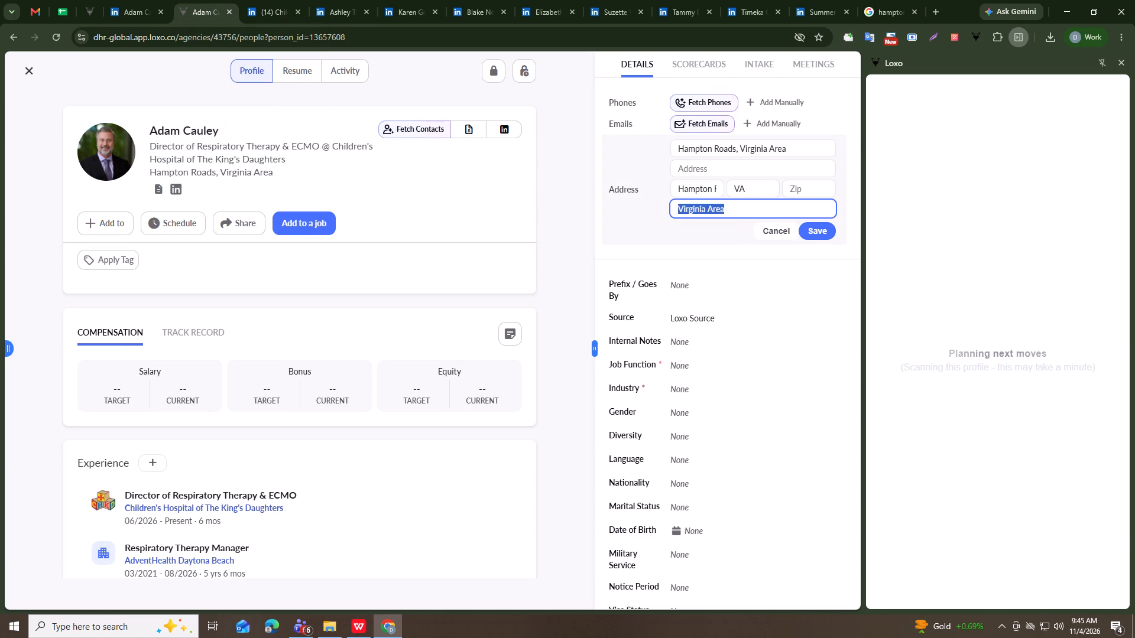
{"action": "left_click", "coordinate": [822, 231]}
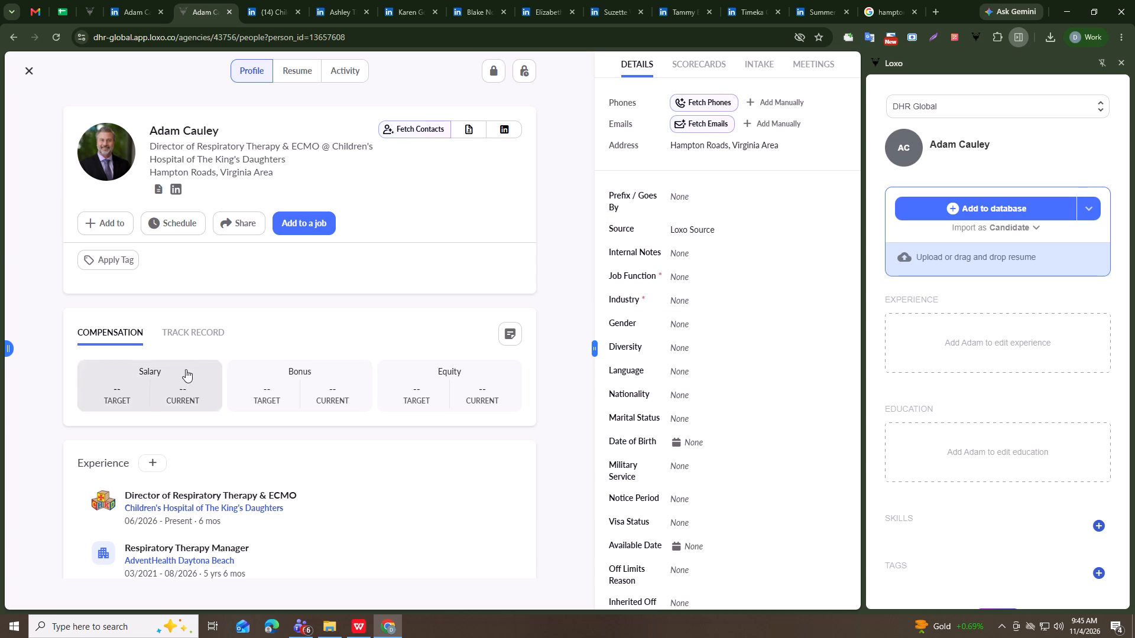
Open the candidate's current experience entry for editing and search Google for its title, "Director of Respiratory Therapy & ECMO".
{"action": "scroll", "coordinate": [167, 334], "scroll_direction": "down", "scroll_amount": 2}
{"action": "scroll", "coordinate": [181, 294], "scroll_direction": "up", "scroll_amount": 4}
{"action": "scroll", "coordinate": [185, 289], "scroll_direction": "down", "scroll_amount": 4}
{"action": "left_click", "coordinate": [306, 260]}
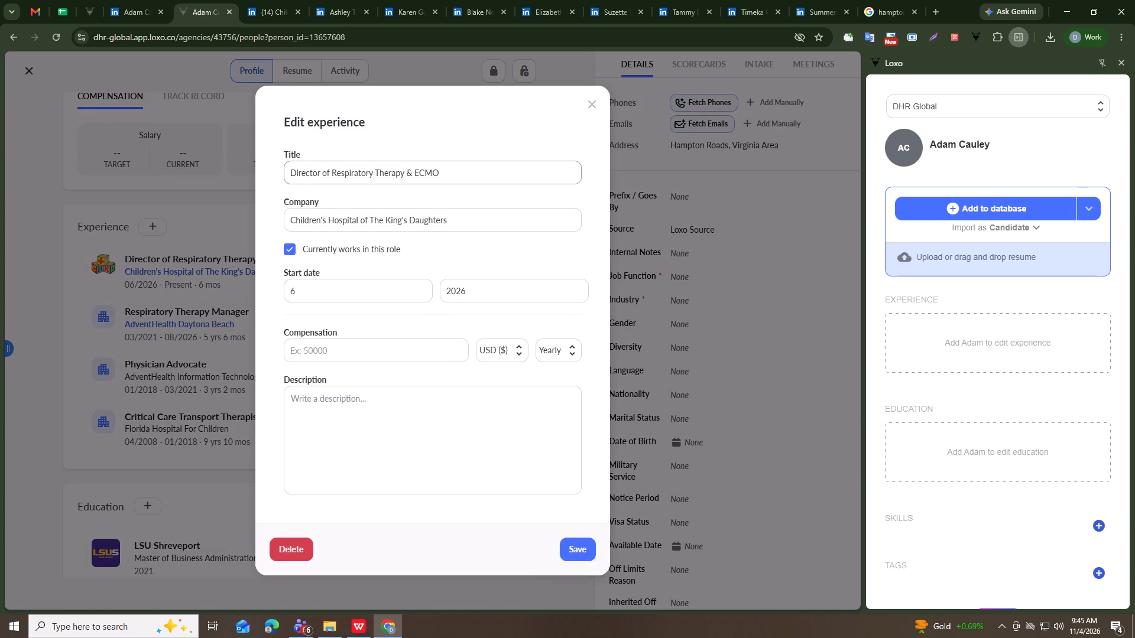
{"action": "left_click", "coordinate": [442, 172]}
{"action": "key", "text": "ctrl+a"}
{"action": "key", "text": "ctrl+c"}
{"action": "left_click", "coordinate": [894, 0]}
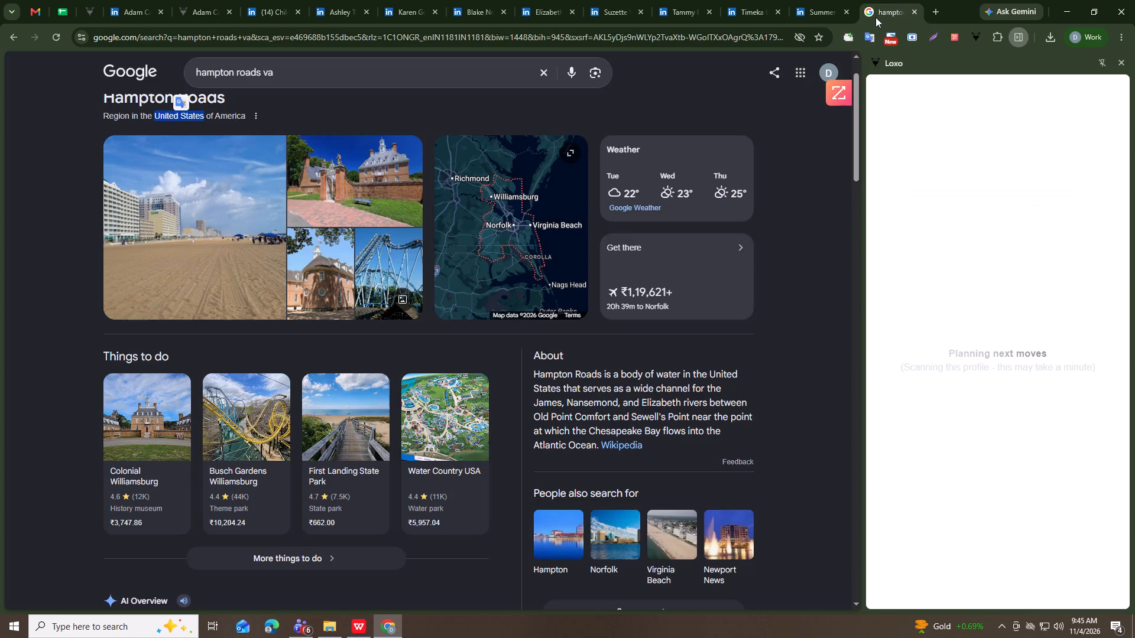
{"action": "key", "text": "alt+d"}
{"action": "key", "text": "ctrl+v"}
{"action": "key", "text": "Return"}
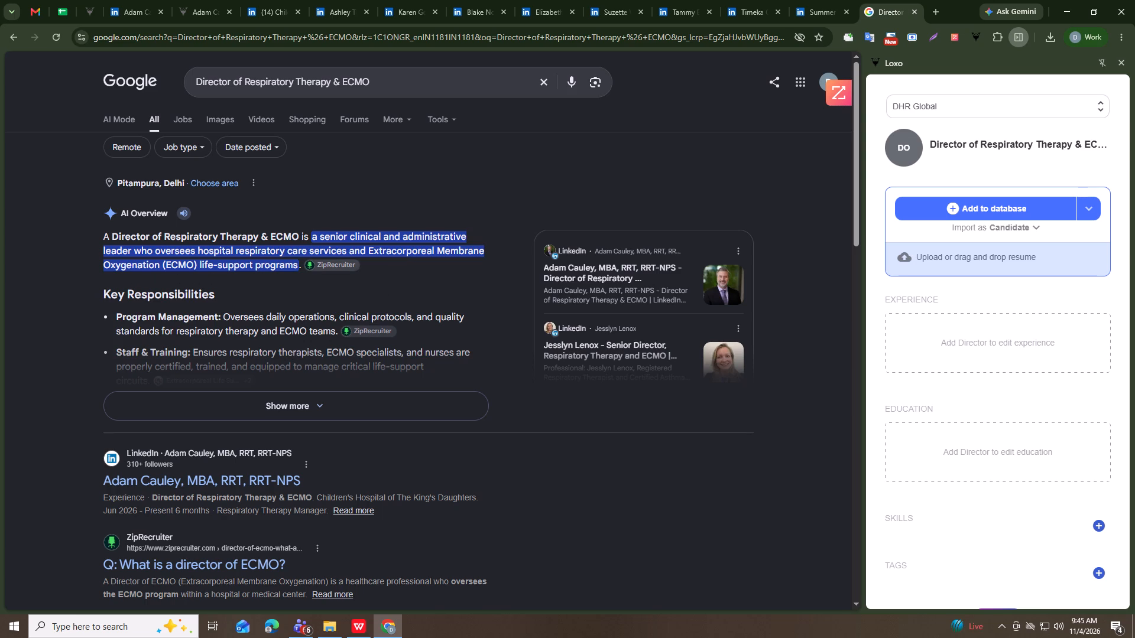
Change the current experience title in Loxo to "Director, Respiratory Therapy and ECMO" and save the entry.
{"action": "left_click", "coordinate": [216, 0]}
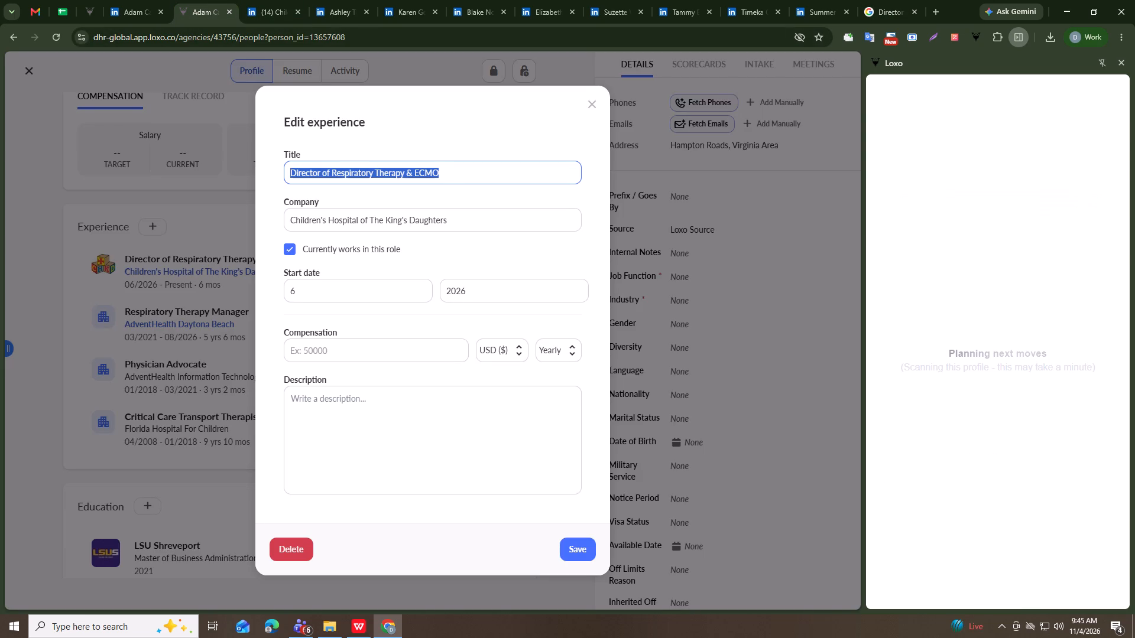
{"action": "left_click", "coordinate": [443, 171]}
{"action": "key", "text": "ctrl+Left"}
{"action": "key", "text": "ctrl+shift+Left"}
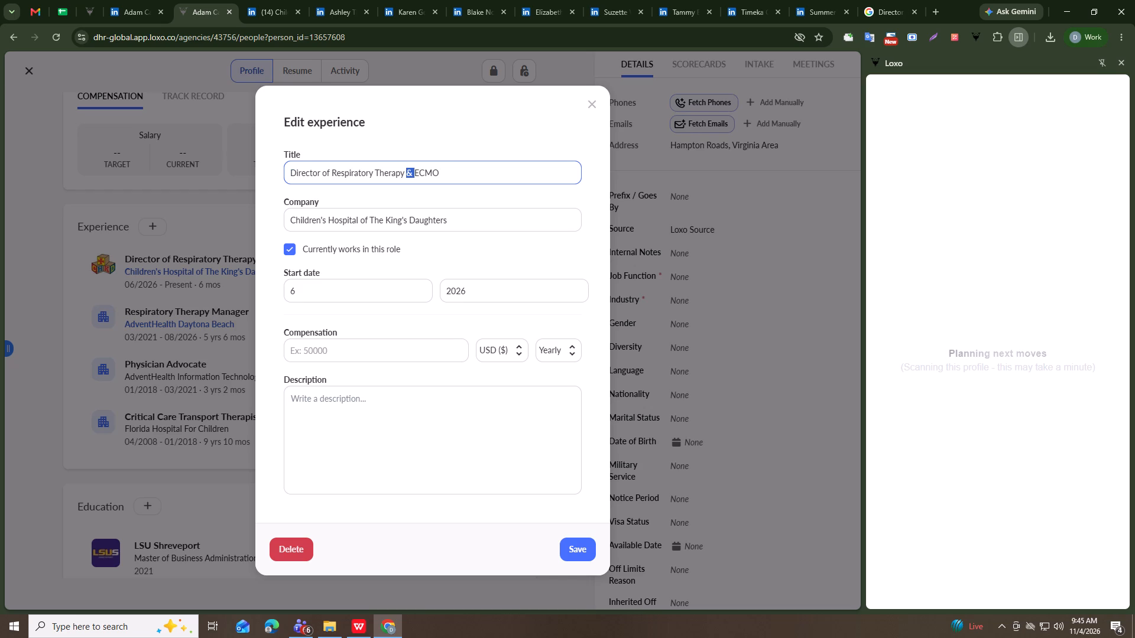
{"action": "type", "text": "AND"}
{"action": "key", "text": "space"}
{"action": "key", "text": "ctrl+shift+Left"}
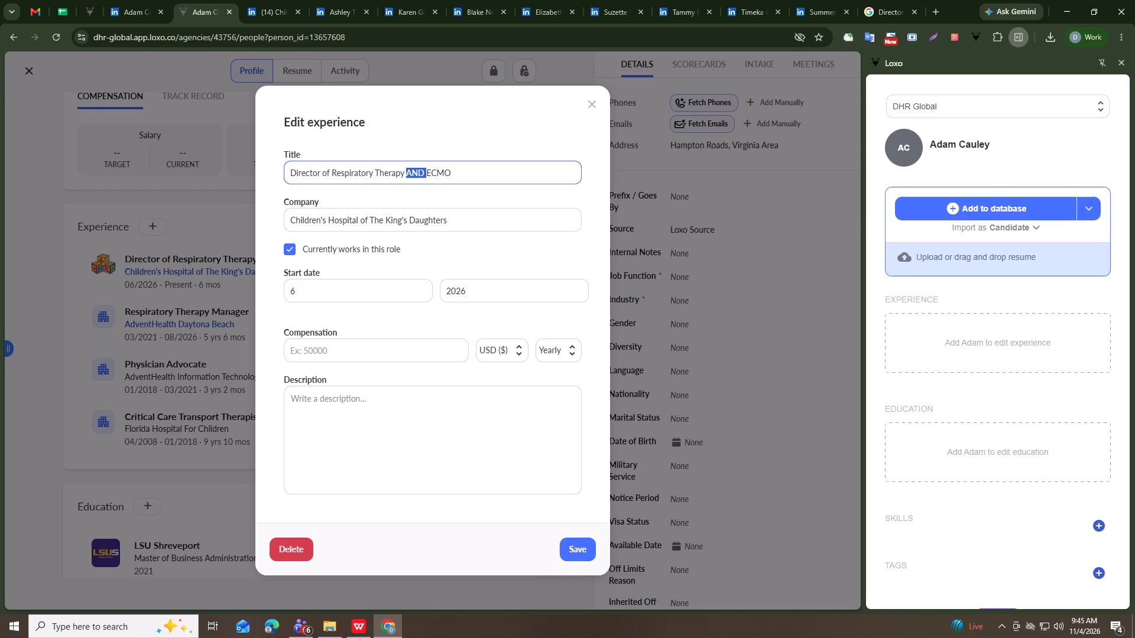
{"action": "type", "text": "and"}
{"action": "key", "text": "space"}
{"action": "key", "text": "ctrl+Left"}
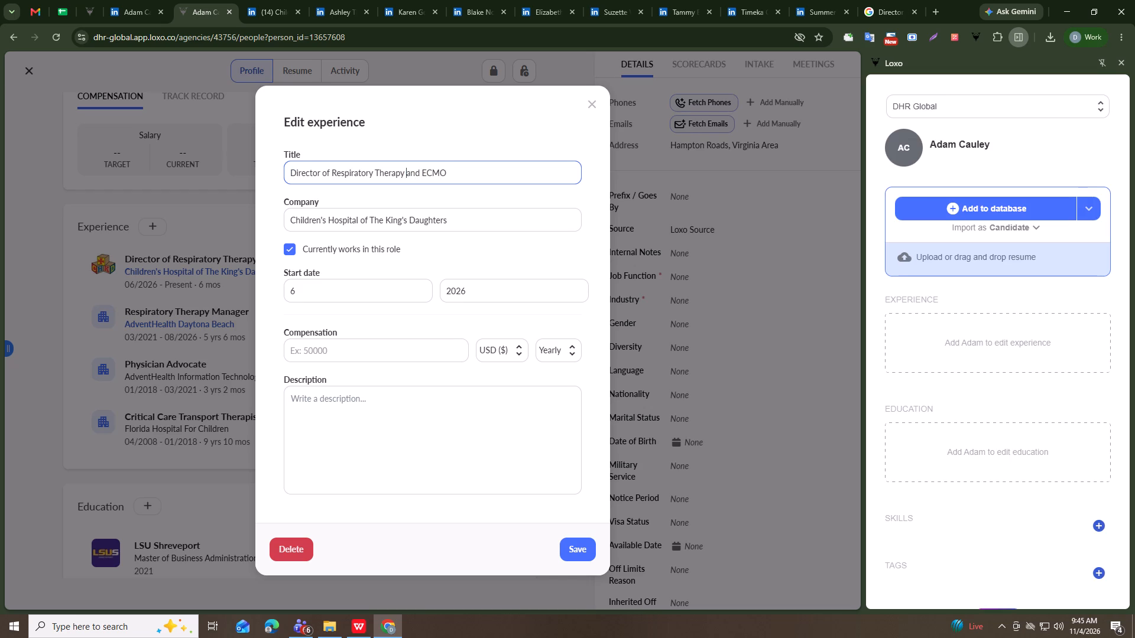
{"action": "key", "text": "ctrl+Left"}
{"action": "key", "text": "ctrl+Left"}
{"action": "key", "text": "ctrl+Left"}
{"action": "key", "text": "ctrl+shift+Right"}
{"action": "key", "text": "BackSpace"}
{"action": "key", "text": "BackSpace"}
{"action": "type", "text": ","}
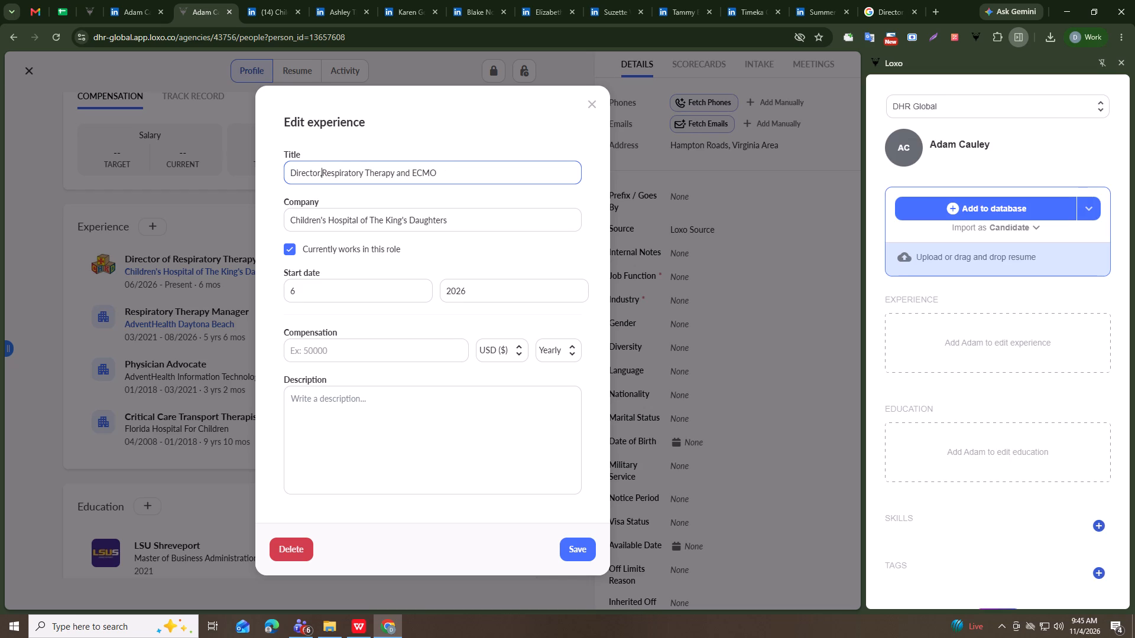
{"action": "key", "text": "space"}
{"action": "left_click", "coordinate": [580, 544]}
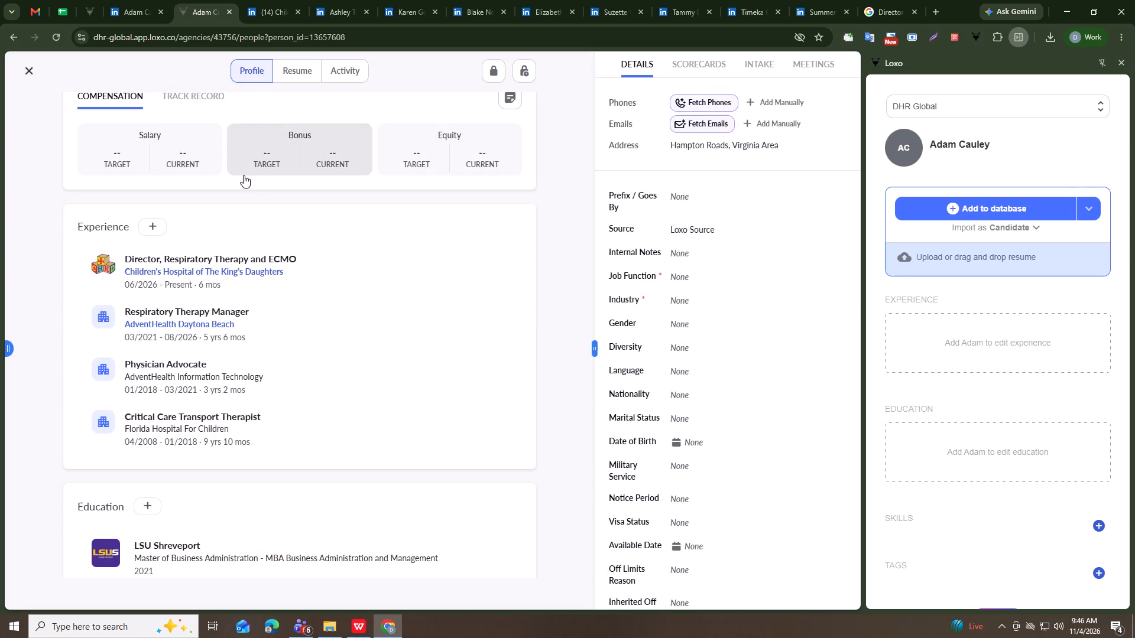
Compare the experience entries in the candidate's Loxo record with those on the LinkedIn profile.
{"action": "left_click", "coordinate": [146, 0]}
{"action": "scroll", "coordinate": [247, 255], "scroll_direction": "down", "scroll_amount": 3}
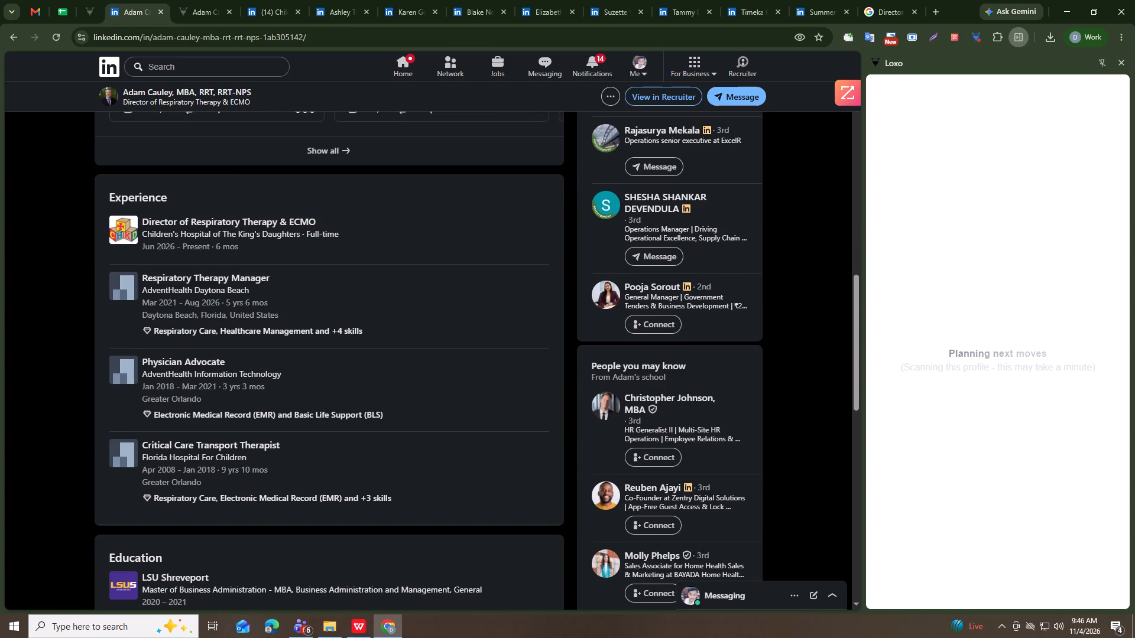
{"action": "left_click", "coordinate": [212, 0]}
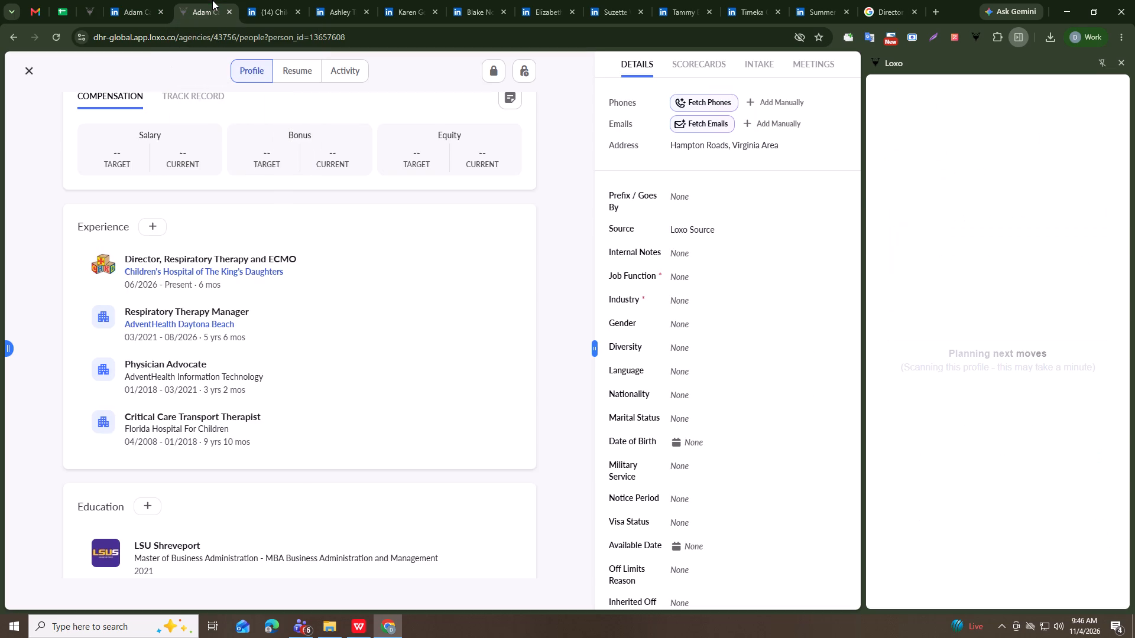
{"action": "left_click", "coordinate": [135, 0]}
{"action": "left_click", "coordinate": [212, 0]}
Check the address fields in the candidate's Loxo record and close them again.
{"action": "scroll", "coordinate": [297, 291], "scroll_direction": "up", "scroll_amount": 5}
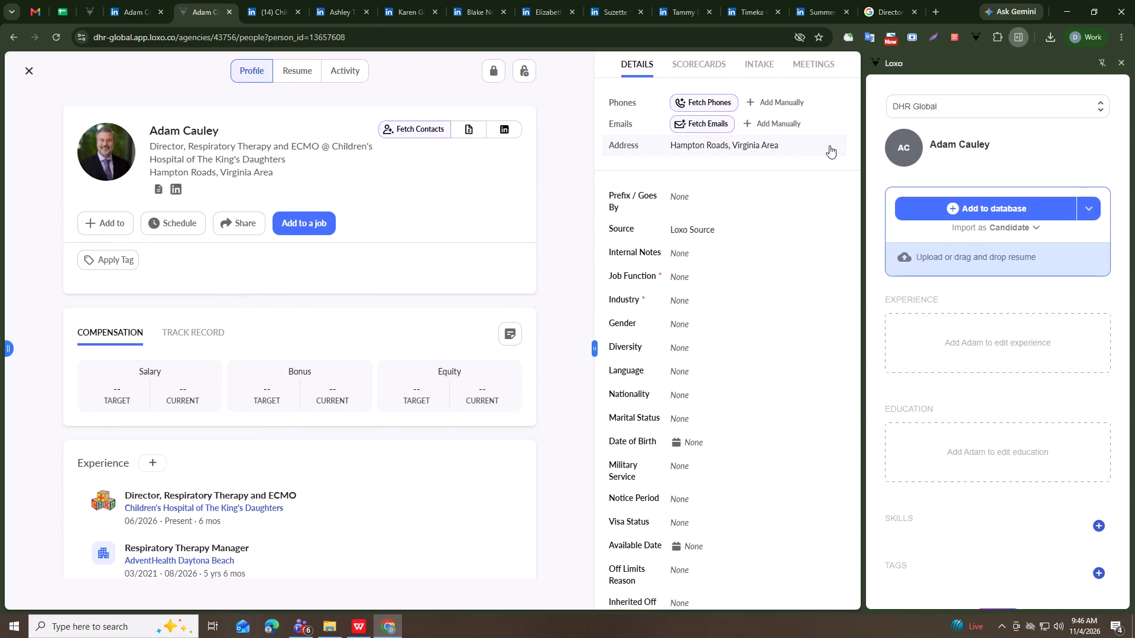
{"action": "left_click", "coordinate": [837, 142]}
{"action": "left_click", "coordinate": [816, 234]}
Open the candidate's Job Function for editing, filter it by "direc" and select Director.
{"action": "left_click", "coordinate": [835, 278]}
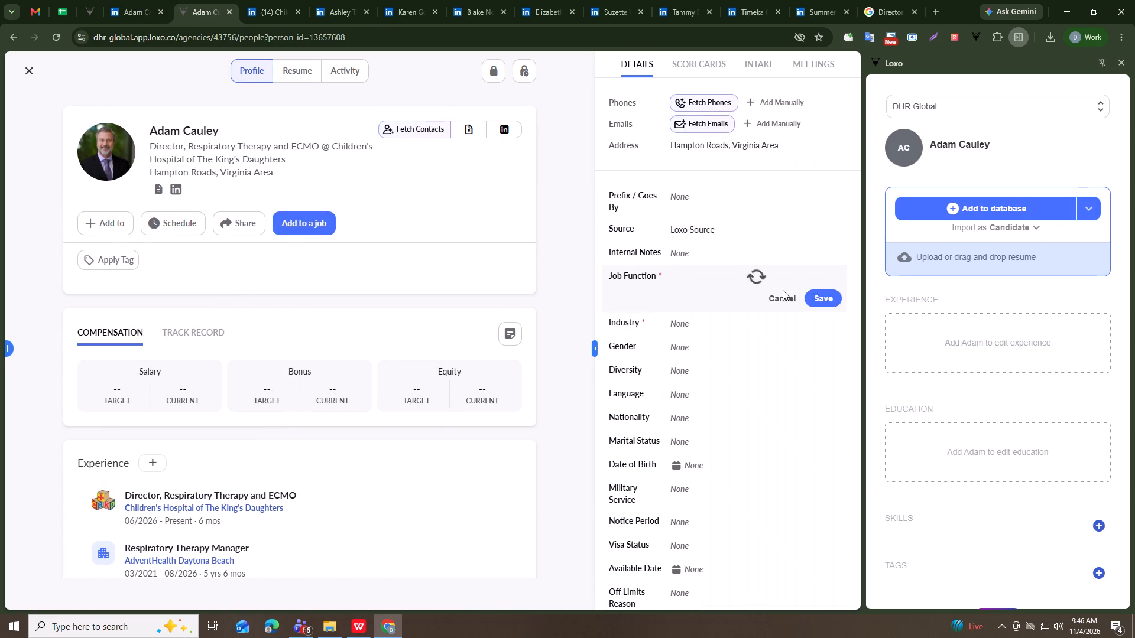
{"action": "type", "text": "direc"}
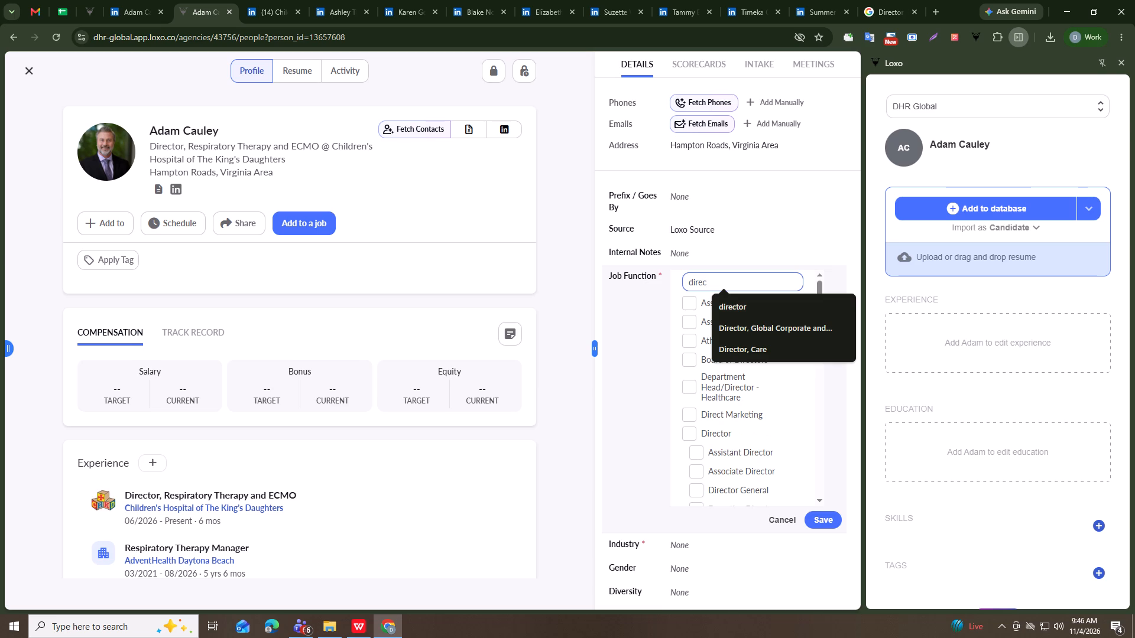
{"action": "left_click", "coordinate": [847, 305]}
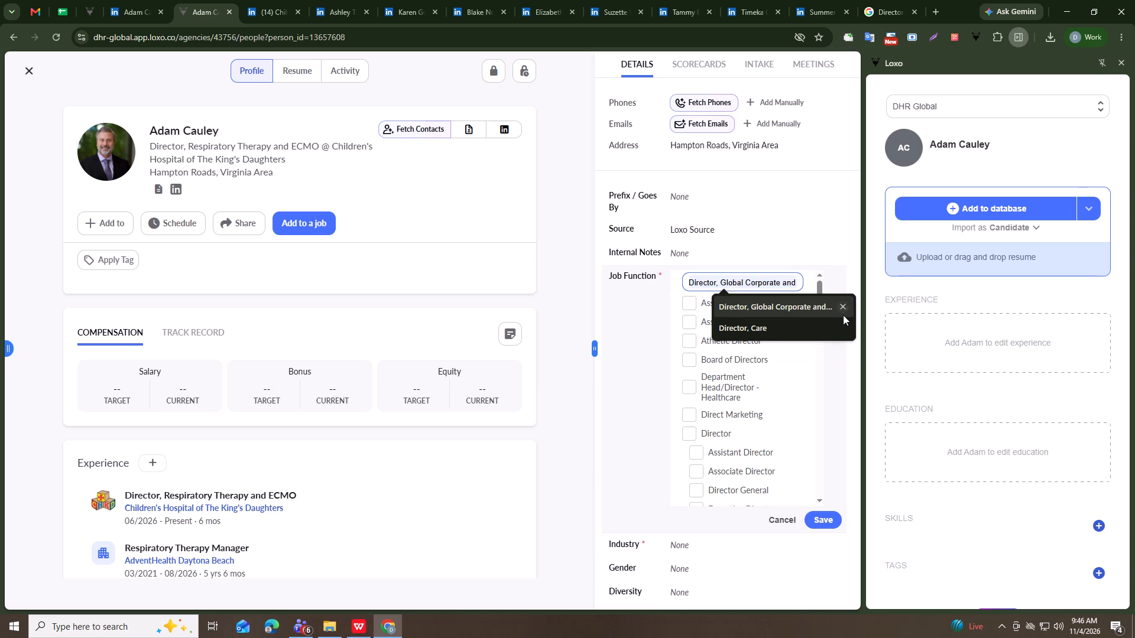
{"action": "left_click", "coordinate": [844, 304]}
{"action": "left_click", "coordinate": [812, 307]}
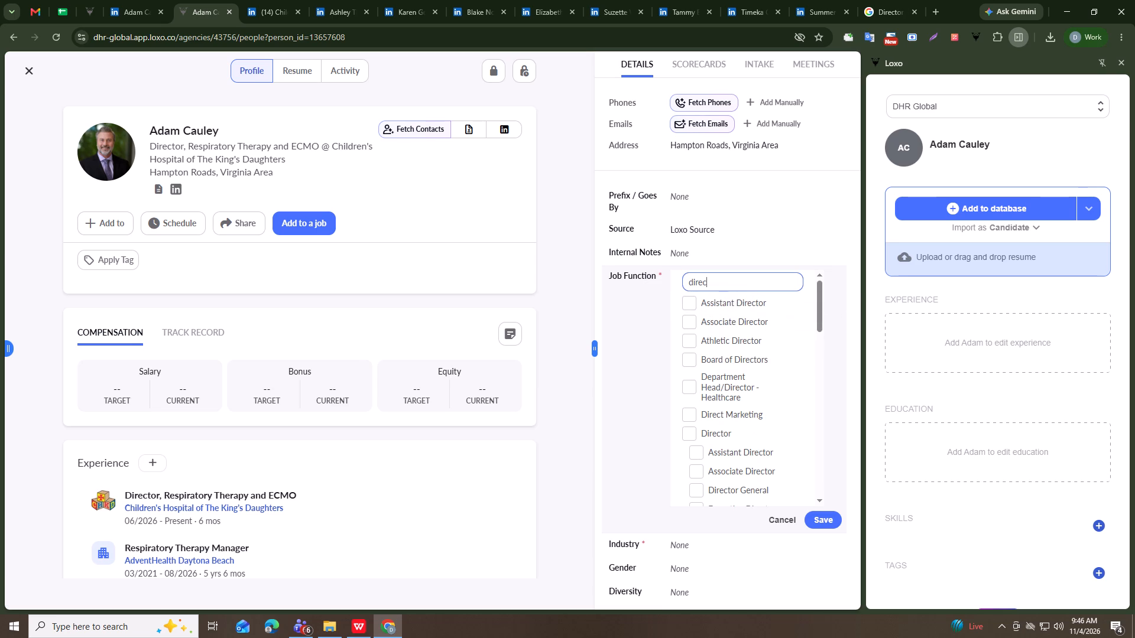
{"action": "left_click", "coordinate": [693, 438]}
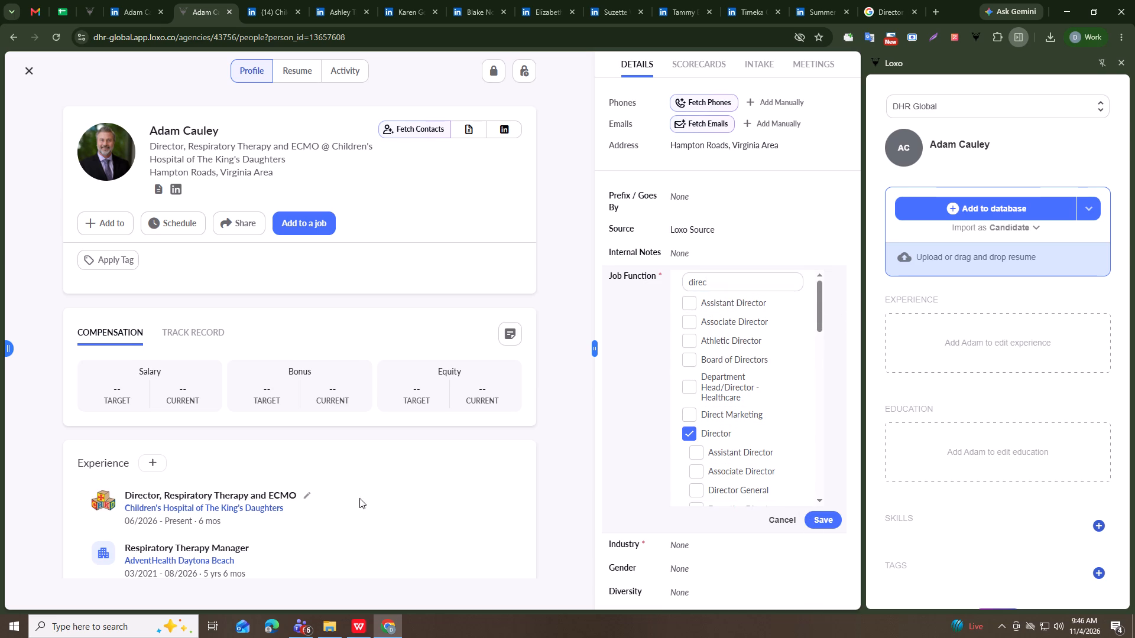
Filter the job functions by Respiratory, copied from the current experience title, and also select Respiratory/Pulmonary.
{"action": "double_click", "coordinate": [182, 493]}
{"action": "left_click", "coordinate": [219, 493], "text": "shift"}
{"action": "key", "text": "ctrl+c"}
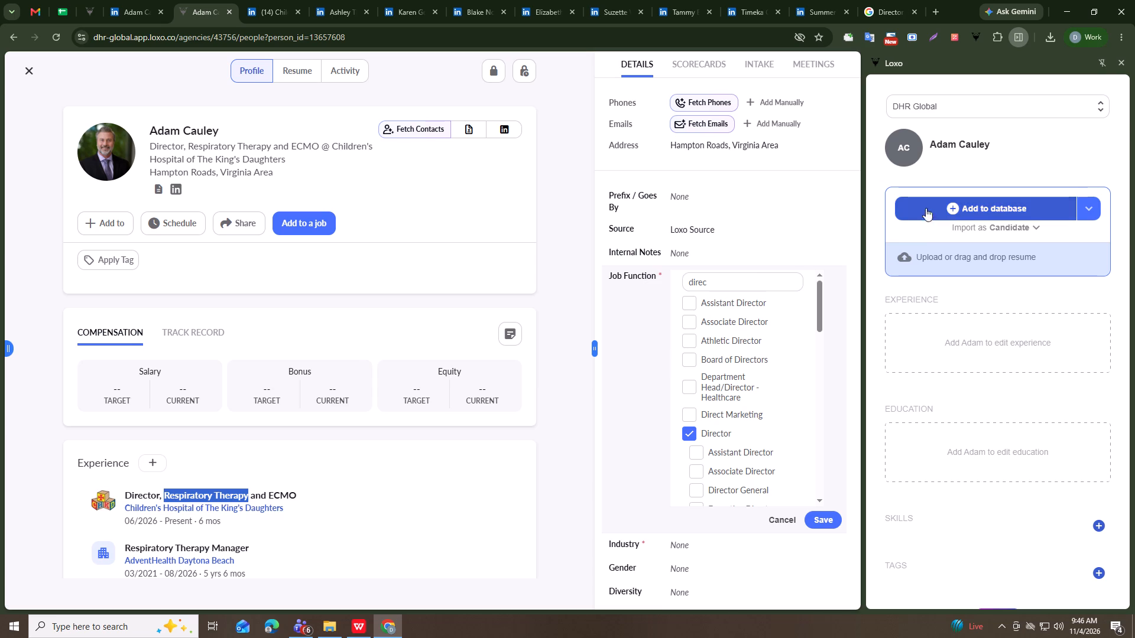
{"action": "left_click", "coordinate": [738, 278]}
{"action": "key", "text": "ctrl+a"}
{"action": "key", "text": "ctrl+v"}
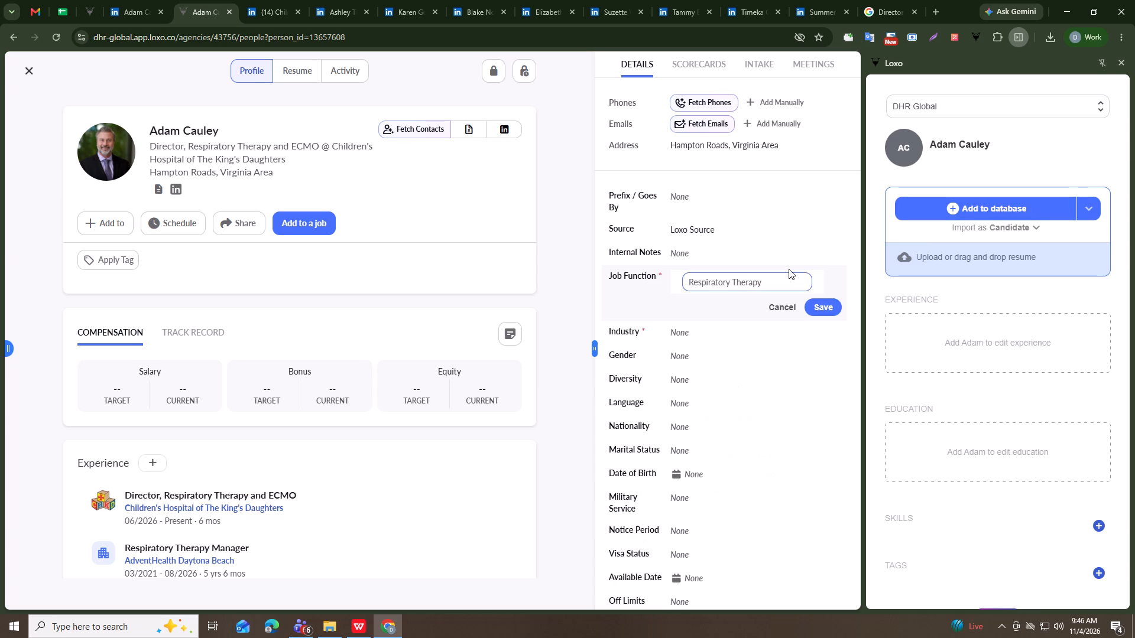
{"action": "key", "text": "ctrl+shift+Left"}
{"action": "key", "text": "BackSpace"}
{"action": "key", "text": "BackSpace"}
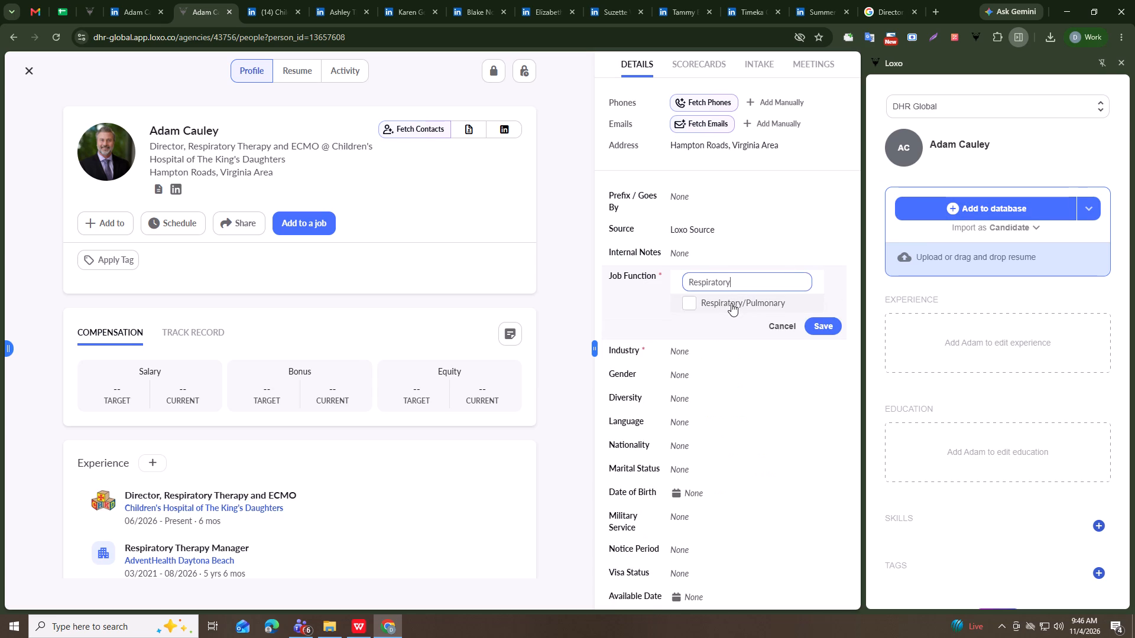
{"action": "left_click", "coordinate": [731, 303]}
Filter the job functions by ECMO, copied from the current title, and save the Job Function selection.
{"action": "double_click", "coordinate": [278, 494]}
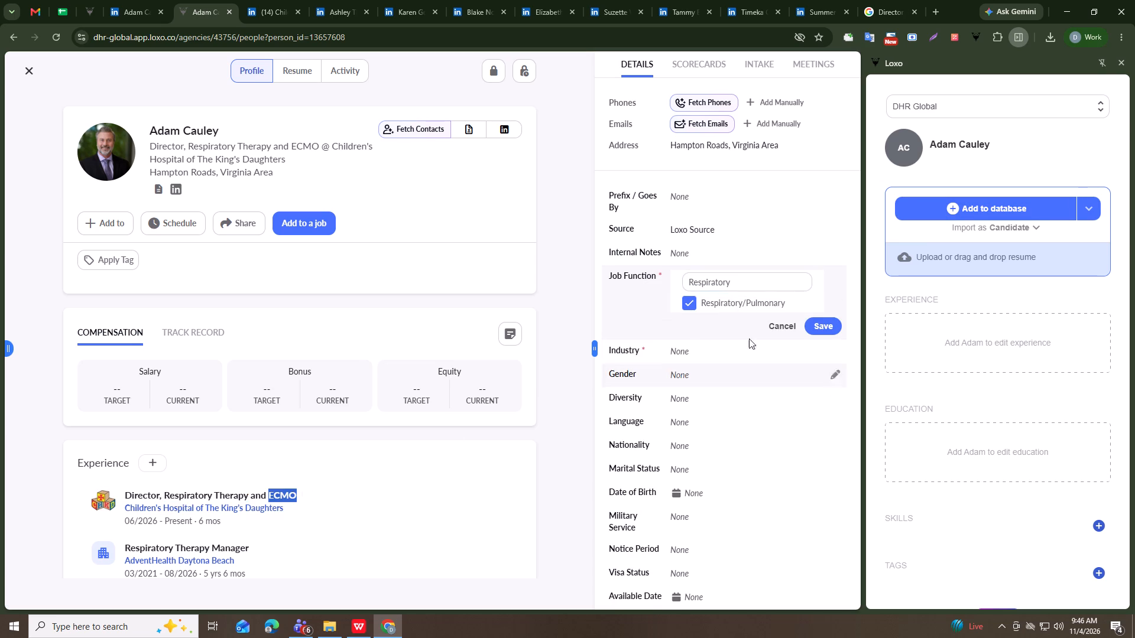
{"action": "key", "text": "ctrl+c"}
{"action": "left_click", "coordinate": [748, 276]}
{"action": "key", "text": "ctrl+a"}
{"action": "key", "text": "ctrl+v"}
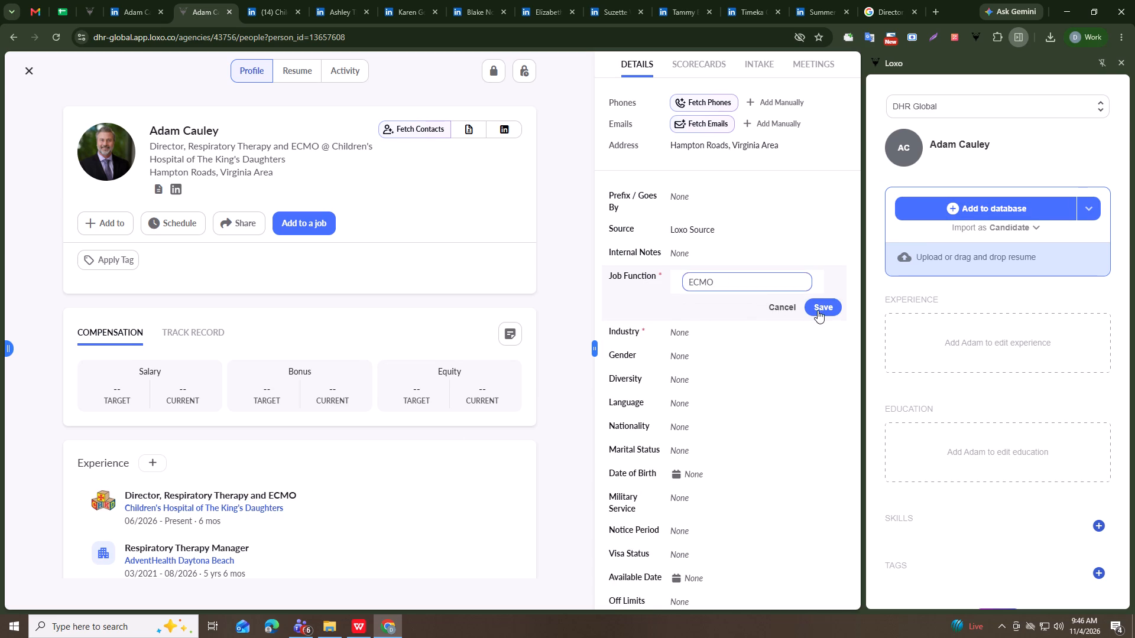
{"action": "left_click", "coordinate": [819, 306]}
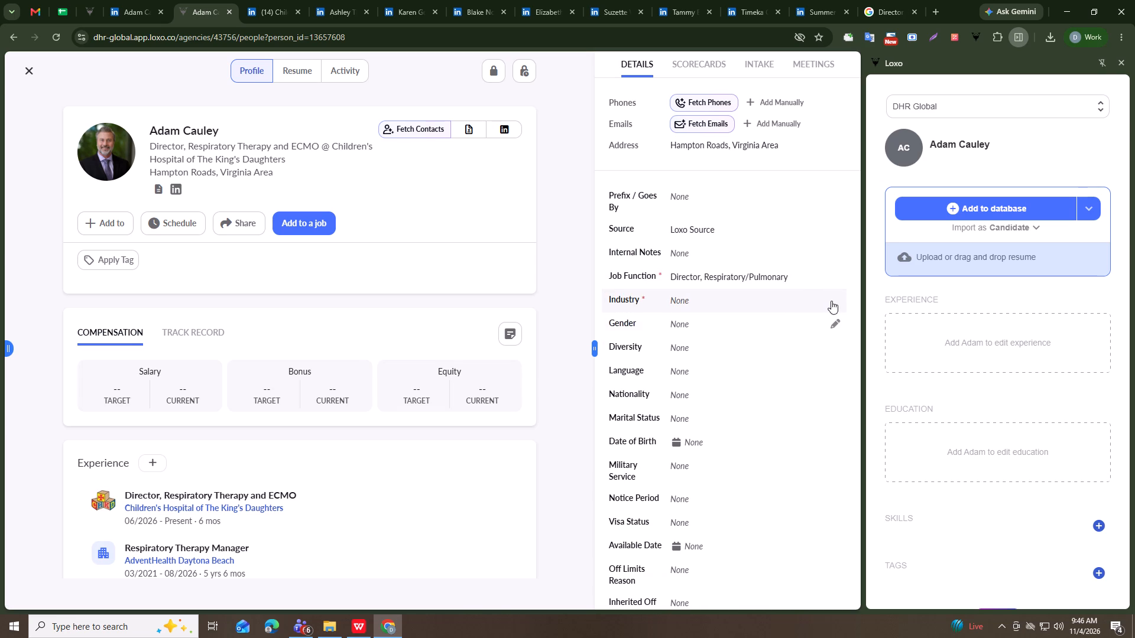
Search the job function options for Therapy, copied from the current title, and leave the field without saving.
{"action": "double_click", "coordinate": [215, 496]}
{"action": "key", "text": "ctrl+c"}
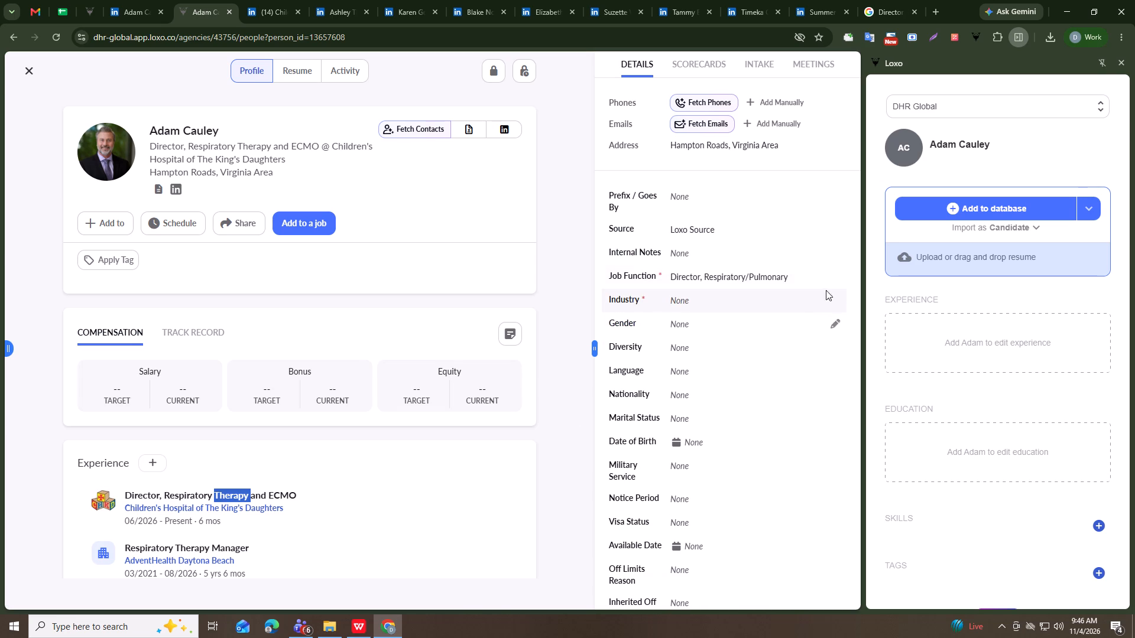
{"action": "left_click", "coordinate": [834, 279]}
{"action": "key", "text": "ctrl+v"}
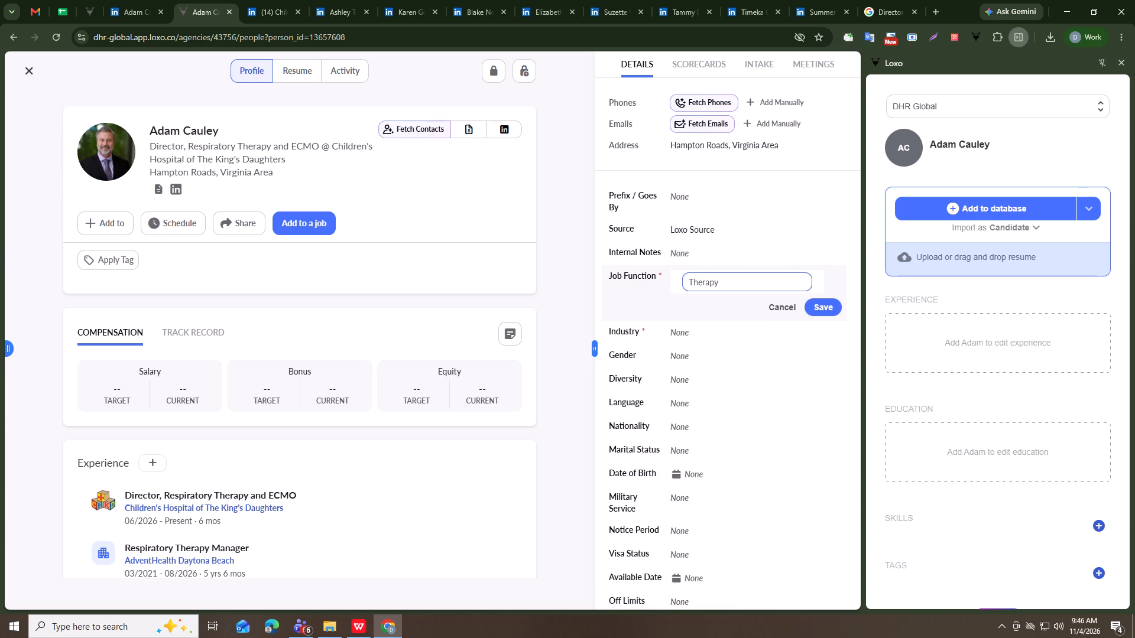
{"action": "key", "text": "BackSpace"}
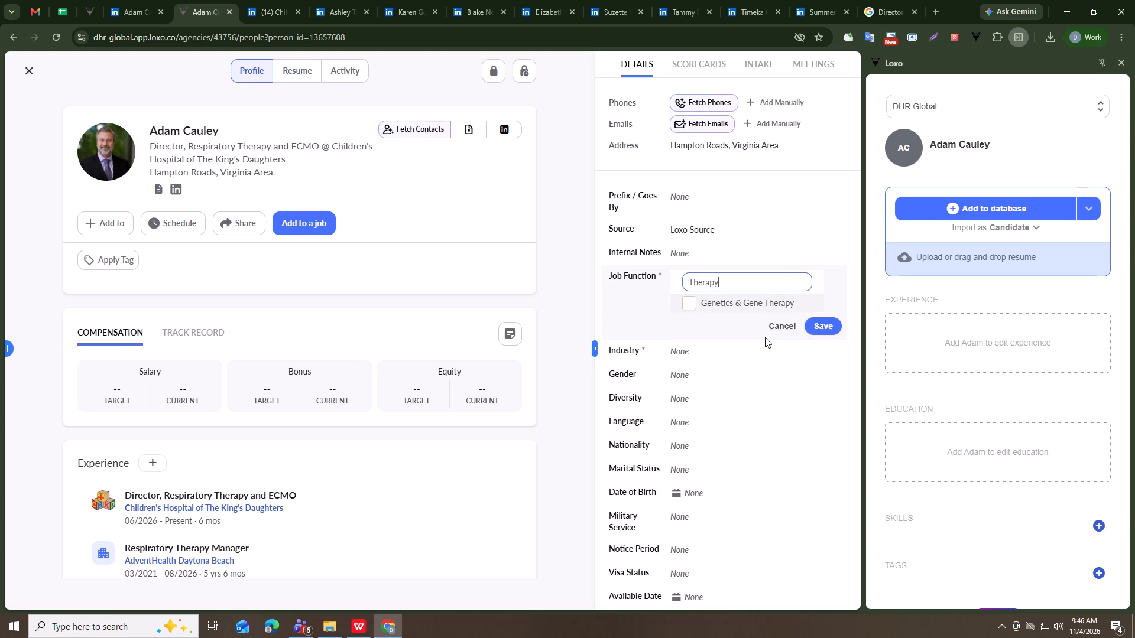
{"action": "left_click", "coordinate": [789, 327]}
Set the Industry to Hospitals (Health Care Services), filtering by "Hospitals" copied from the employer's LinkedIn company page, and save it.
{"action": "left_click", "coordinate": [834, 297]}
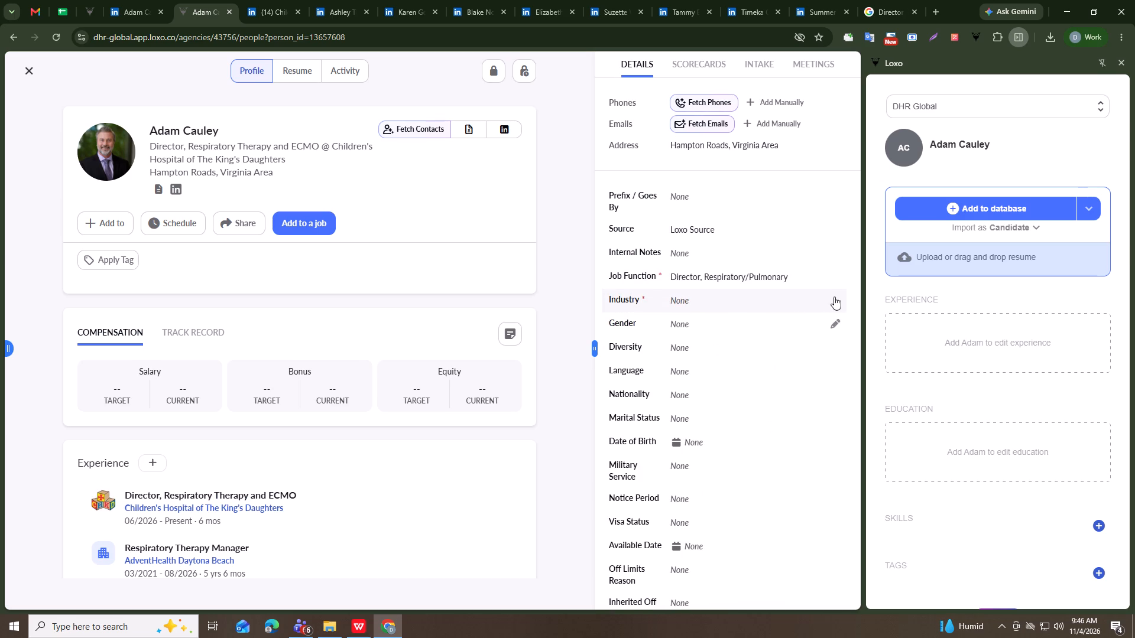
{"action": "left_click", "coordinate": [278, 0]}
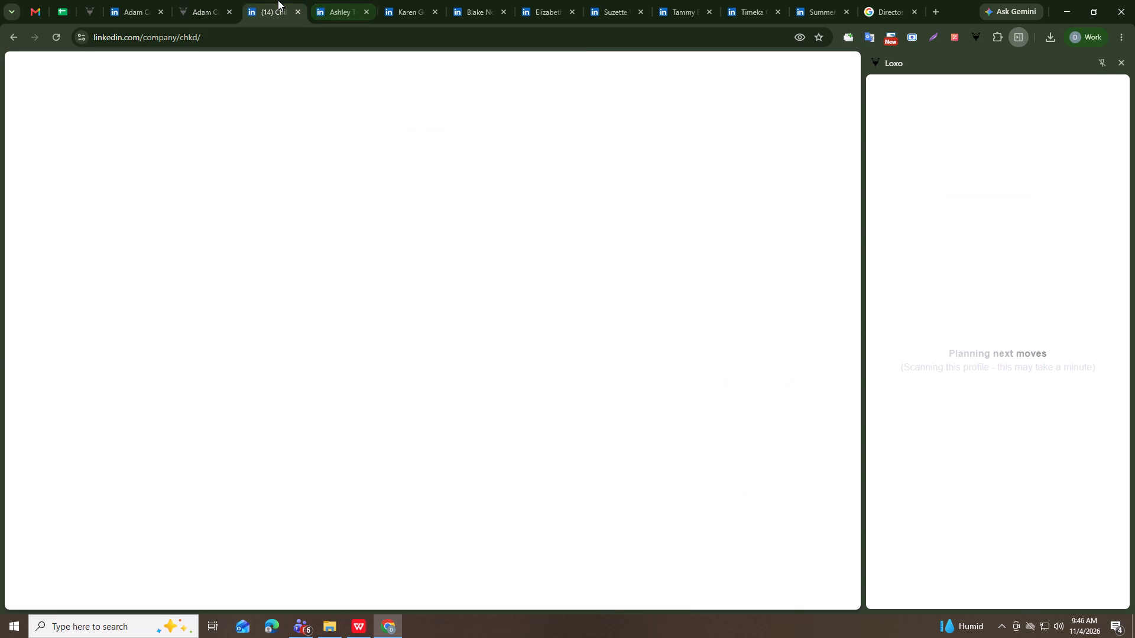
{"action": "double_click", "coordinate": [124, 262]}
{"action": "key", "text": "ctrl+c"}
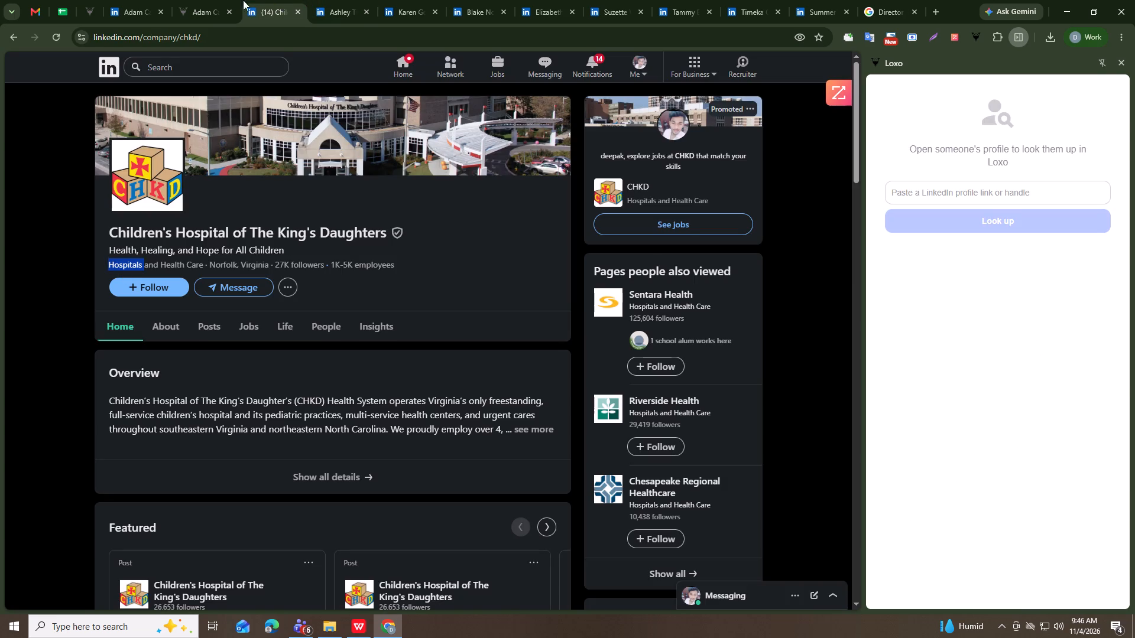
{"action": "left_click", "coordinate": [194, 0]}
{"action": "key", "text": "ctrl+v"}
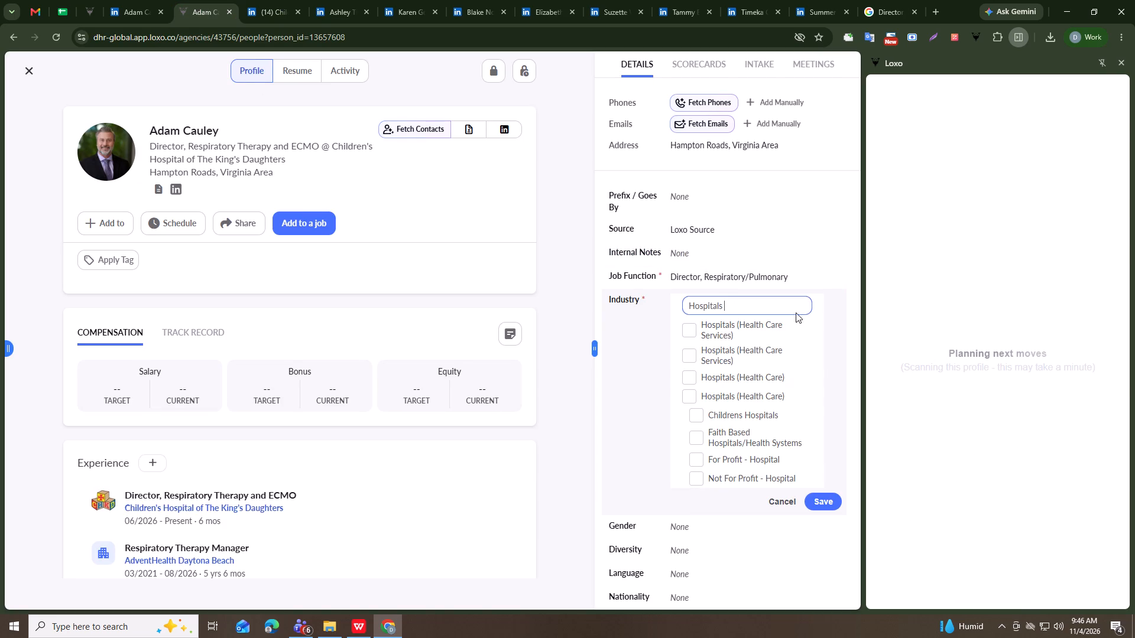
{"action": "left_click", "coordinate": [686, 357]}
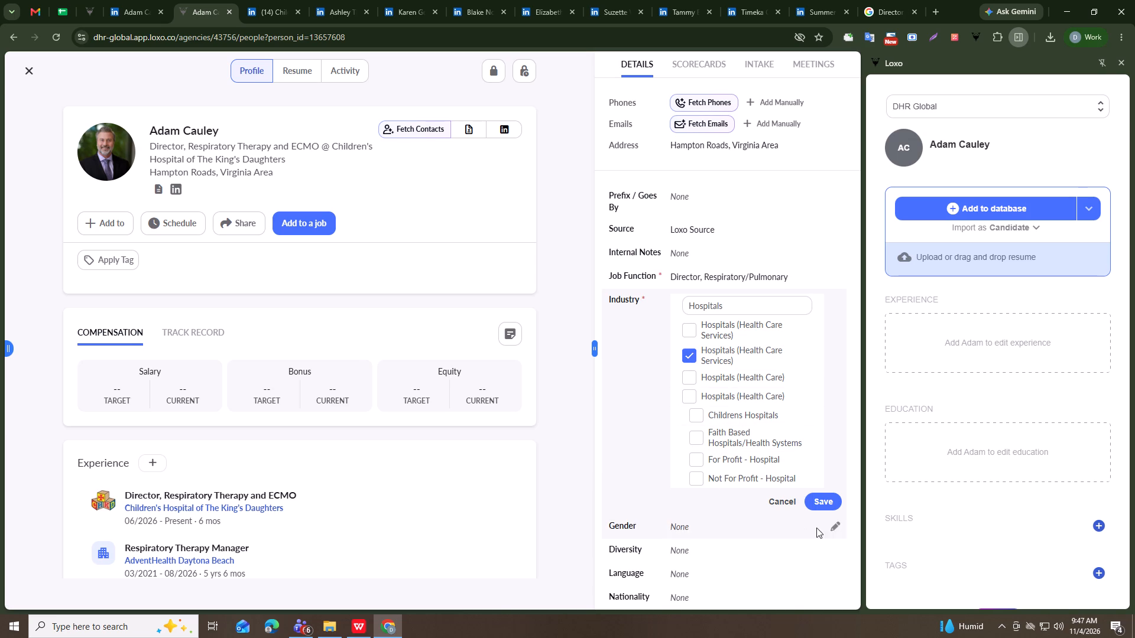
{"action": "left_click", "coordinate": [821, 506]}
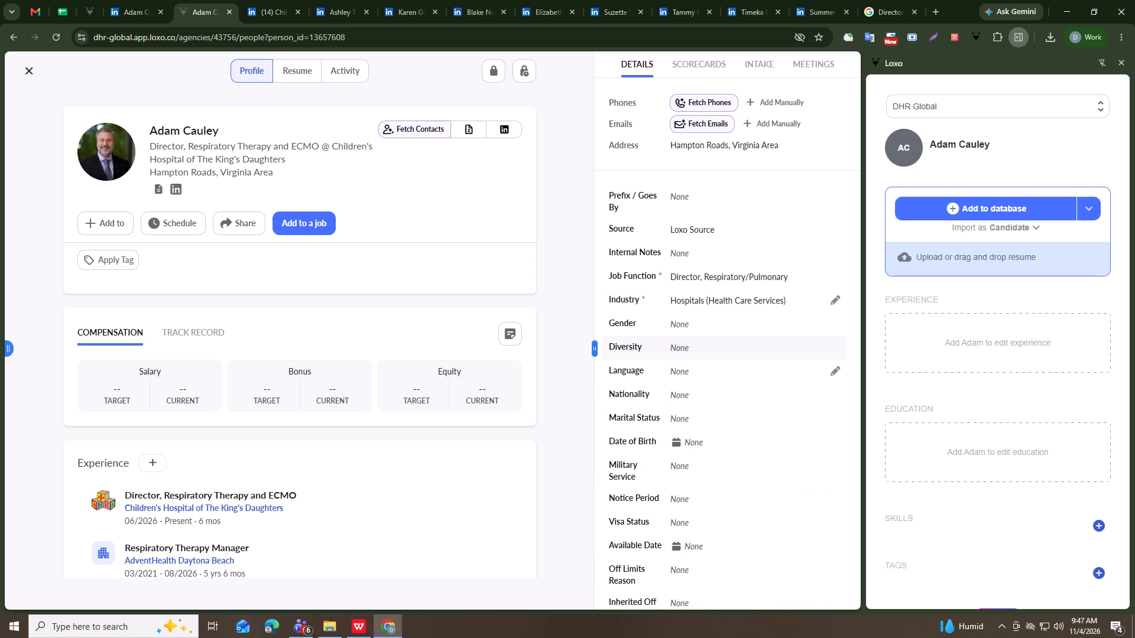
Set the candidate's Gender field to Female and save it.
{"action": "left_click", "coordinate": [836, 327]}
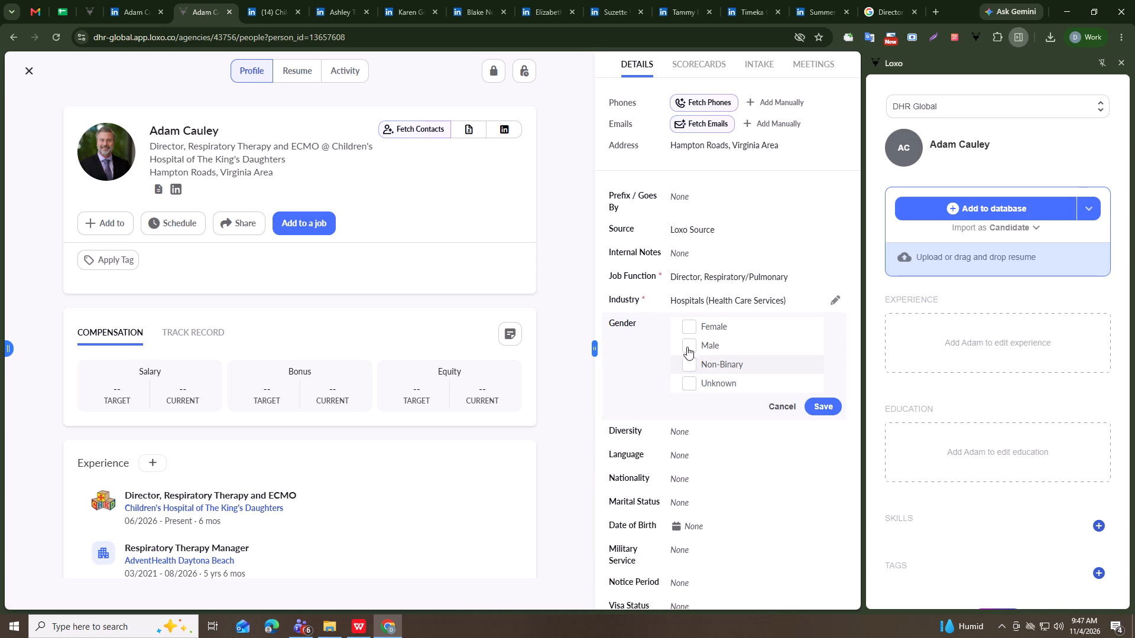
{"action": "left_click", "coordinate": [693, 327]}
{"action": "left_click", "coordinate": [818, 399]}
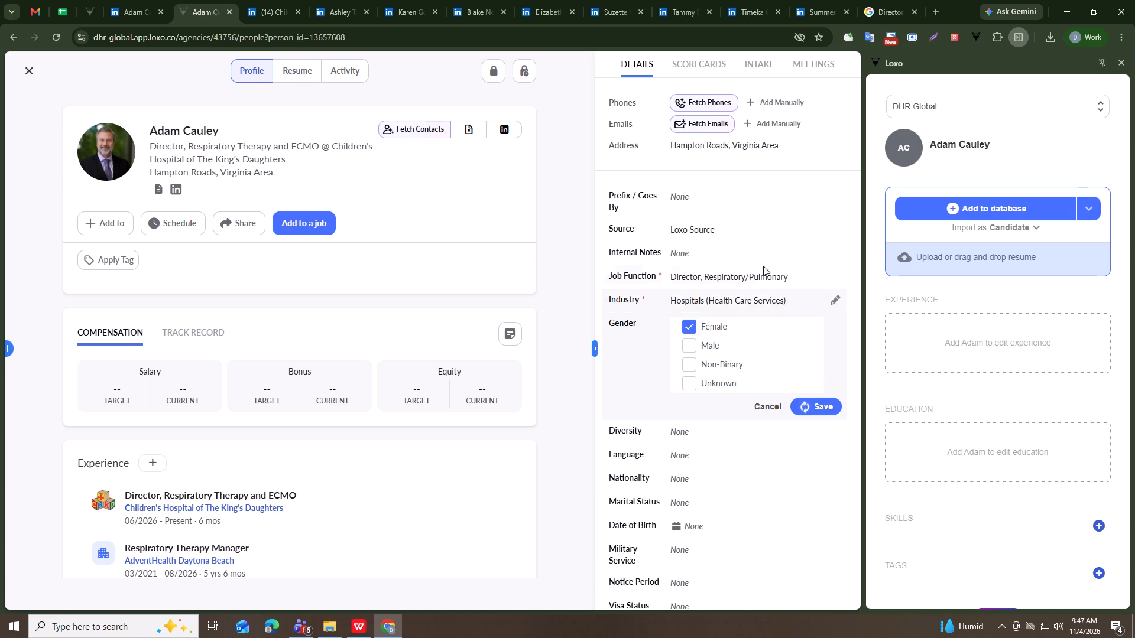
Set the candidate's Diversity field to Caucasian-White and save it.
{"action": "scroll", "coordinate": [748, 252], "scroll_direction": "down", "scroll_amount": 1}
{"action": "left_click", "coordinate": [834, 287]}
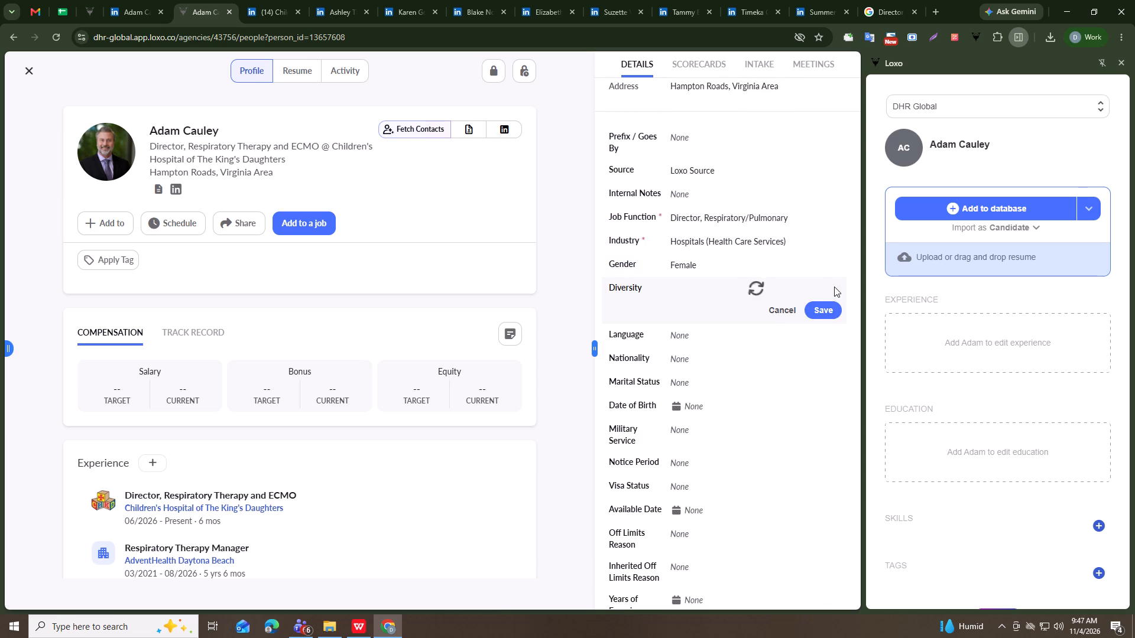
{"action": "left_click", "coordinate": [699, 371]}
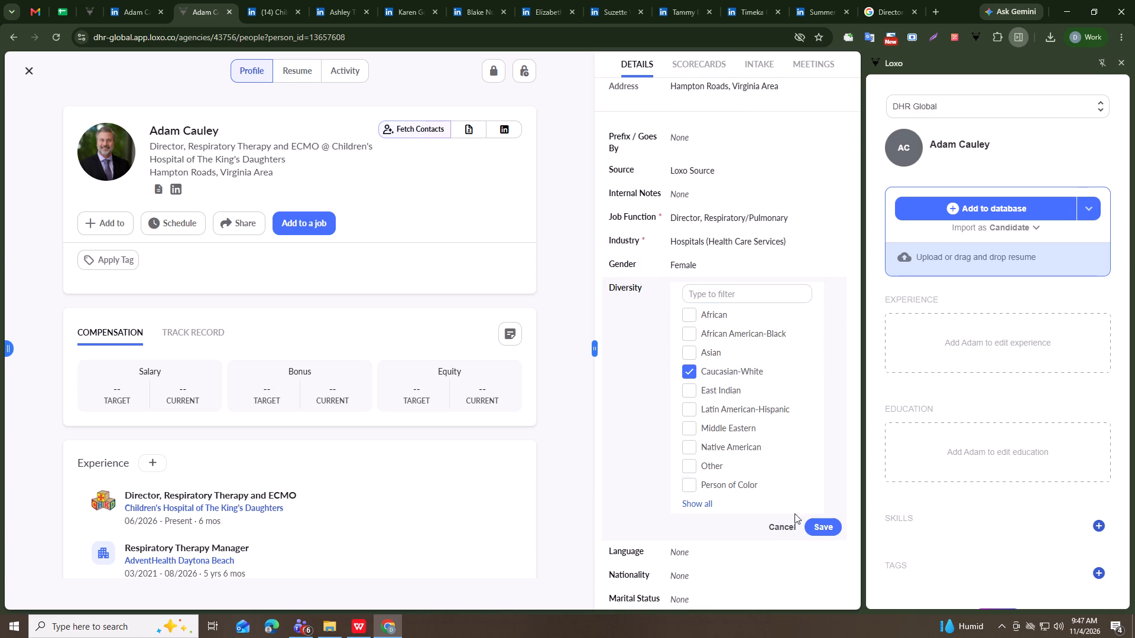
{"action": "left_click", "coordinate": [831, 530]}
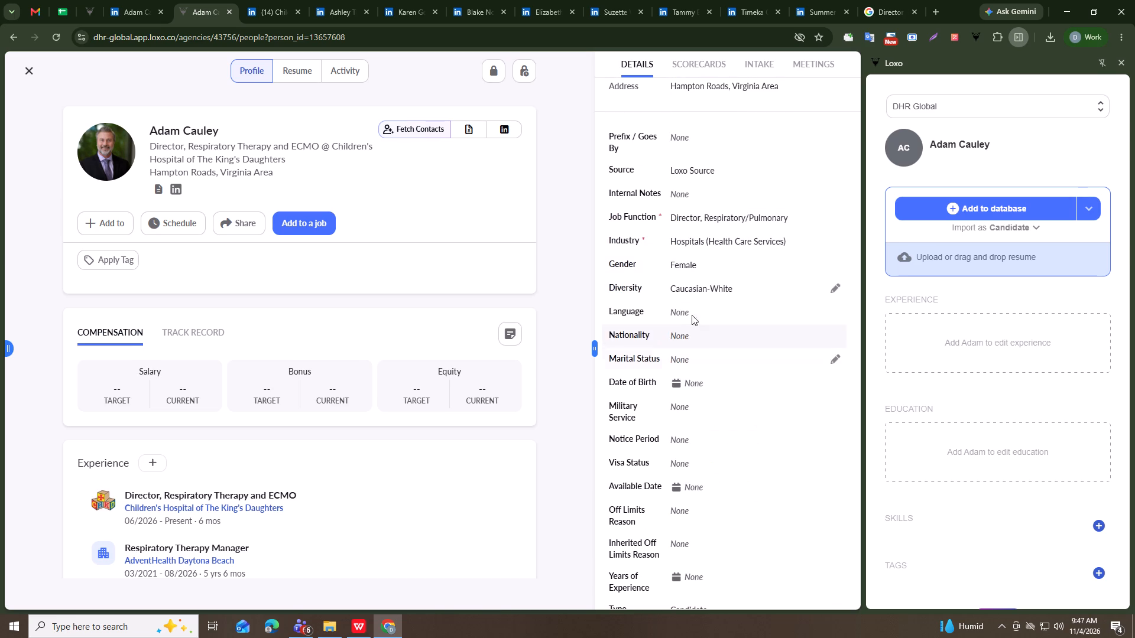
Add the candidate to Lee Health's Night Shift Supervisor, Respiratory Therapy job, finding it by number 359808 copied from the job's pipeline page.
{"action": "scroll", "coordinate": [742, 337], "scroll_direction": "down", "scroll_amount": 6}
{"action": "left_click", "coordinate": [657, 385]}
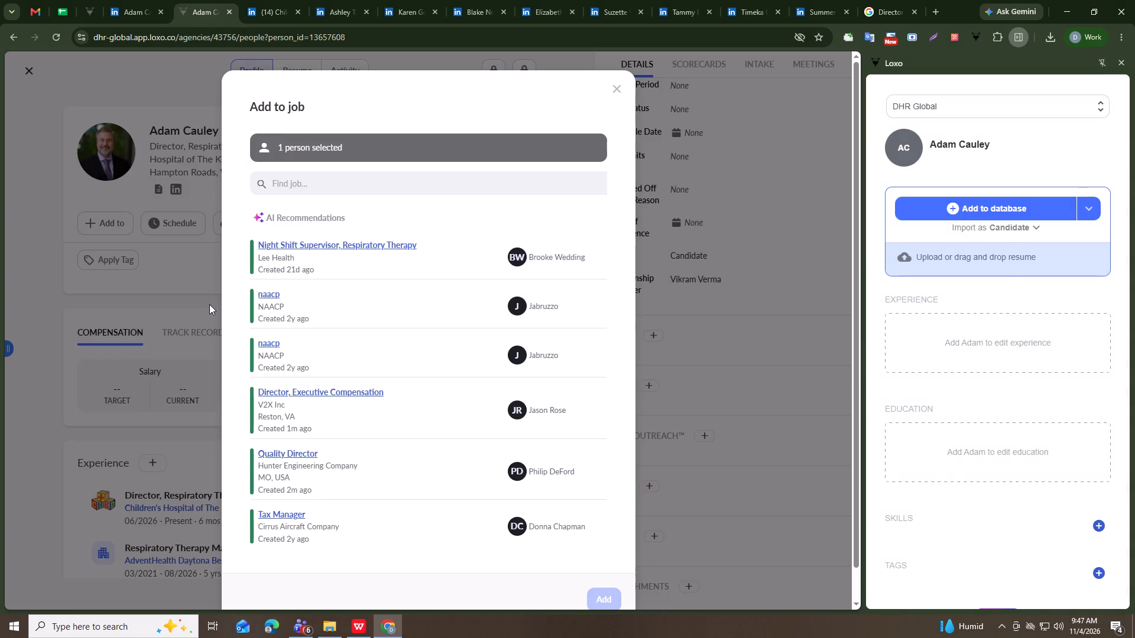
{"action": "key", "text": "alt+Tab"}
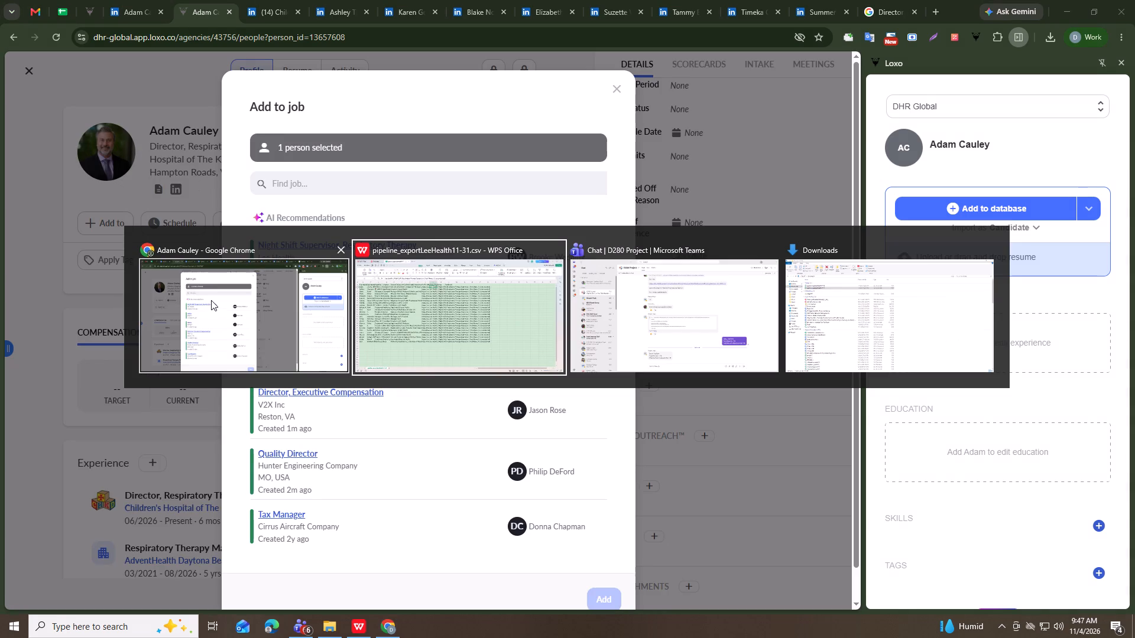
{"action": "key", "text": "alt+Left"}
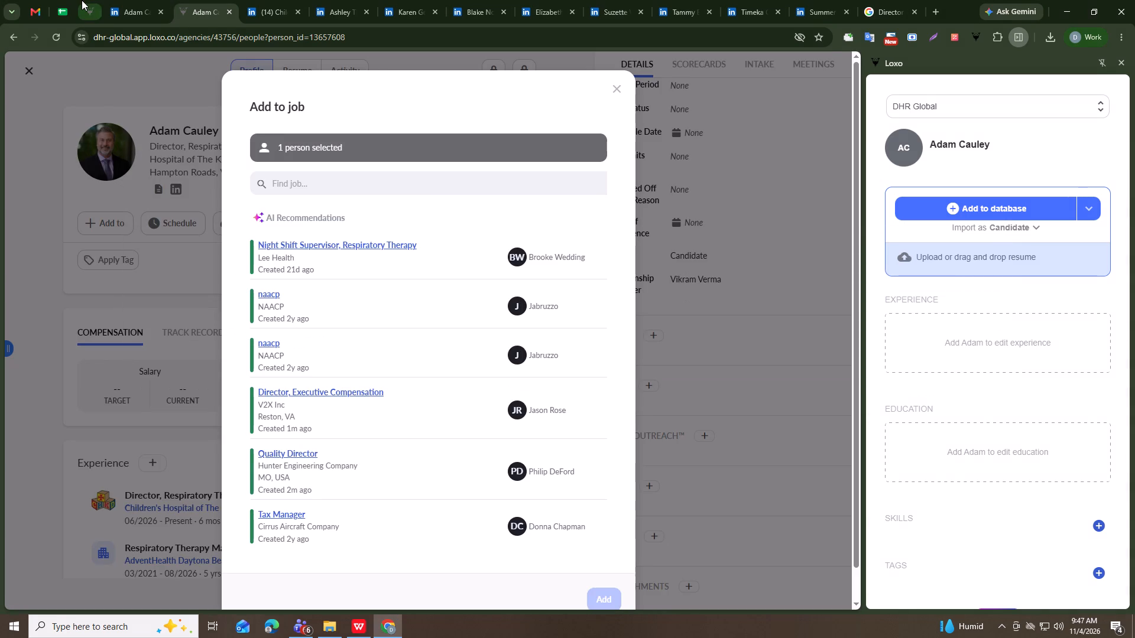
{"action": "left_click", "coordinate": [83, 0]}
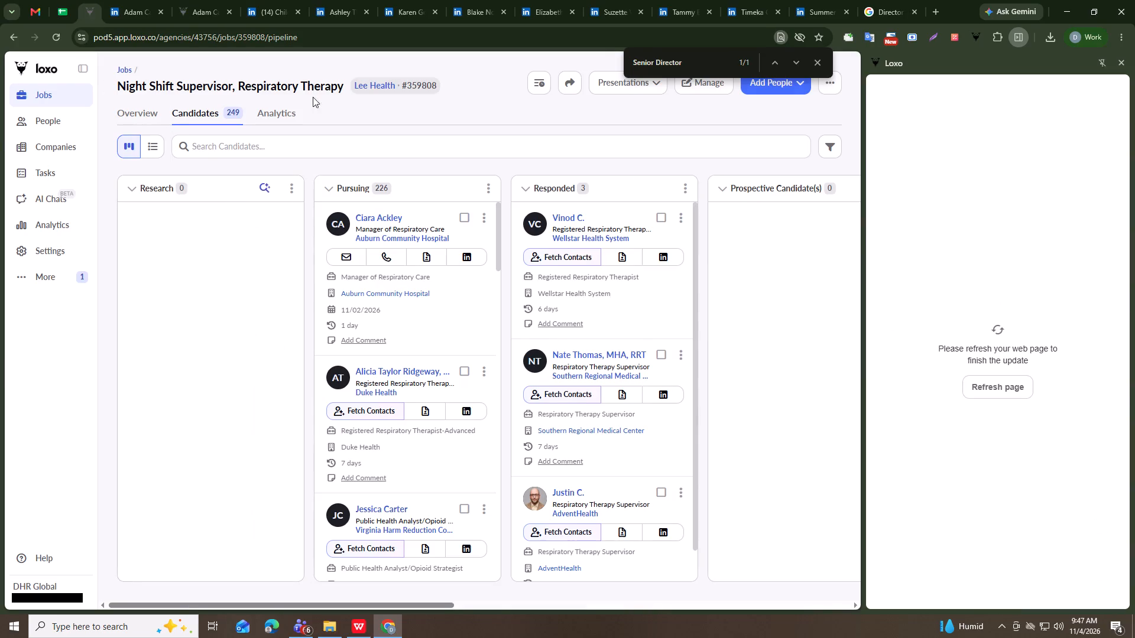
{"action": "double_click", "coordinate": [419, 83]}
{"action": "key", "text": "ctrl+c"}
{"action": "key", "text": "ctrl+c"}
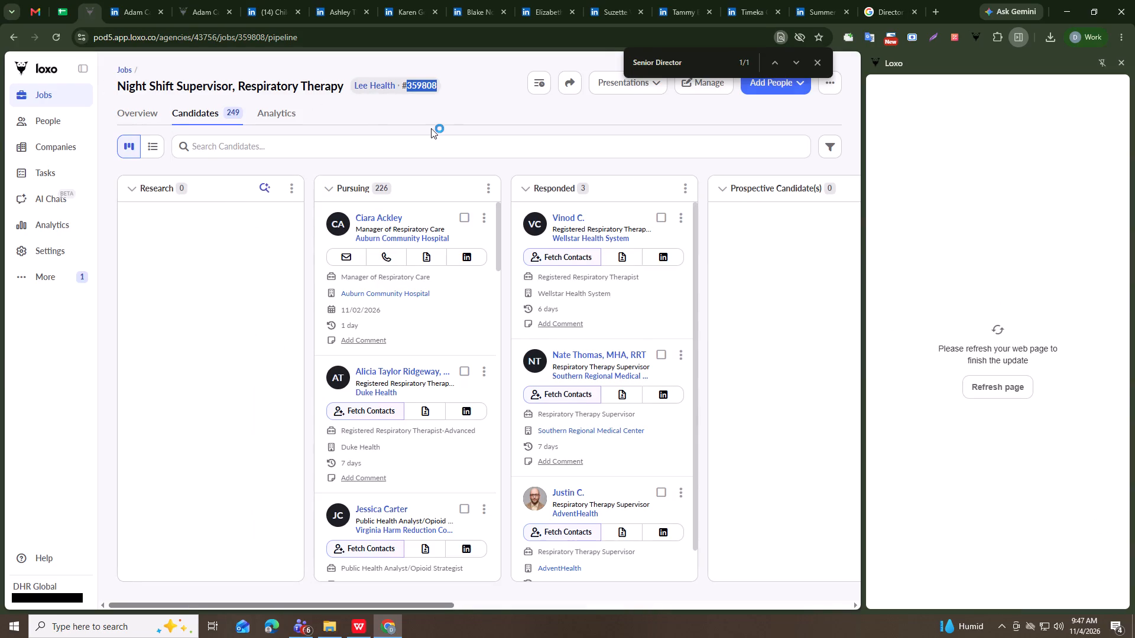
{"action": "left_click", "coordinate": [208, 0]}
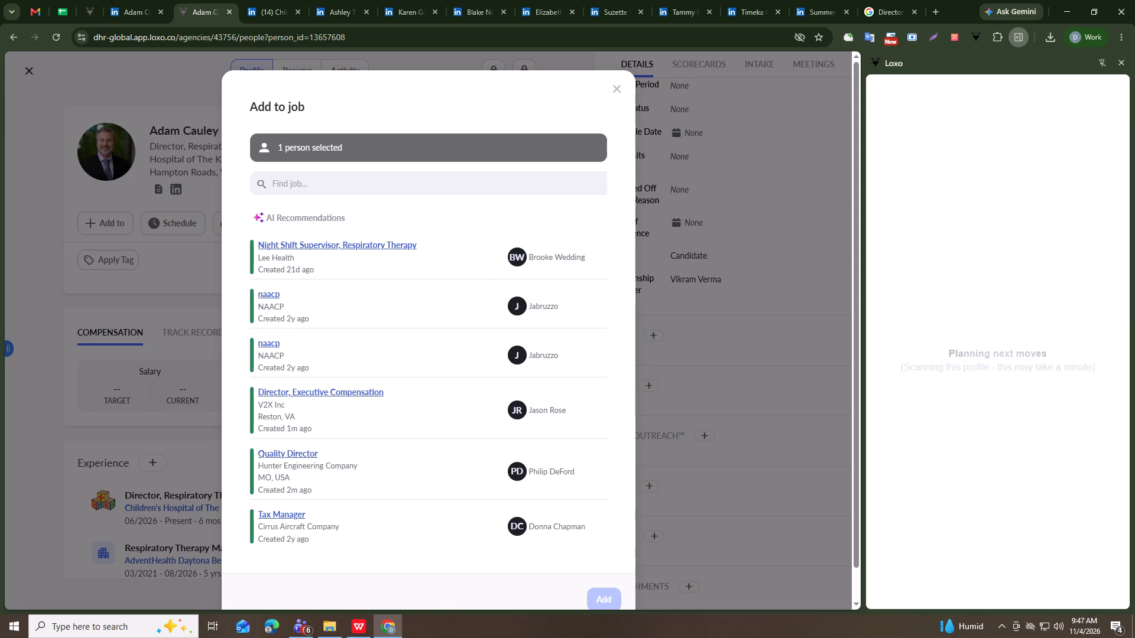
{"action": "left_click", "coordinate": [319, 184]}
{"action": "key", "text": "ctrl+v"}
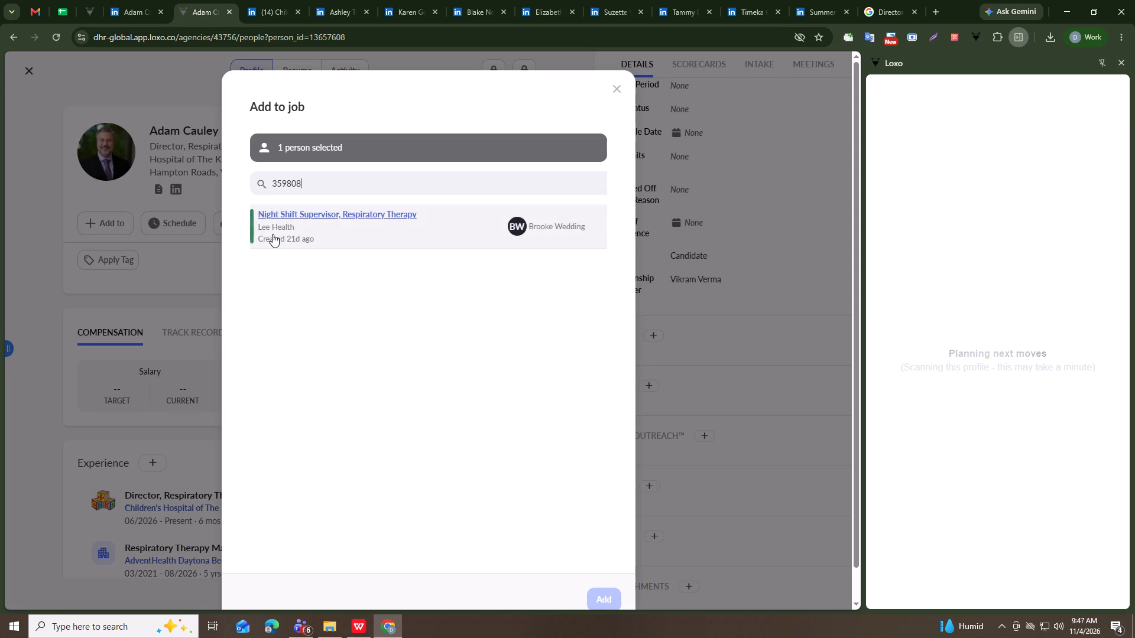
{"action": "left_click", "coordinate": [273, 234]}
{"action": "left_click", "coordinate": [604, 595]}
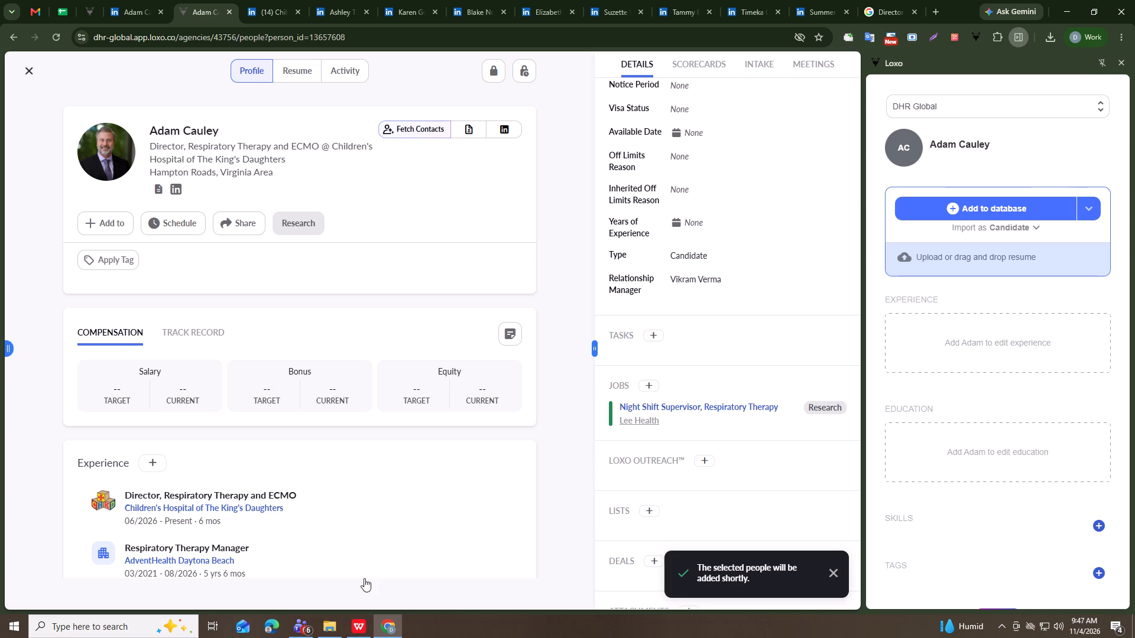
Set the candidate's stage in the Night Shift Supervisor, Respiratory Therapy job to Pursuing.
{"action": "left_click", "coordinate": [811, 406]}
{"action": "left_click", "coordinate": [742, 266]}
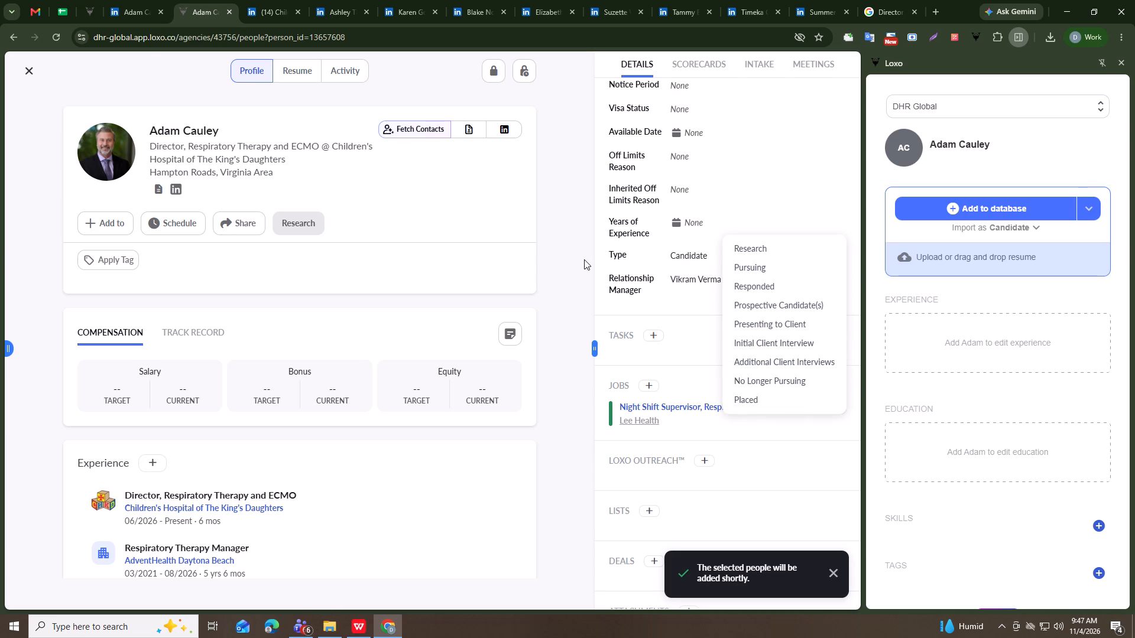
Copy the job reference 150-26-121 from the Lee Health | Export email in Gmail.
{"action": "left_click", "coordinate": [43, 0]}
{"action": "left_click", "coordinate": [58, 0]}
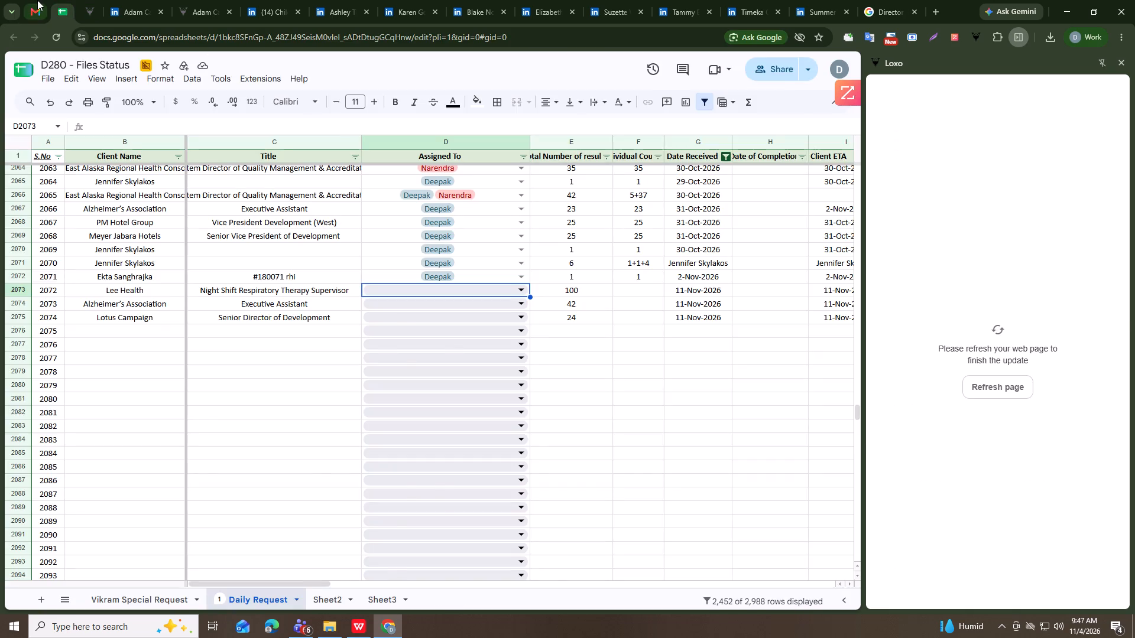
{"action": "left_click", "coordinate": [36, 0]}
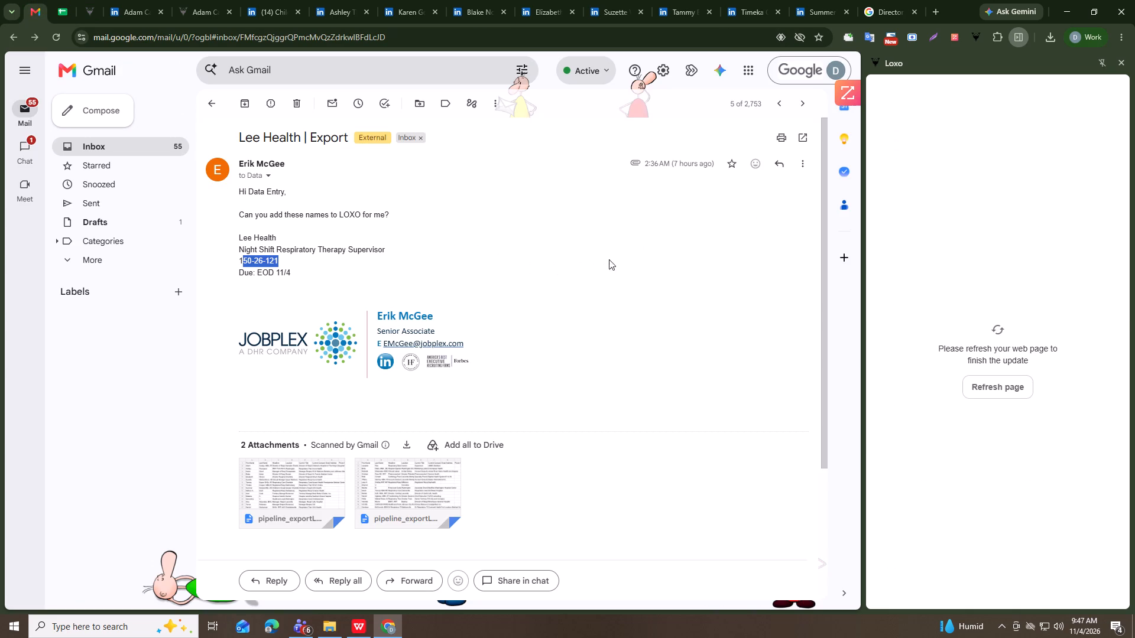
{"action": "left_click", "coordinate": [701, 228]}
{"action": "scroll", "coordinate": [408, 242], "scroll_direction": "down", "scroll_amount": 4}
{"action": "scroll", "coordinate": [406, 241], "scroll_direction": "up", "scroll_amount": 6}
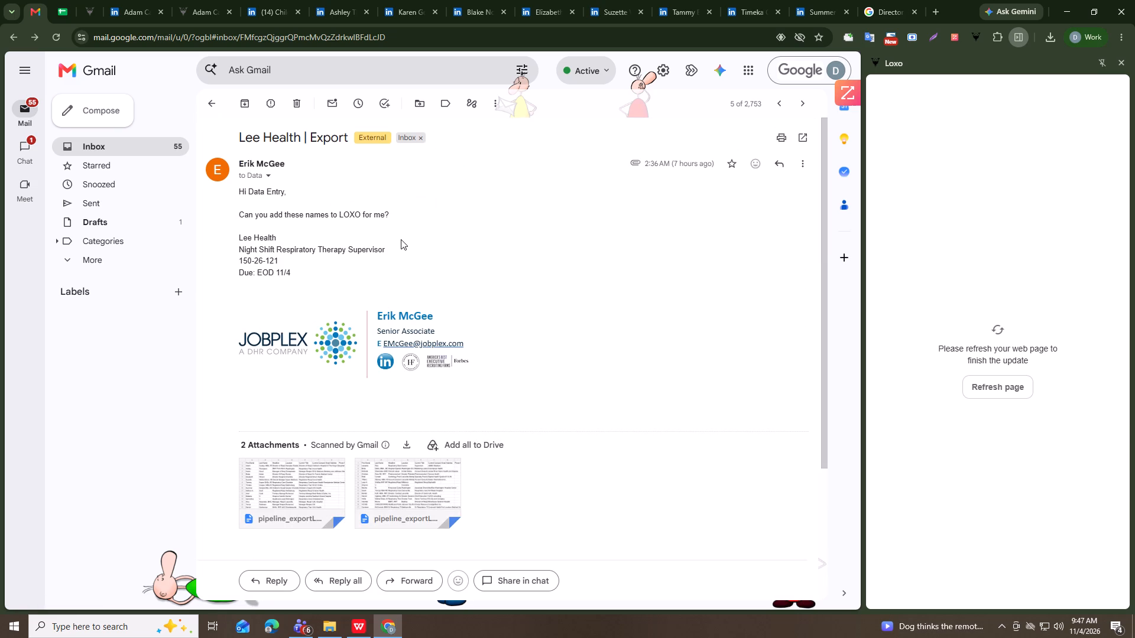
{"action": "triple_click", "coordinate": [253, 261]}
{"action": "key", "text": "ctrl+c"}
{"action": "key", "text": "ctrl+c"}
Back in the candidate's Loxo profile, search the jobs for 150-26-121 and add the candidate to Night Shift Supervisor, Respiratory Therapy again.
{"action": "left_click", "coordinate": [187, 0]}
{"action": "left_click", "coordinate": [647, 385]}
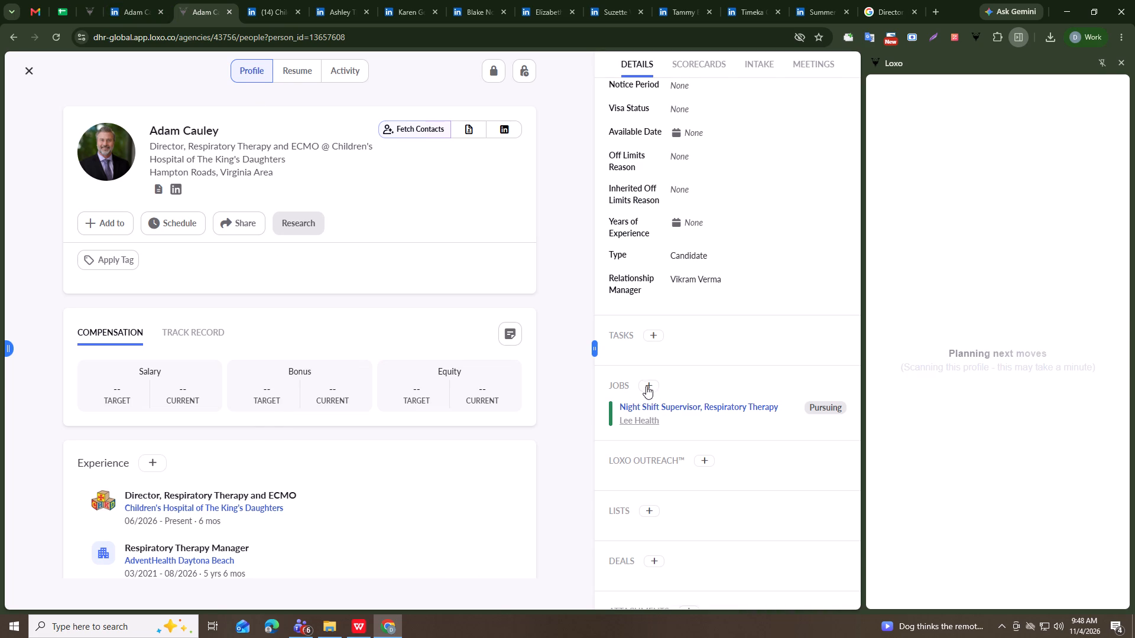
{"action": "left_click", "coordinate": [348, 180]}
{"action": "key", "text": "ctrl+v"}
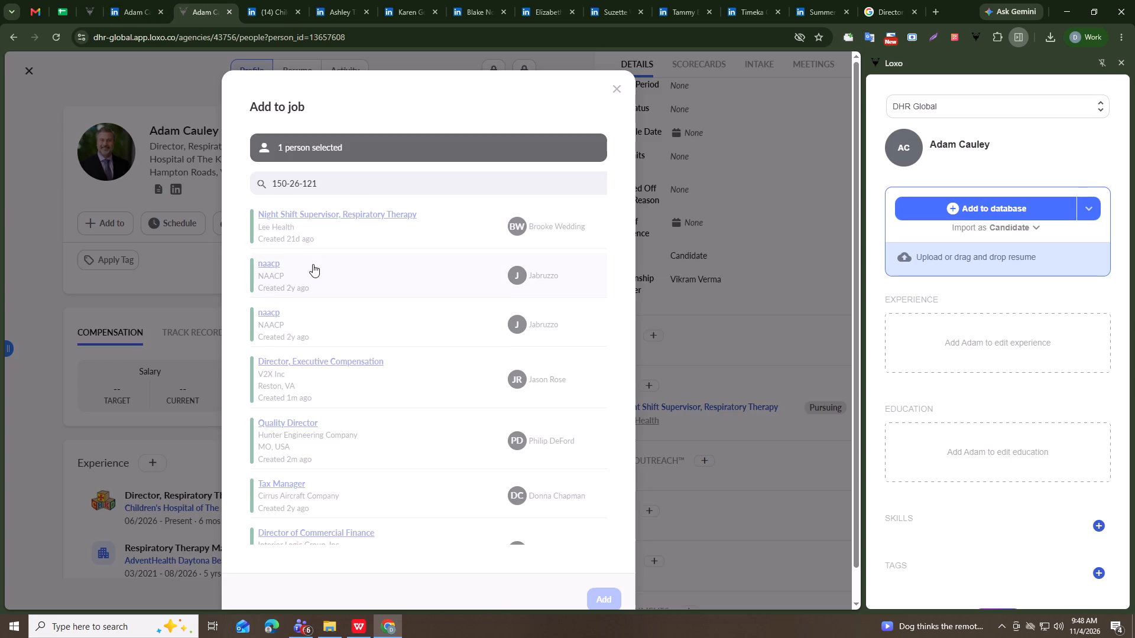
{"action": "left_click", "coordinate": [277, 234]}
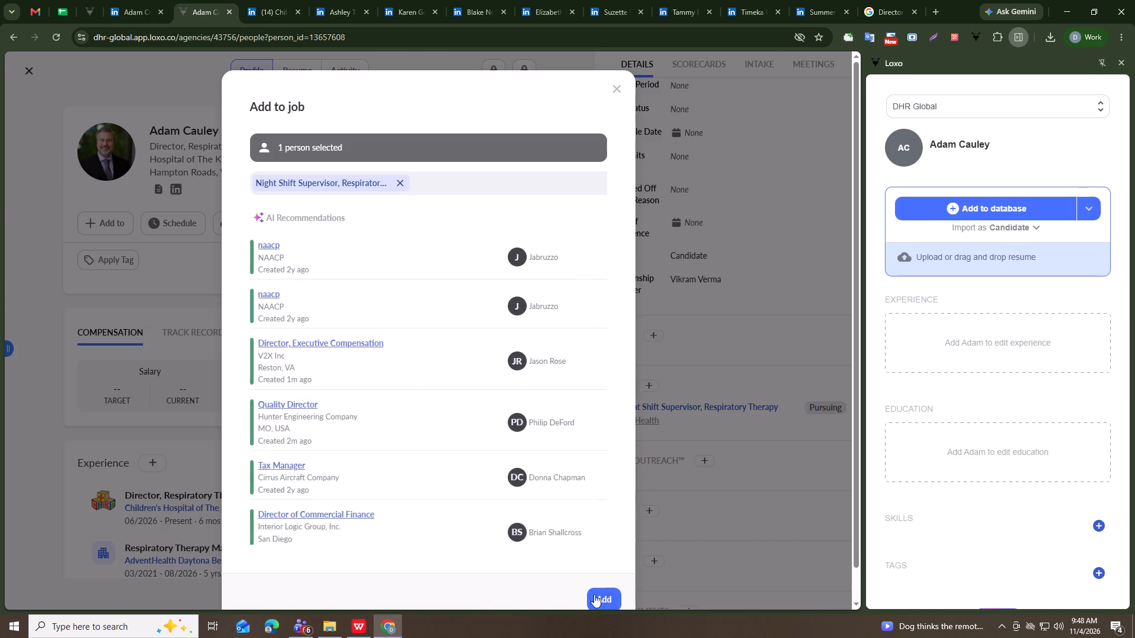
{"action": "left_click", "coordinate": [598, 597]}
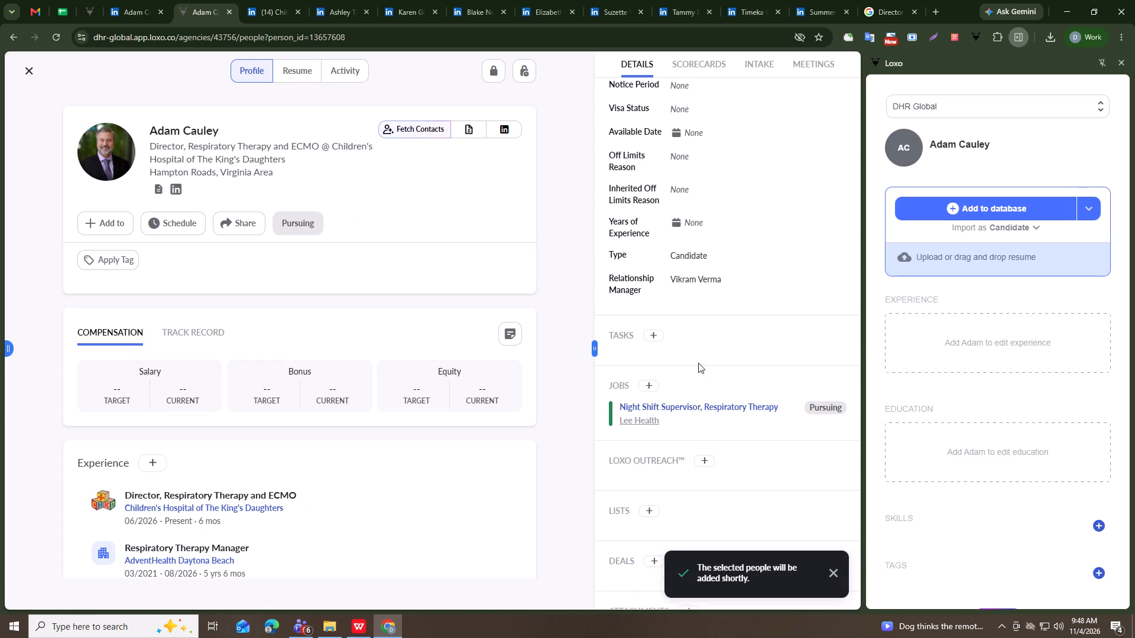
Review the candidate's Loxo record from contact details through job assignment, checking back against the web search on the director title.
{"action": "scroll", "coordinate": [414, 375], "scroll_direction": "up", "scroll_amount": 4}
{"action": "scroll", "coordinate": [636, 275], "scroll_direction": "down", "scroll_amount": 4}
{"action": "scroll", "coordinate": [636, 275], "scroll_direction": "up", "scroll_amount": 6}
{"action": "scroll", "coordinate": [637, 275], "scroll_direction": "down", "scroll_amount": 5}
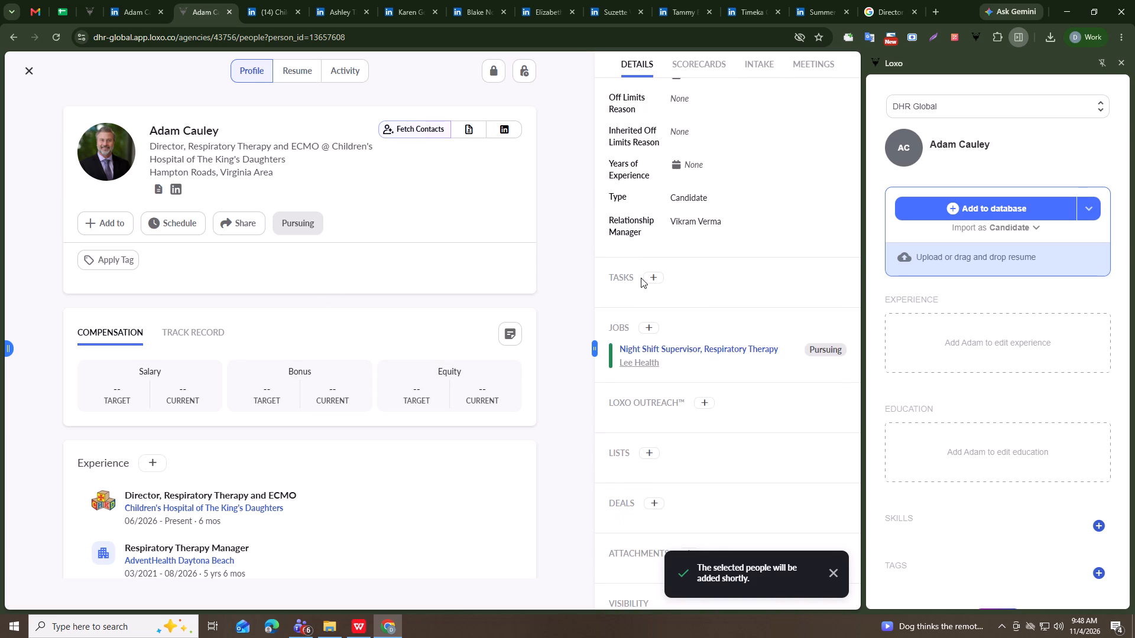
{"action": "scroll", "coordinate": [641, 278], "scroll_direction": "up", "scroll_amount": 9}
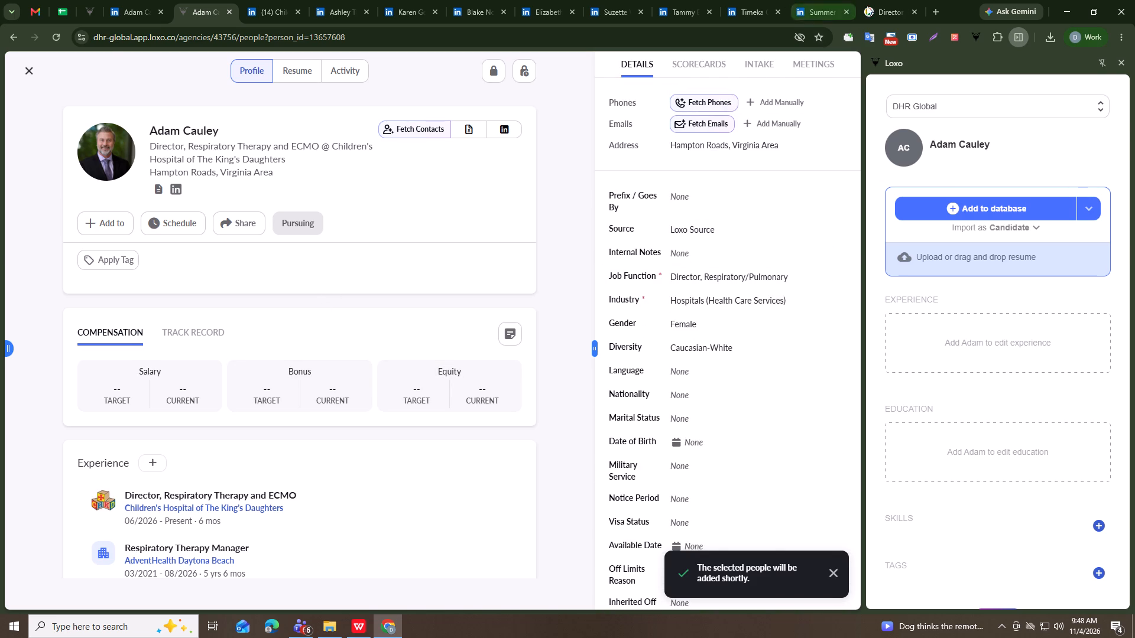
{"action": "left_click", "coordinate": [883, 0]}
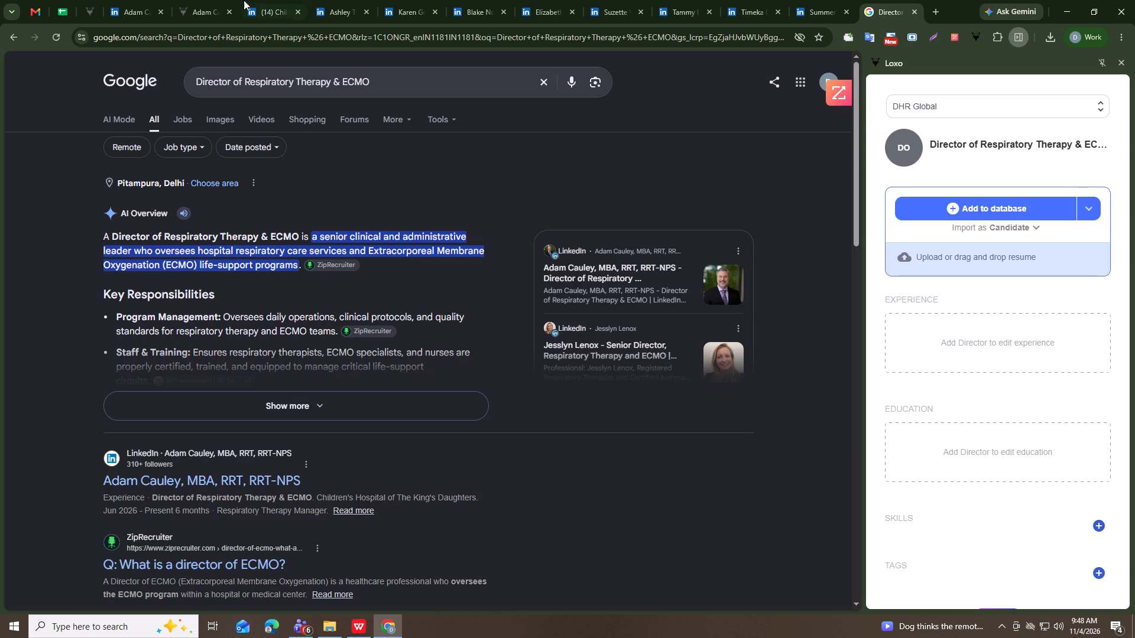
{"action": "left_click", "coordinate": [216, 0]}
{"action": "scroll", "coordinate": [707, 335], "scroll_direction": "down", "scroll_amount": 7}
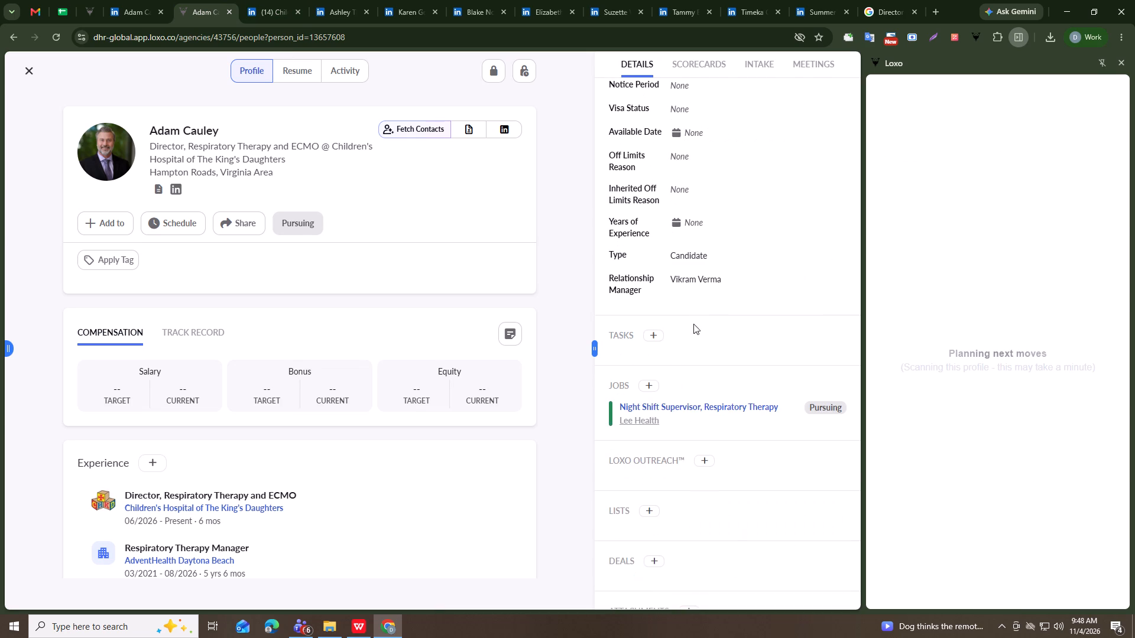
{"action": "scroll", "coordinate": [674, 356], "scroll_direction": "up", "scroll_amount": 10}
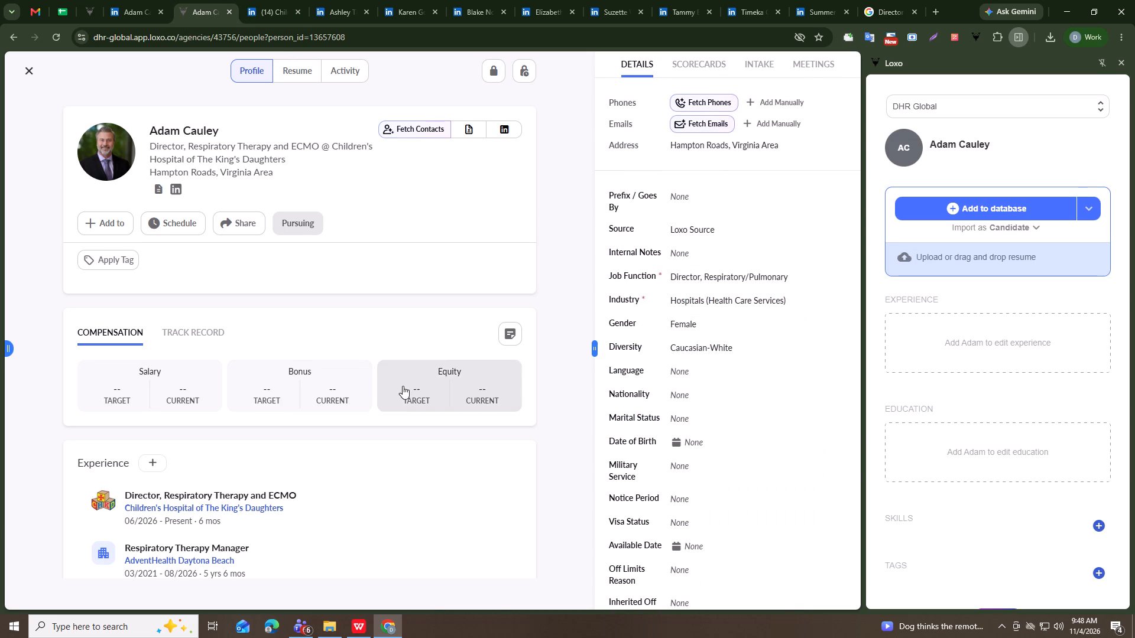
{"action": "scroll", "coordinate": [403, 386], "scroll_direction": "down", "scroll_amount": 3}
{"action": "scroll", "coordinate": [737, 359], "scroll_direction": "up", "scroll_amount": 7}
{"action": "scroll", "coordinate": [576, 350], "scroll_direction": "up", "scroll_amount": 7}
Close the finished candidate's LinkedIn profile and Loxo record.
{"action": "middle_click", "coordinate": [135, 0]}
{"action": "middle_click", "coordinate": [135, 0]}
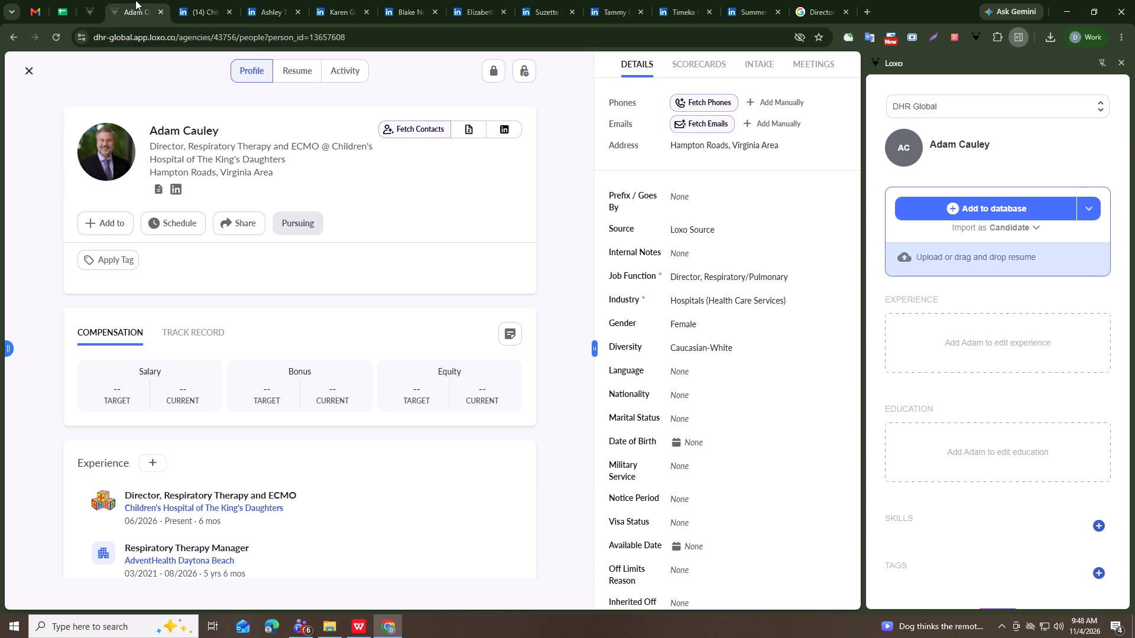
{"action": "middle_click", "coordinate": [135, 0]}
Switch to the exported candidate spreadsheet in WPS Office and enter Done in the first candidate's Notes cell.
{"action": "key", "text": "alt+Tab"}
{"action": "key", "text": "Right"}
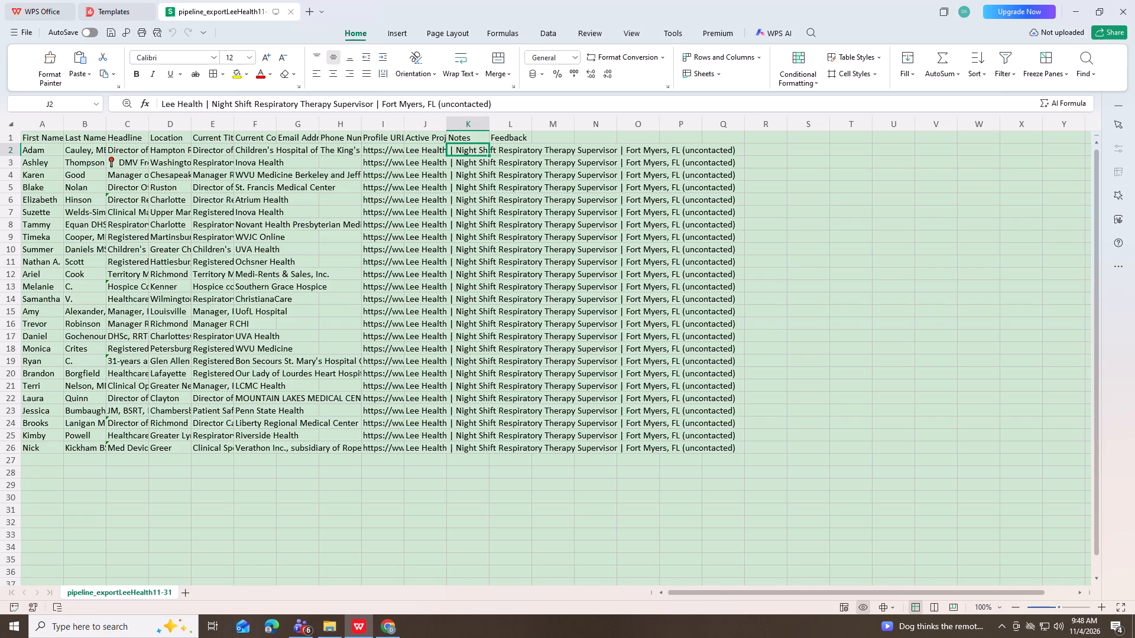
{"action": "key", "text": "Left"}
{"action": "key", "text": "Left"}
{"action": "key", "text": "Right"}
{"action": "key", "text": "Right"}
{"action": "type", "text": "Done"}
{"action": "key", "text": "Tab"}
{"action": "key", "text": "Down"}
{"action": "key", "text": "Left"}
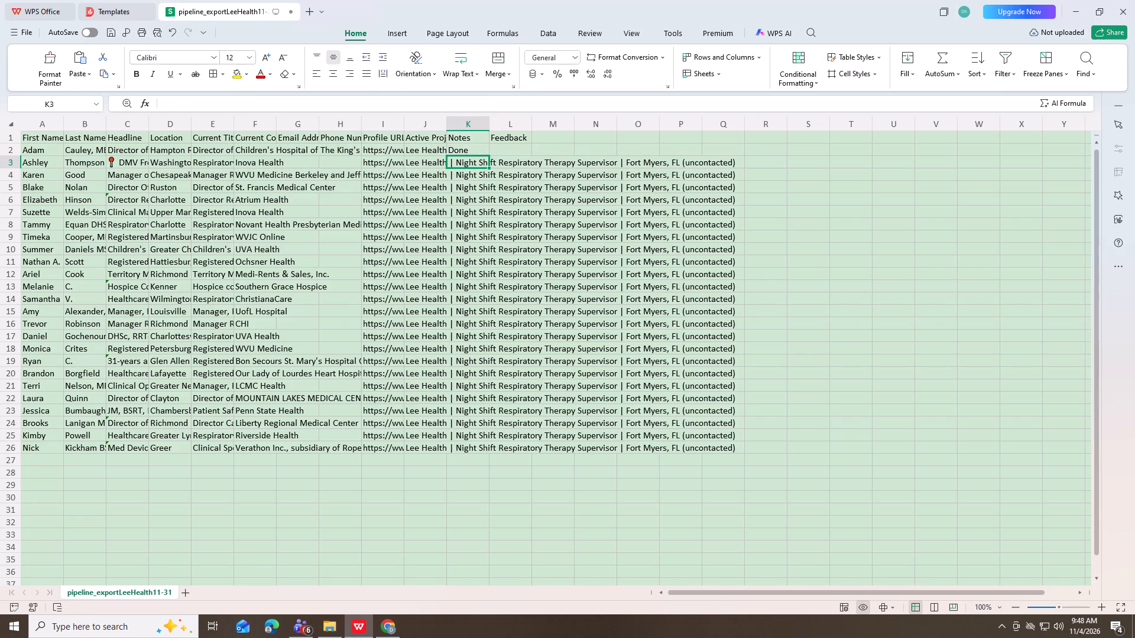
Return to Chrome, reload the hospital's LinkedIn company page, reopen the Loxo side panel, and bring up the second candidate's profile.
{"action": "key", "text": "alt+Tab"}
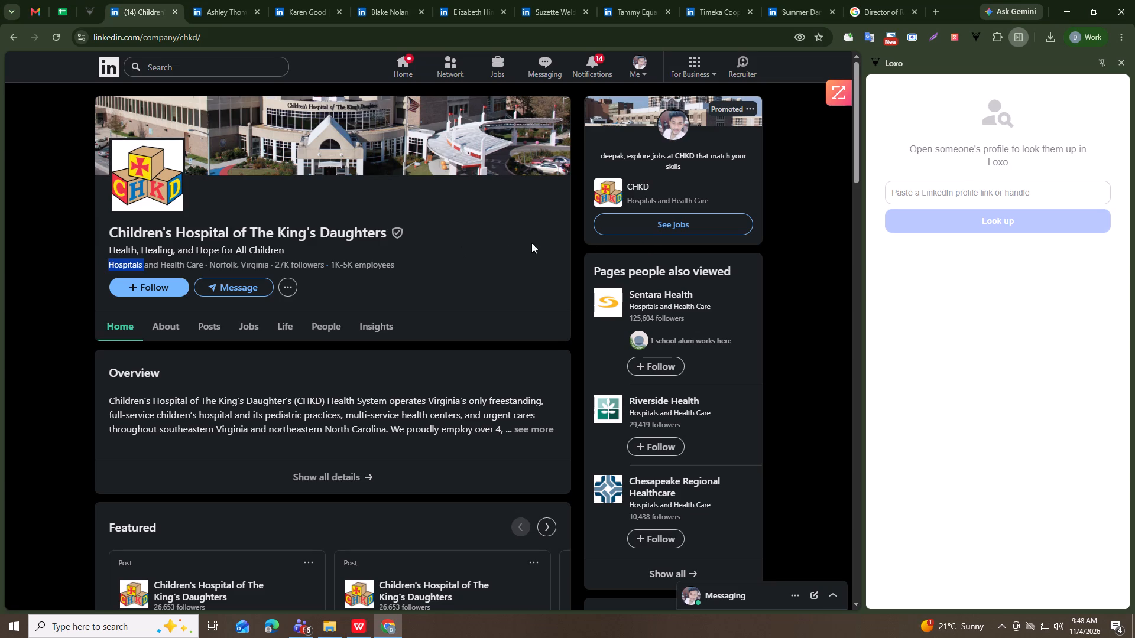
{"action": "left_click", "coordinate": [57, 35]}
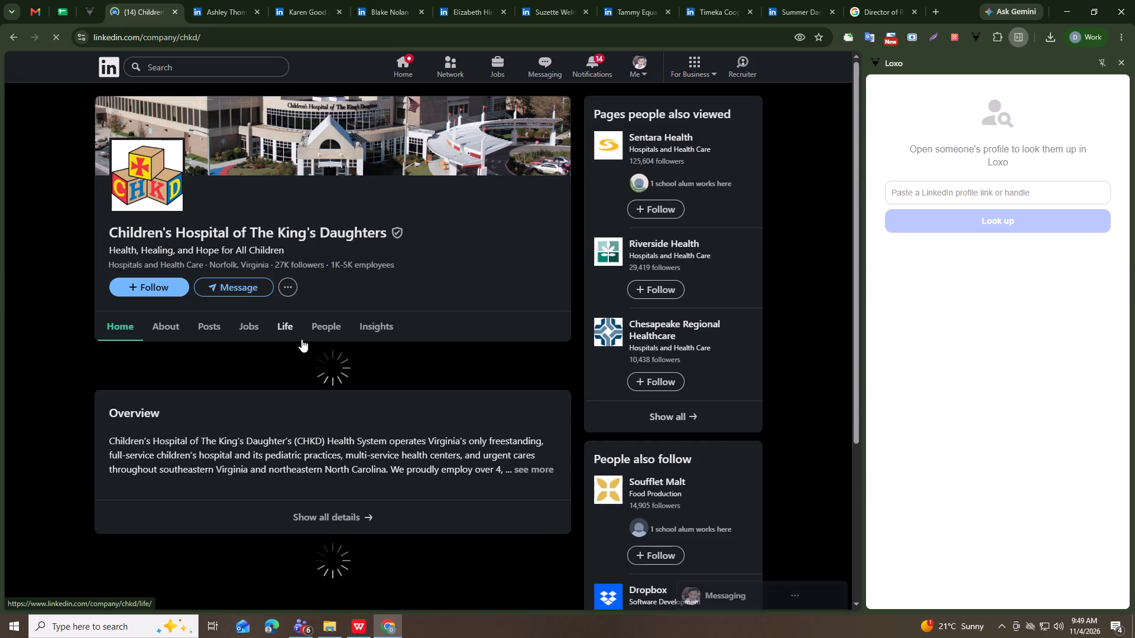
{"action": "left_click", "coordinate": [953, 291]}
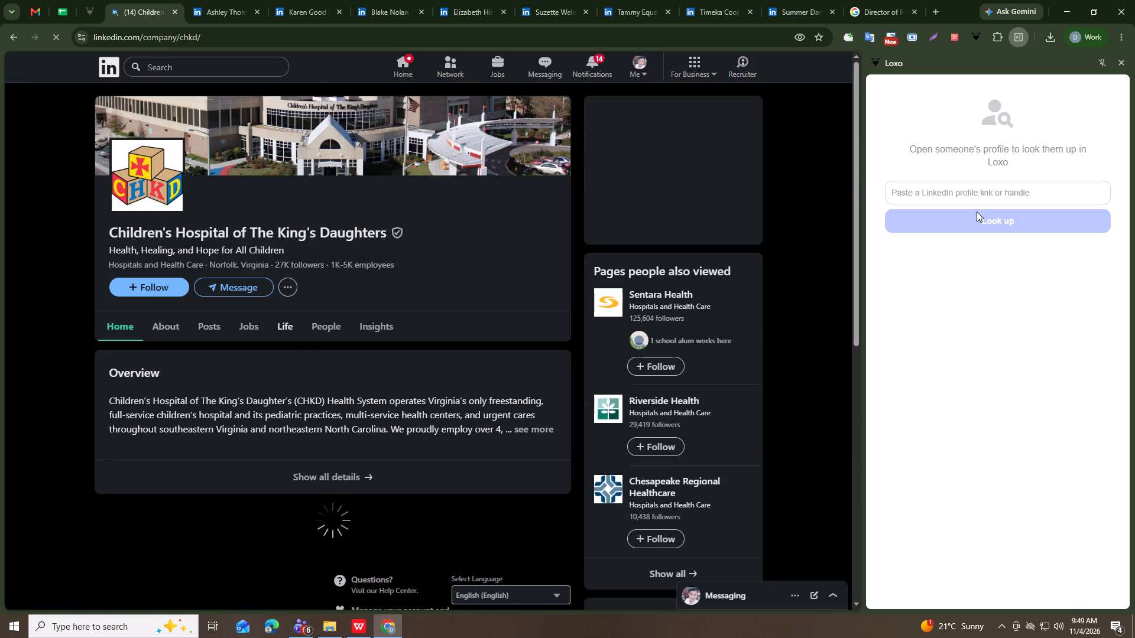
{"action": "left_click", "coordinate": [972, 191]}
{"action": "left_click", "coordinate": [1121, 63]}
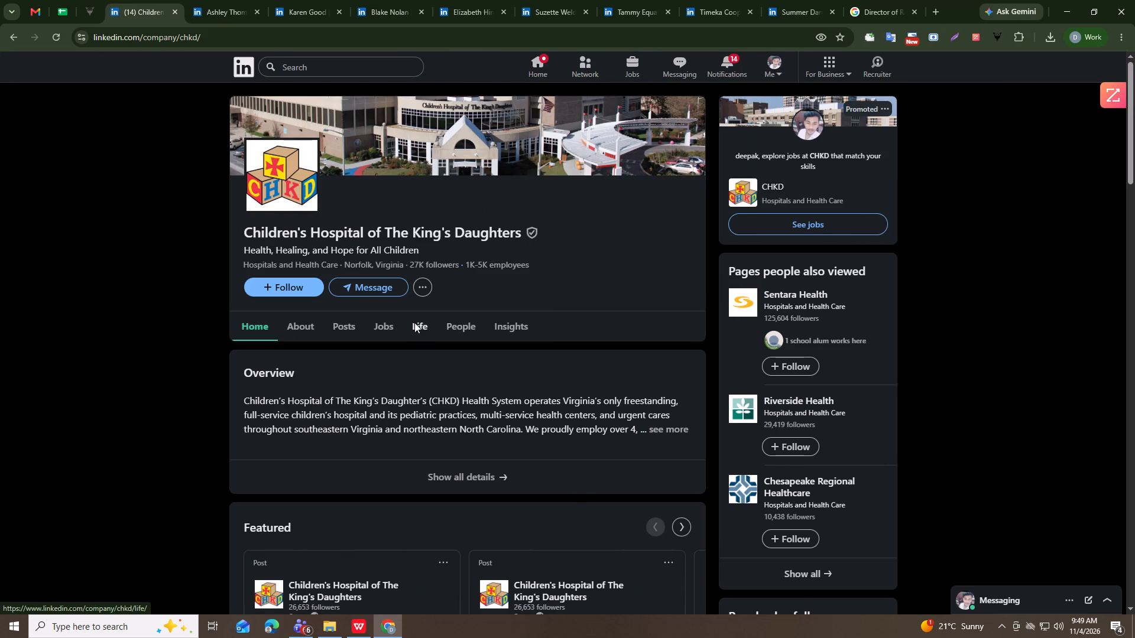
{"action": "left_click", "coordinate": [220, 12]}
{"action": "left_click", "coordinate": [150, 2]}
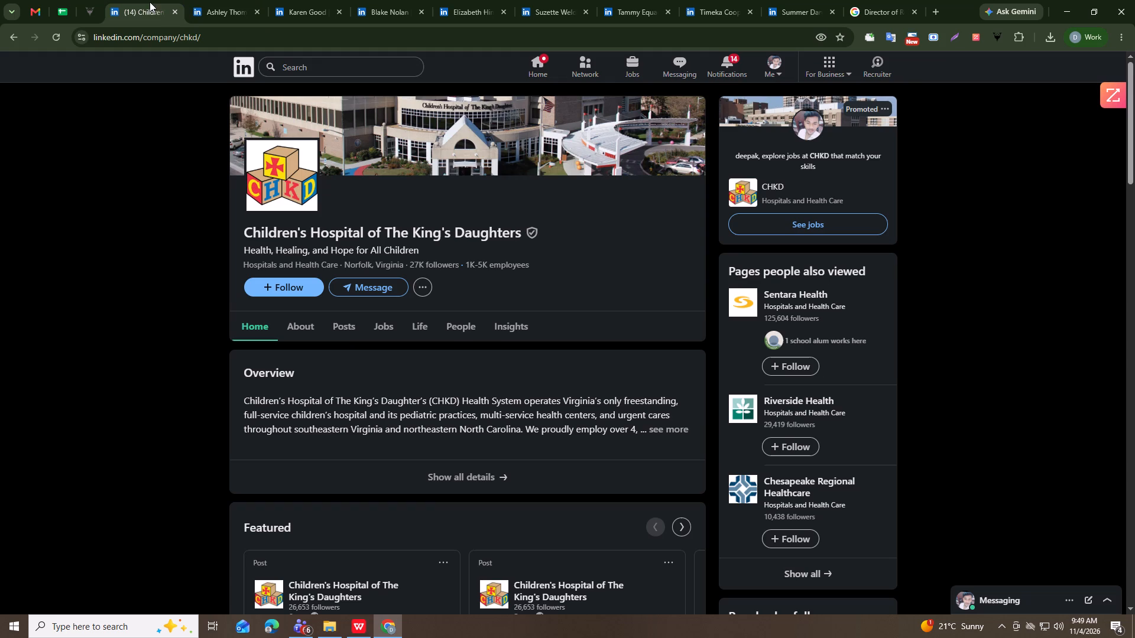
{"action": "left_click", "coordinate": [995, 33]}
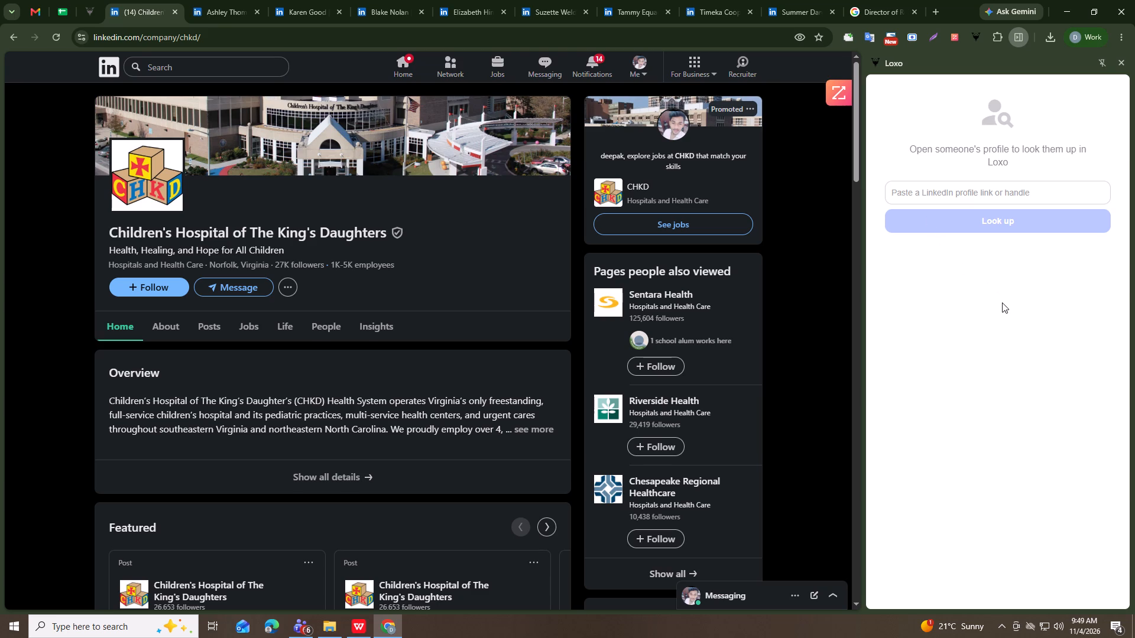
{"action": "left_click", "coordinate": [231, 0]}
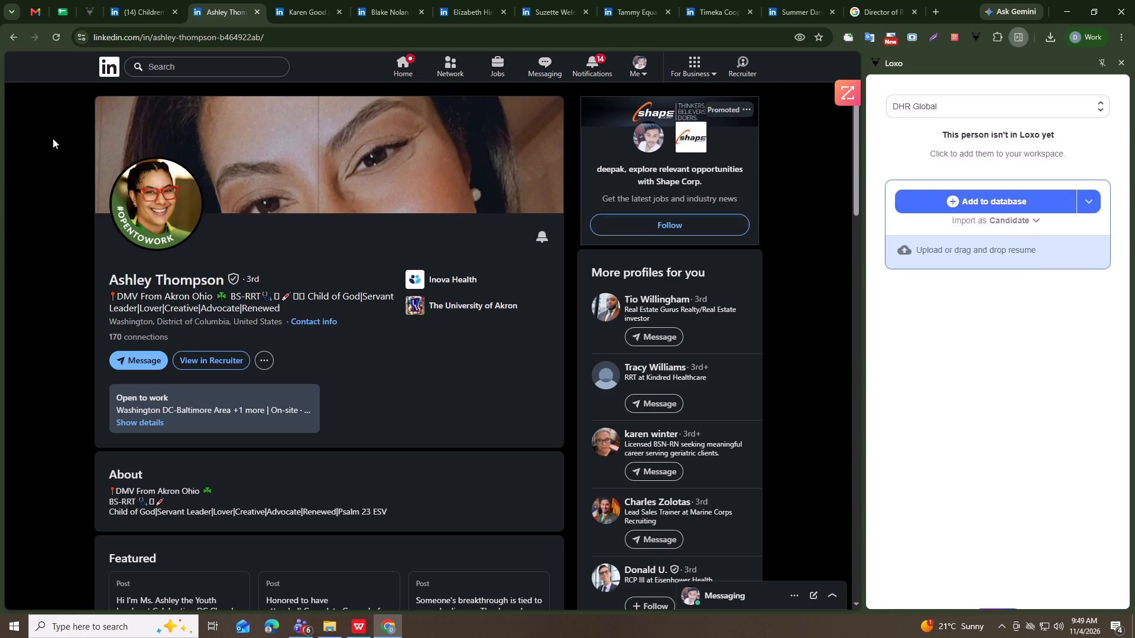
Close the Children's Hospital of The King's Daughters company page on LinkedIn.
{"action": "left_click", "coordinate": [139, 0]}
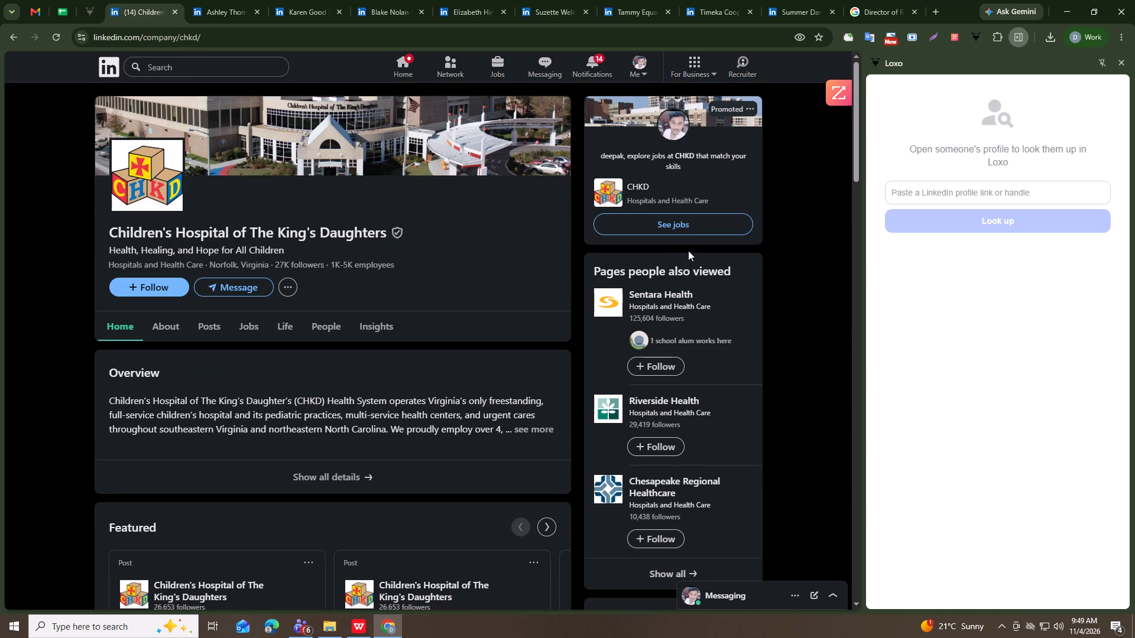
{"action": "middle_click", "coordinate": [150, 5]}
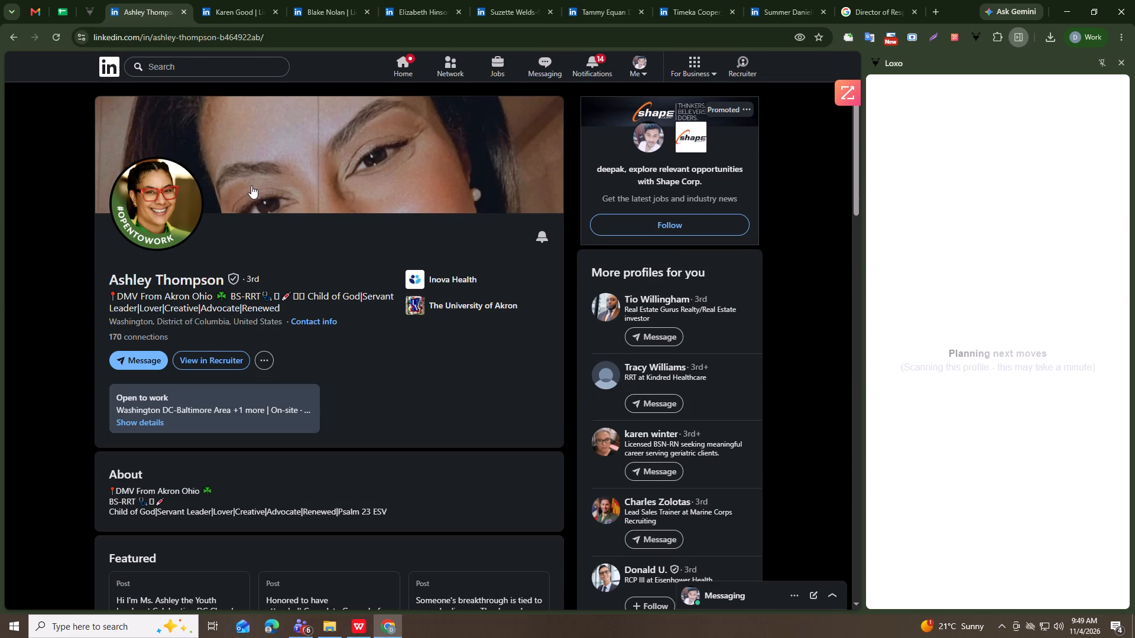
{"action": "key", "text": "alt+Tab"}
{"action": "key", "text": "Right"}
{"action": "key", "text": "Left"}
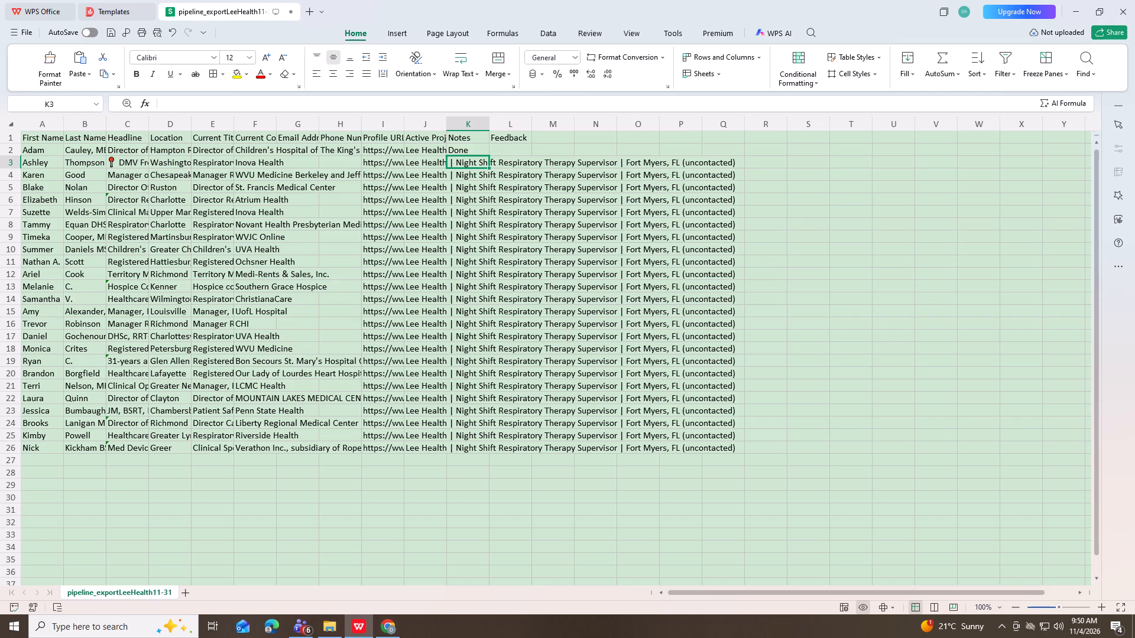
Switch to Chrome and add the second candidate, from Inova Health, to the Loxo database.
{"action": "key", "text": "alt+Tab"}
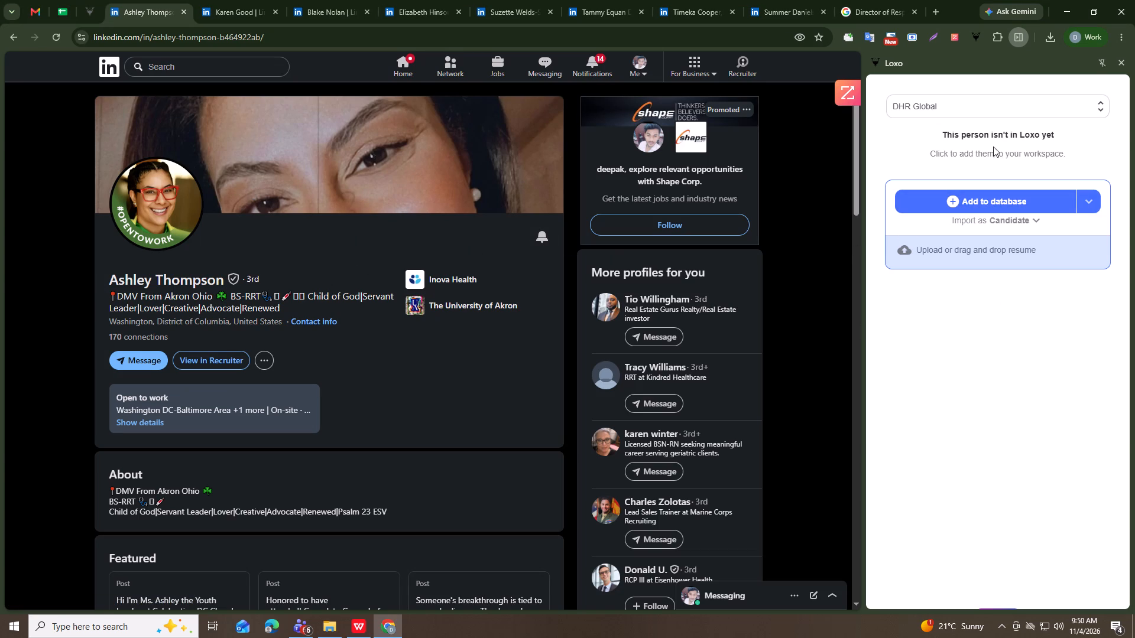
{"action": "left_click", "coordinate": [961, 201]}
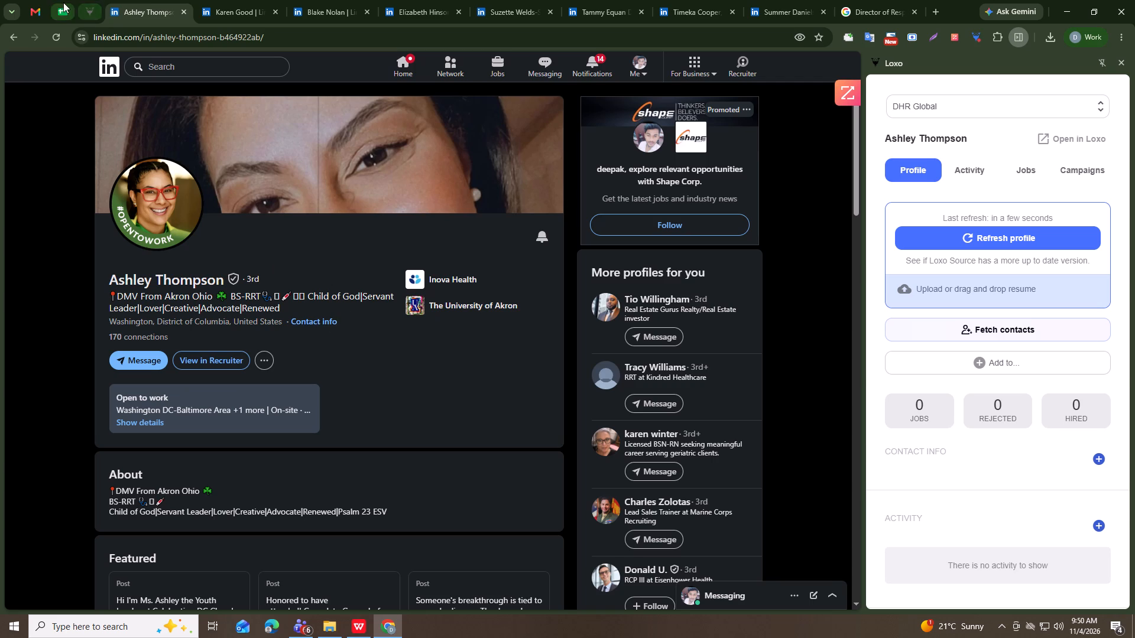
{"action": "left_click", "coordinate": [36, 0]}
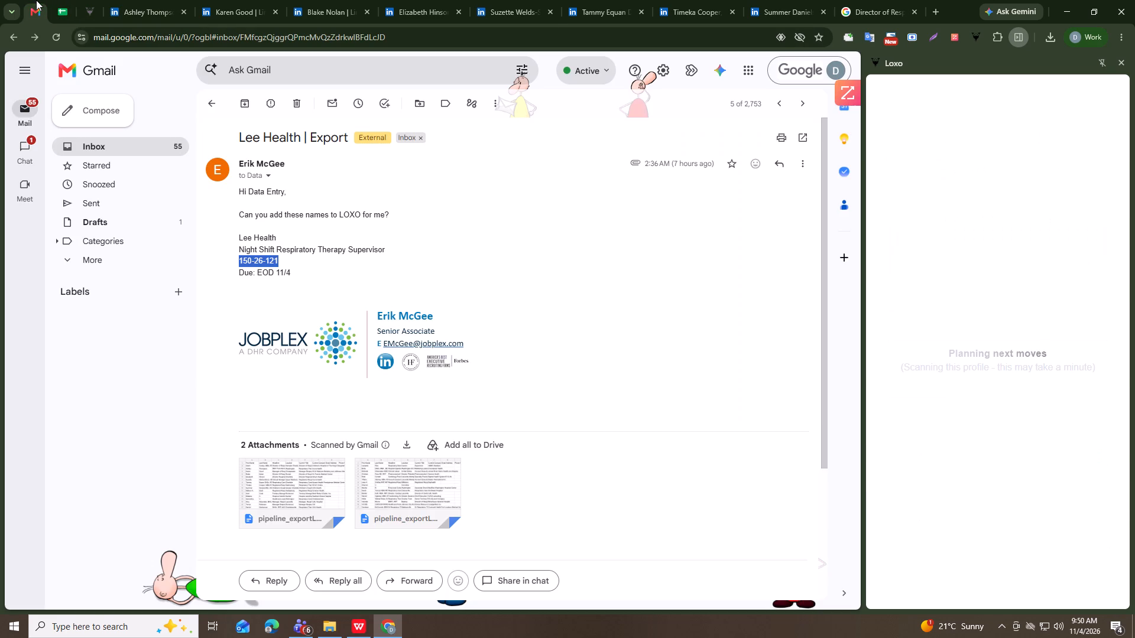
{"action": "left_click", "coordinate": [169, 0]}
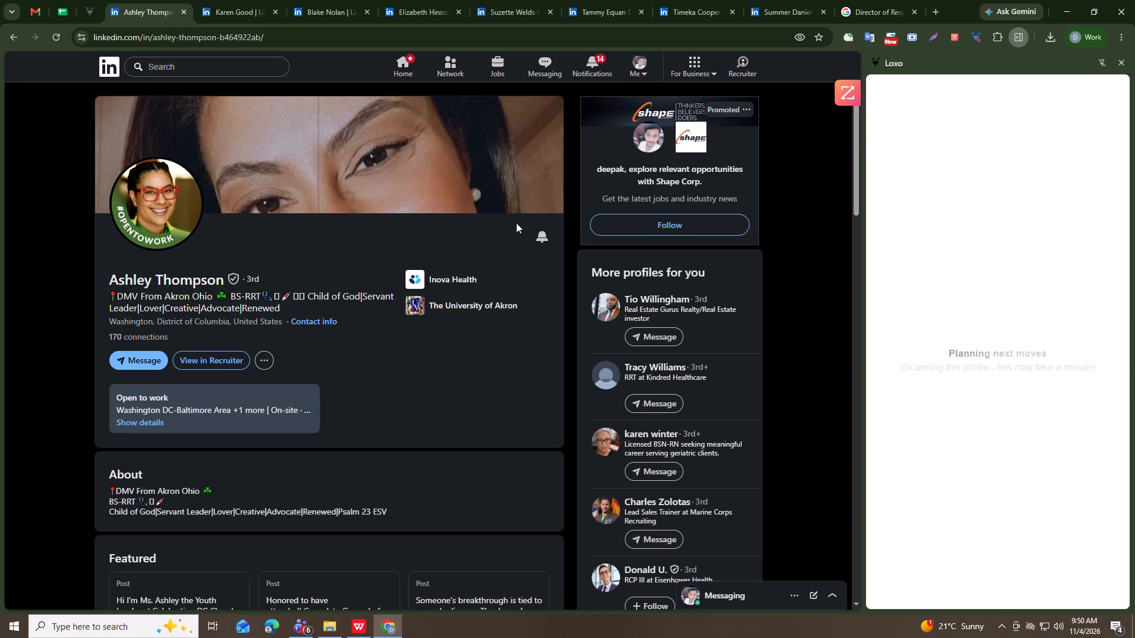
Open the newly added candidate's full record in Loxo and look over the profile and experience.
{"action": "left_click", "coordinate": [1080, 142]}
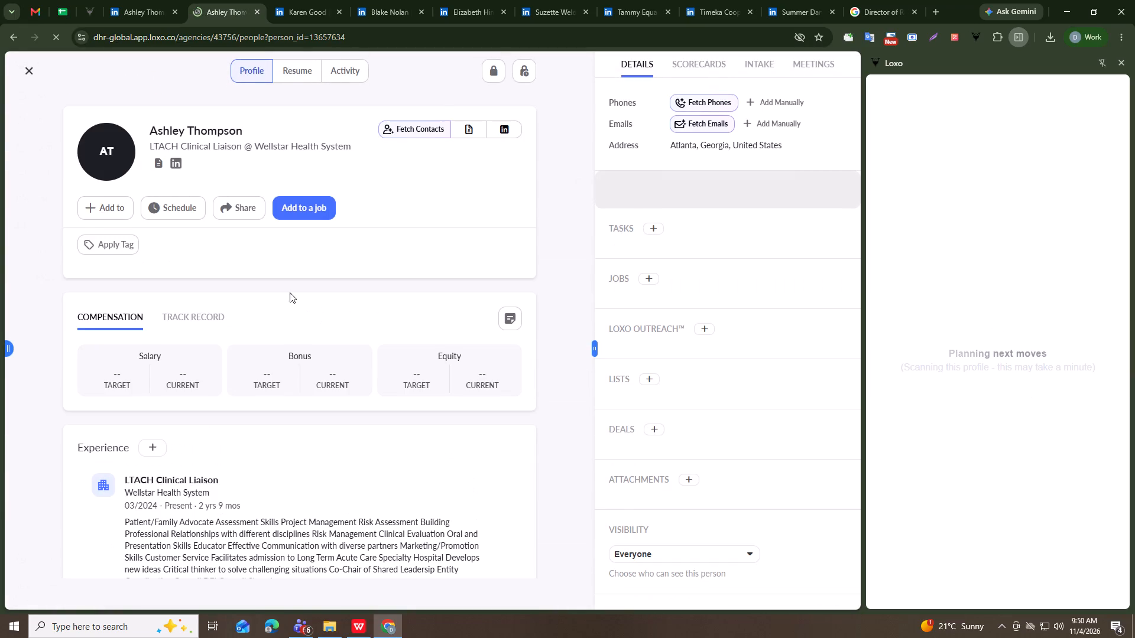
{"action": "scroll", "coordinate": [310, 277], "scroll_direction": "down", "scroll_amount": 6}
{"action": "scroll", "coordinate": [333, 379], "scroll_direction": "up", "scroll_amount": 6}
{"action": "scroll", "coordinate": [307, 320], "scroll_direction": "up", "scroll_amount": 2}
Switch to the exported candidate spreadsheet in WPS Office at the second candidate's row.
{"action": "key", "text": "alt+Tab"}
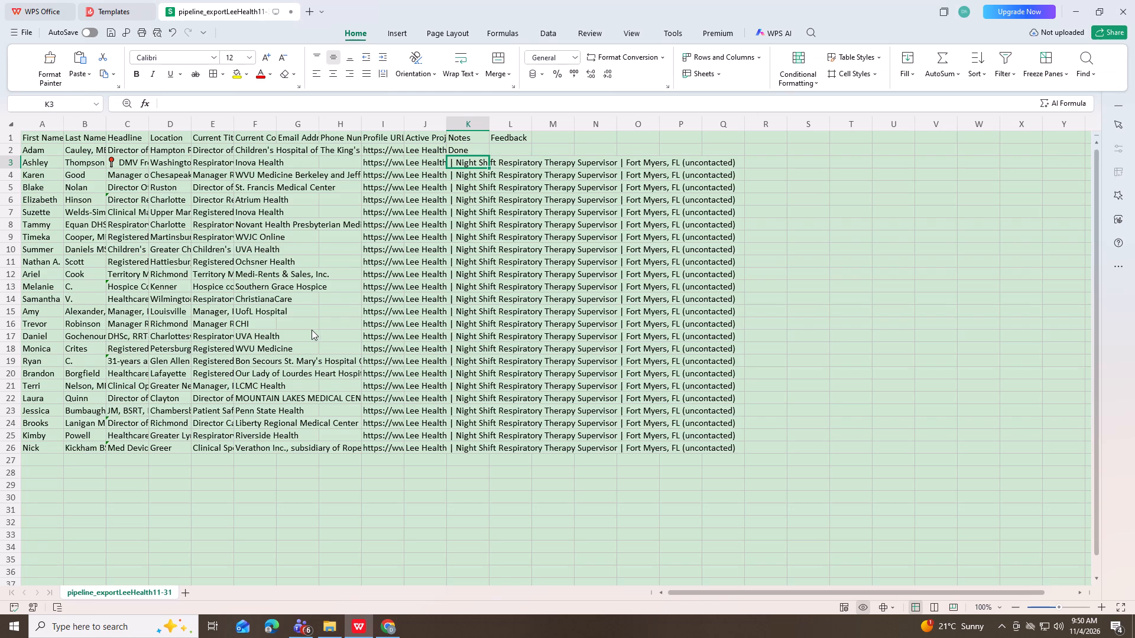
Switch to Chrome and compare the top of the second candidate's LinkedIn profile with the candidate's Loxo record.
{"action": "key", "text": "alt+Tab"}
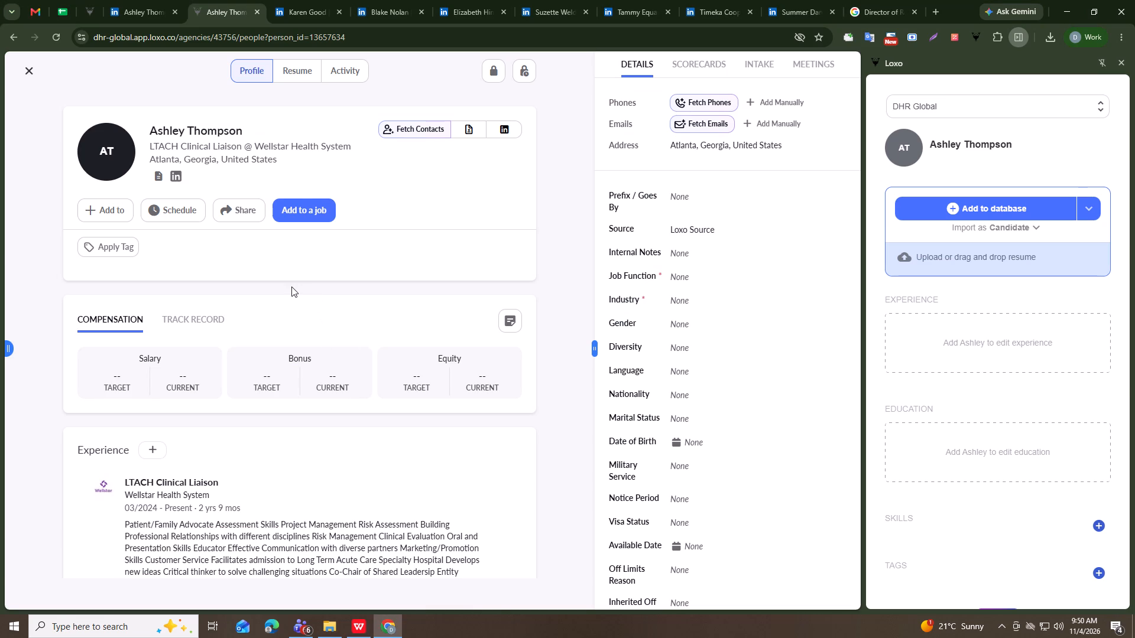
{"action": "left_click", "coordinate": [147, 12]}
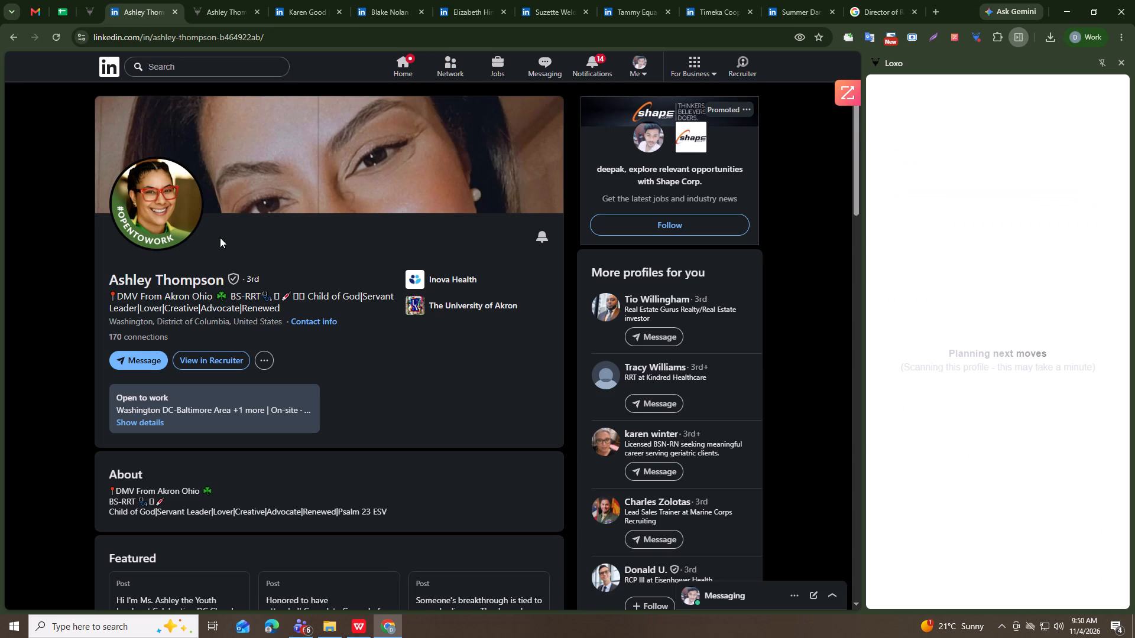
{"action": "left_click", "coordinate": [212, 0]}
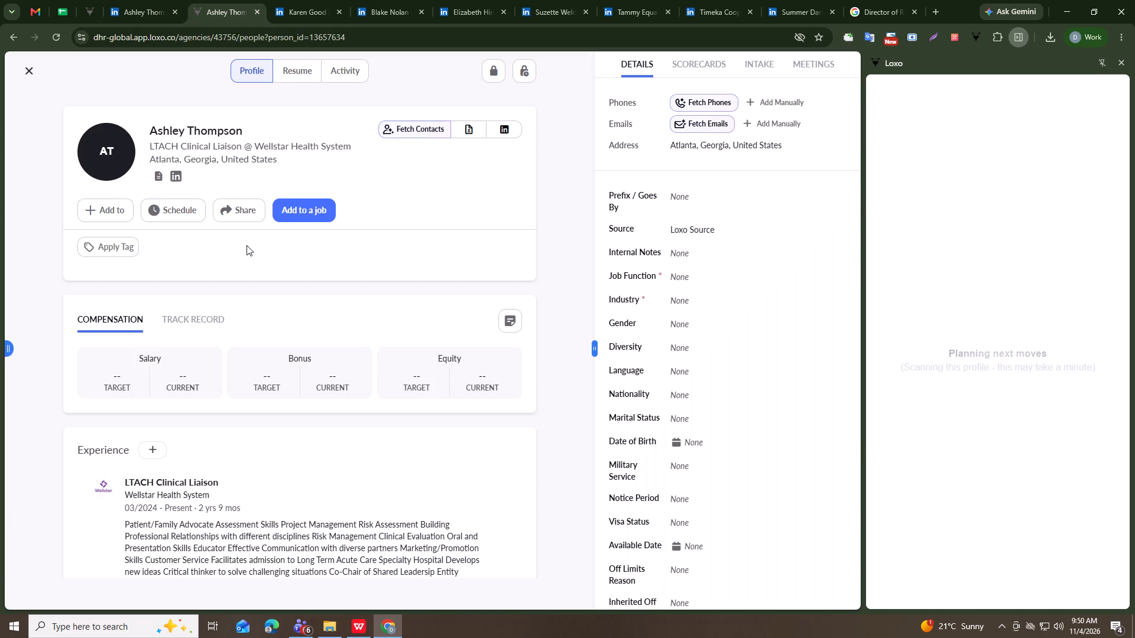
{"action": "left_click", "coordinate": [180, 0]}
{"action": "left_click", "coordinate": [252, 0]}
{"action": "scroll", "coordinate": [278, 291], "scroll_direction": "down", "scroll_amount": 3}
{"action": "left_click", "coordinate": [148, 0]}
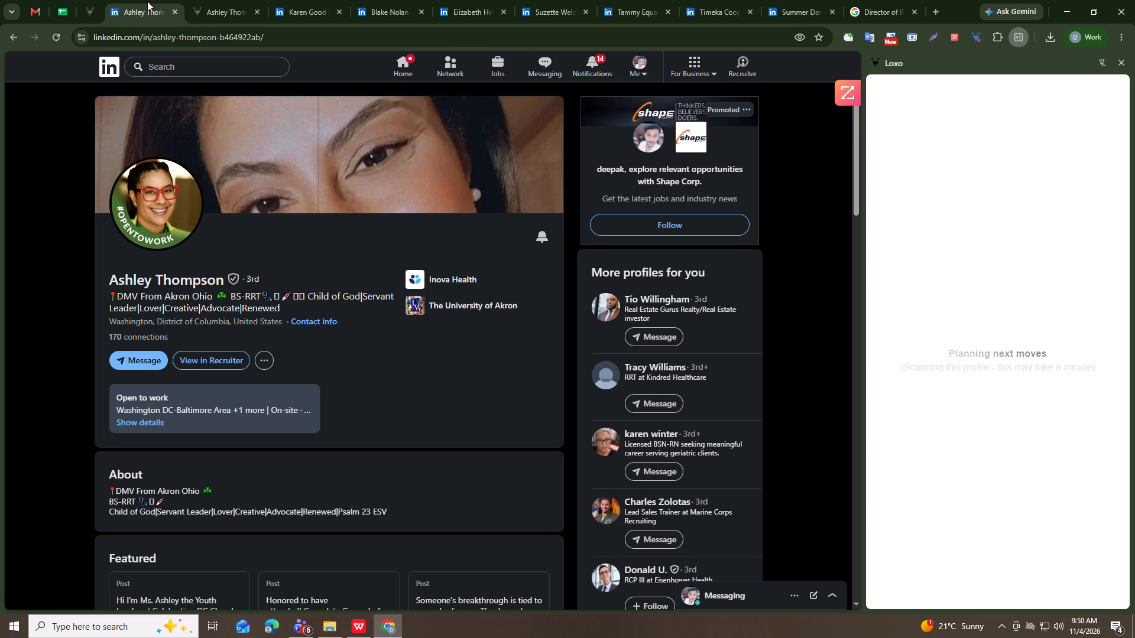
Compare the Experience section on the second candidate's LinkedIn profile with the experience entries in Loxo.
{"action": "scroll", "coordinate": [225, 230], "scroll_direction": "down", "scroll_amount": 6}
{"action": "scroll", "coordinate": [281, 324], "scroll_direction": "down", "scroll_amount": 6}
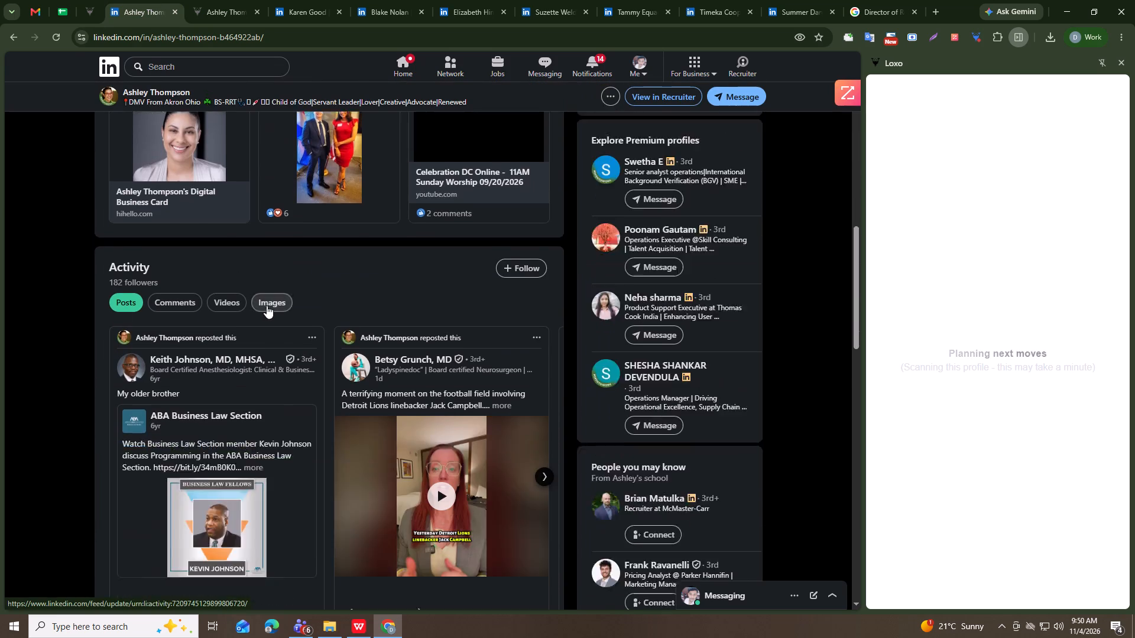
{"action": "scroll", "coordinate": [219, 310], "scroll_direction": "down", "scroll_amount": 2}
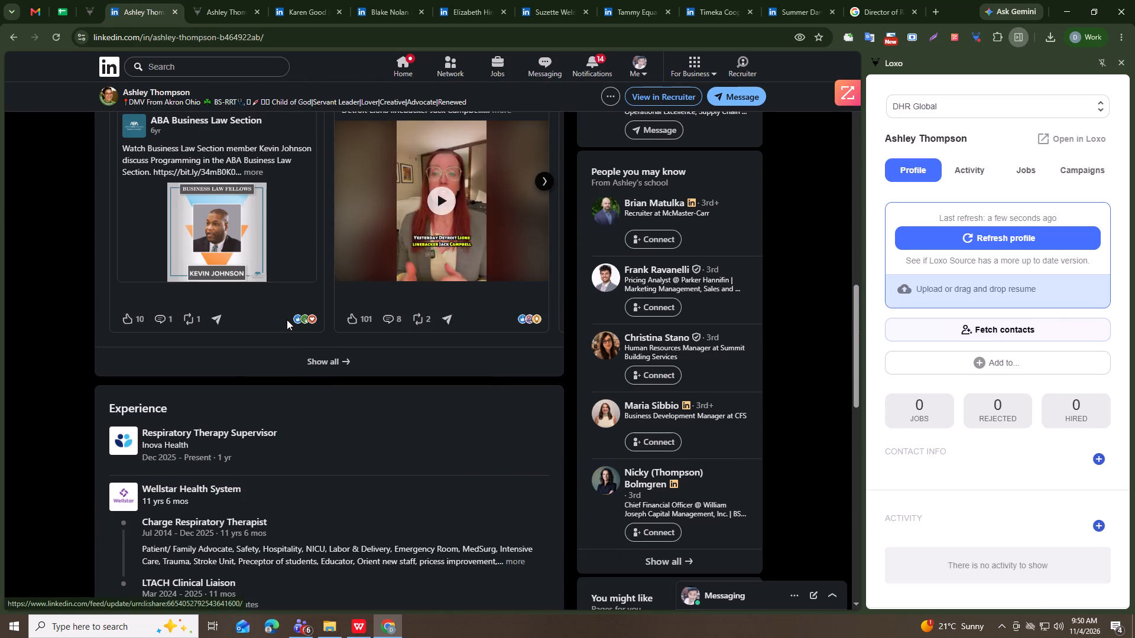
{"action": "scroll", "coordinate": [287, 320], "scroll_direction": "down", "scroll_amount": 7}
{"action": "scroll", "coordinate": [287, 321], "scroll_direction": "up", "scroll_amount": 4}
{"action": "left_click", "coordinate": [218, 7]}
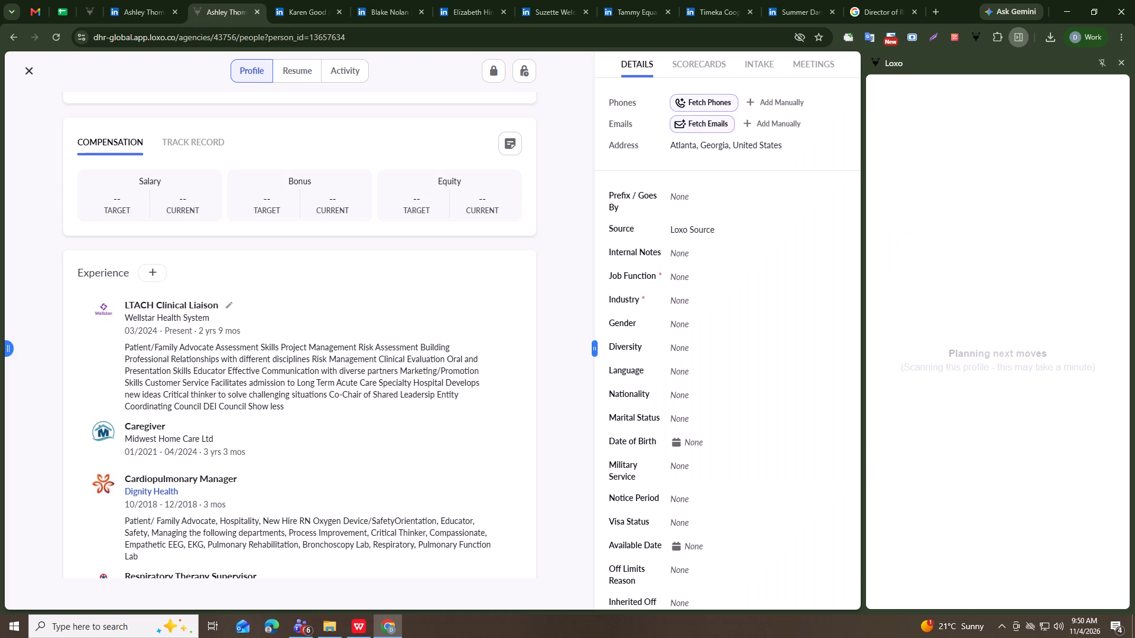
{"action": "scroll", "coordinate": [312, 350], "scroll_direction": "down", "scroll_amount": 3}
{"action": "scroll", "coordinate": [307, 346], "scroll_direction": "up", "scroll_amount": 7}
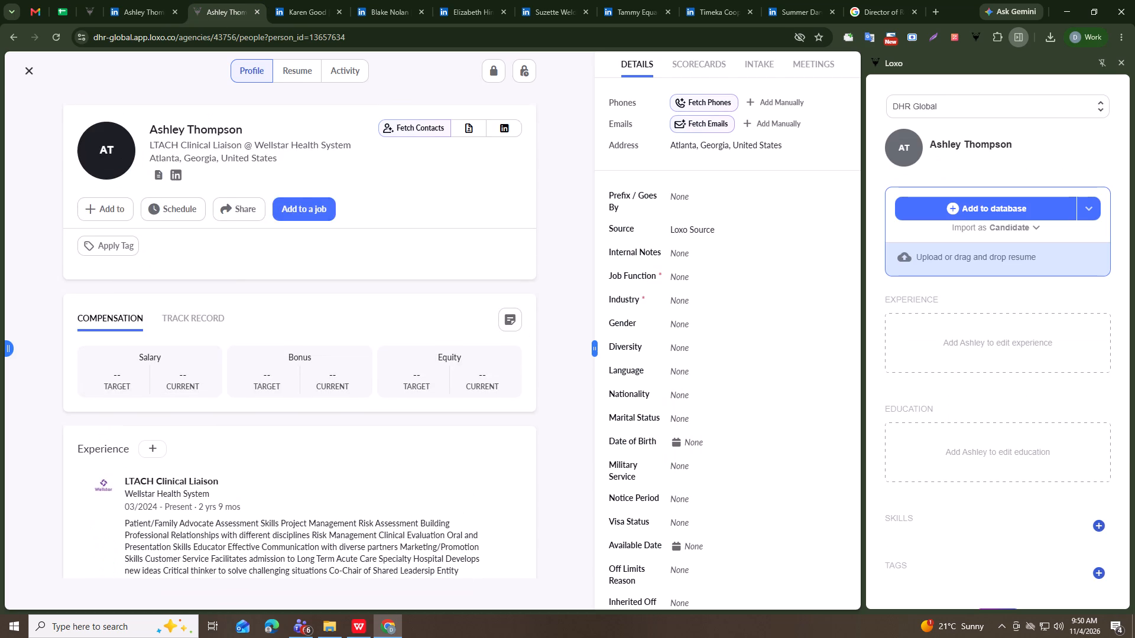
{"action": "scroll", "coordinate": [264, 320], "scroll_direction": "down", "scroll_amount": 5}
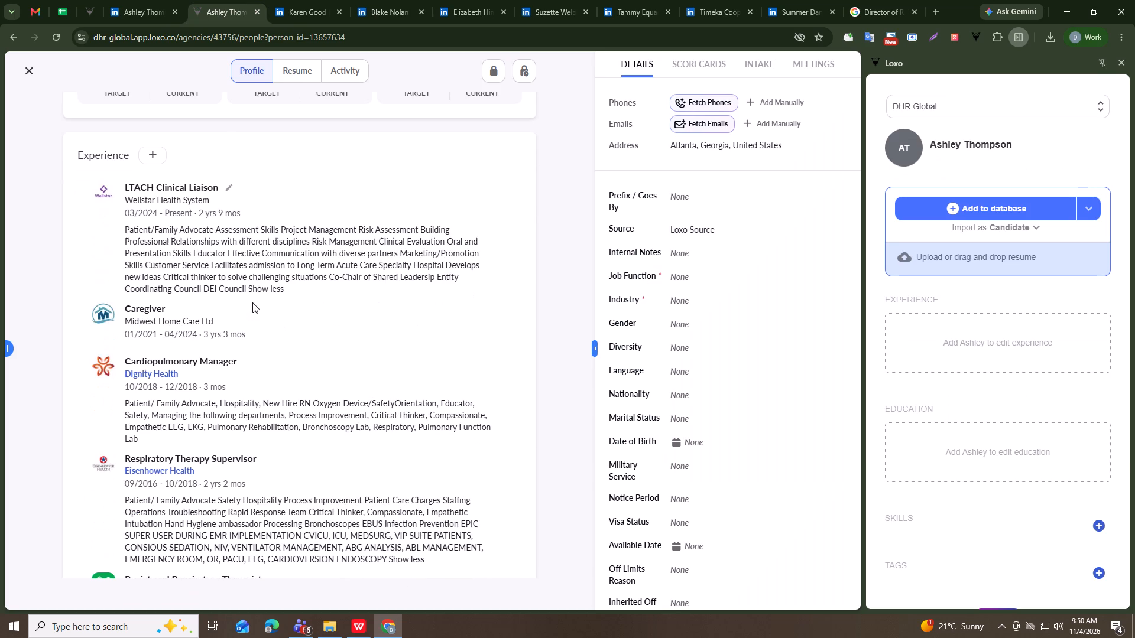
{"action": "left_click", "coordinate": [150, 0]}
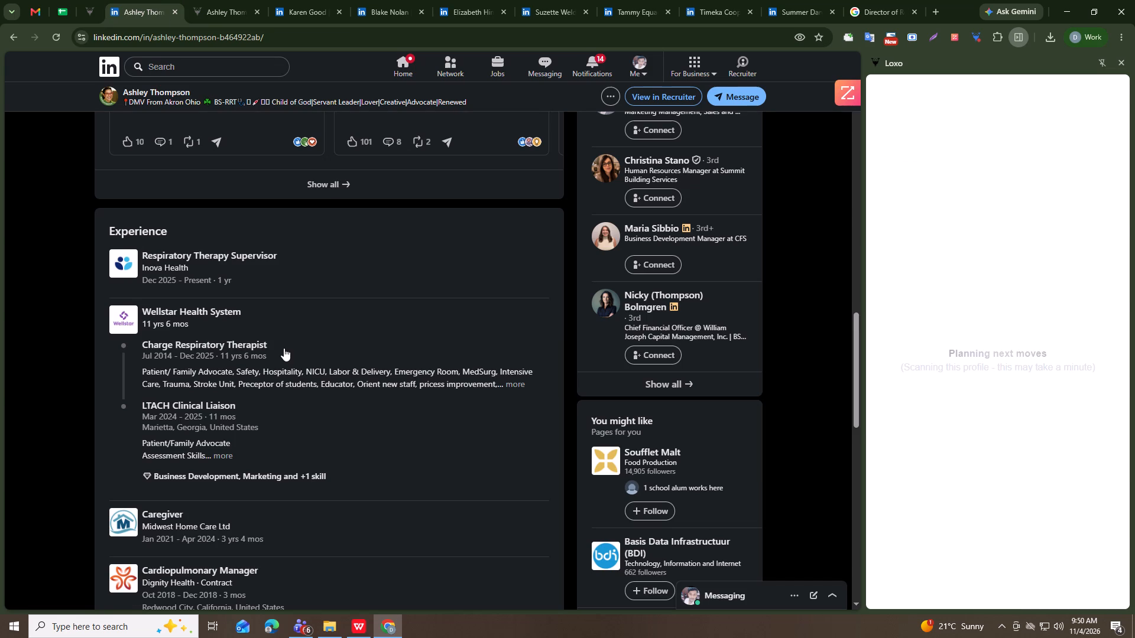
{"action": "scroll", "coordinate": [283, 348], "scroll_direction": "down", "scroll_amount": 3}
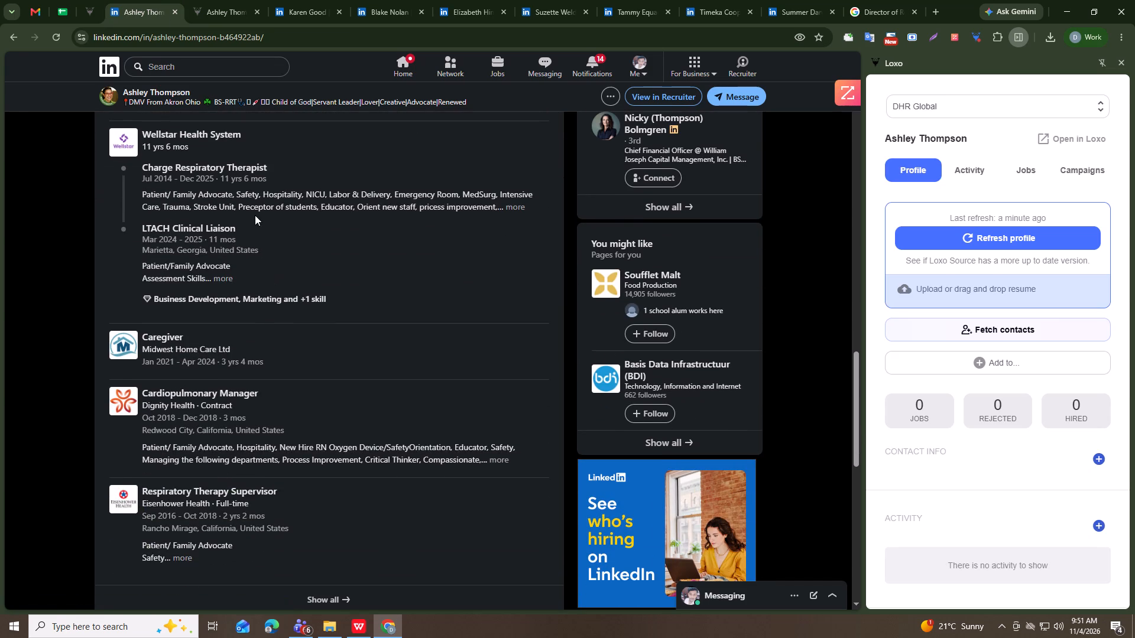
{"action": "scroll", "coordinate": [255, 215], "scroll_direction": "down", "scroll_amount": 3}
Open the candidate's full LinkedIn experience list and read it through to the earliest role.
{"action": "left_click", "coordinate": [324, 428]}
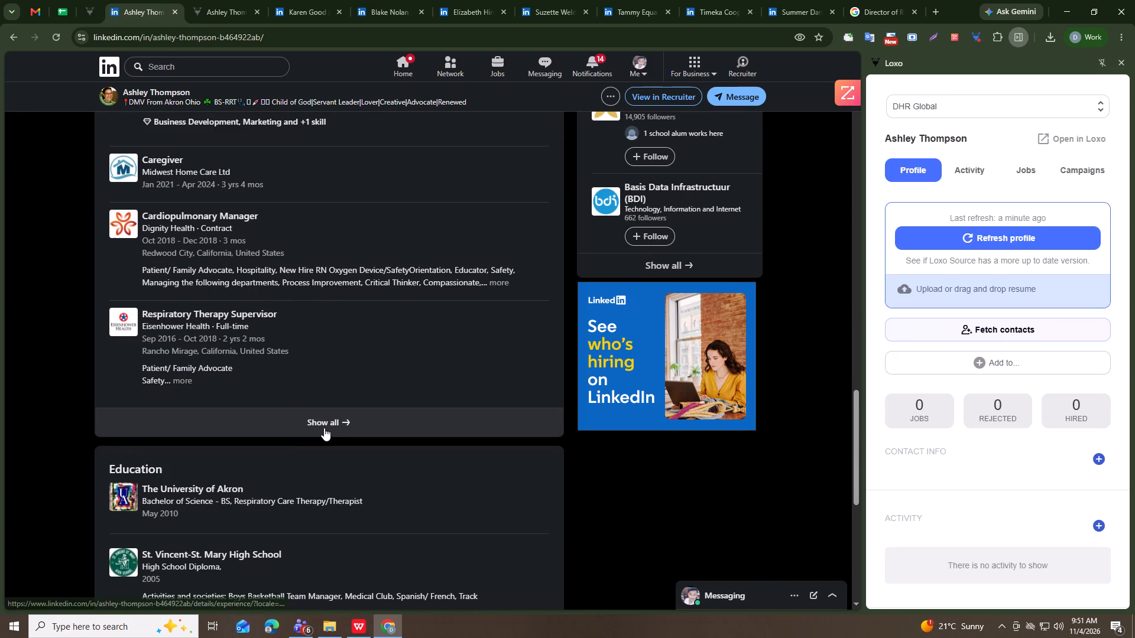
{"action": "scroll", "coordinate": [287, 434], "scroll_direction": "down", "scroll_amount": 4}
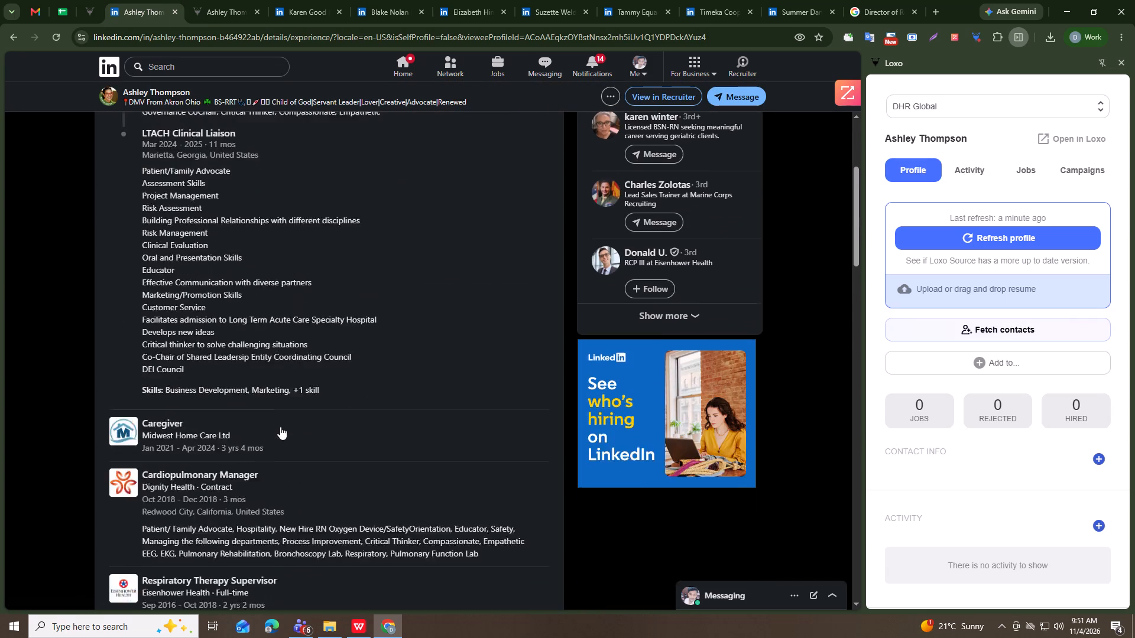
{"action": "scroll", "coordinate": [280, 427], "scroll_direction": "down", "scroll_amount": 14}
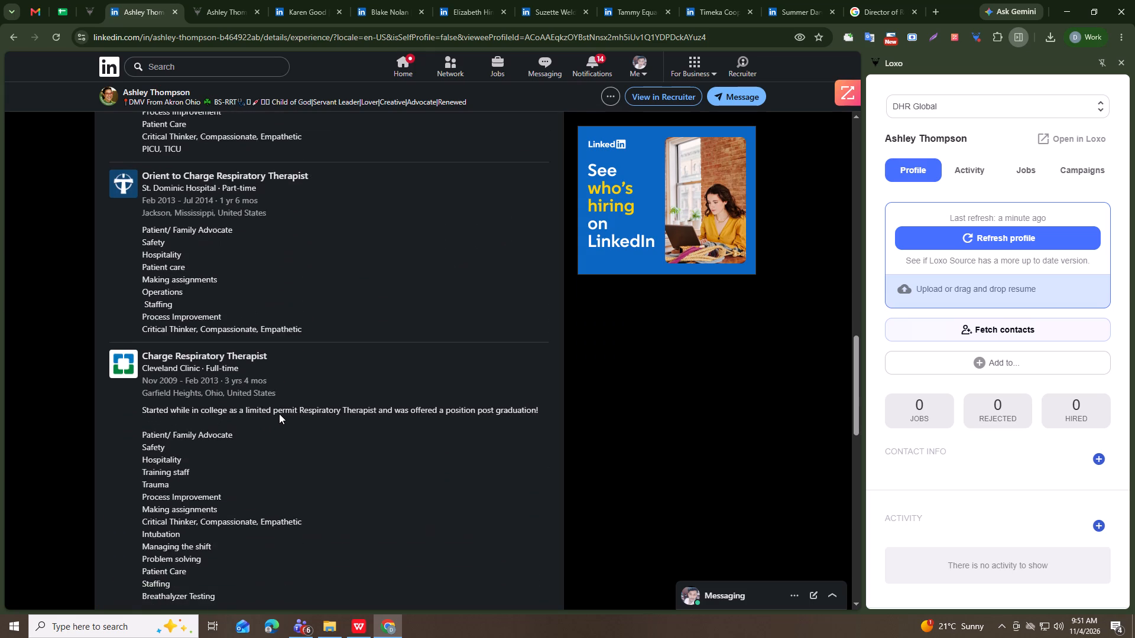
{"action": "scroll", "coordinate": [280, 413], "scroll_direction": "down", "scroll_amount": 11}
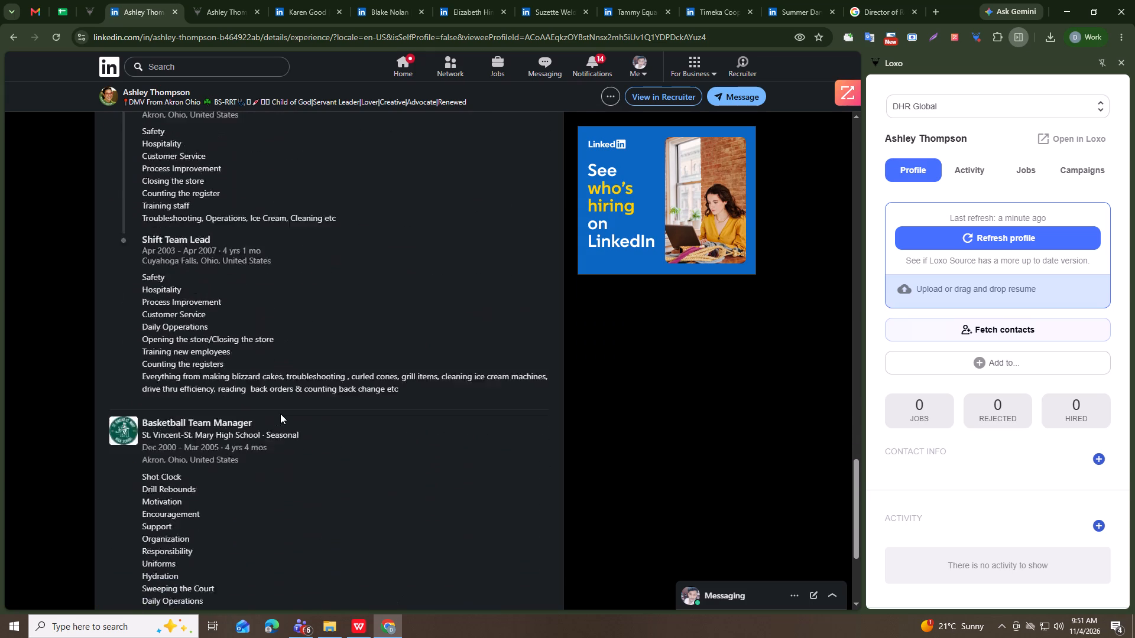
{"action": "scroll", "coordinate": [280, 414], "scroll_direction": "down", "scroll_amount": 2}
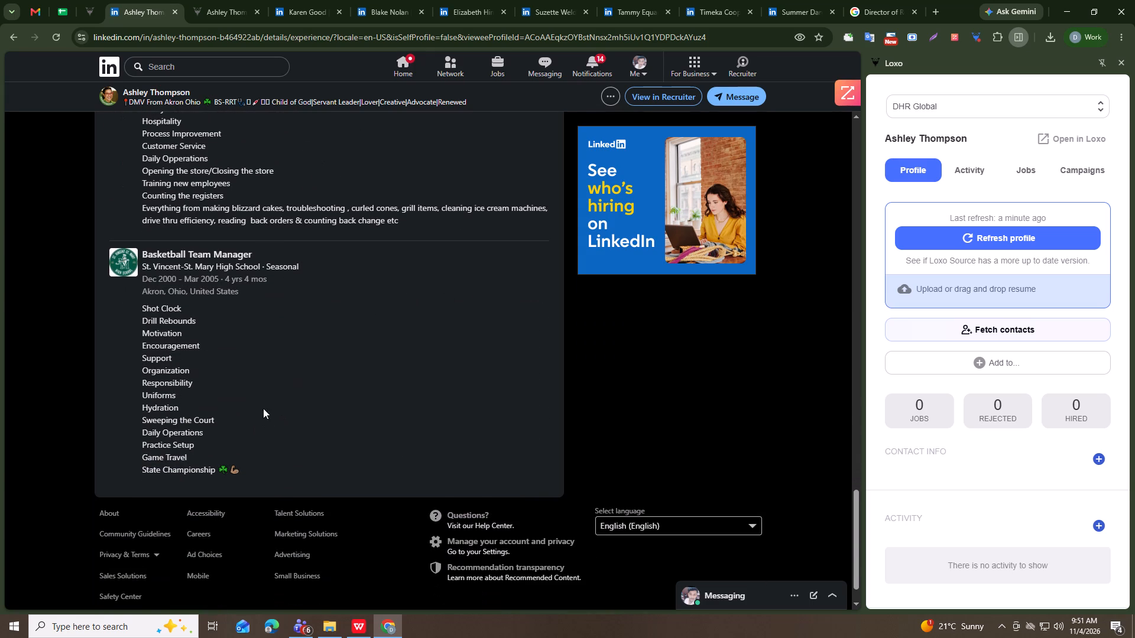
Check the candidate's earlier roles in Loxo, from Basketball Team Manager back up to Cardiopulmonary Manager, against the LinkedIn list.
{"action": "left_click", "coordinate": [223, 0]}
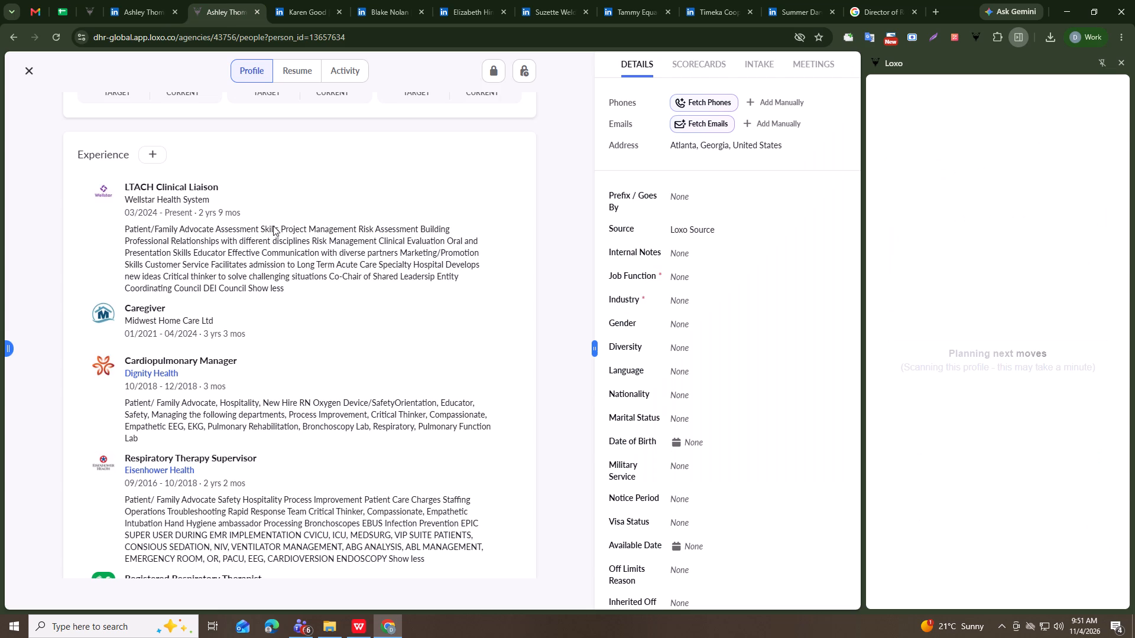
{"action": "scroll", "coordinate": [242, 335], "scroll_direction": "down", "scroll_amount": 13}
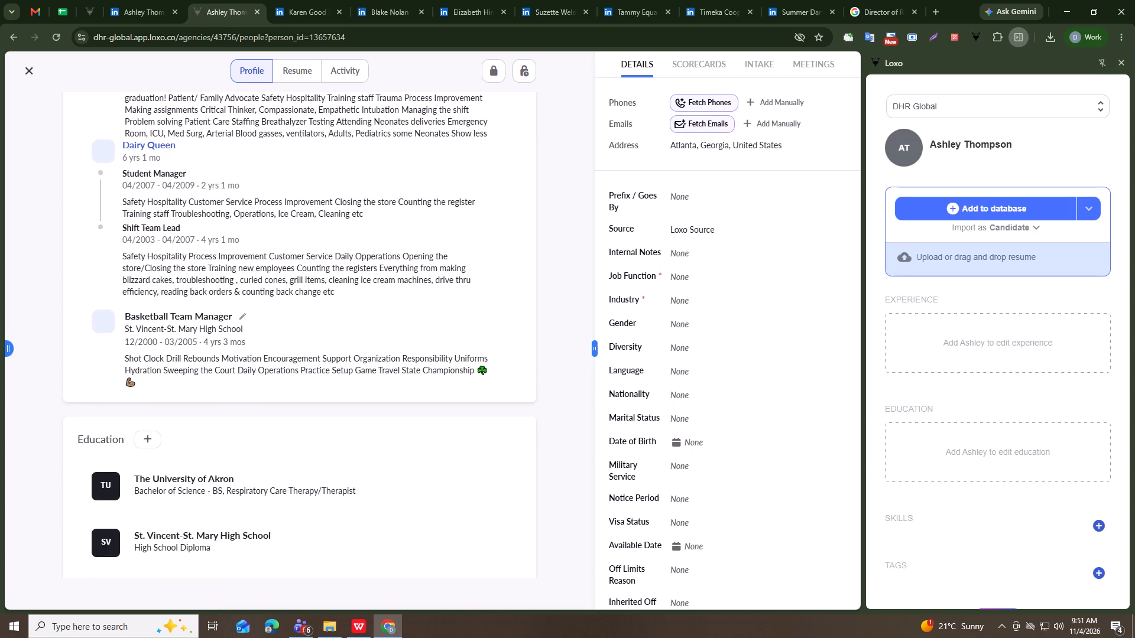
{"action": "left_click", "coordinate": [153, 0]}
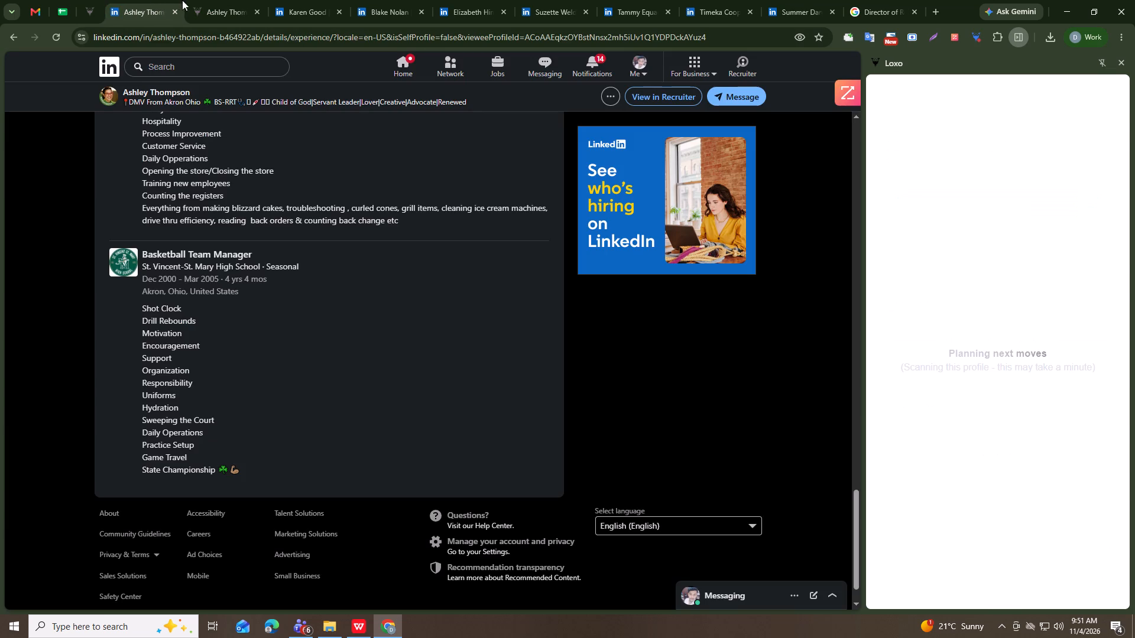
{"action": "scroll", "coordinate": [252, 216], "scroll_direction": "up", "scroll_amount": 7}
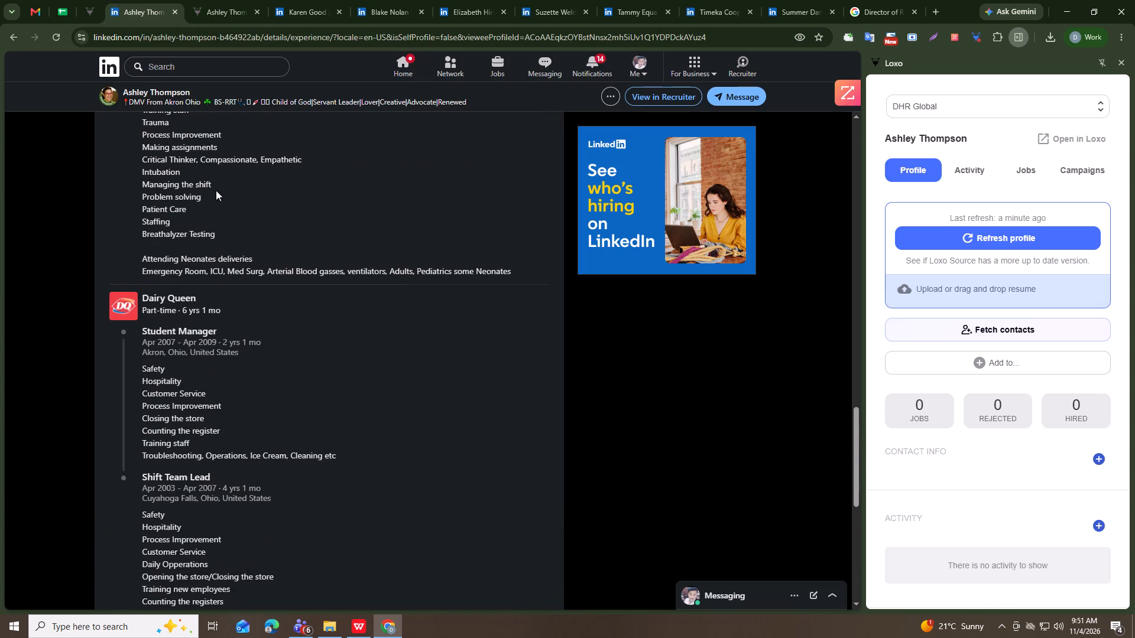
{"action": "left_click", "coordinate": [210, 0]}
{"action": "scroll", "coordinate": [237, 236], "scroll_direction": "up", "scroll_amount": 3}
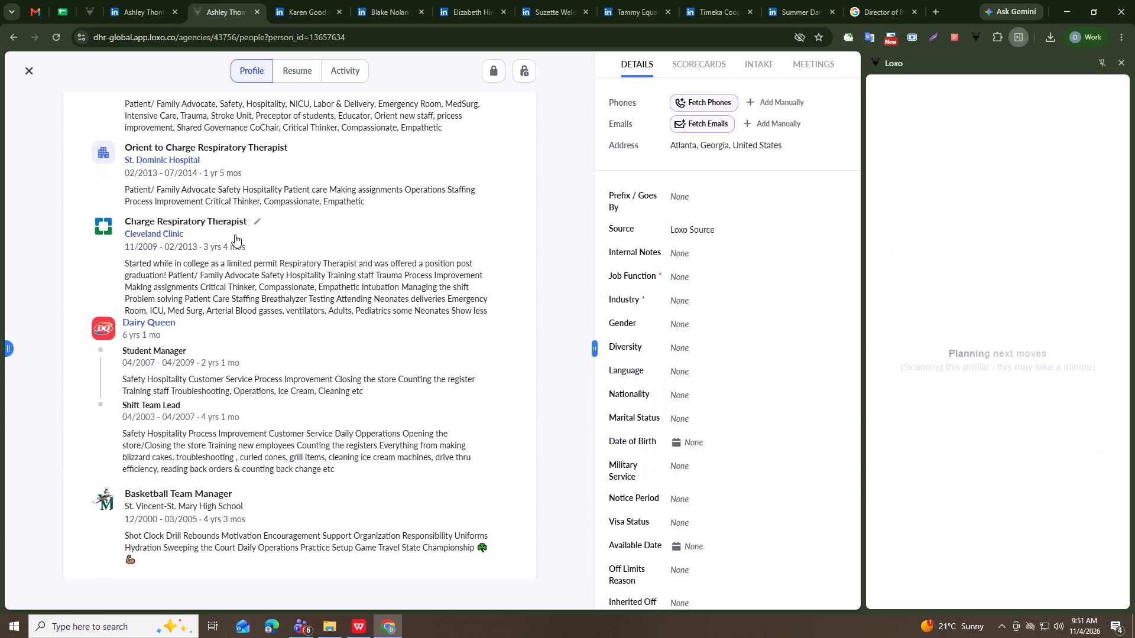
{"action": "scroll", "coordinate": [235, 235], "scroll_direction": "up", "scroll_amount": 7}
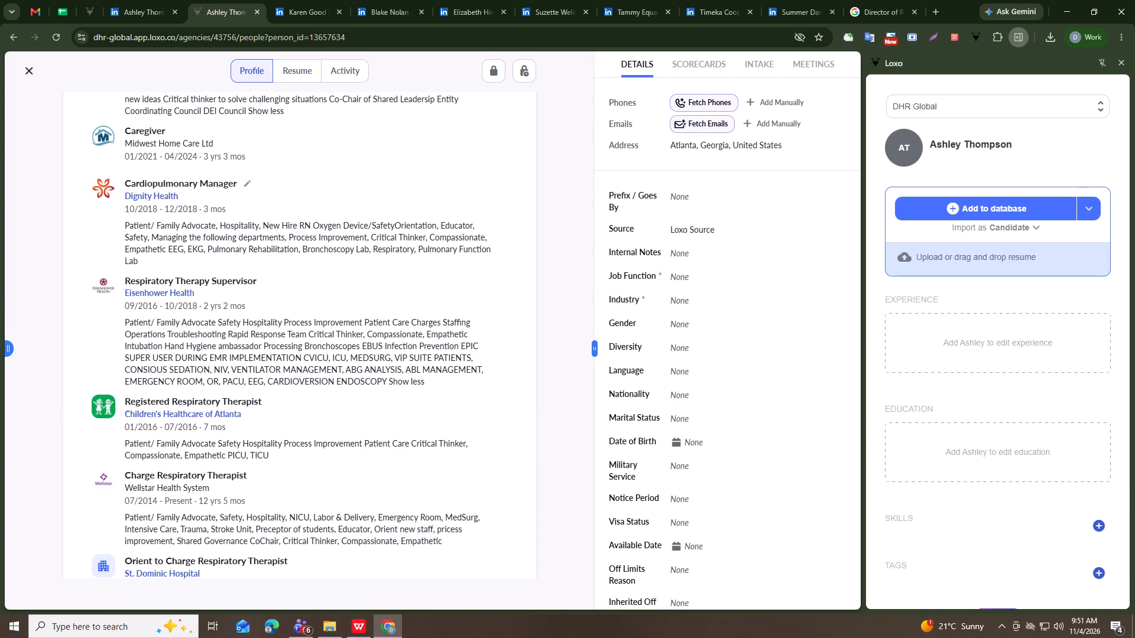
Compare the mid-career roles, from Children's Healthcare of Atlanta up to the Midwest Home Care caregiver job, between LinkedIn and Loxo.
{"action": "left_click", "coordinate": [134, 0]}
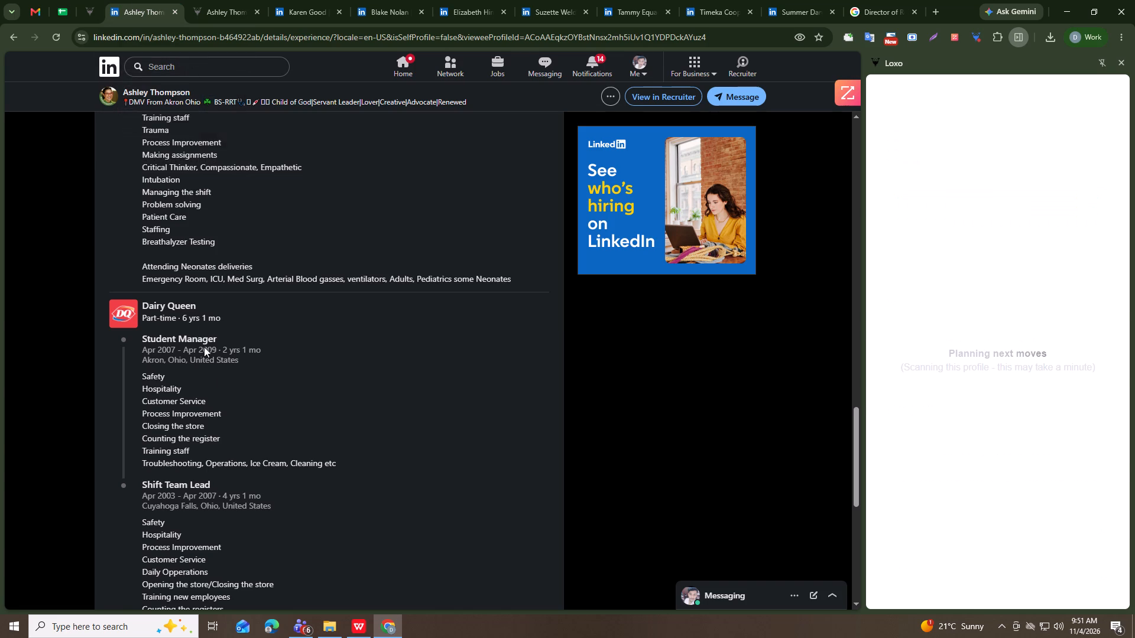
{"action": "scroll", "coordinate": [192, 363], "scroll_direction": "up", "scroll_amount": 10}
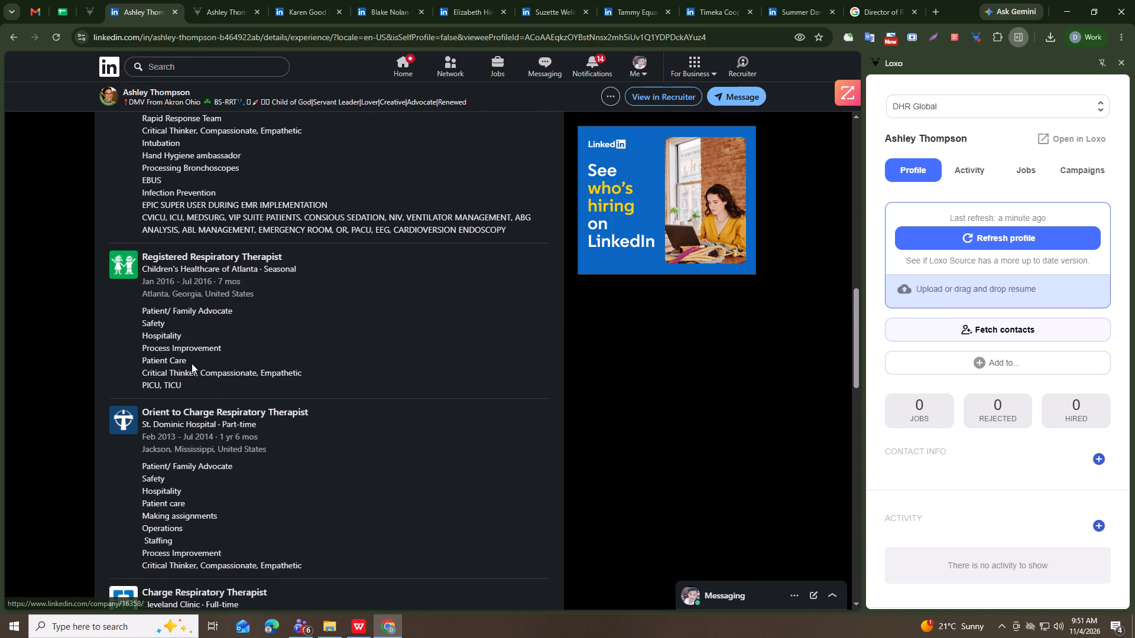
{"action": "scroll", "coordinate": [192, 363], "scroll_direction": "up", "scroll_amount": 8}
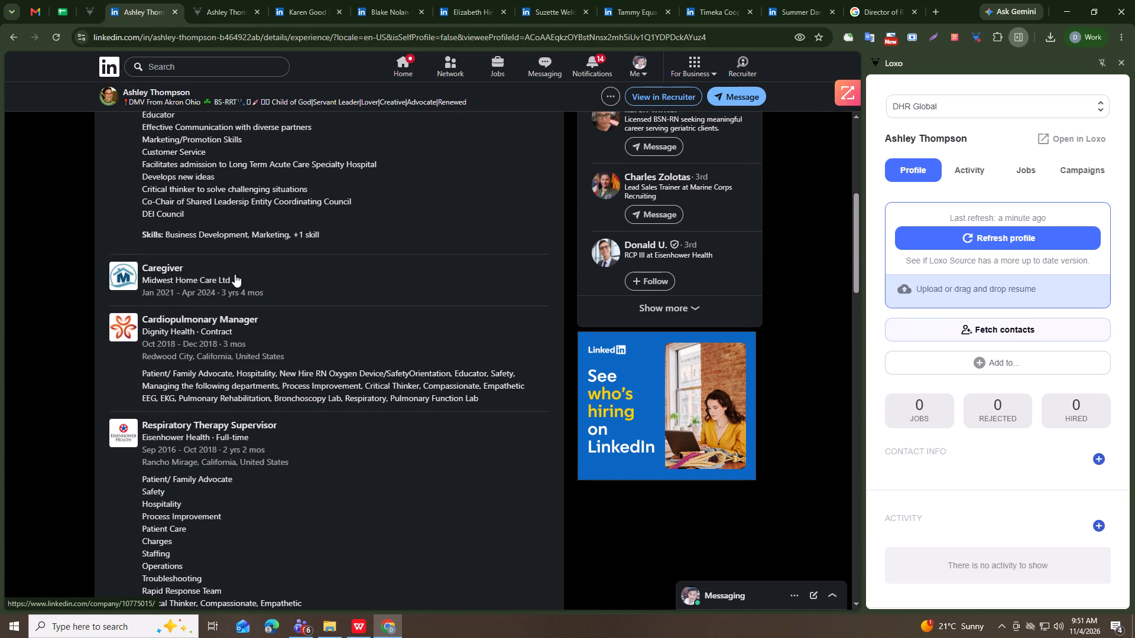
{"action": "left_click", "coordinate": [203, 0]}
{"action": "scroll", "coordinate": [239, 283], "scroll_direction": "up", "scroll_amount": 4}
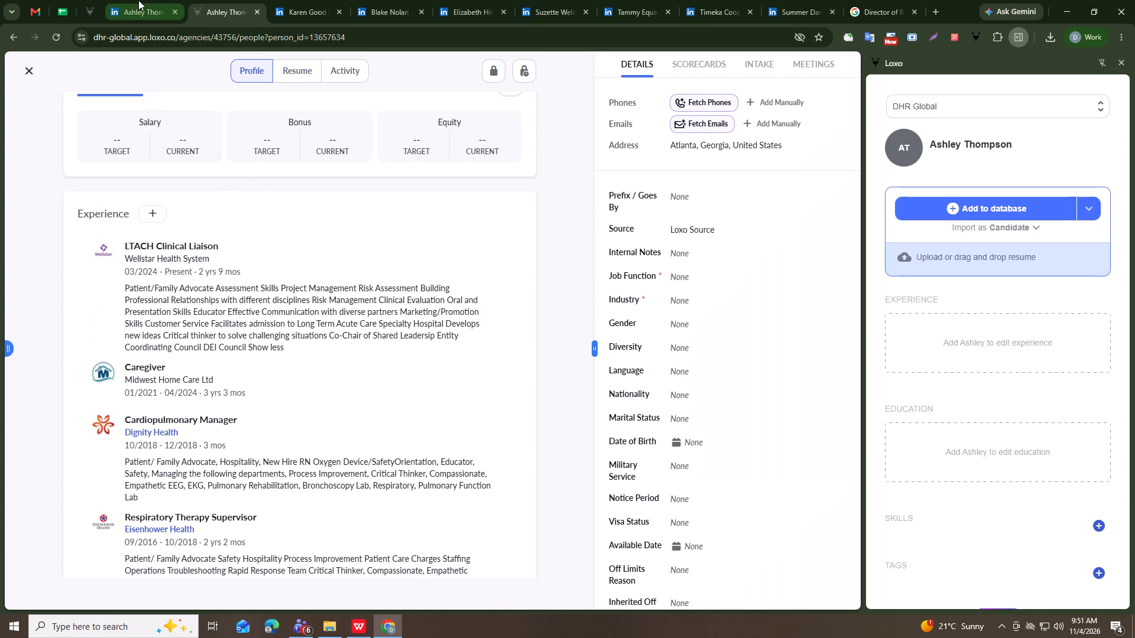
Compare the candidate's most recent roles at Inova Health and Wellstar Health System on LinkedIn with the Loxo experience entries.
{"action": "left_click", "coordinate": [138, 0]}
{"action": "scroll", "coordinate": [143, 418], "scroll_direction": "up", "scroll_amount": 7}
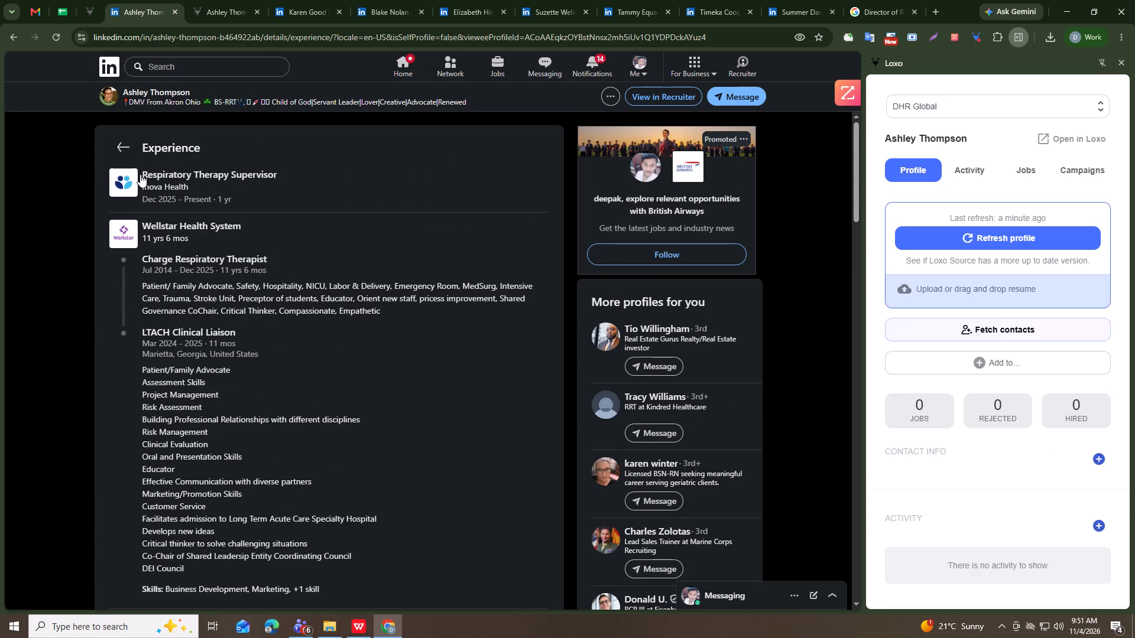
{"action": "left_click", "coordinate": [214, 0]}
{"action": "left_click", "coordinate": [157, 0]}
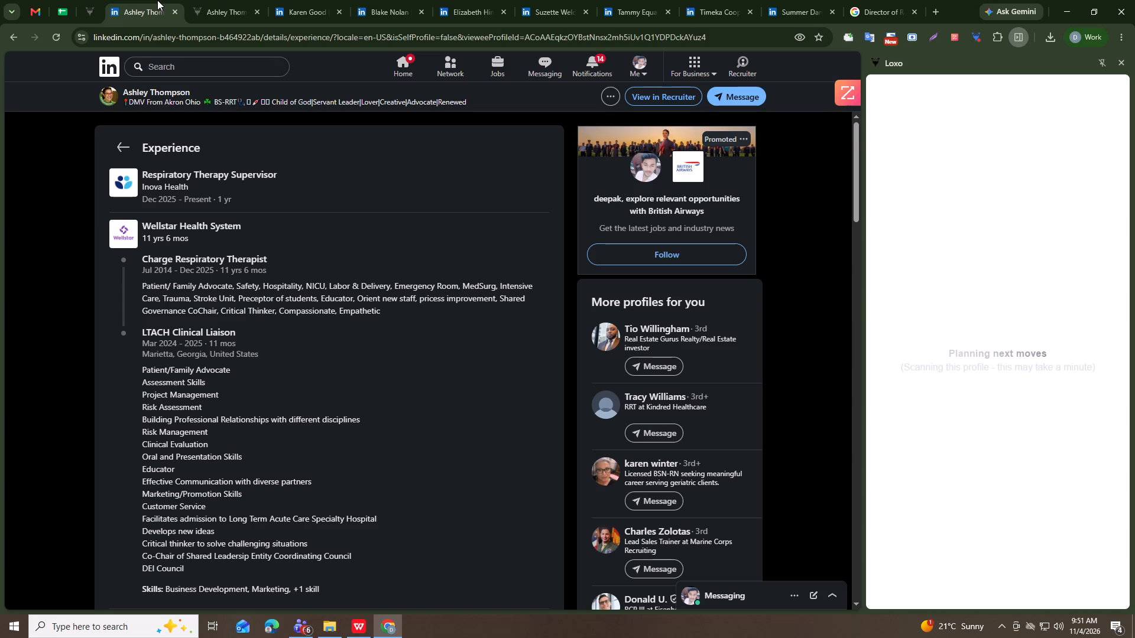
{"action": "left_click", "coordinate": [207, 0]}
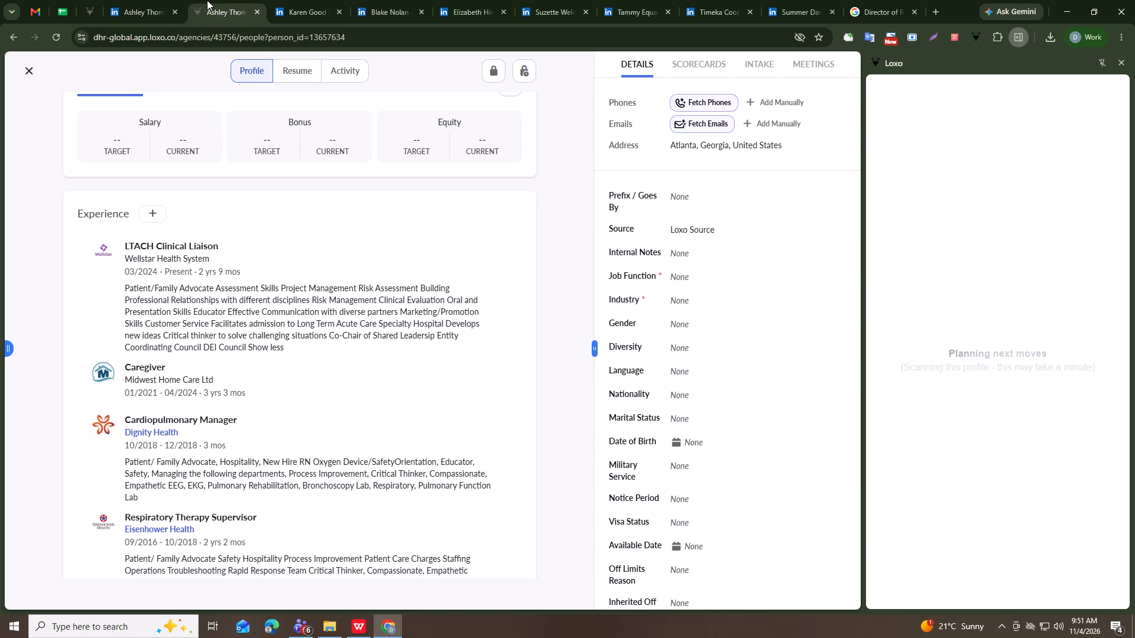
{"action": "left_click", "coordinate": [145, 1]}
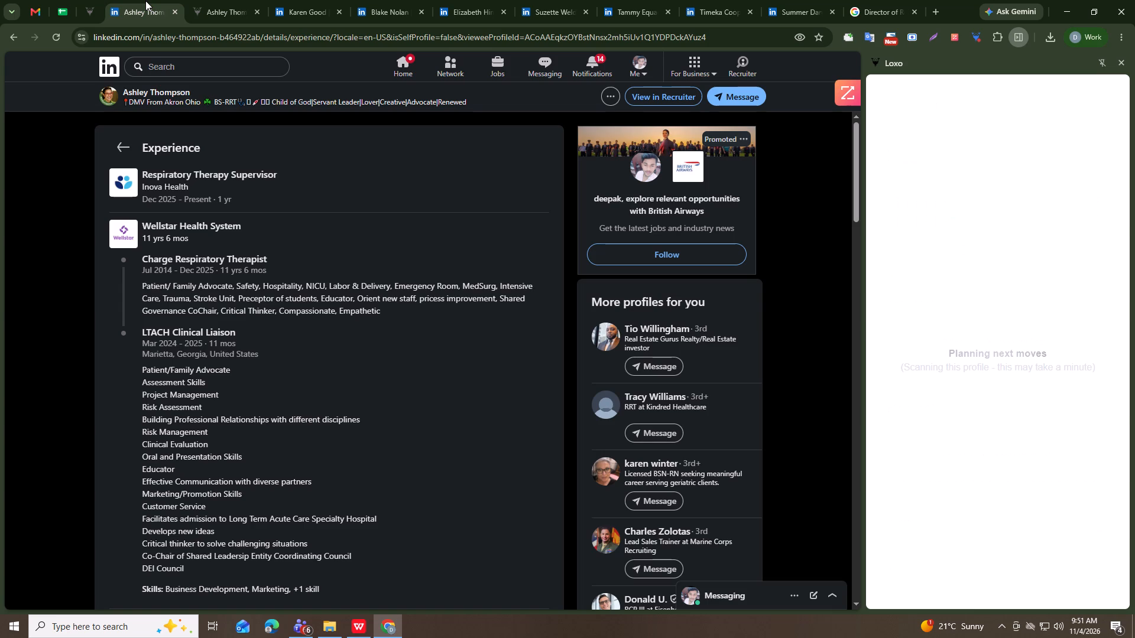
{"action": "scroll", "coordinate": [268, 311], "scroll_direction": "down", "scroll_amount": 6}
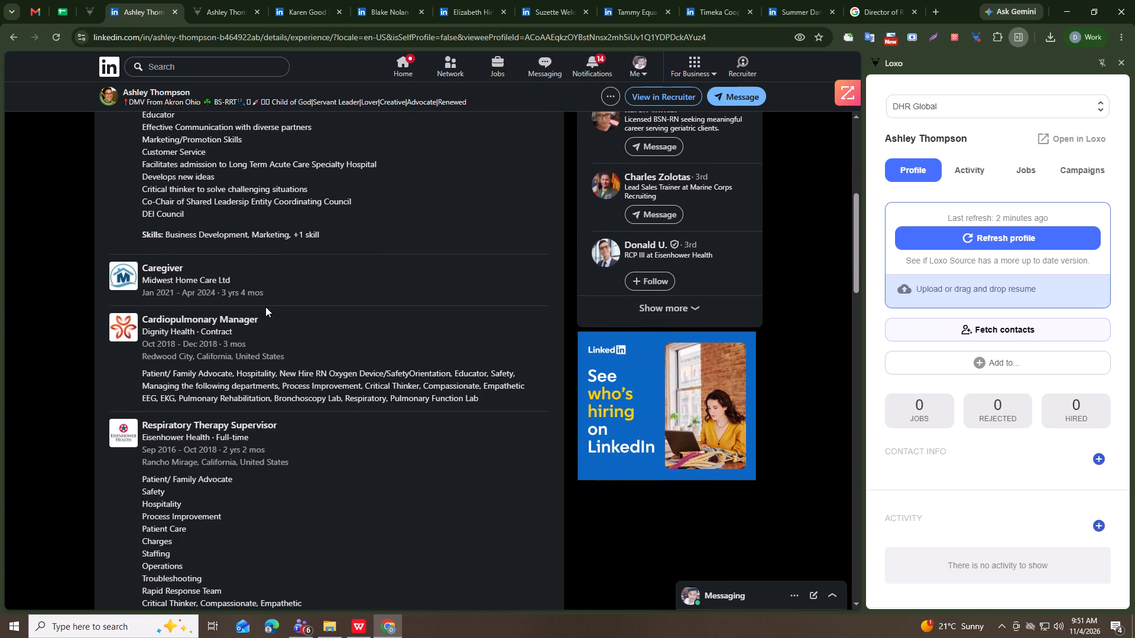
{"action": "scroll", "coordinate": [265, 305], "scroll_direction": "up", "scroll_amount": 5}
{"action": "left_click", "coordinate": [217, 0]}
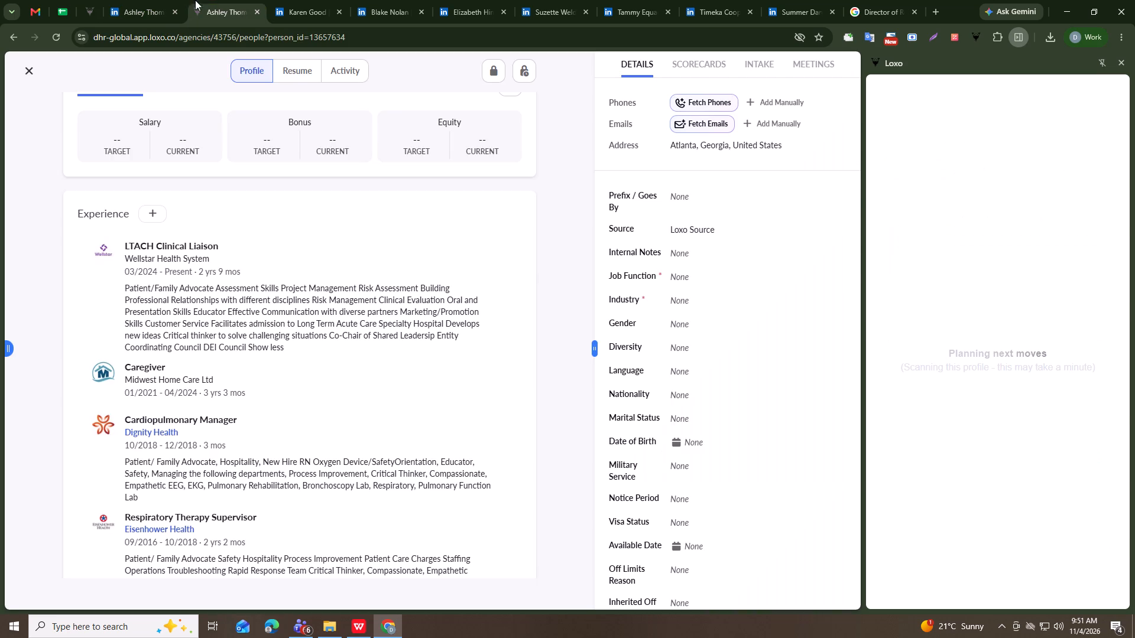
{"action": "left_click", "coordinate": [161, 0]}
{"action": "scroll", "coordinate": [269, 372], "scroll_direction": "up", "scroll_amount": 1}
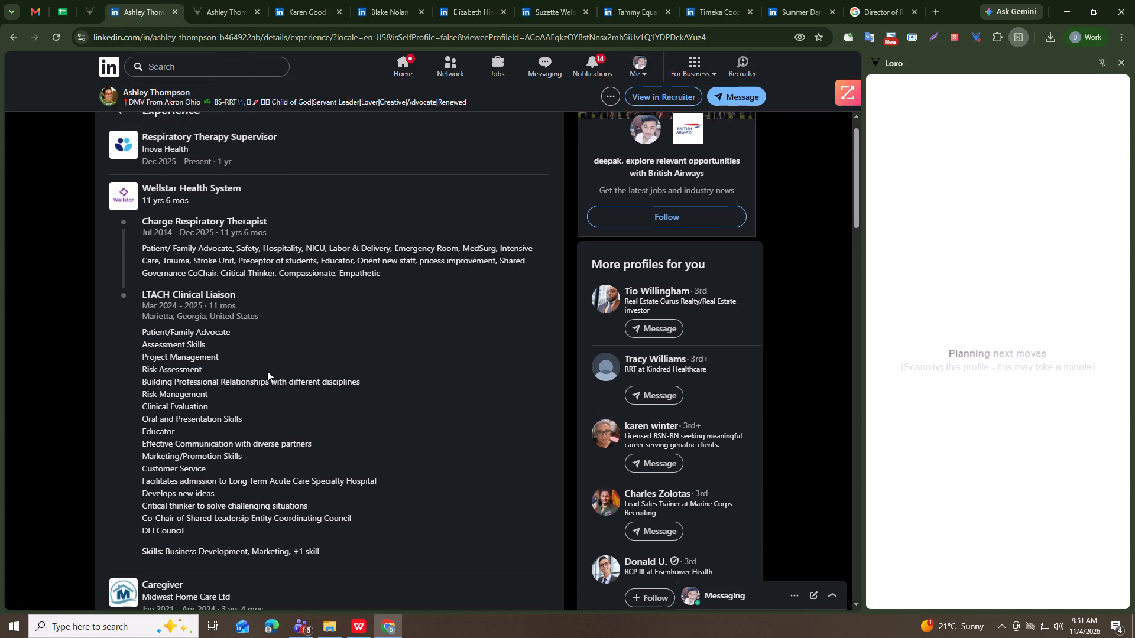
{"action": "scroll", "coordinate": [267, 371], "scroll_direction": "up", "scroll_amount": 1}
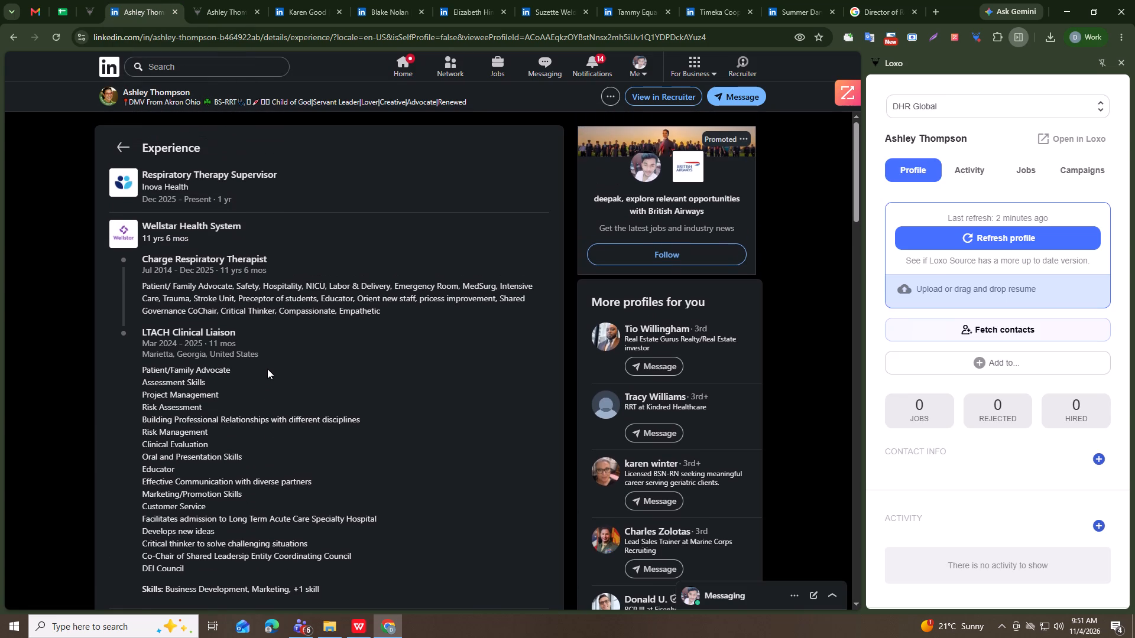
Compare the Inova Health and Wellstar Health System roles and dates on LinkedIn with the candidate's experience entries in Loxo.
{"action": "left_click", "coordinate": [209, 0]}
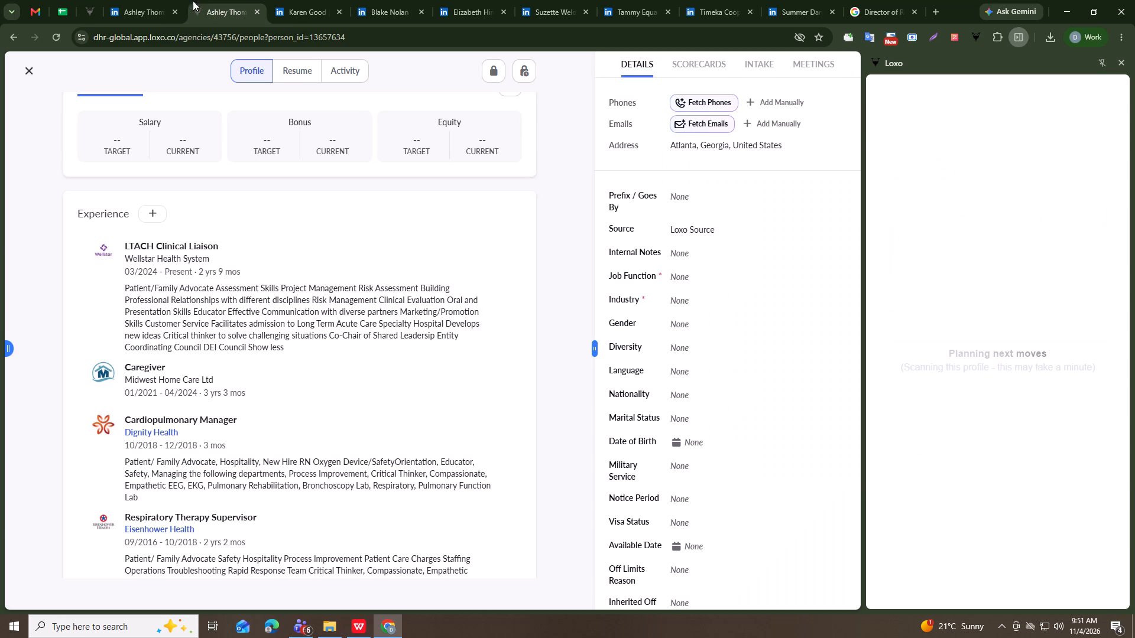
{"action": "left_click", "coordinate": [174, 0]}
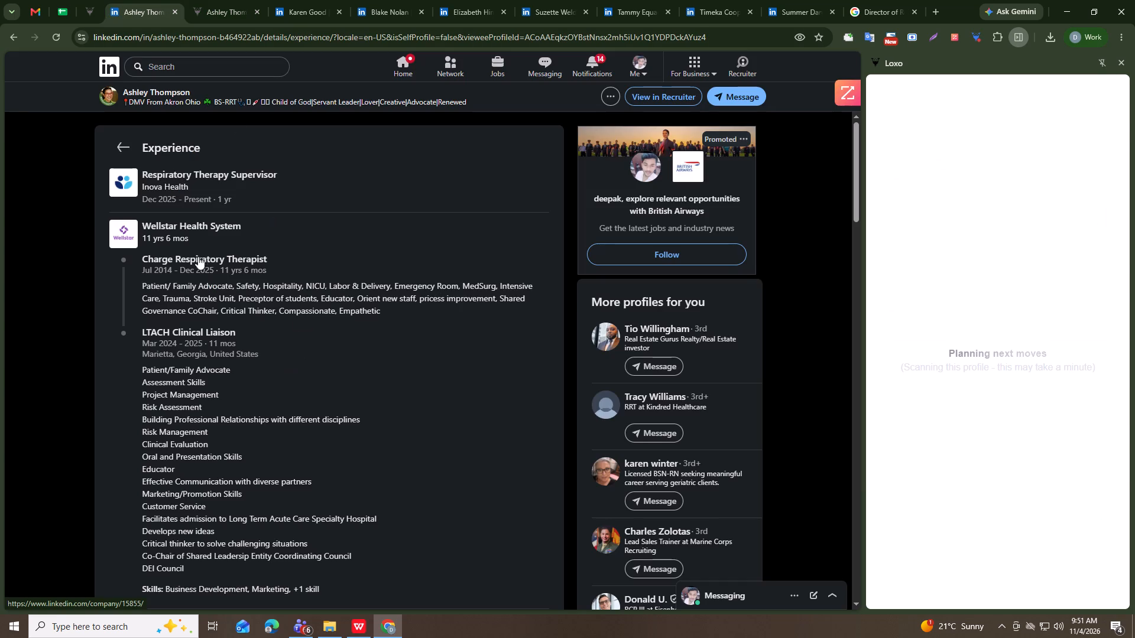
{"action": "left_click", "coordinate": [211, 0]}
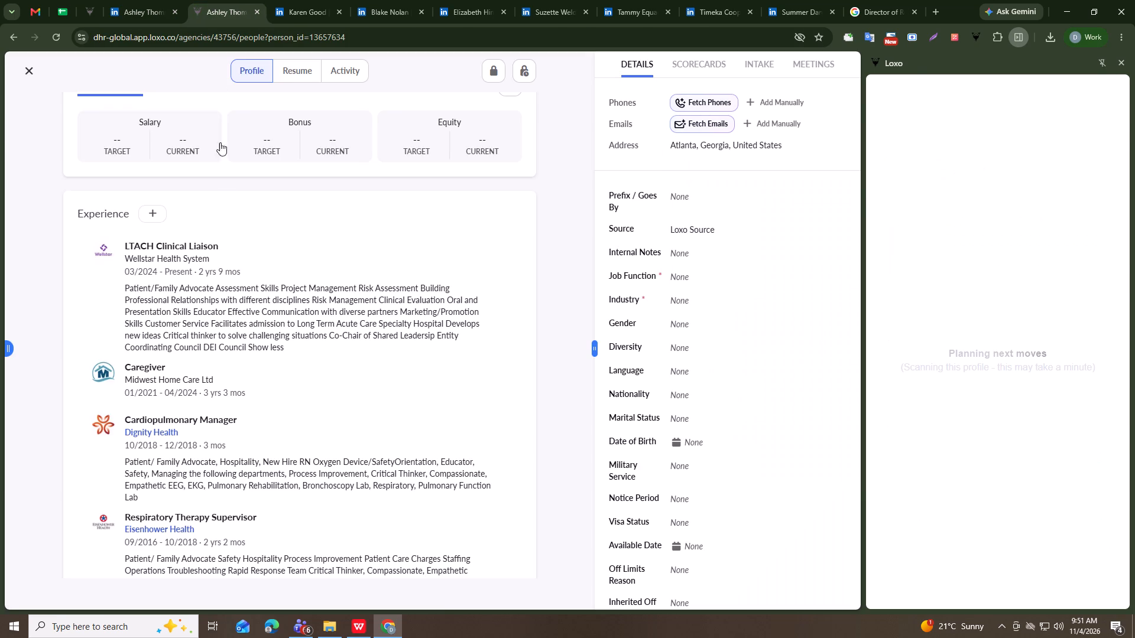
{"action": "left_click", "coordinate": [169, 0]}
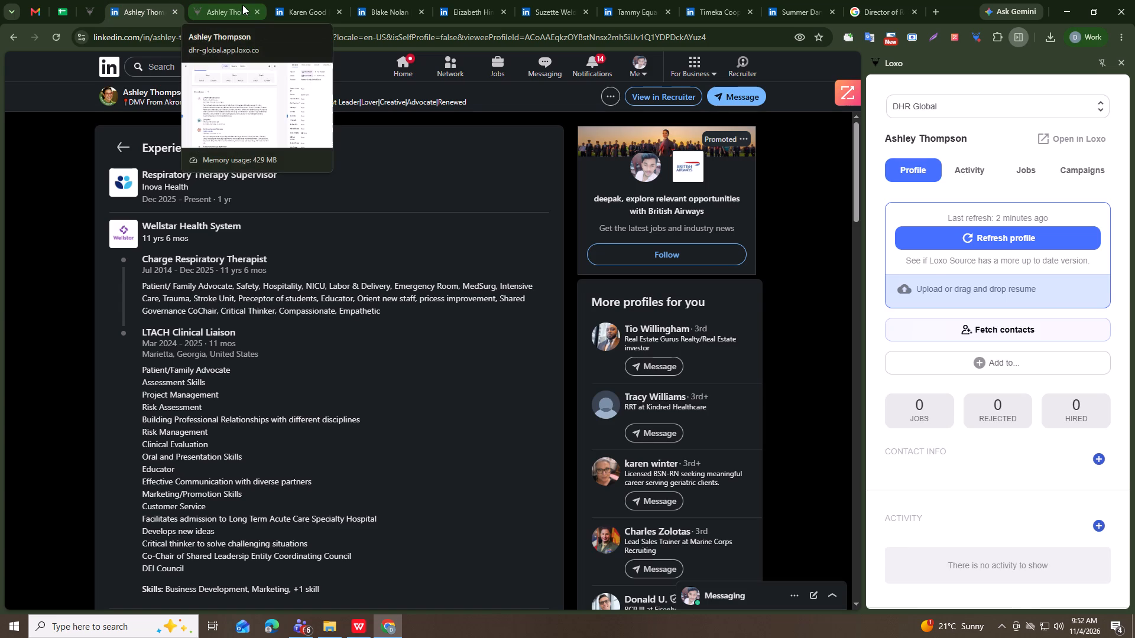
{"action": "left_click", "coordinate": [160, 0]}
{"action": "left_click", "coordinate": [209, 0]}
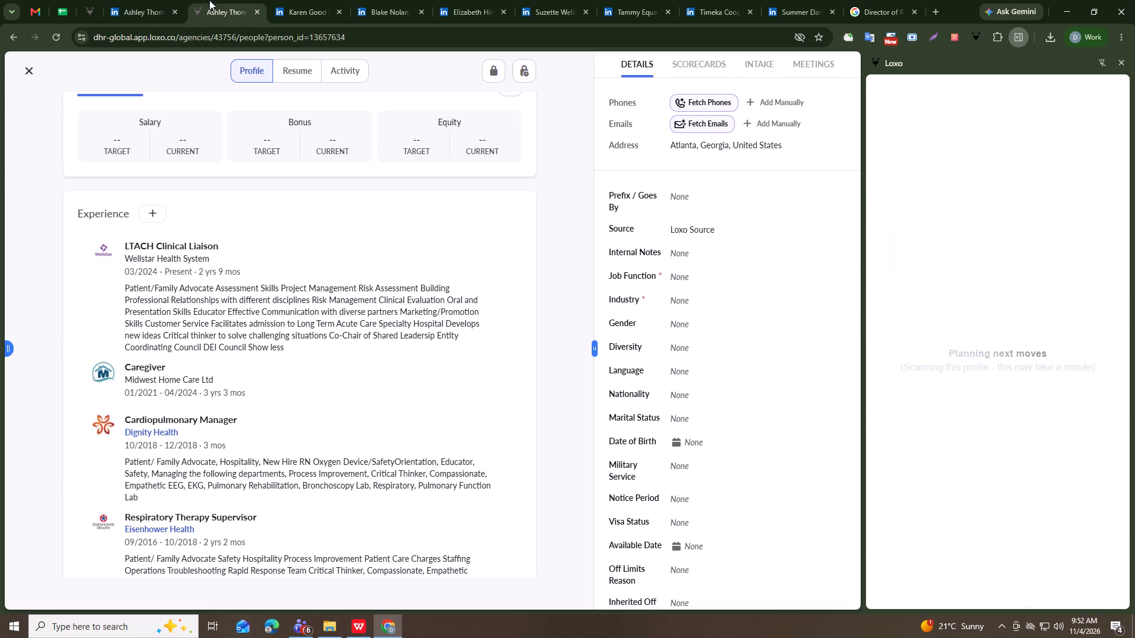
{"action": "left_click", "coordinate": [163, 0]}
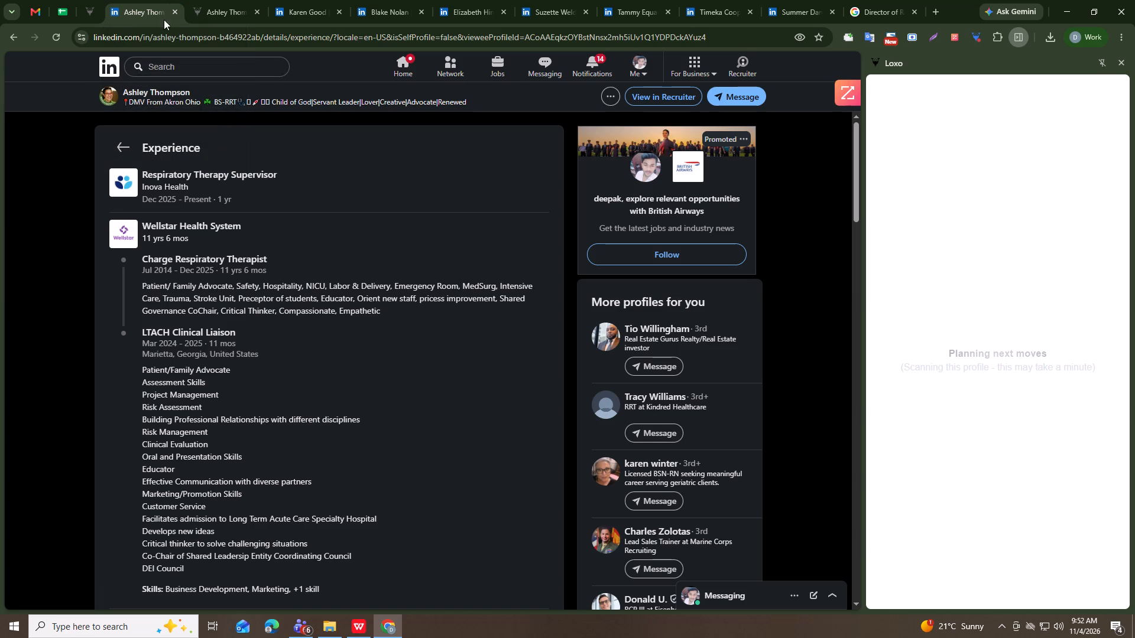
{"action": "scroll", "coordinate": [220, 474], "scroll_direction": "up", "scroll_amount": 6}
{"action": "scroll", "coordinate": [297, 328], "scroll_direction": "up", "scroll_amount": 5}
{"action": "scroll", "coordinate": [311, 371], "scroll_direction": "down", "scroll_amount": 2}
{"action": "scroll", "coordinate": [309, 367], "scroll_direction": "up", "scroll_amount": 4}
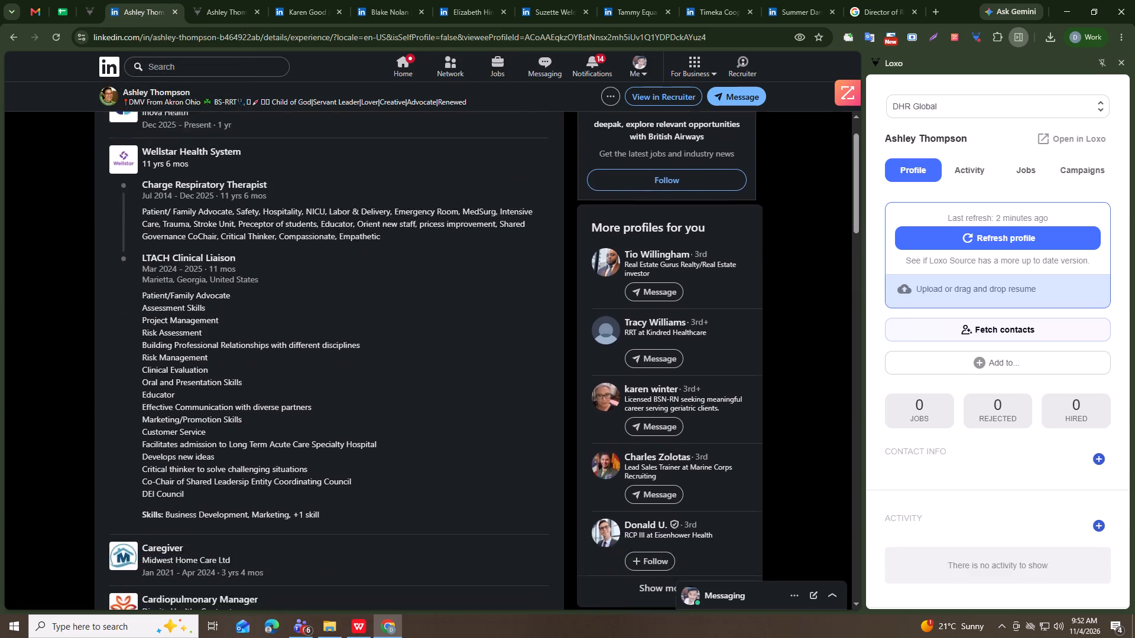
{"action": "scroll", "coordinate": [309, 367], "scroll_direction": "up", "scroll_amount": 7}
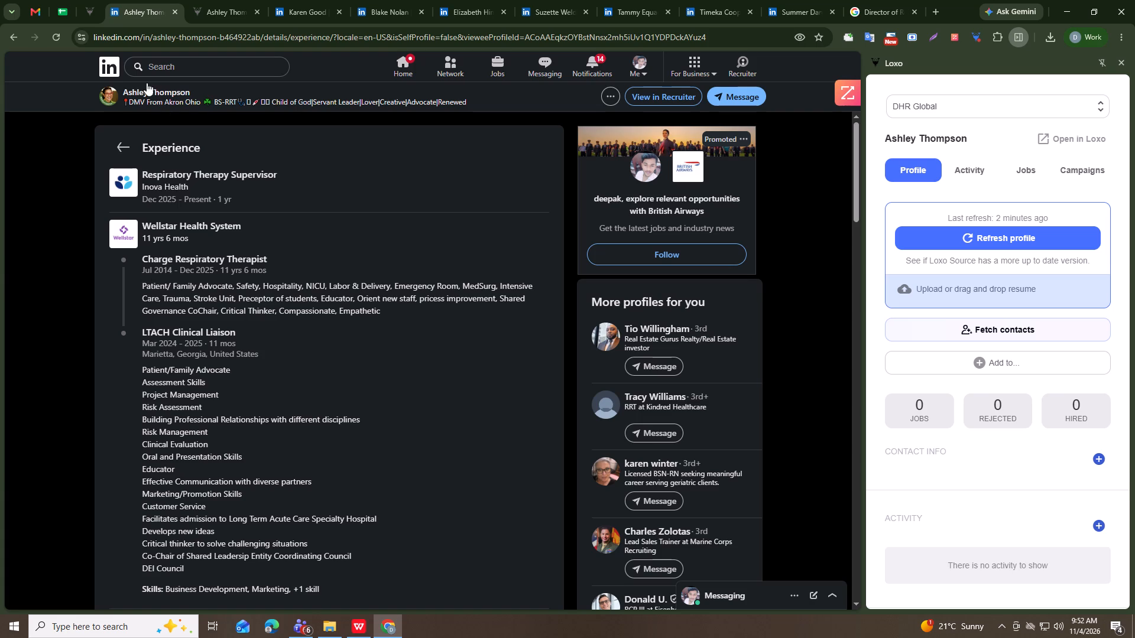
{"action": "left_click", "coordinate": [202, 0]}
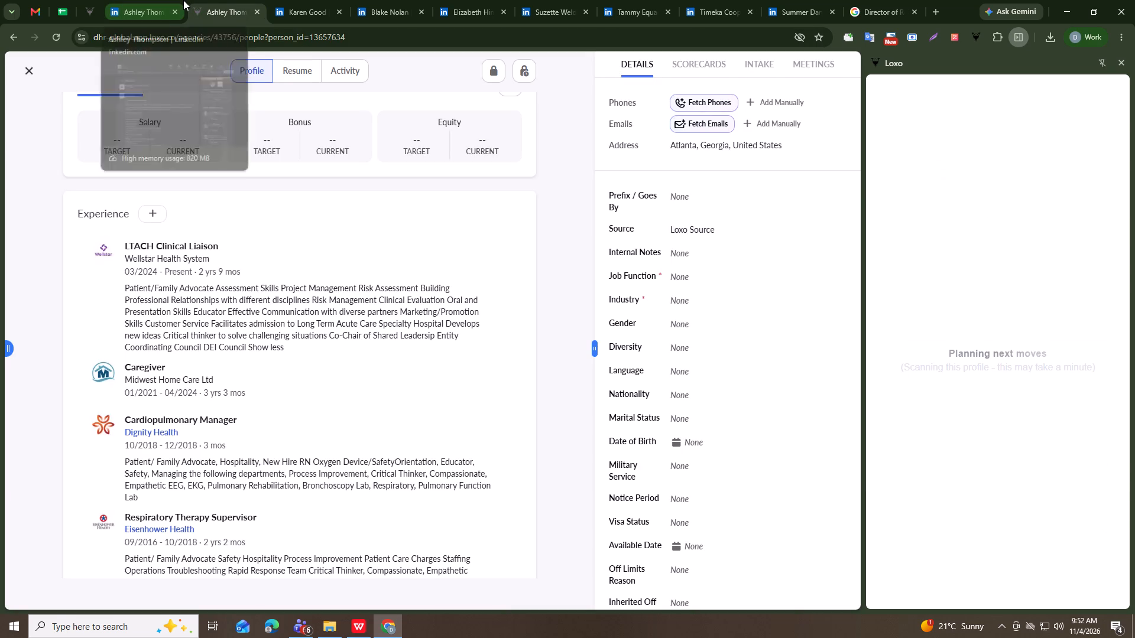
{"action": "left_click", "coordinate": [183, 0]}
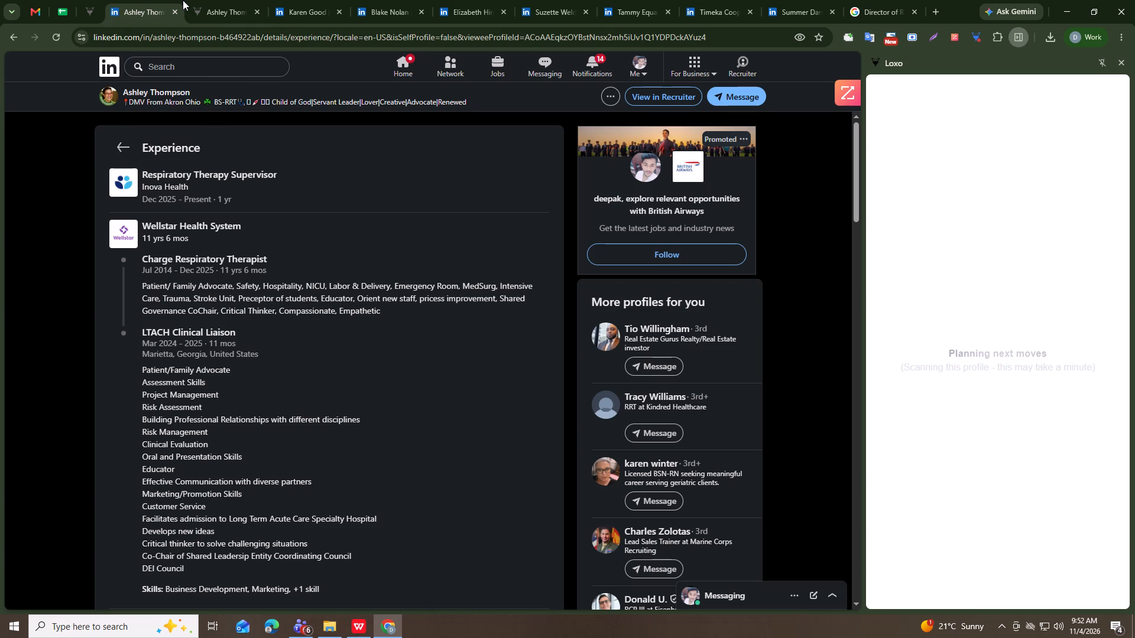
{"action": "scroll", "coordinate": [286, 346], "scroll_direction": "down", "scroll_amount": 3}
{"action": "scroll", "coordinate": [267, 302], "scroll_direction": "up", "scroll_amount": 3}
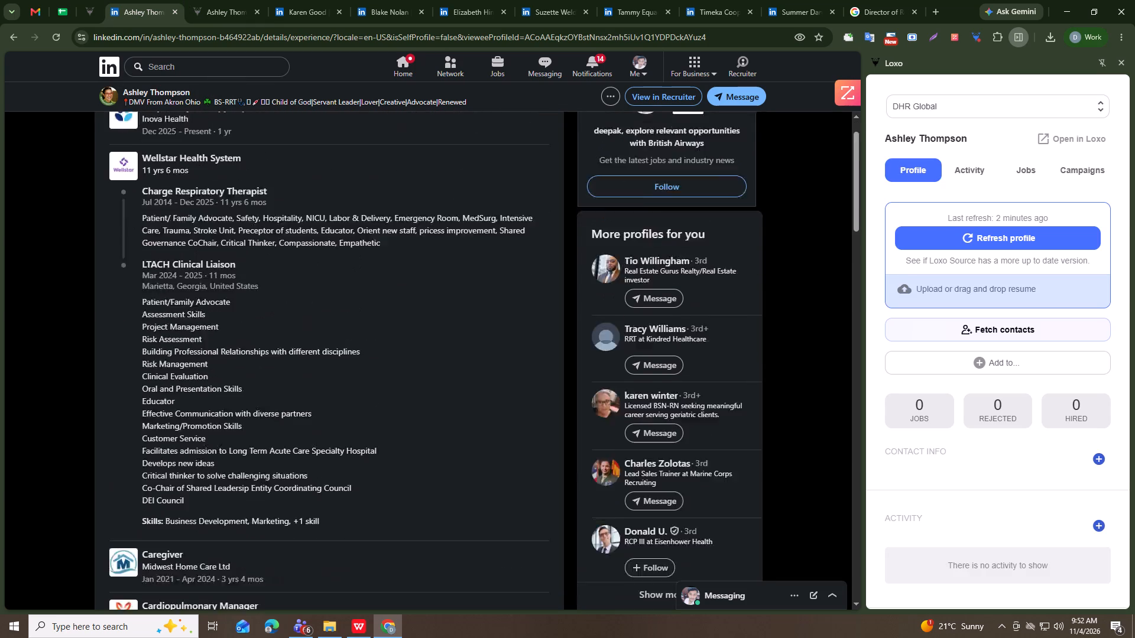
Start a new experience entry in the Loxo profile with the title Charge Respiratory Therapist copied from LinkedIn.
{"action": "left_click_drag", "start_coordinate": [141, 256], "coordinate": [225, 261]}
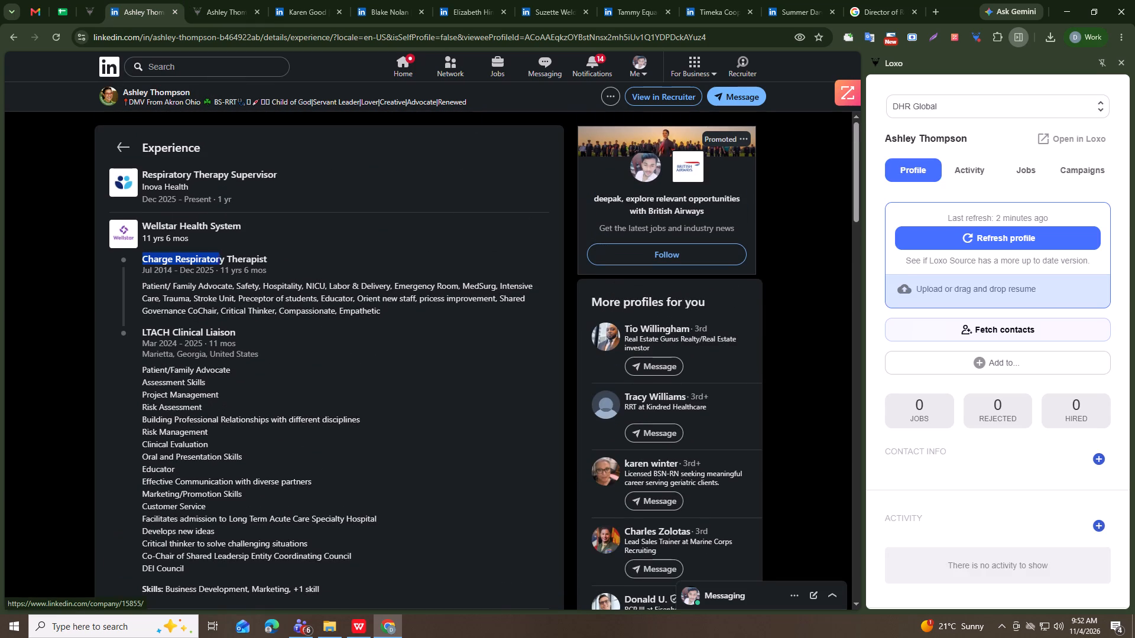
{"action": "left_click_drag", "start_coordinate": [225, 261], "coordinate": [273, 262]}
{"action": "key", "text": "ctrl+c"}
{"action": "key", "text": "ctrl+c"}
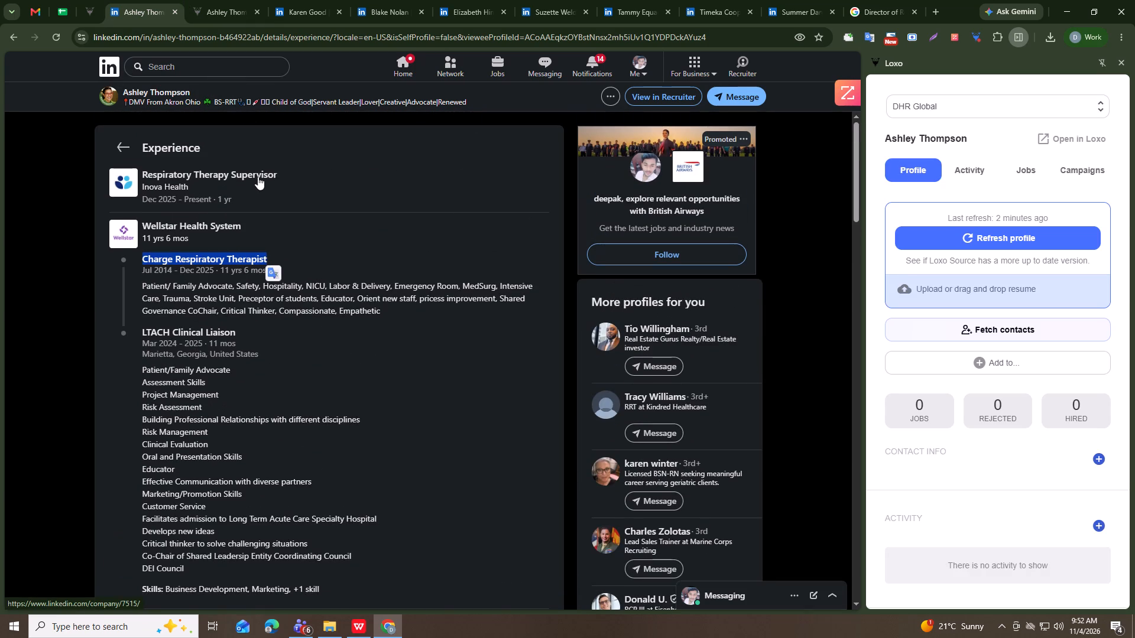
{"action": "key", "text": "ctrl+c"}
{"action": "left_click", "coordinate": [226, 5]}
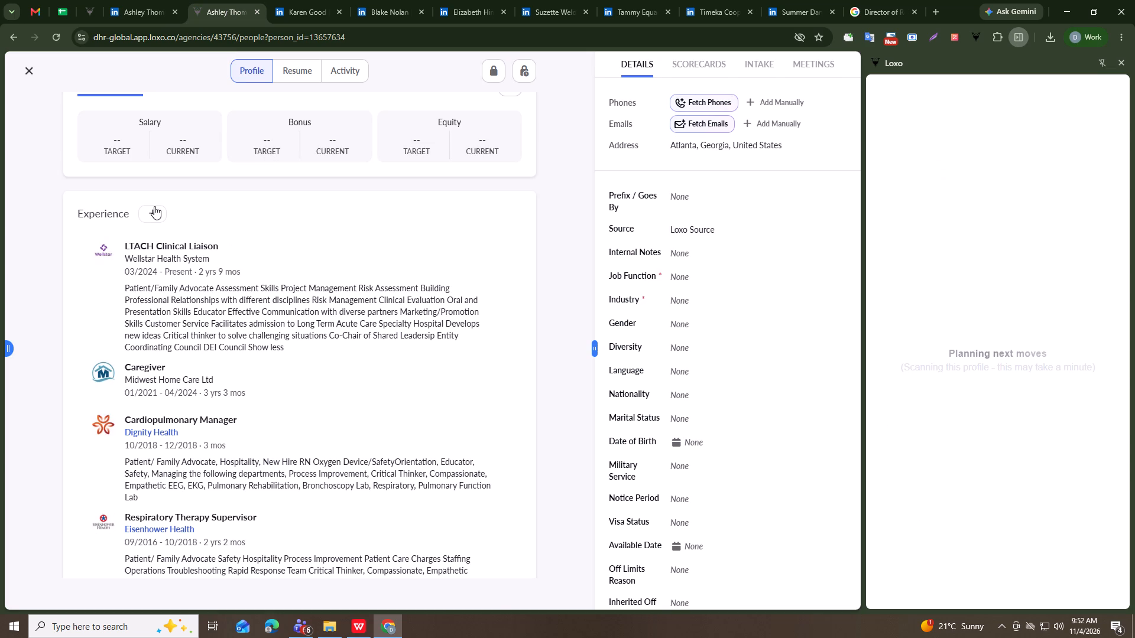
{"action": "left_click", "coordinate": [152, 219]}
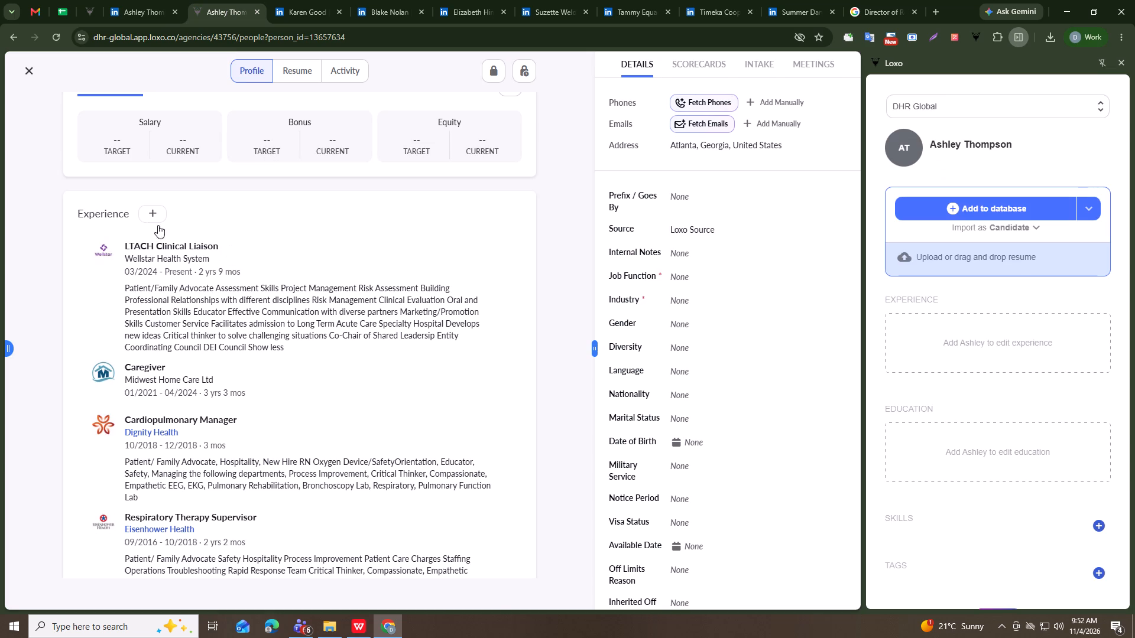
{"action": "left_click", "coordinate": [331, 158]}
{"action": "key", "text": "ctrl+v"}
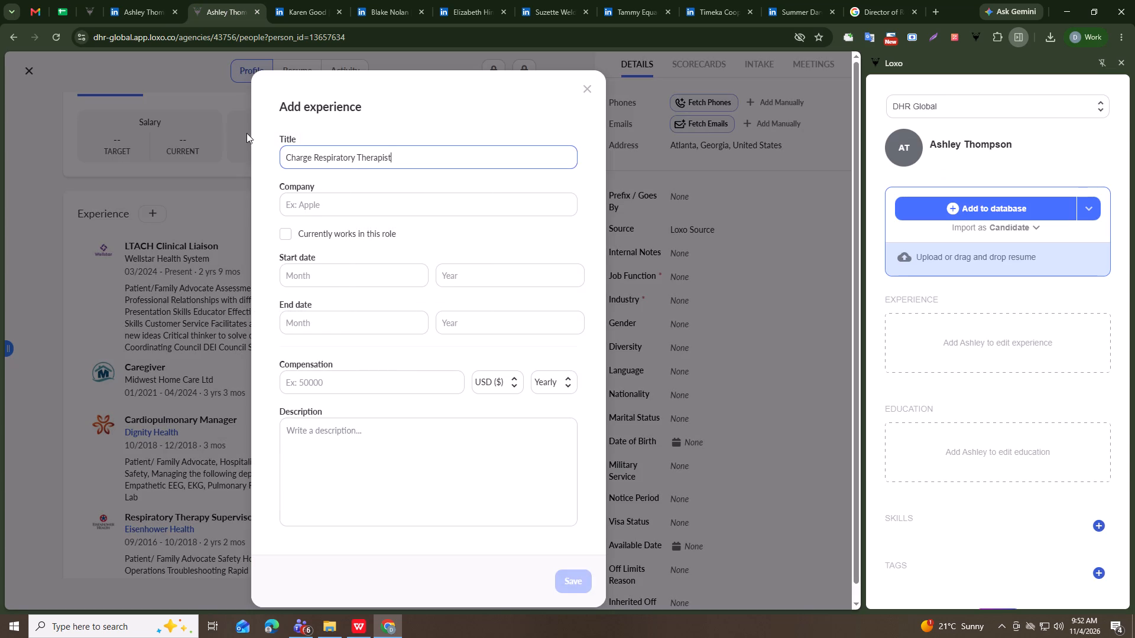
Copy the company name Wellstar Health System from LinkedIn into the new experience entry.
{"action": "left_click", "coordinate": [155, 1]}
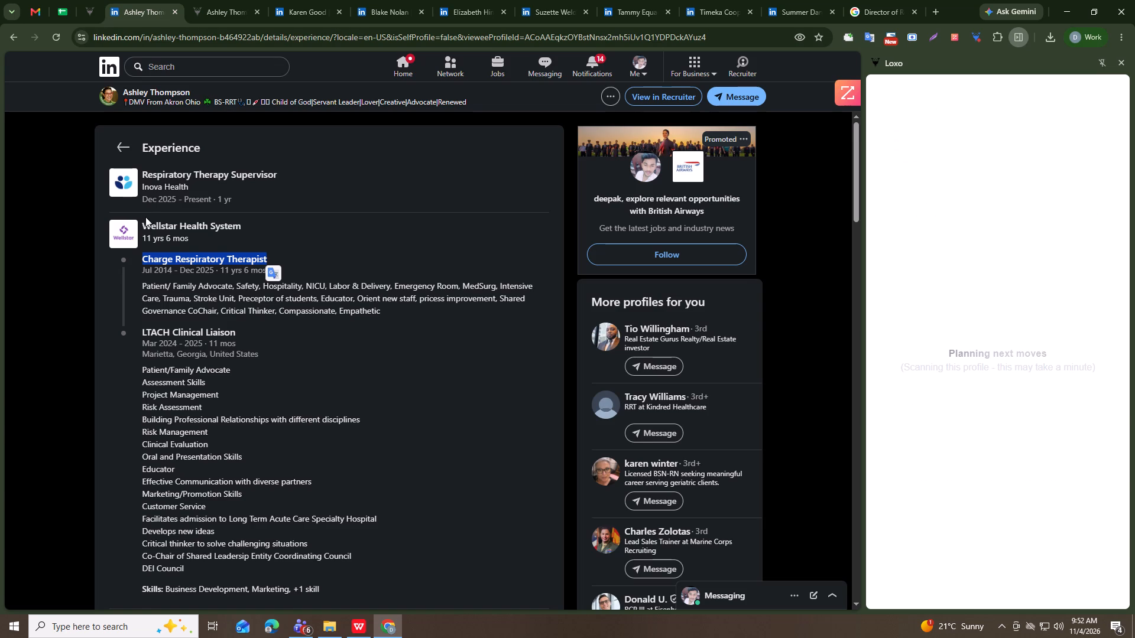
{"action": "left_click_drag", "start_coordinate": [142, 215], "coordinate": [244, 228]}
{"action": "key", "text": "ctrl+c"}
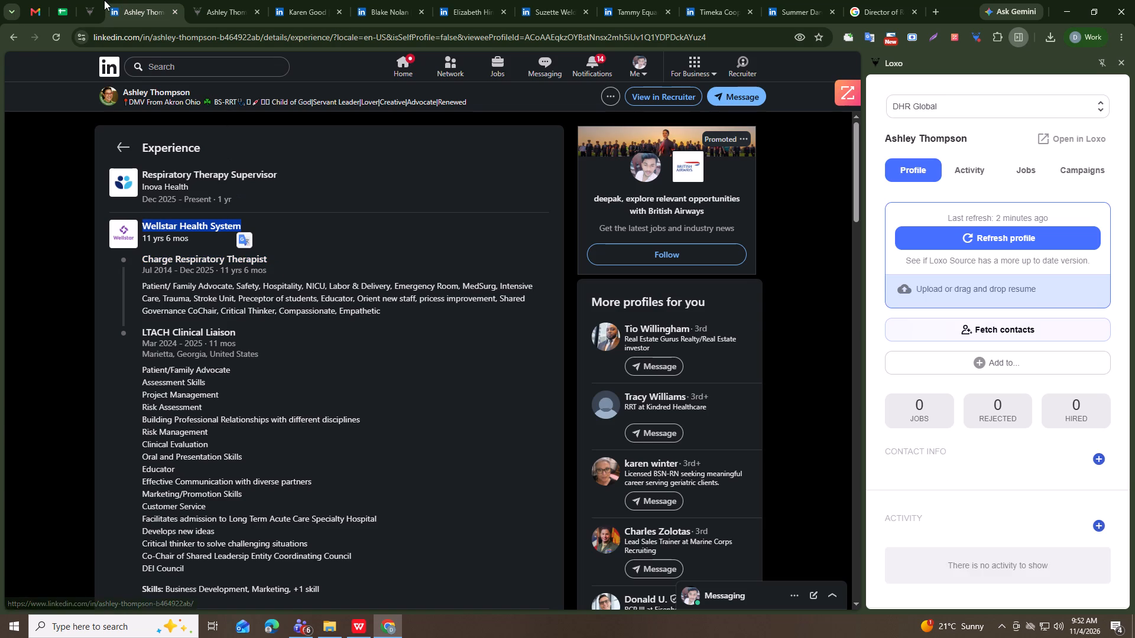
{"action": "left_click", "coordinate": [104, 0]}
{"action": "left_click", "coordinate": [91, 0]}
{"action": "left_click", "coordinate": [137, 0]}
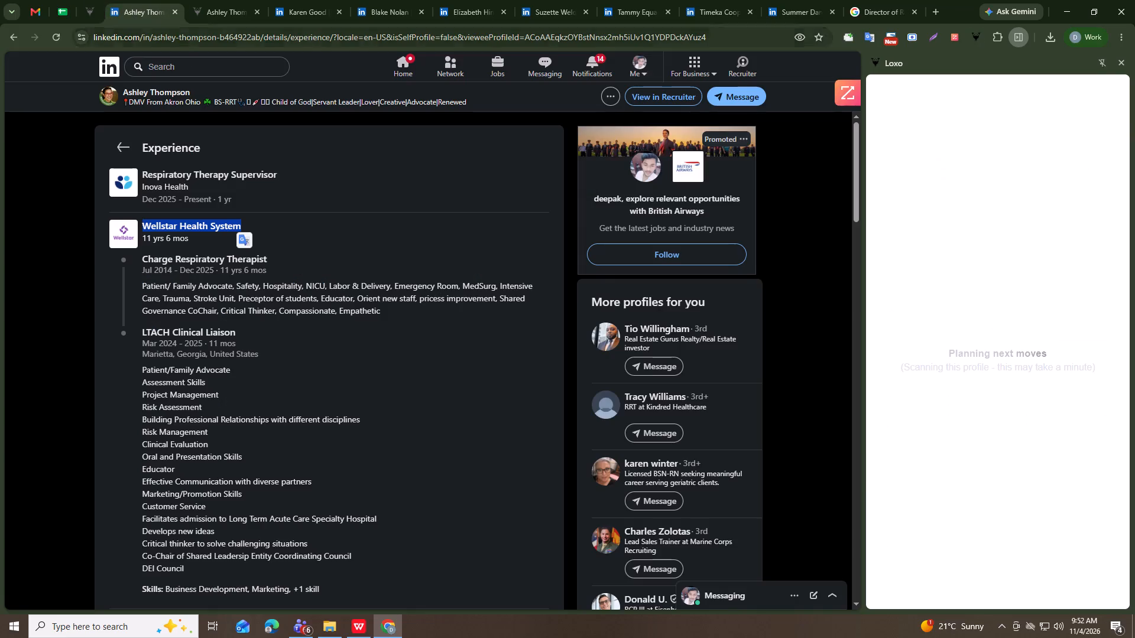
{"action": "left_click", "coordinate": [209, 0]}
{"action": "left_click", "coordinate": [331, 205]}
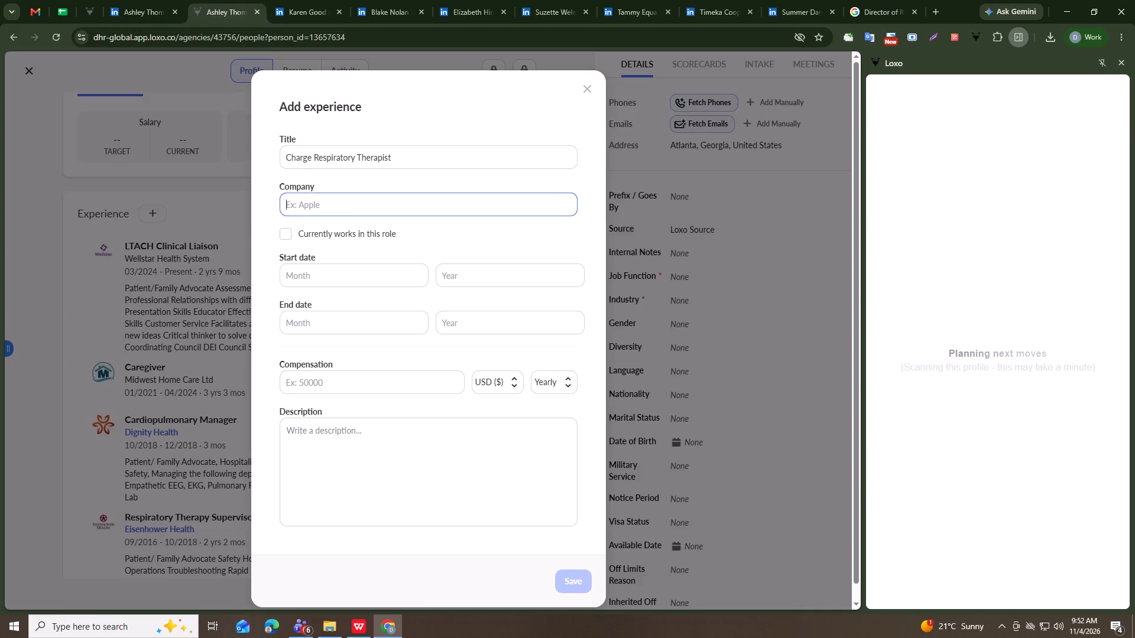
{"action": "key", "text": "ctrl+v"}
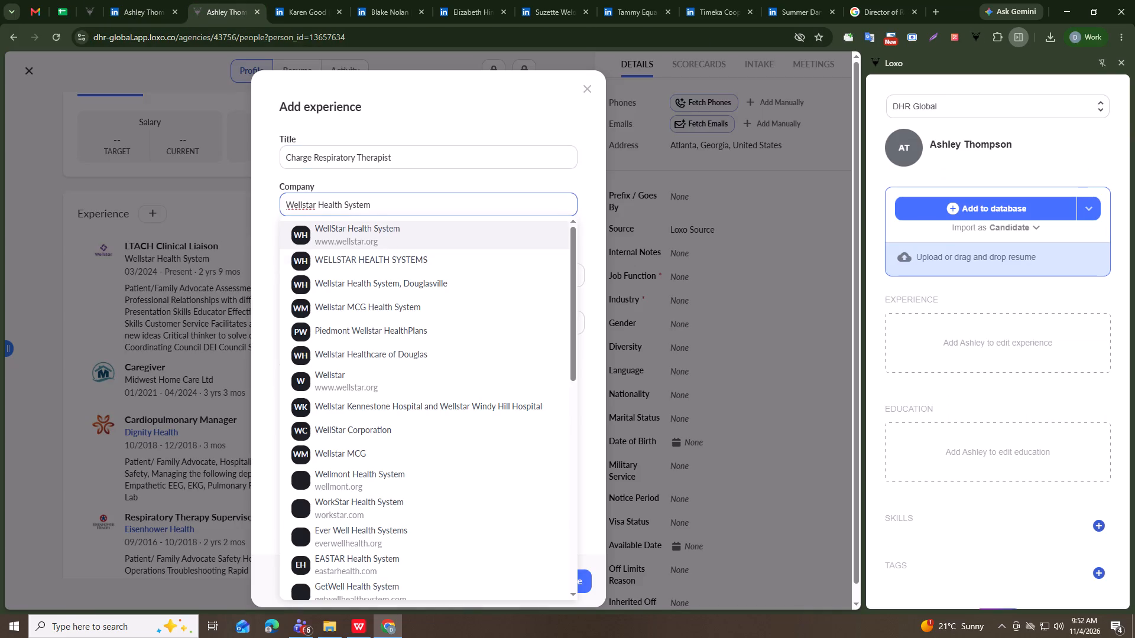
Review the suggested companies for a Wellstar Health System match, and dismiss the suggestions without picking one.
{"action": "scroll", "coordinate": [405, 369], "scroll_direction": "down", "scroll_amount": 2}
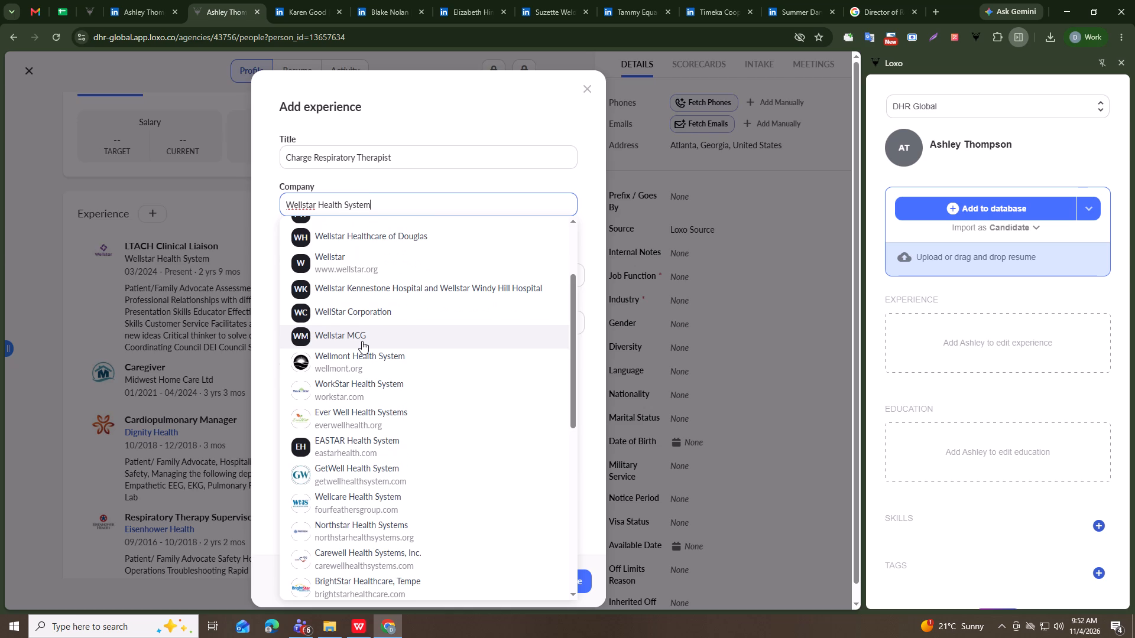
{"action": "scroll", "coordinate": [390, 428], "scroll_direction": "down", "scroll_amount": 3}
{"action": "scroll", "coordinate": [374, 411], "scroll_direction": "up", "scroll_amount": 8}
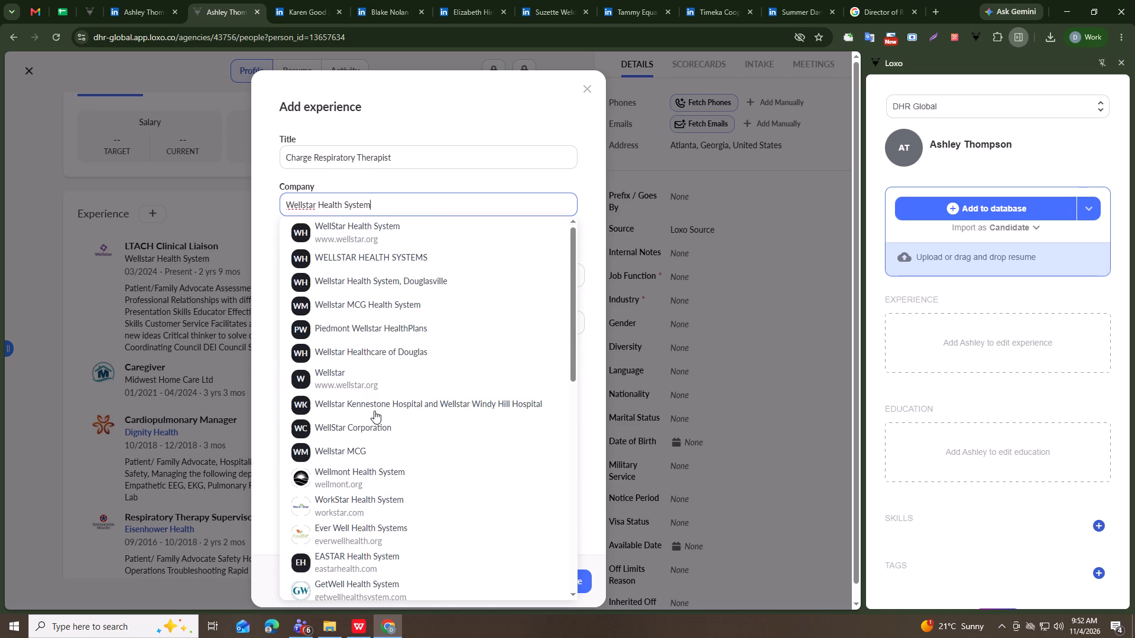
{"action": "scroll", "coordinate": [374, 411], "scroll_direction": "up", "scroll_amount": 3}
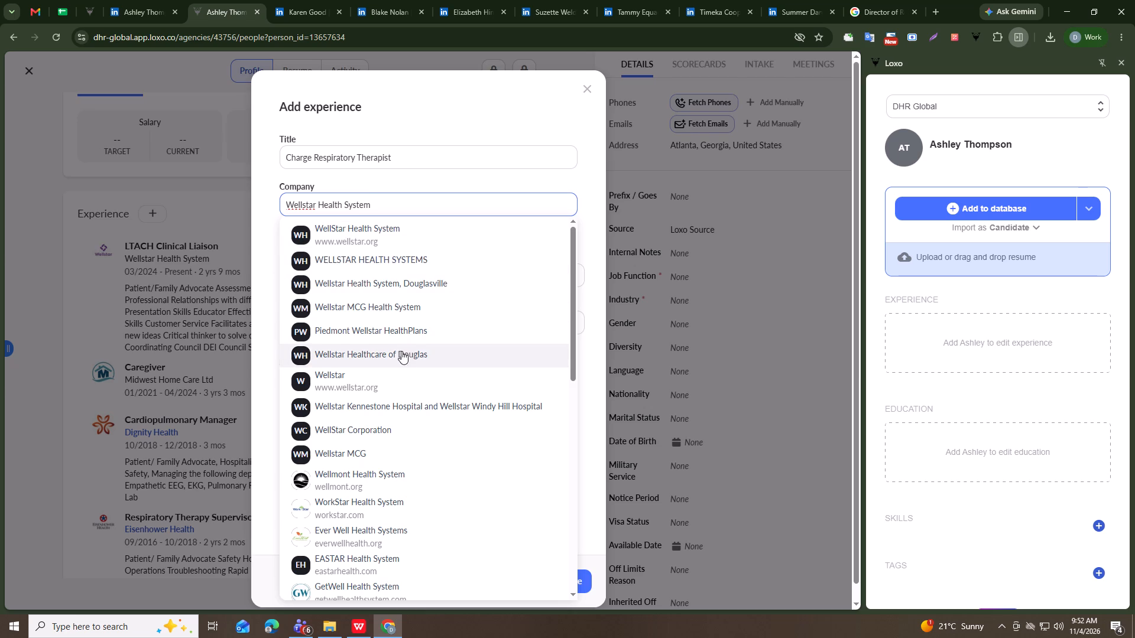
{"action": "scroll", "coordinate": [401, 351], "scroll_direction": "down", "scroll_amount": 4}
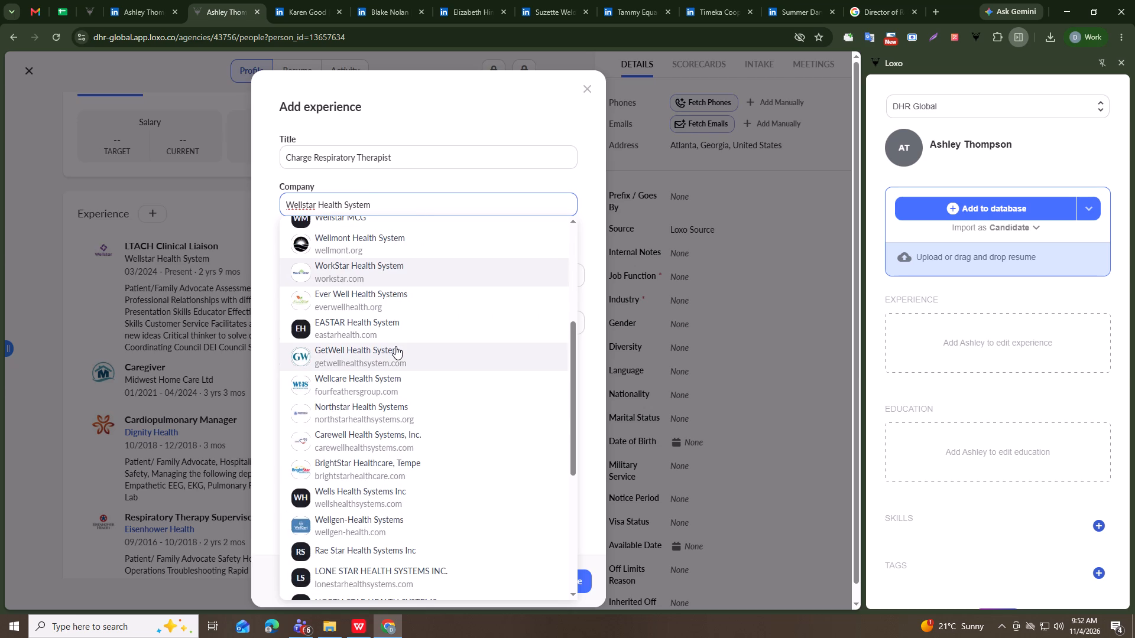
{"action": "scroll", "coordinate": [395, 346], "scroll_direction": "down", "scroll_amount": 1}
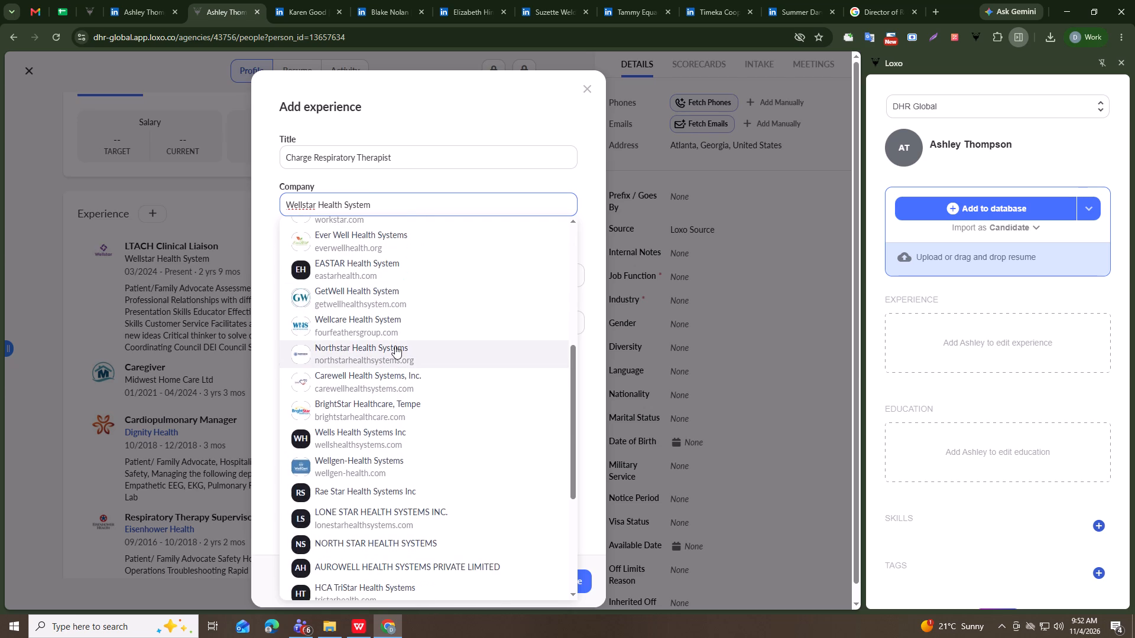
{"action": "scroll", "coordinate": [395, 346], "scroll_direction": "down", "scroll_amount": 2}
{"action": "scroll", "coordinate": [394, 345], "scroll_direction": "up", "scroll_amount": 3}
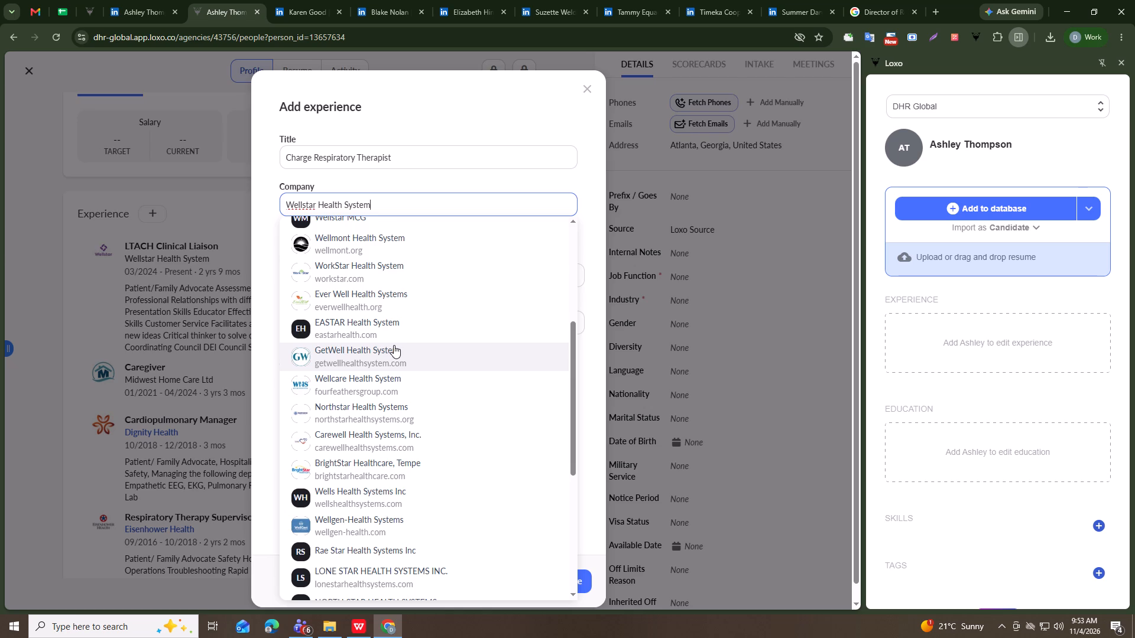
{"action": "scroll", "coordinate": [394, 345], "scroll_direction": "up", "scroll_amount": 7}
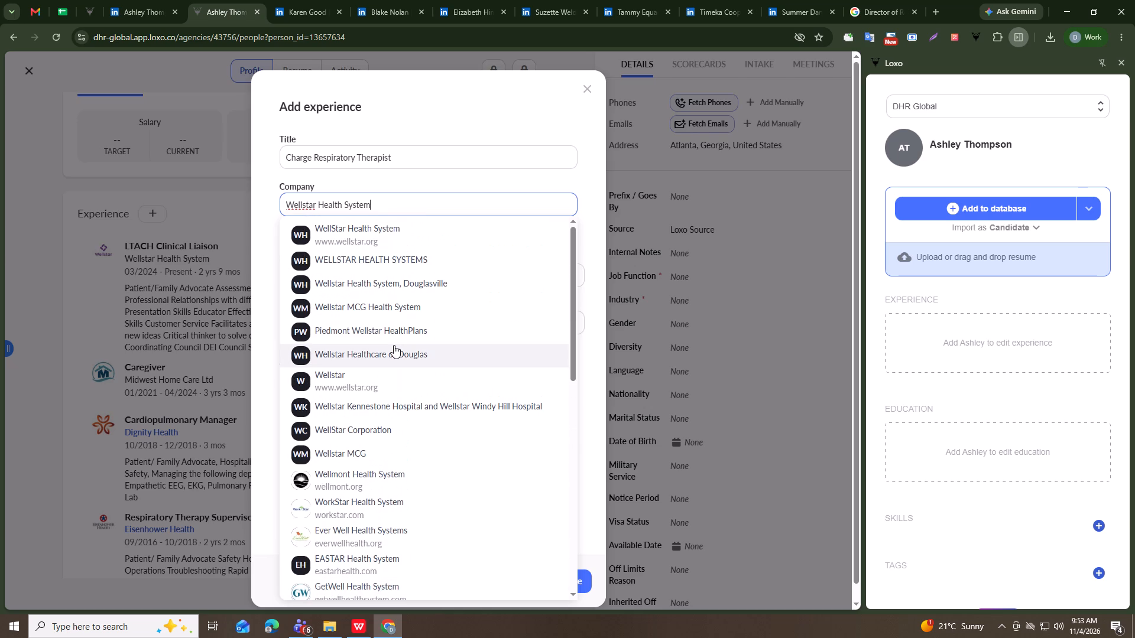
{"action": "left_click", "coordinate": [265, 173]}
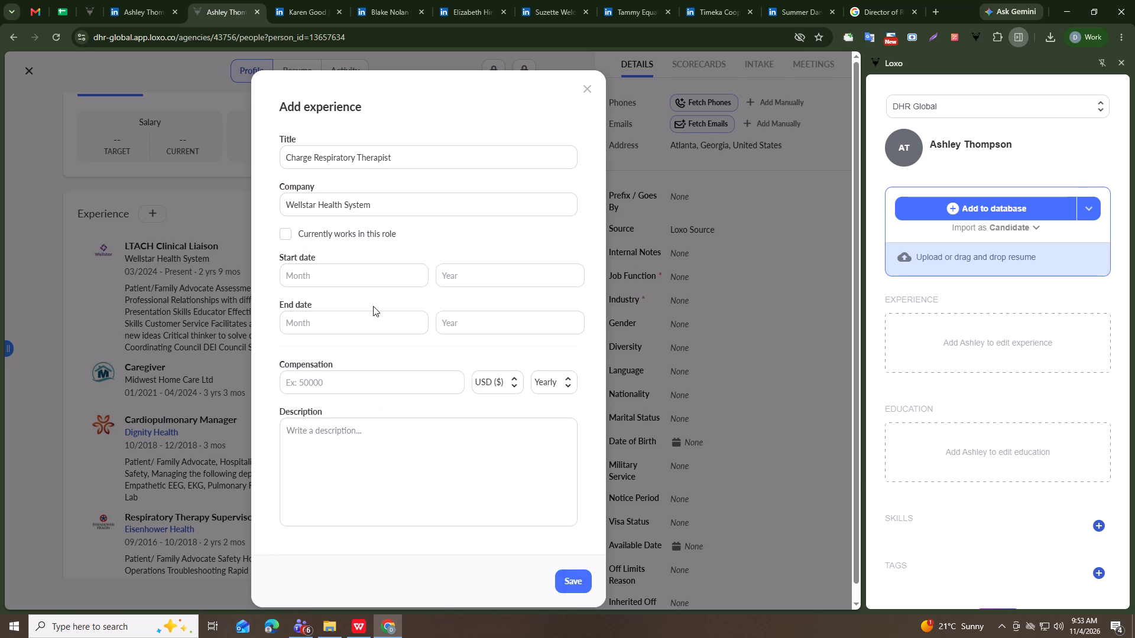
Set the Charge Respiratory Therapist entry's start date to month 7, year 2014, following the LinkedIn dates.
{"action": "left_click", "coordinate": [147, 0]}
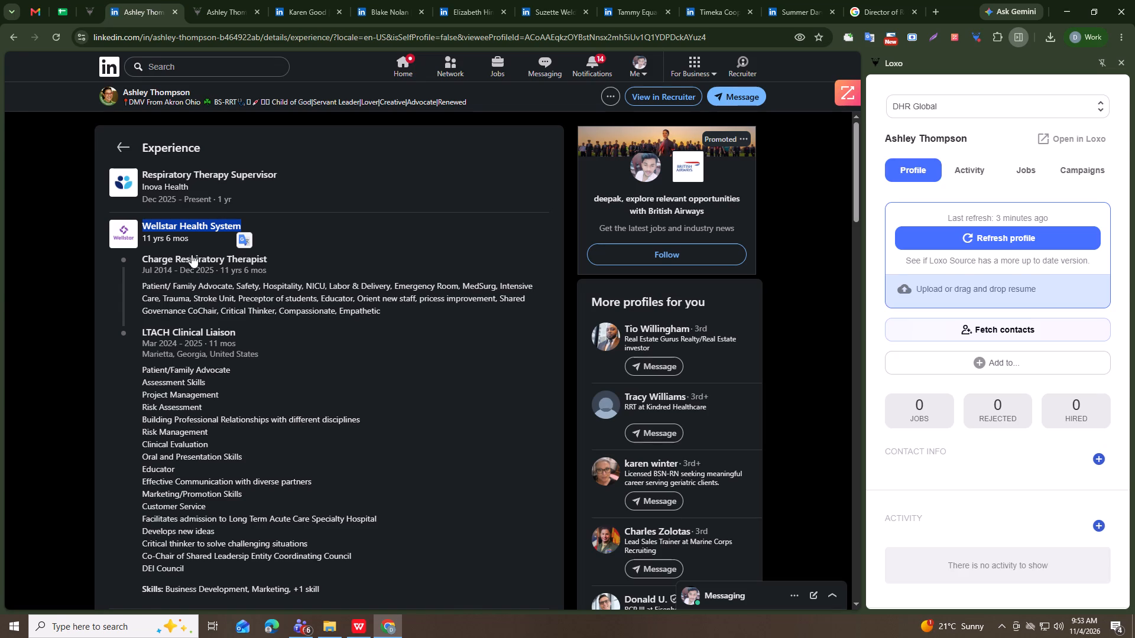
{"action": "left_click", "coordinate": [210, 0]}
{"action": "left_click", "coordinate": [158, 0]}
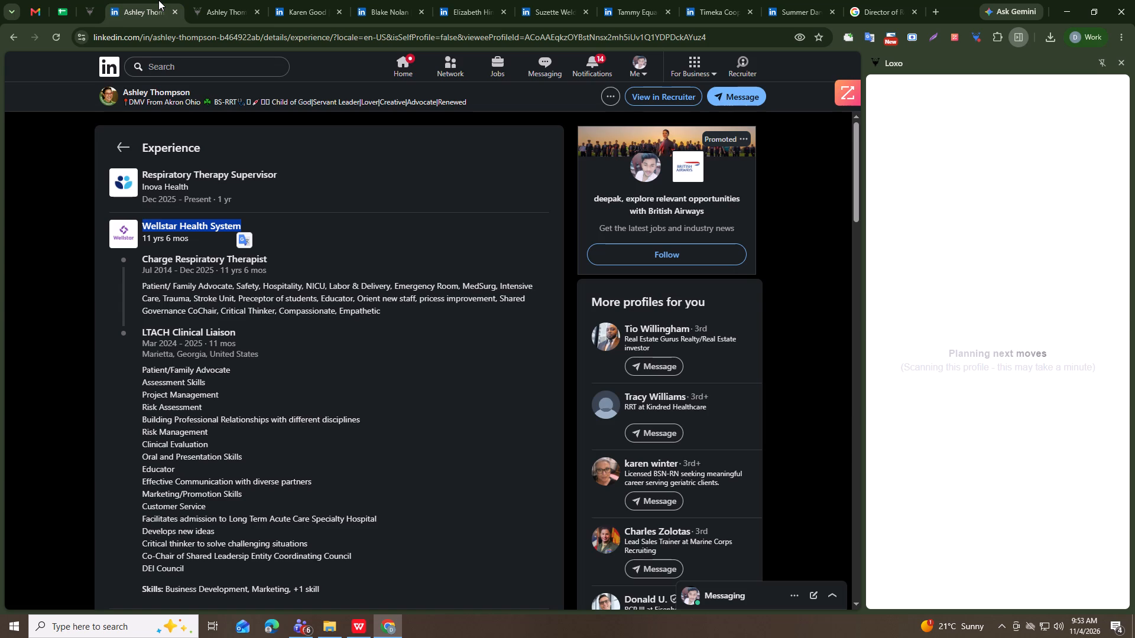
{"action": "left_click", "coordinate": [205, 0]}
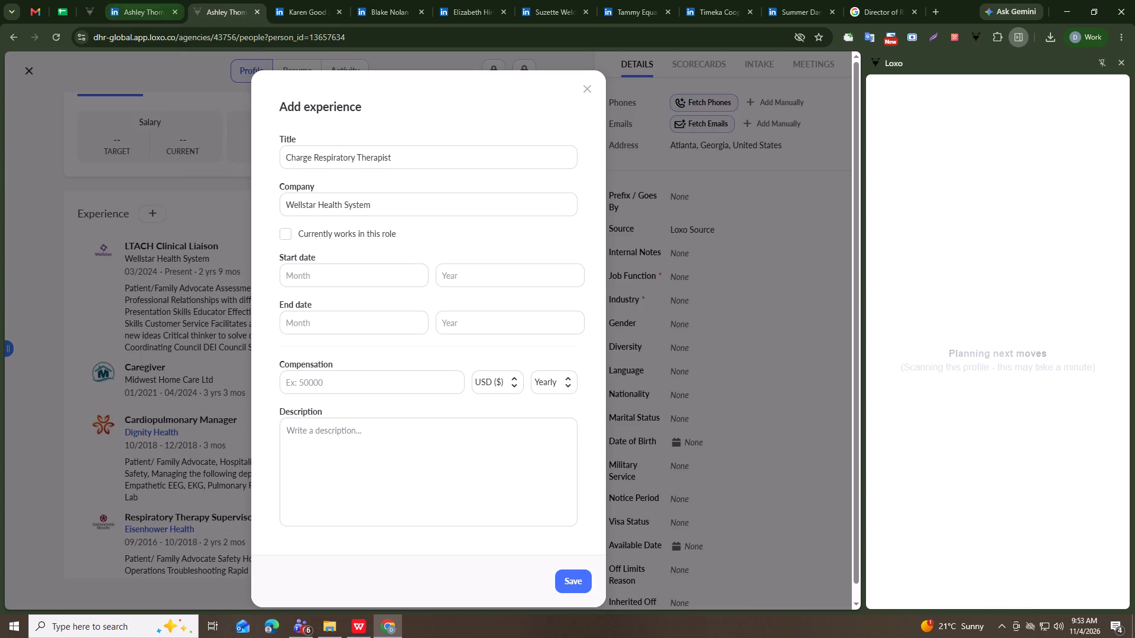
{"action": "left_click", "coordinate": [339, 275]}
{"action": "key", "text": "7"}
{"action": "key", "text": "Tab"}
{"action": "type", "text": "202"}
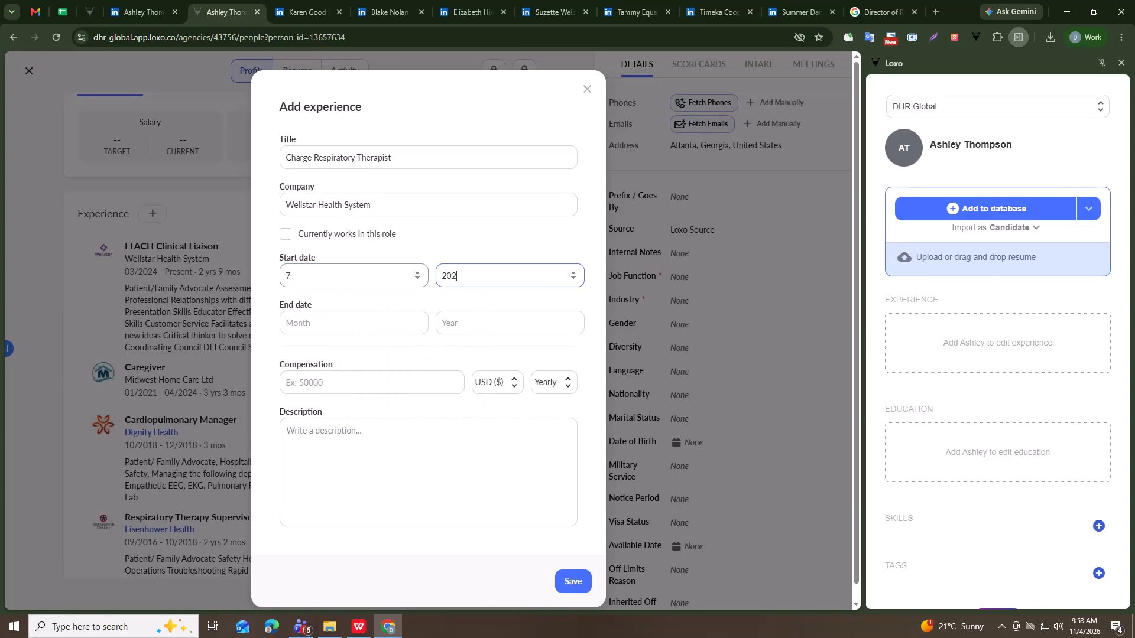
{"action": "key", "text": "BackSpace"}
{"action": "type", "text": "14"}
{"action": "key", "text": "Tab"}
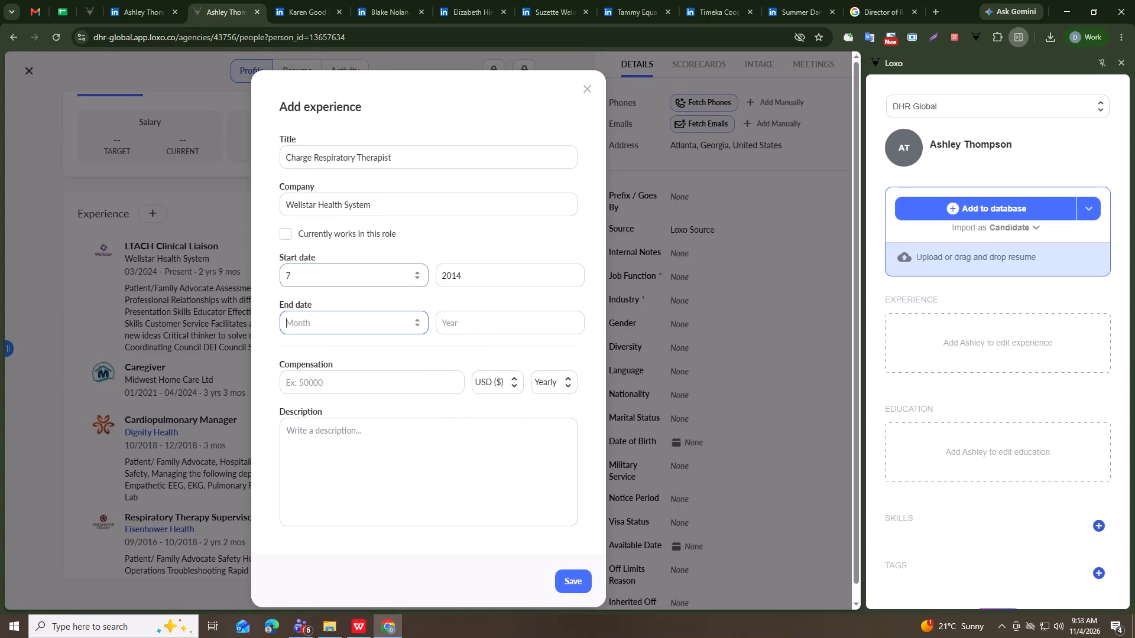
Set the Charge Respiratory Therapist entry's end date to month 12, year 2025, per LinkedIn, and save the entry.
{"action": "left_click", "coordinate": [136, 0]}
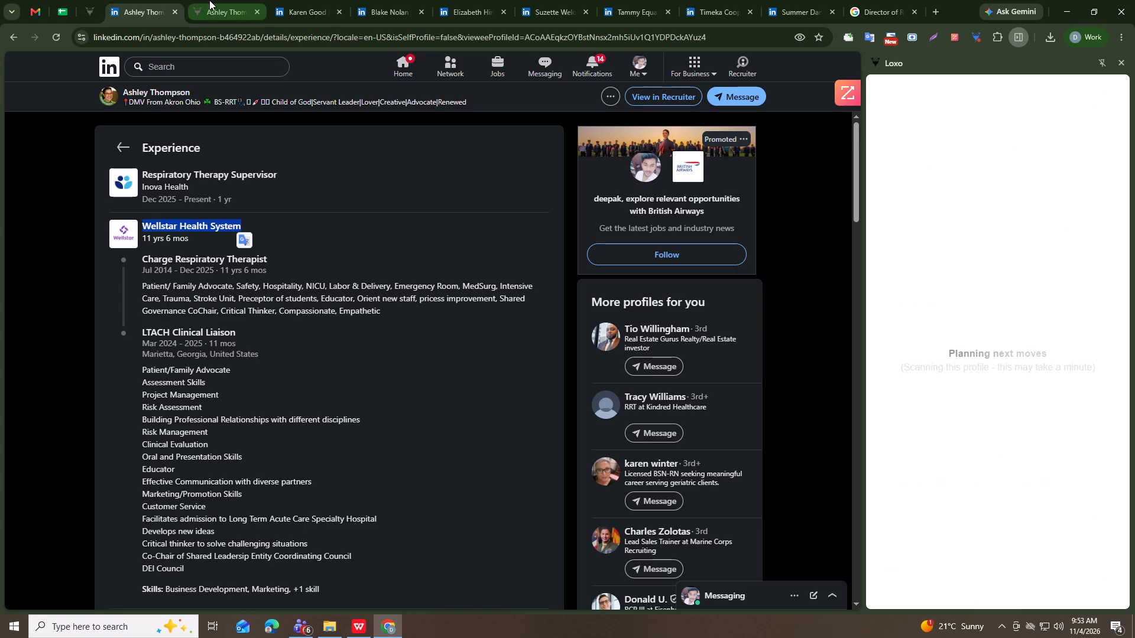
{"action": "left_click", "coordinate": [219, 0]}
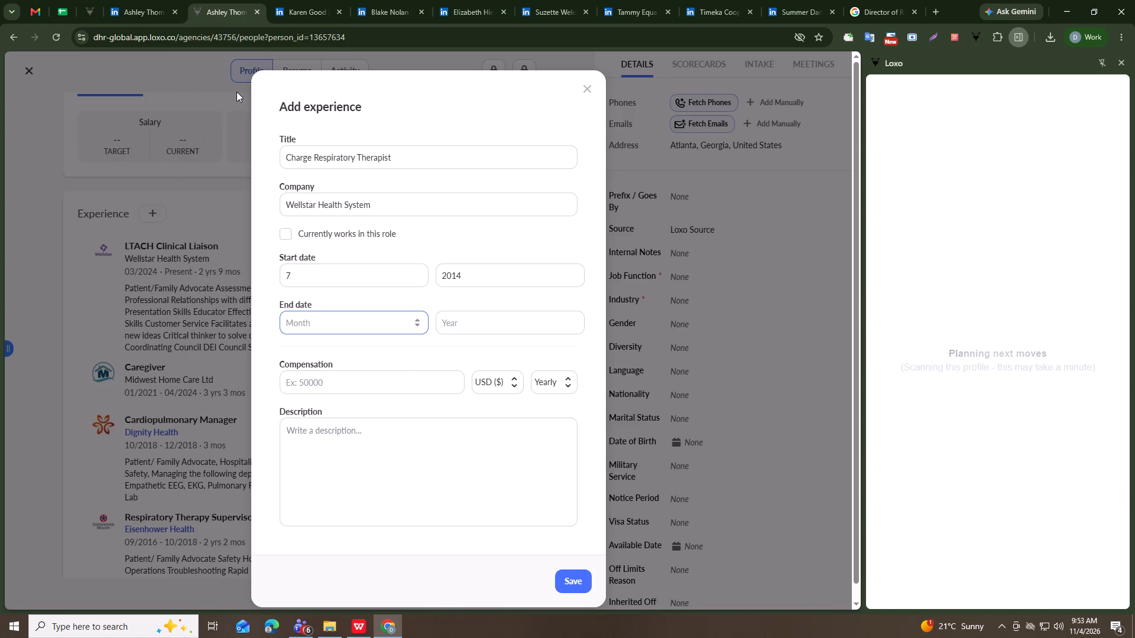
{"action": "type", "text": "12"}
{"action": "key", "text": "Tab"}
{"action": "type", "text": "2025"}
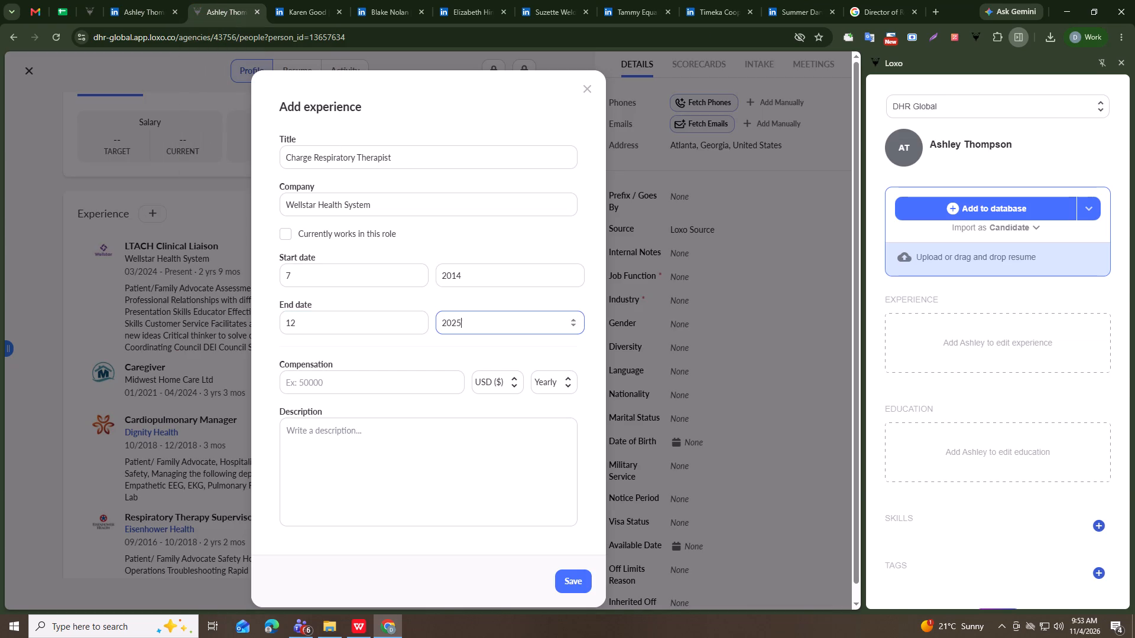
{"action": "left_click", "coordinate": [578, 574]}
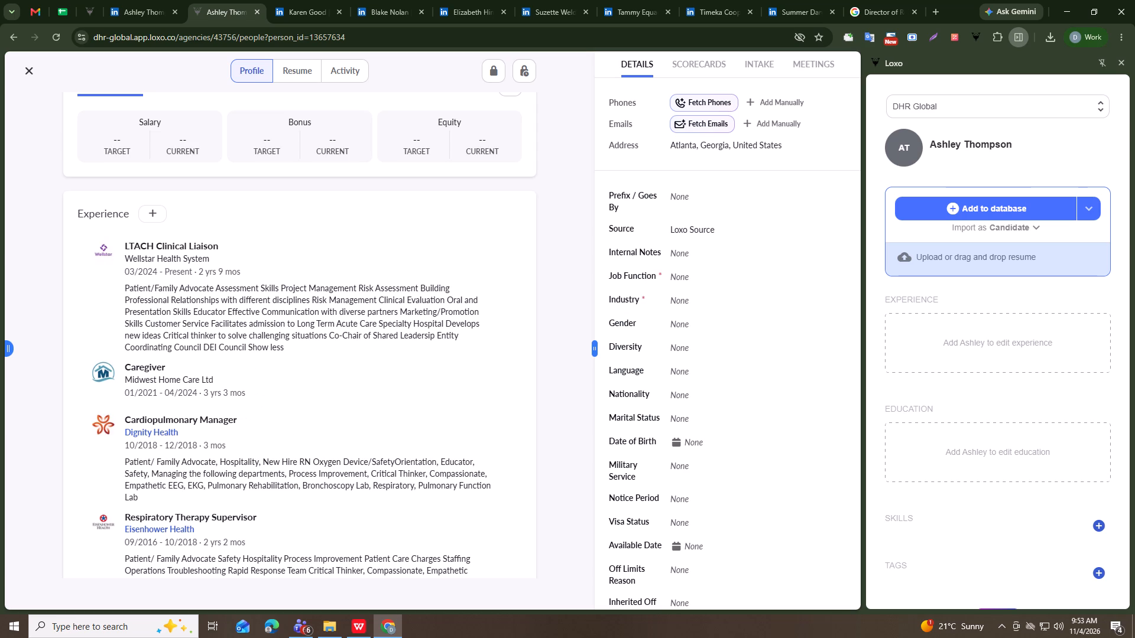
Review the Loxo profile's experience list, including the Charge Respiratory Therapist entries under Wellstar Health System and the other roles' dates.
{"action": "scroll", "coordinate": [223, 383], "scroll_direction": "down", "scroll_amount": 8}
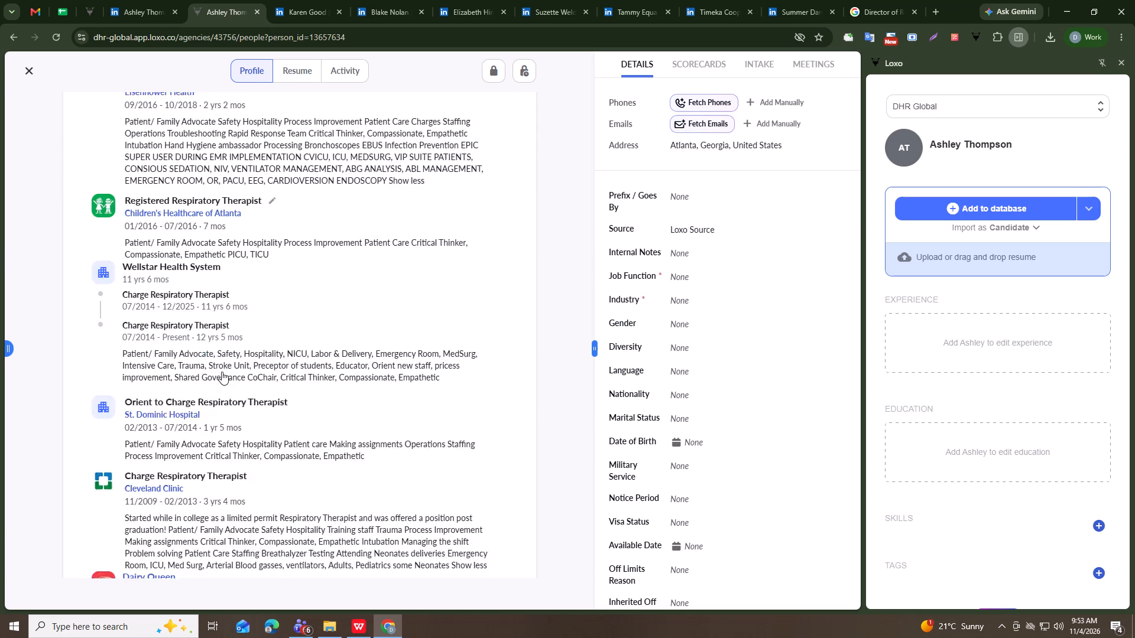
{"action": "scroll", "coordinate": [222, 371], "scroll_direction": "down", "scroll_amount": 5}
{"action": "scroll", "coordinate": [220, 371], "scroll_direction": "up", "scroll_amount": 4}
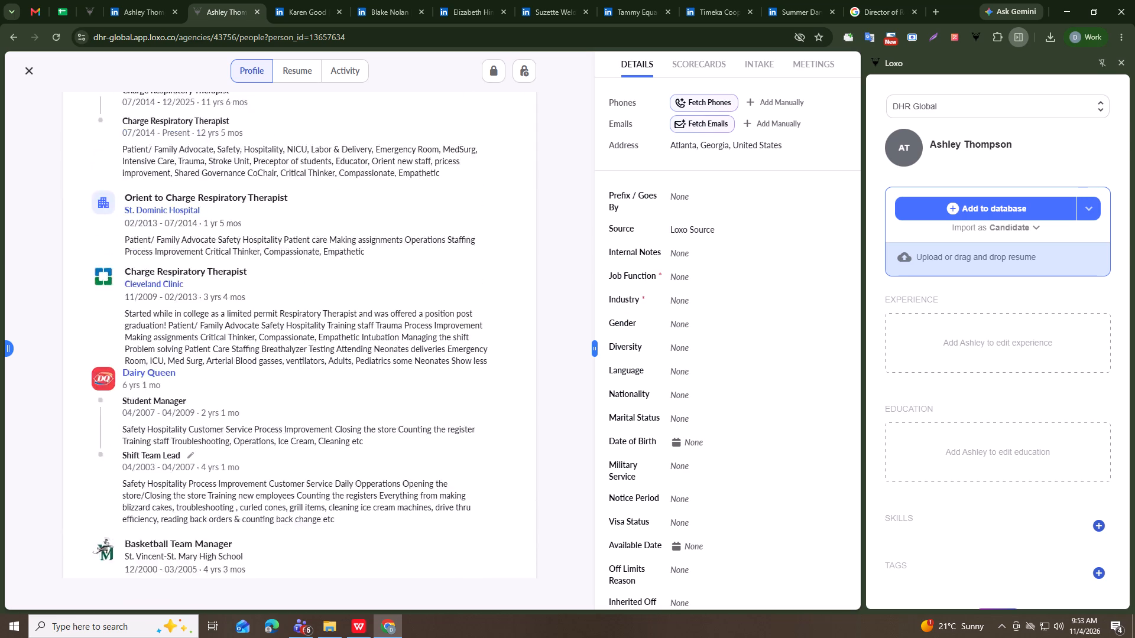
{"action": "scroll", "coordinate": [220, 371], "scroll_direction": "up", "scroll_amount": 6}
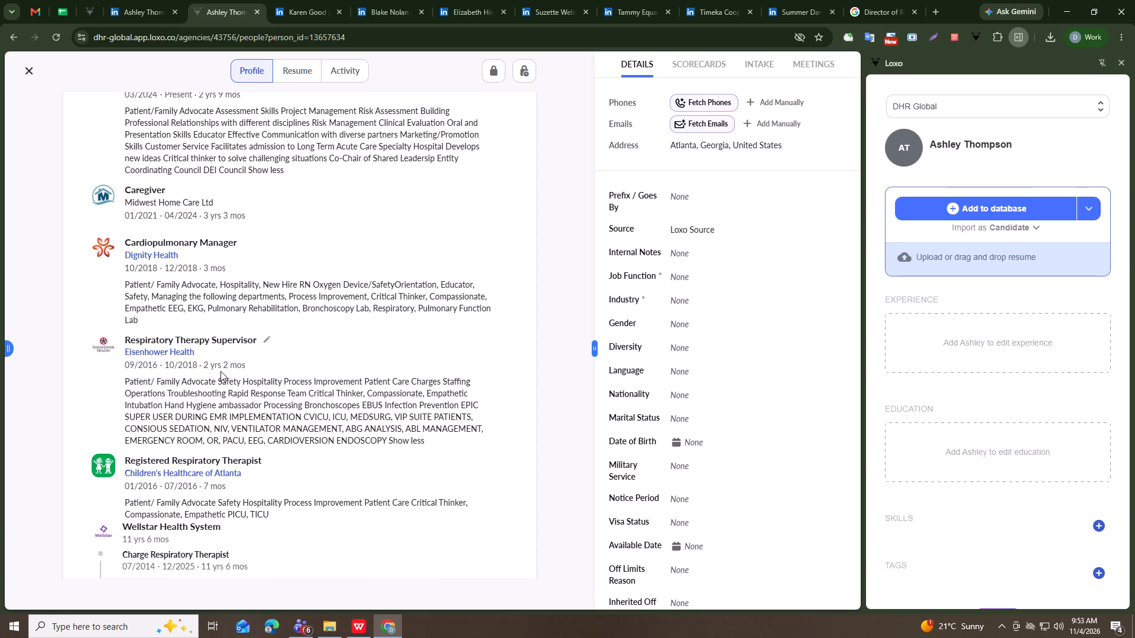
{"action": "scroll", "coordinate": [220, 371], "scroll_direction": "up", "scroll_amount": 2}
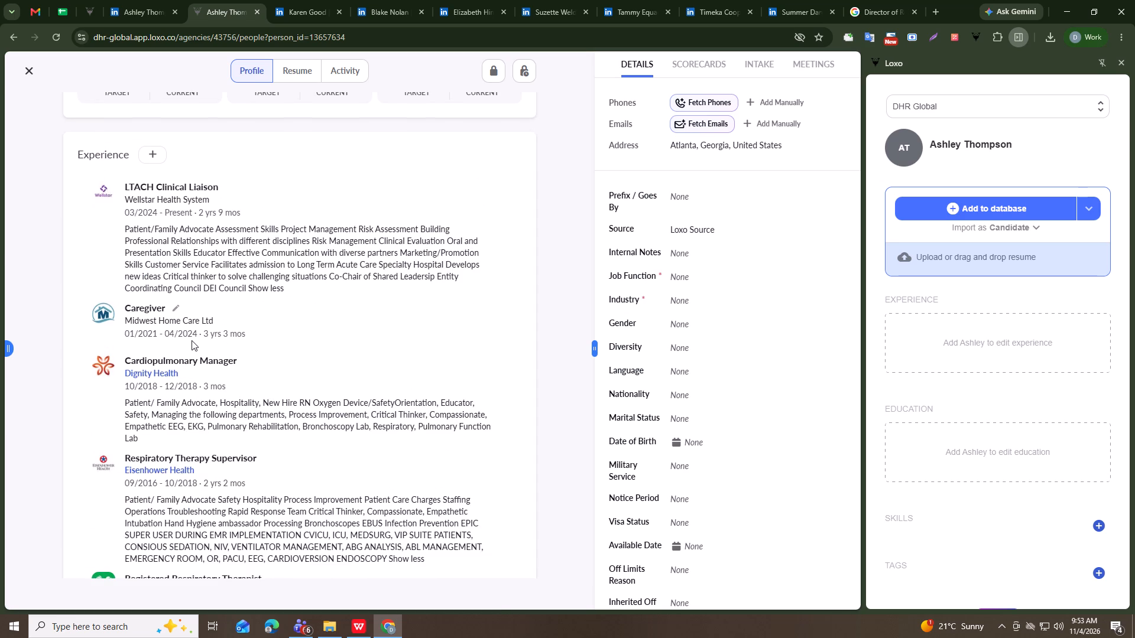
{"action": "left_click", "coordinate": [151, 154]}
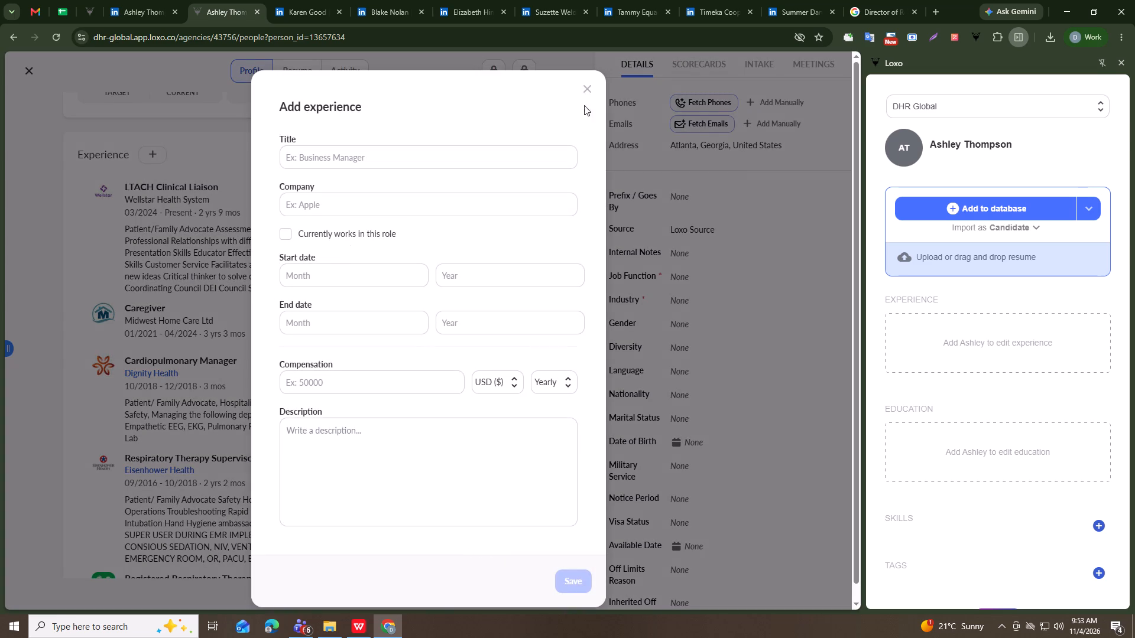
{"action": "left_click", "coordinate": [586, 86]}
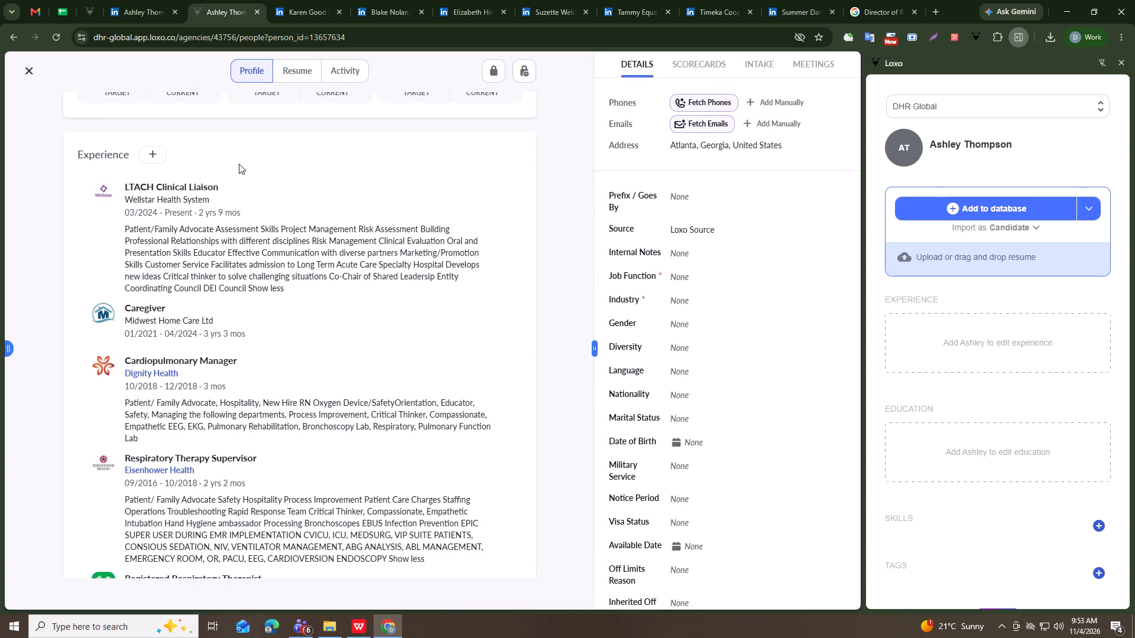
Open the LTACH Clinical Liaison experience entry and unmark it as a role currently worked in.
{"action": "left_click", "coordinate": [228, 184]}
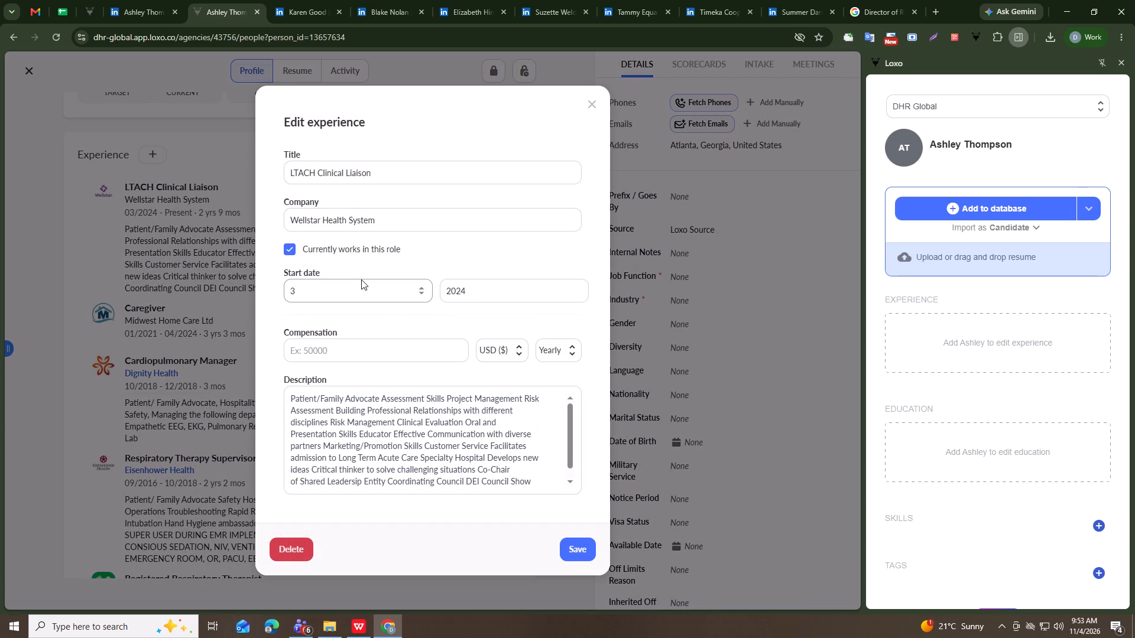
{"action": "left_click", "coordinate": [288, 252]}
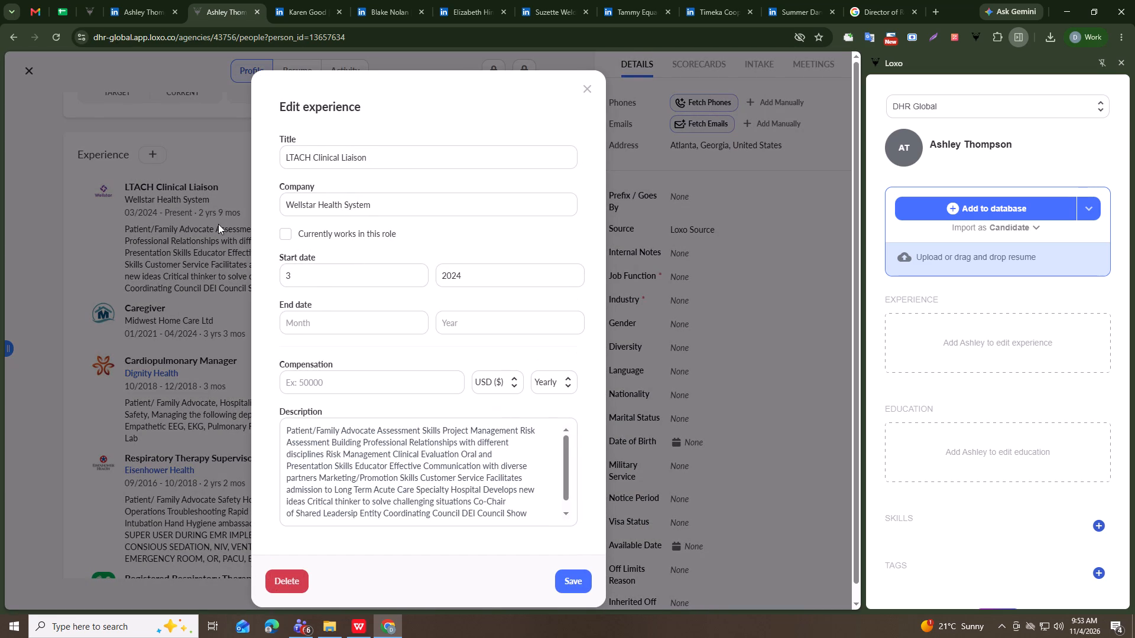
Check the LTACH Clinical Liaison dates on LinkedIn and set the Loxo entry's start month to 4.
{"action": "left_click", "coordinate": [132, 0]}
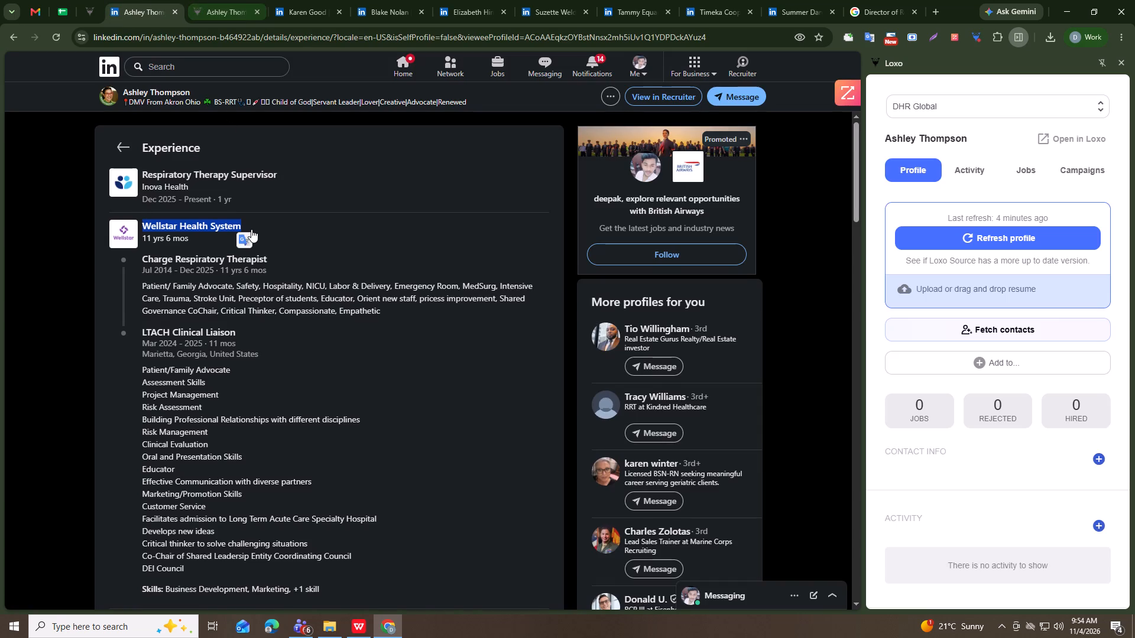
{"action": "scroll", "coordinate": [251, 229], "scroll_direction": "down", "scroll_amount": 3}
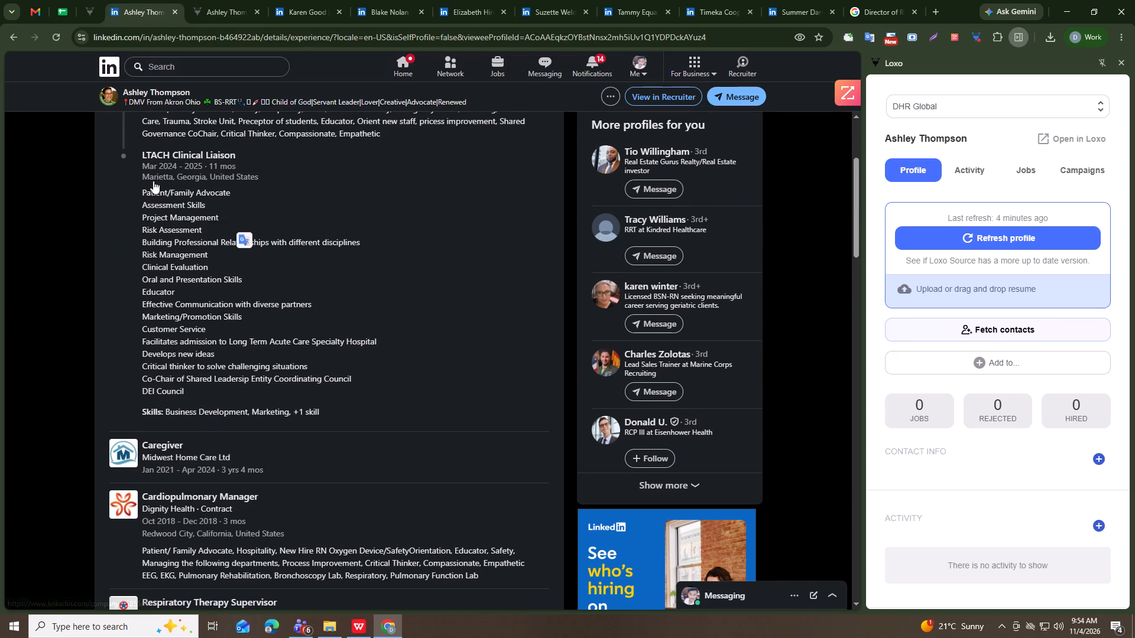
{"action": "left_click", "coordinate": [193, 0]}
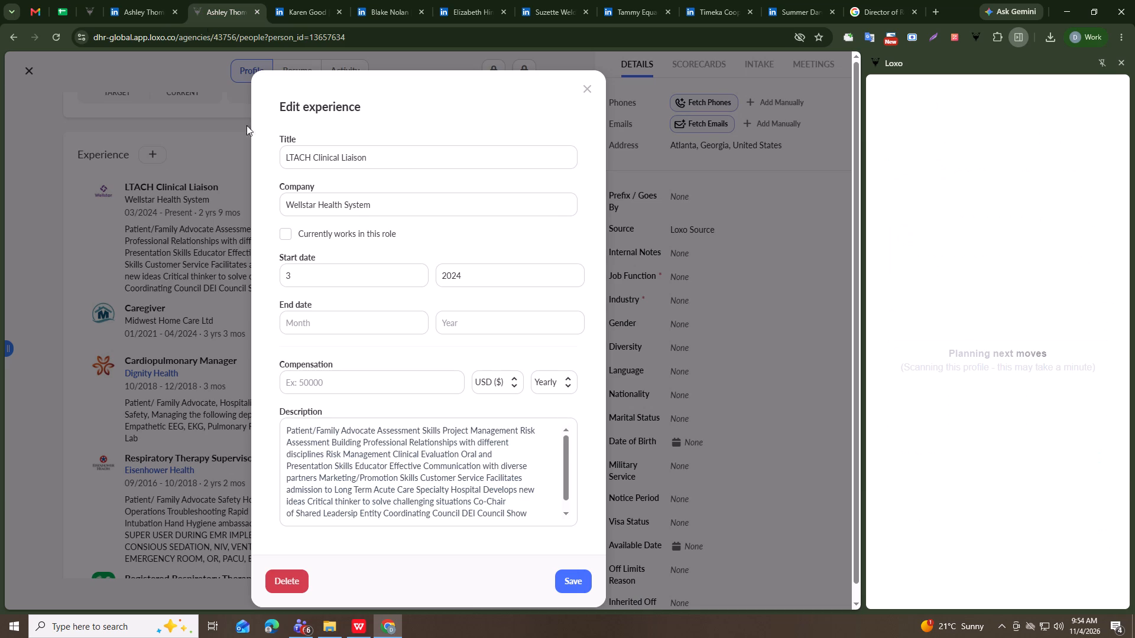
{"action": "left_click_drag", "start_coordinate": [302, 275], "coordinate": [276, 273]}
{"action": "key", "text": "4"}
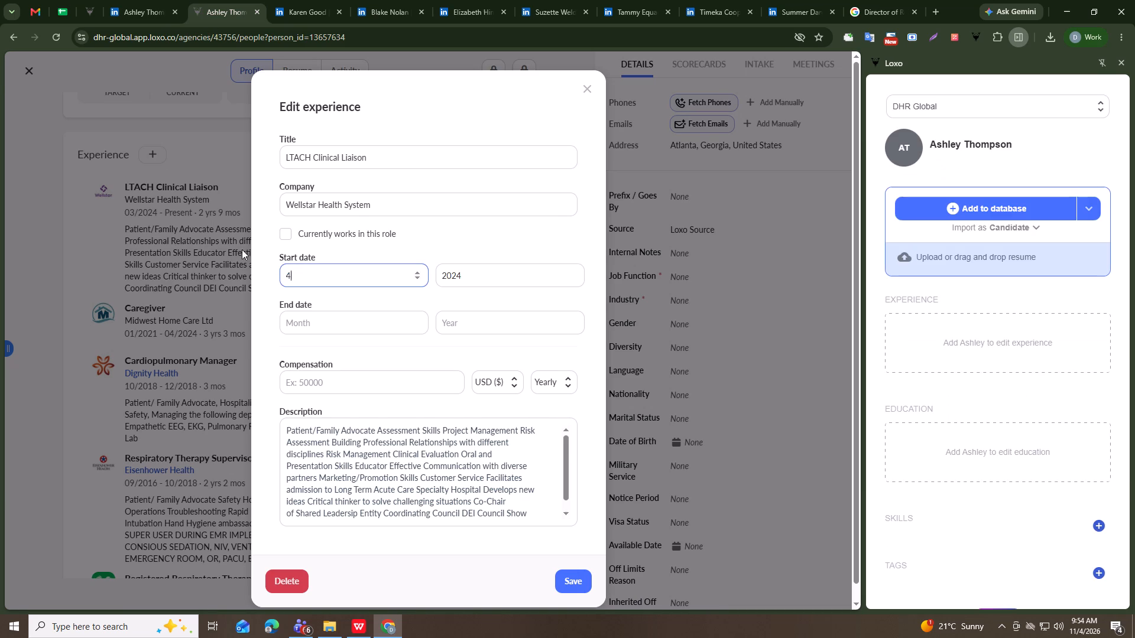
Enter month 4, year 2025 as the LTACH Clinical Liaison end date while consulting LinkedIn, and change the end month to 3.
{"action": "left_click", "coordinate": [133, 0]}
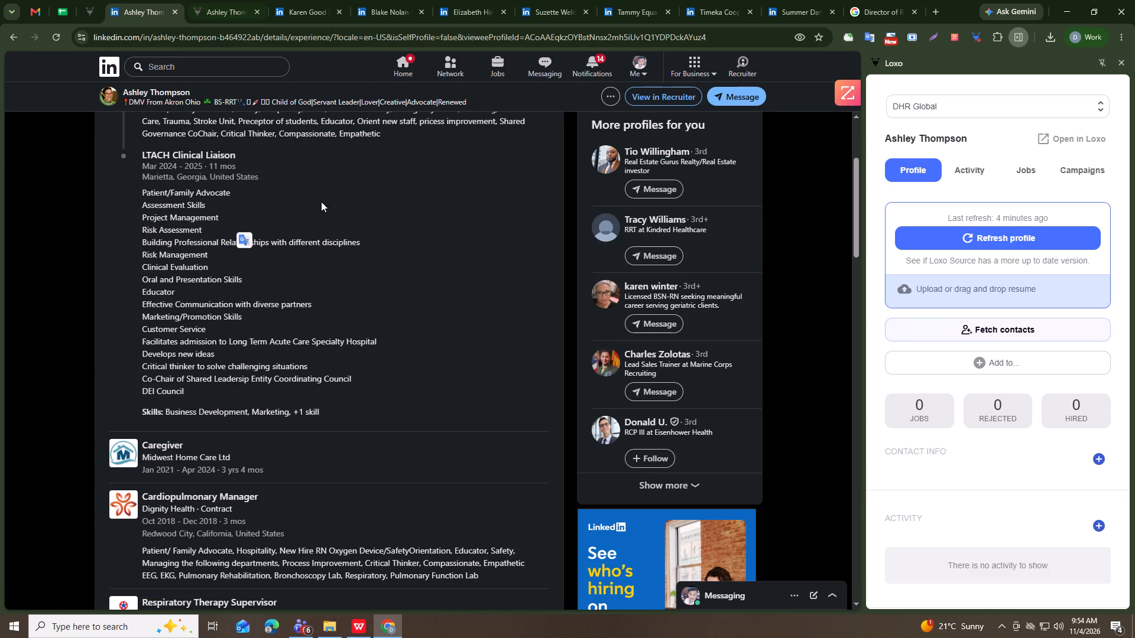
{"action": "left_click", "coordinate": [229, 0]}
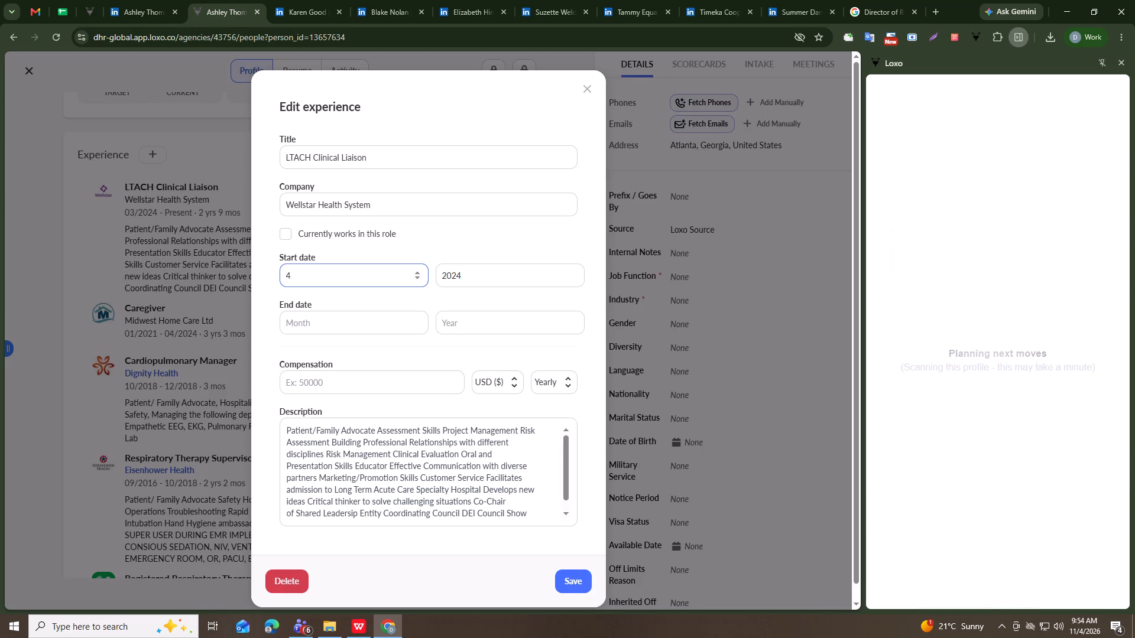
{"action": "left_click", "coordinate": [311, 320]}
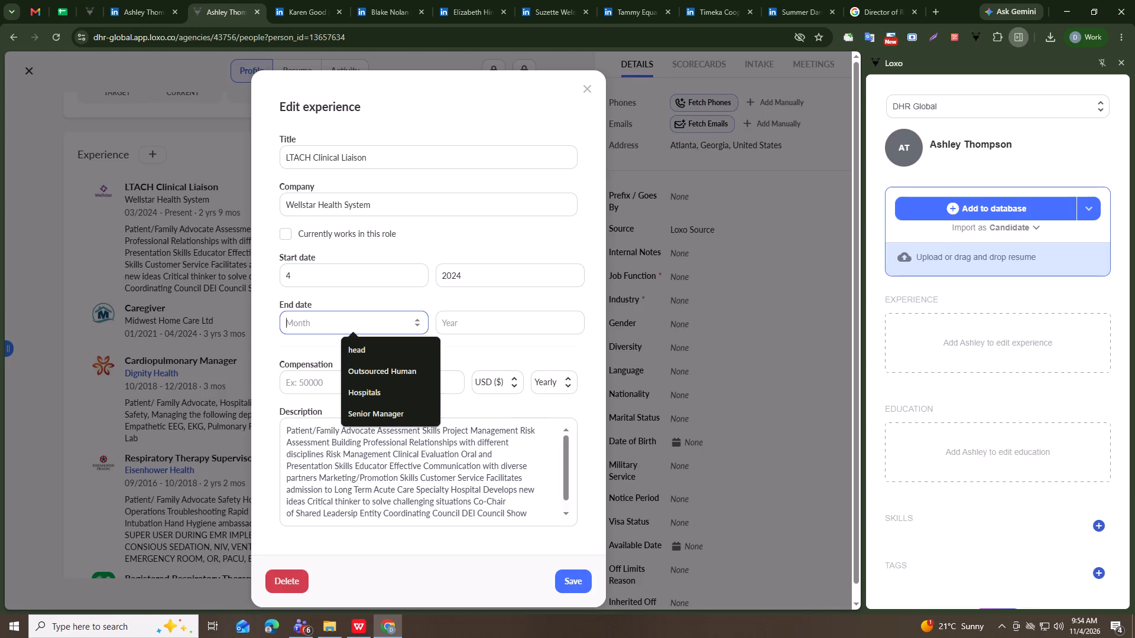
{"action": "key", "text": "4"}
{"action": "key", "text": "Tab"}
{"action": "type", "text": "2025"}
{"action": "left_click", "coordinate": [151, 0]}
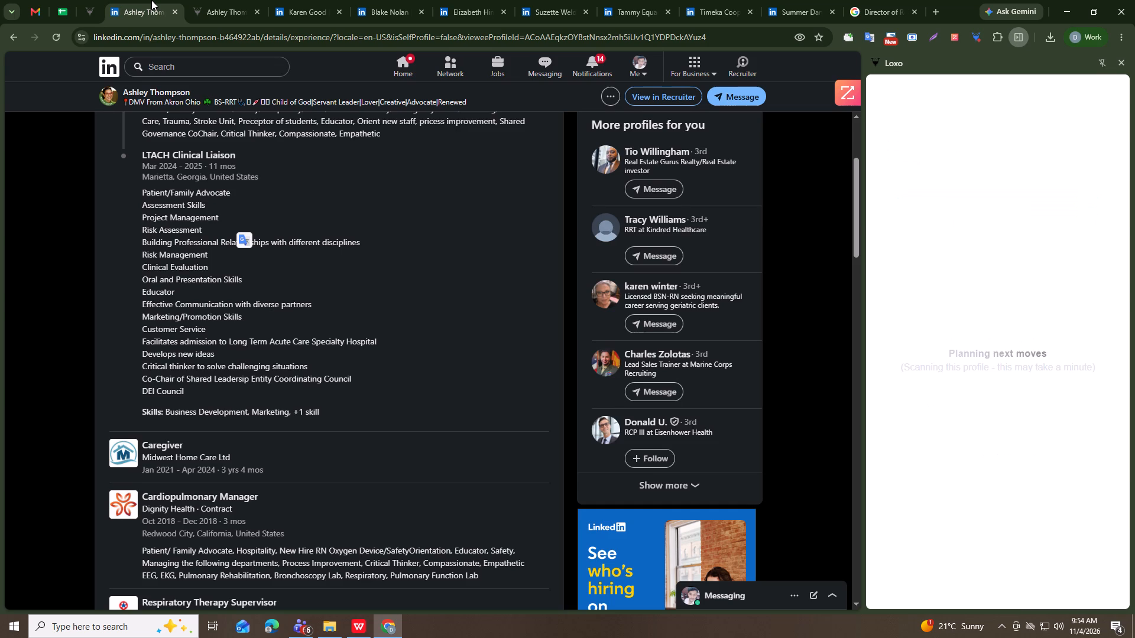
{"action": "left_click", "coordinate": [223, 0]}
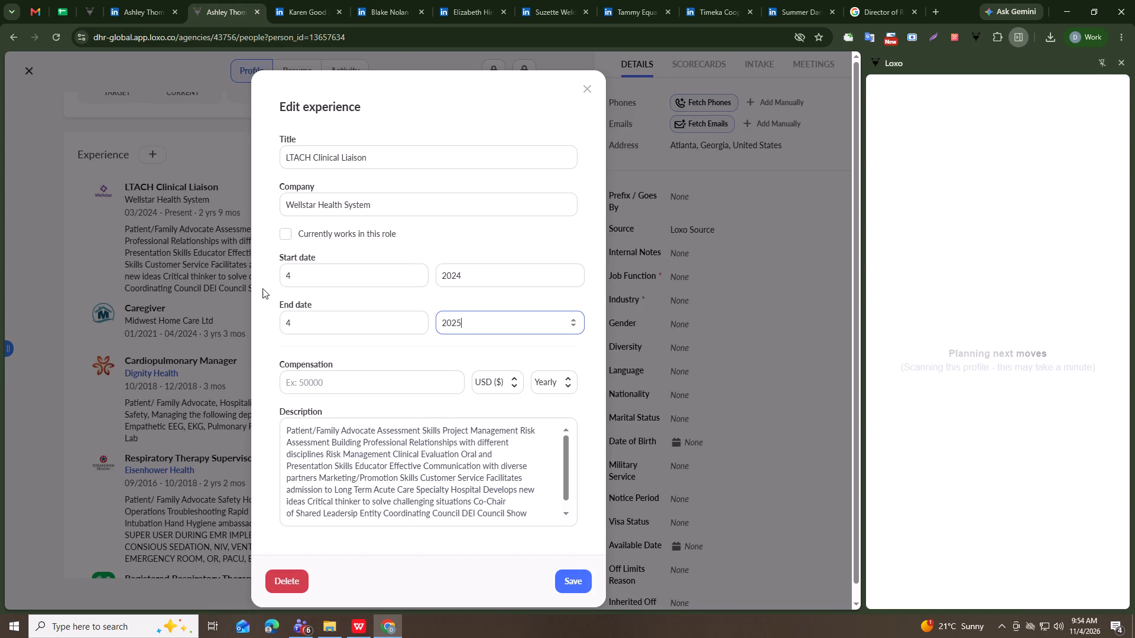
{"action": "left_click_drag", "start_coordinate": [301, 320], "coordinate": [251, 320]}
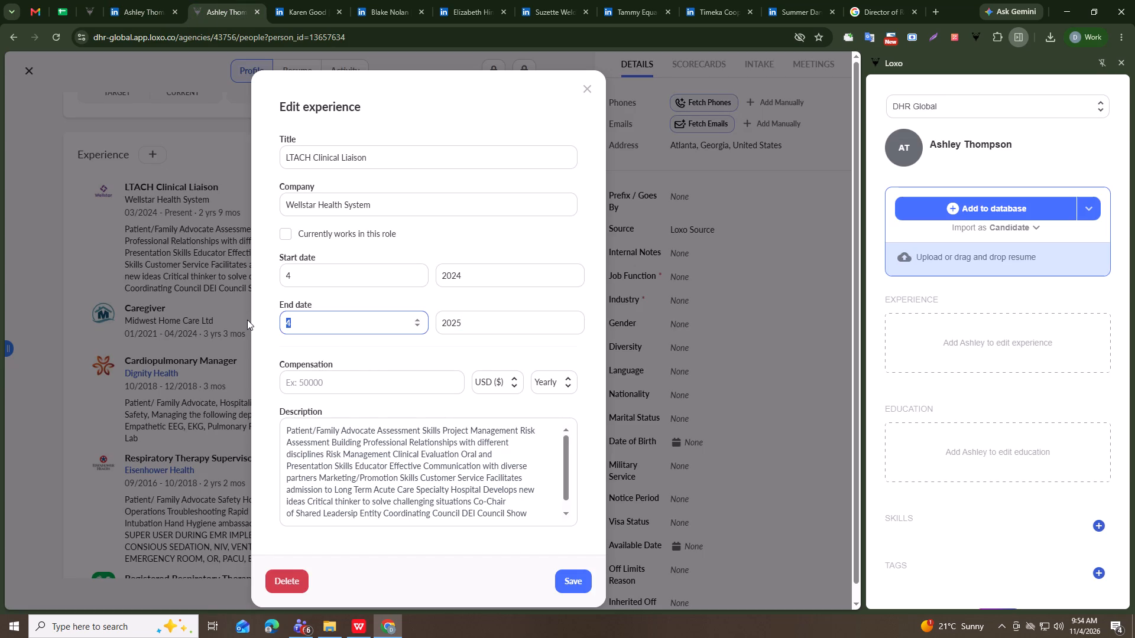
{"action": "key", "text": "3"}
Recheck the LTACH Clinical Liaison dates on LinkedIn, set the Loxo entry's start month to 3, and save it.
{"action": "left_click", "coordinate": [150, 0]}
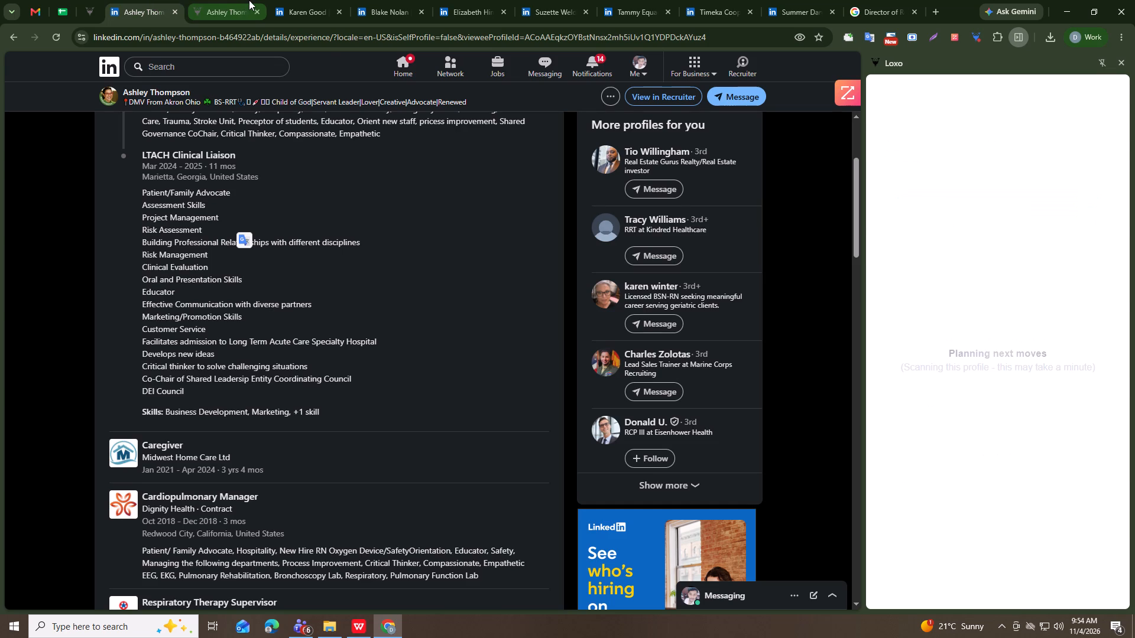
{"action": "left_click", "coordinate": [261, 0]}
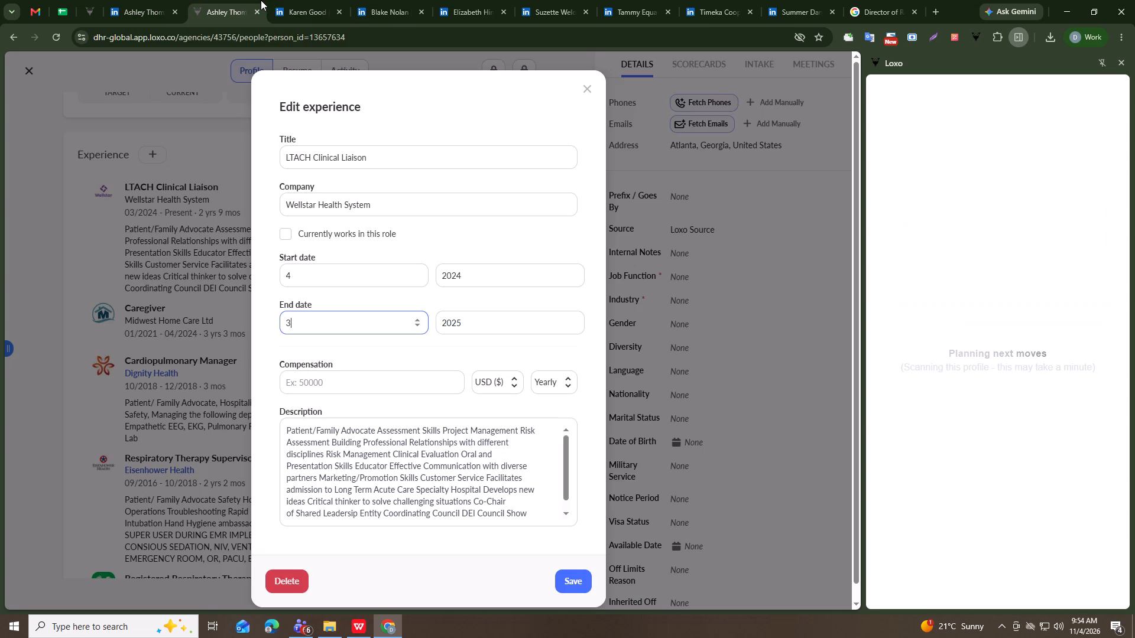
{"action": "left_click", "coordinate": [216, 0]}
{"action": "left_click", "coordinate": [193, 0]}
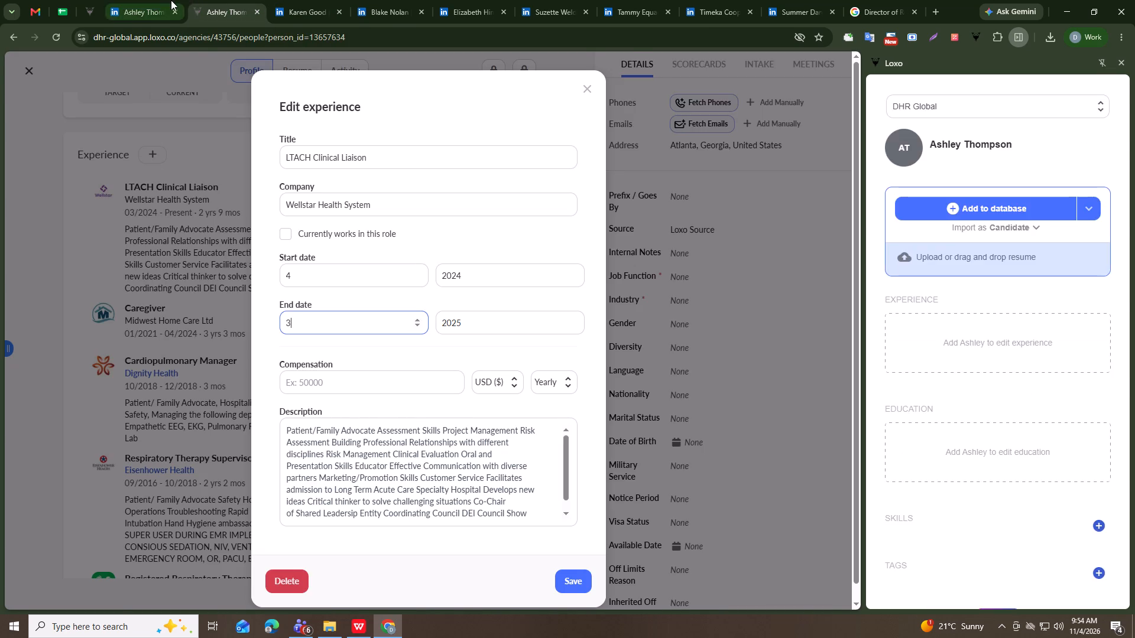
{"action": "left_click", "coordinate": [170, 0]}
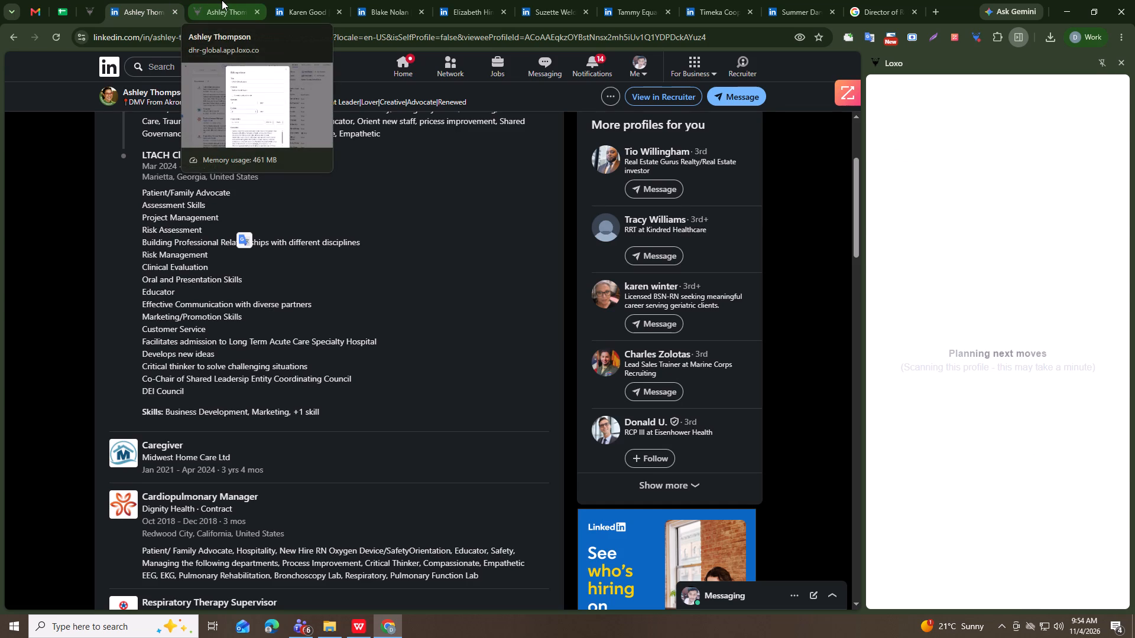
{"action": "left_click", "coordinate": [222, 0]}
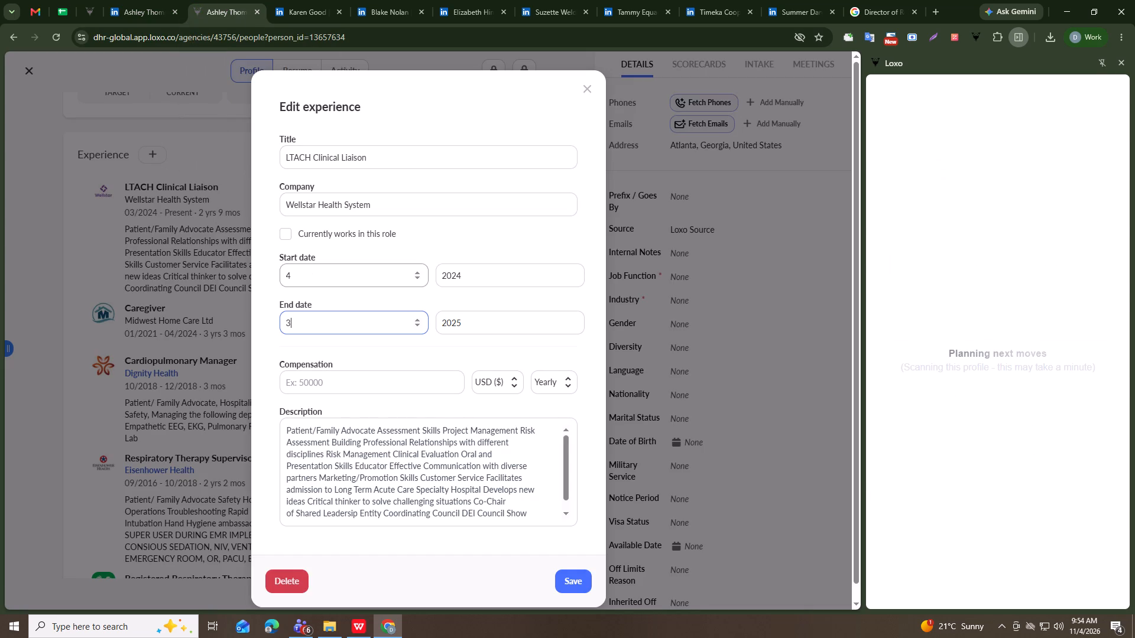
{"action": "left_click_drag", "start_coordinate": [304, 271], "coordinate": [271, 271]}
{"action": "key", "text": "3"}
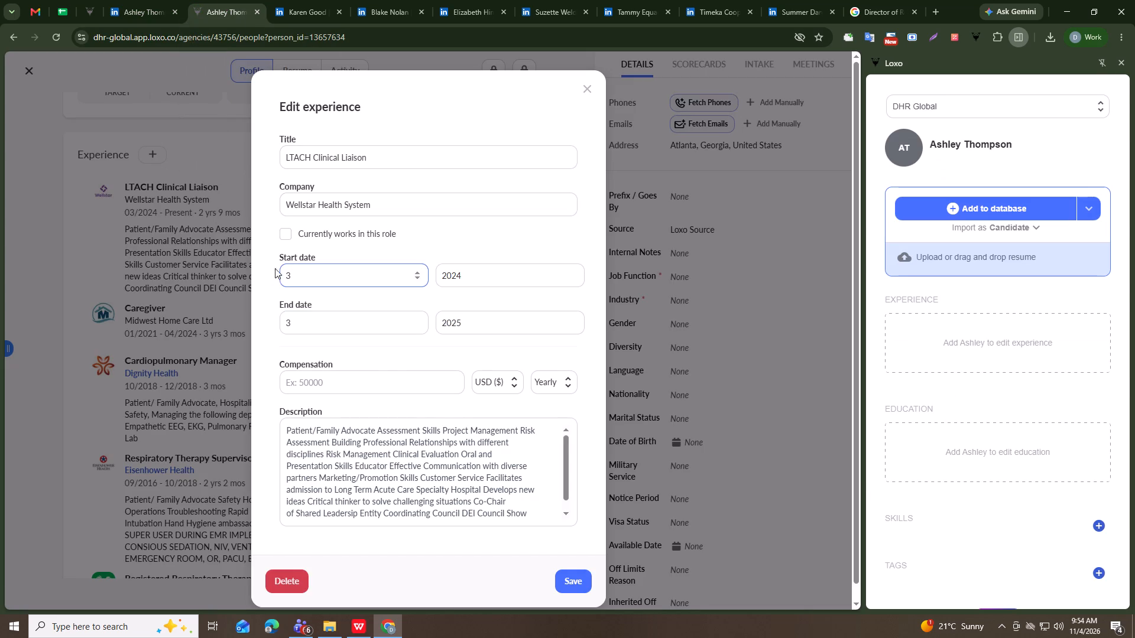
{"action": "left_click", "coordinate": [569, 577]}
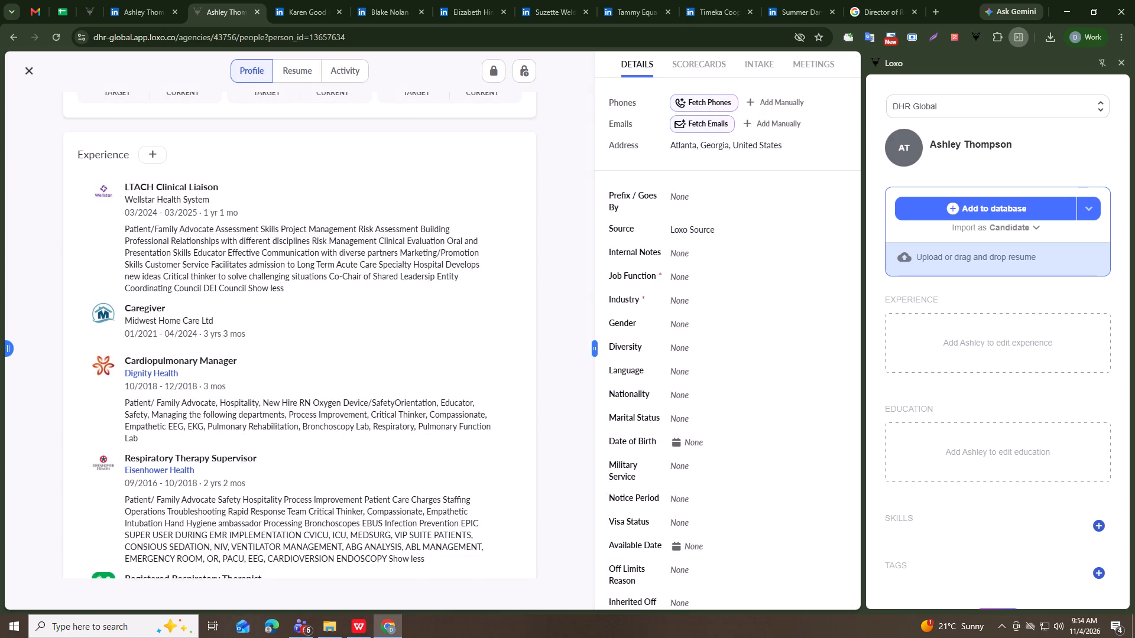
Set the LTACH Clinical Liaison entry's end date to month 1, year 2025, to match LinkedIn's duration, and save it.
{"action": "left_click", "coordinate": [145, 0]}
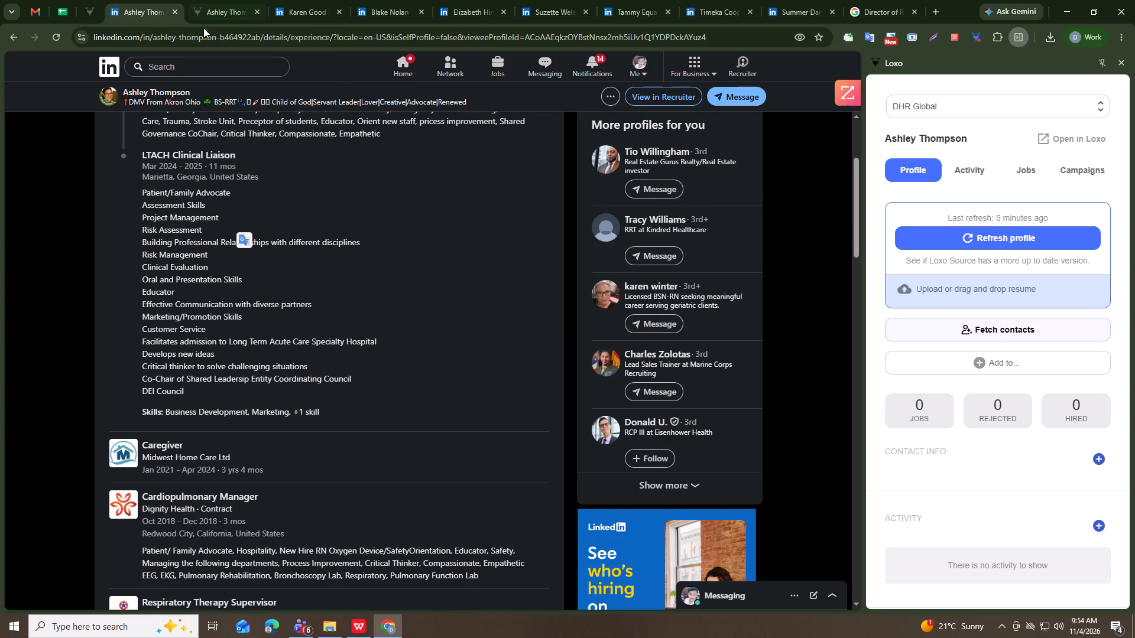
{"action": "left_click", "coordinate": [235, 0]}
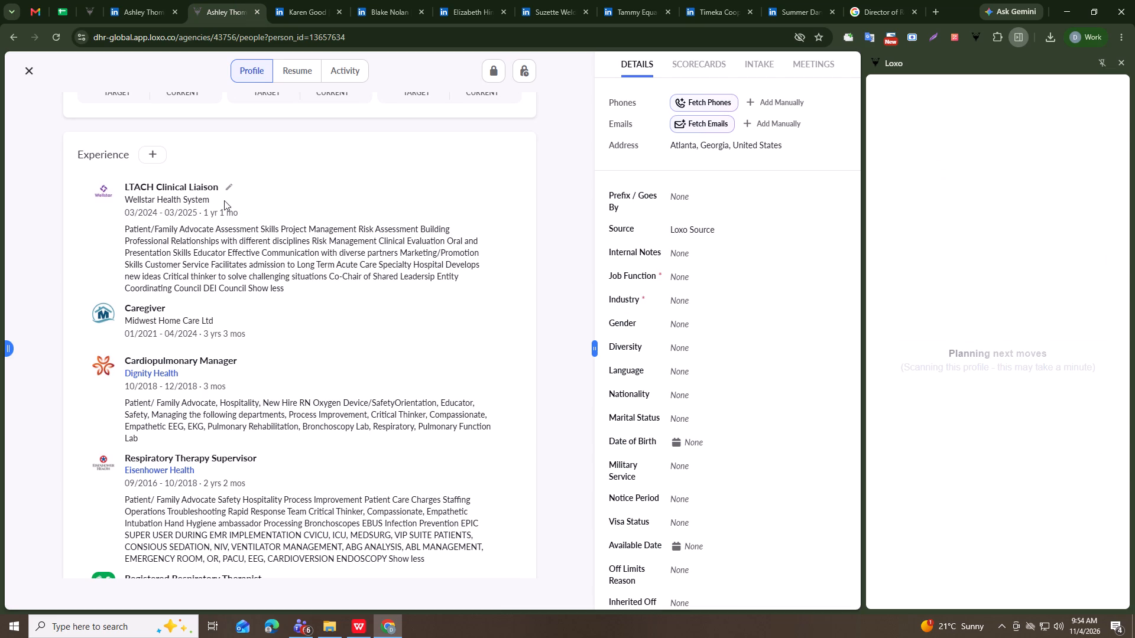
{"action": "left_click", "coordinate": [224, 181]}
{"action": "left_click_drag", "start_coordinate": [303, 324], "coordinate": [237, 323]}
{"action": "key", "text": "1"}
{"action": "key", "text": "Tab"}
{"action": "type", "text": "2025"}
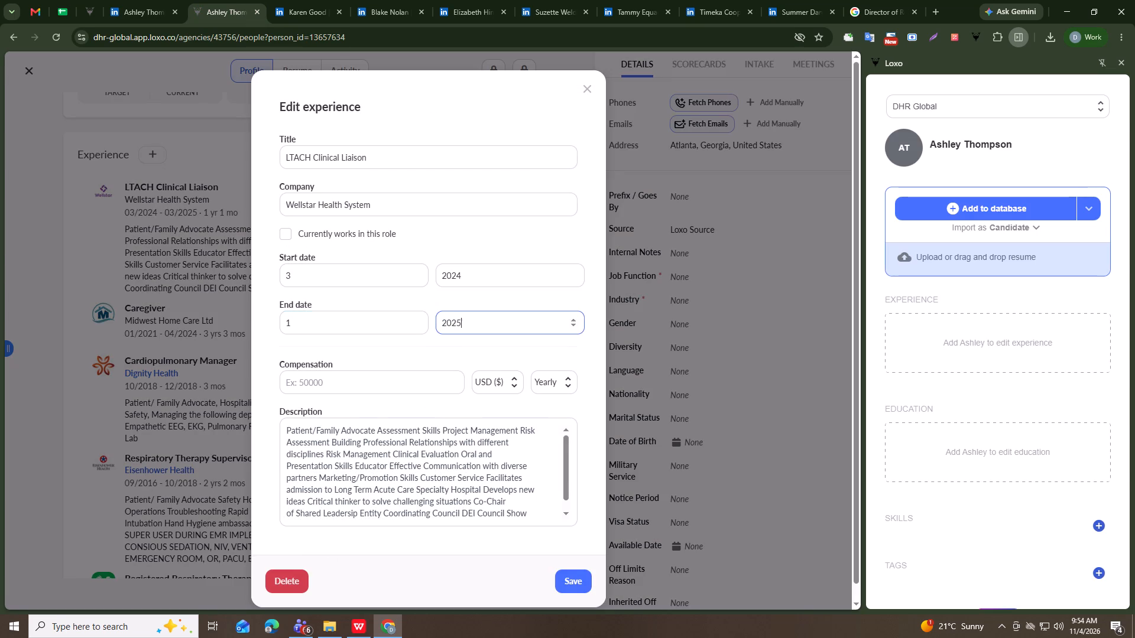
{"action": "left_click", "coordinate": [567, 578]}
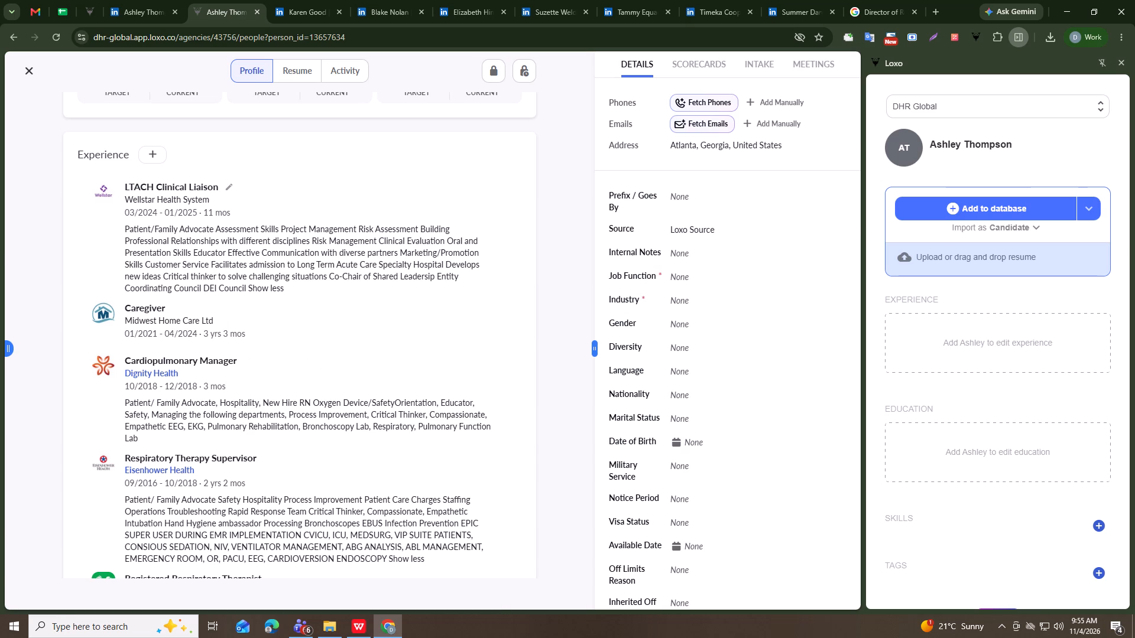
{"action": "scroll", "coordinate": [231, 274], "scroll_direction": "down", "scroll_amount": 1}
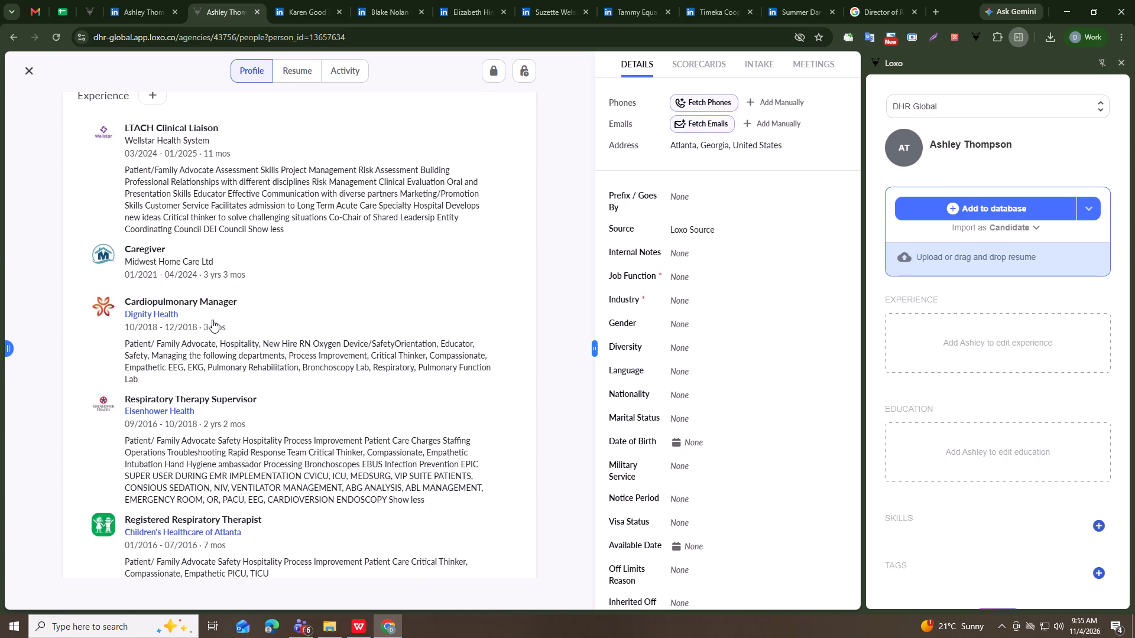
Compare the candidate's full experience history in Loxo with the roles and dates listed on the LinkedIn experience page.
{"action": "scroll", "coordinate": [213, 320], "scroll_direction": "down", "scroll_amount": 4}
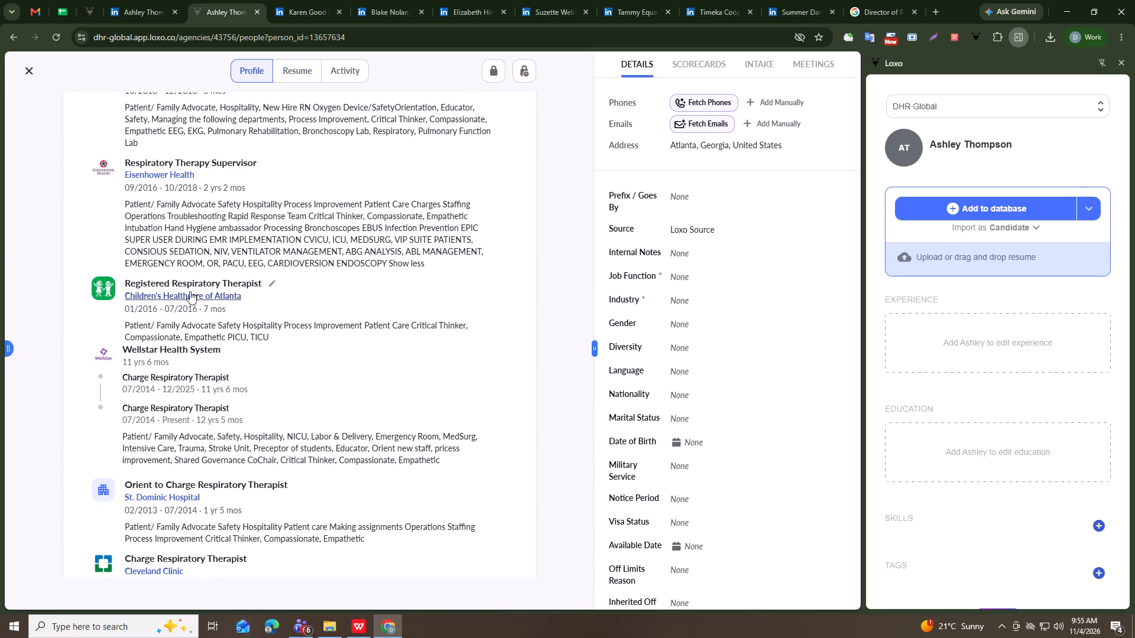
{"action": "left_click", "coordinate": [167, 0]}
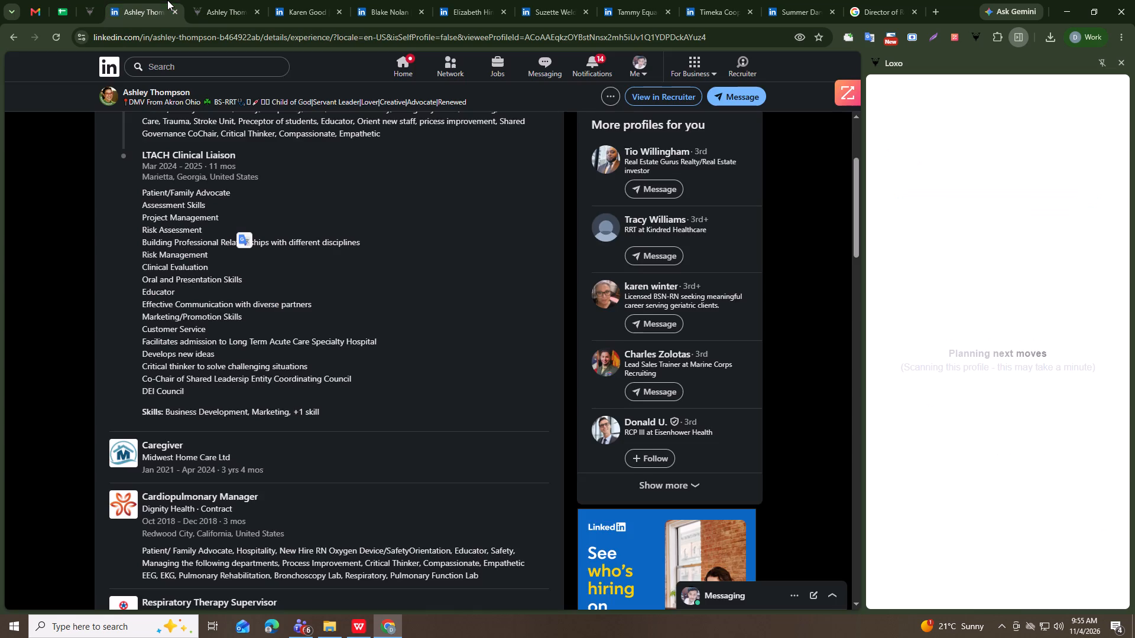
{"action": "scroll", "coordinate": [266, 348], "scroll_direction": "down", "scroll_amount": 15}
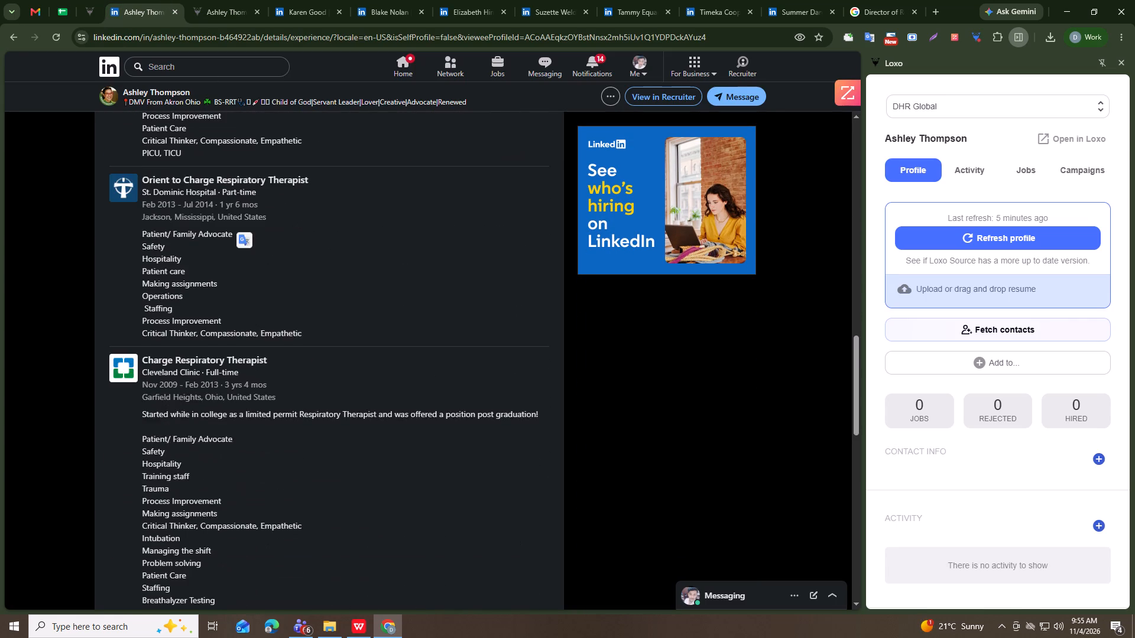
{"action": "scroll", "coordinate": [257, 326], "scroll_direction": "down", "scroll_amount": 9}
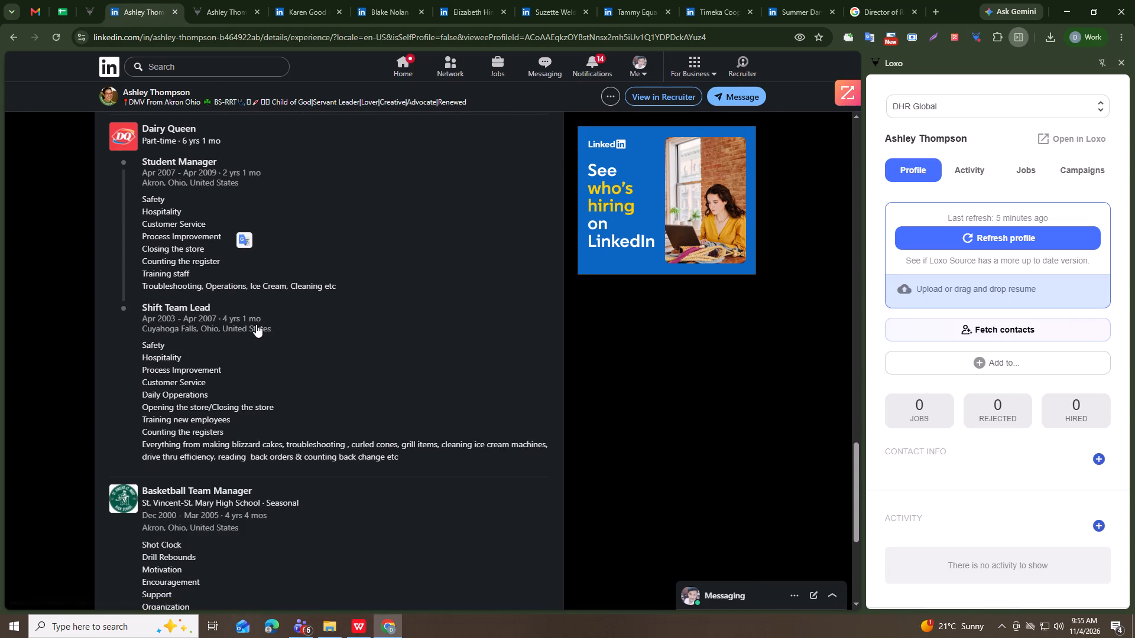
{"action": "scroll", "coordinate": [256, 324], "scroll_direction": "down", "scroll_amount": 3}
{"action": "scroll", "coordinate": [254, 324], "scroll_direction": "up", "scroll_amount": 20}
{"action": "scroll", "coordinate": [254, 324], "scroll_direction": "up", "scroll_amount": 9}
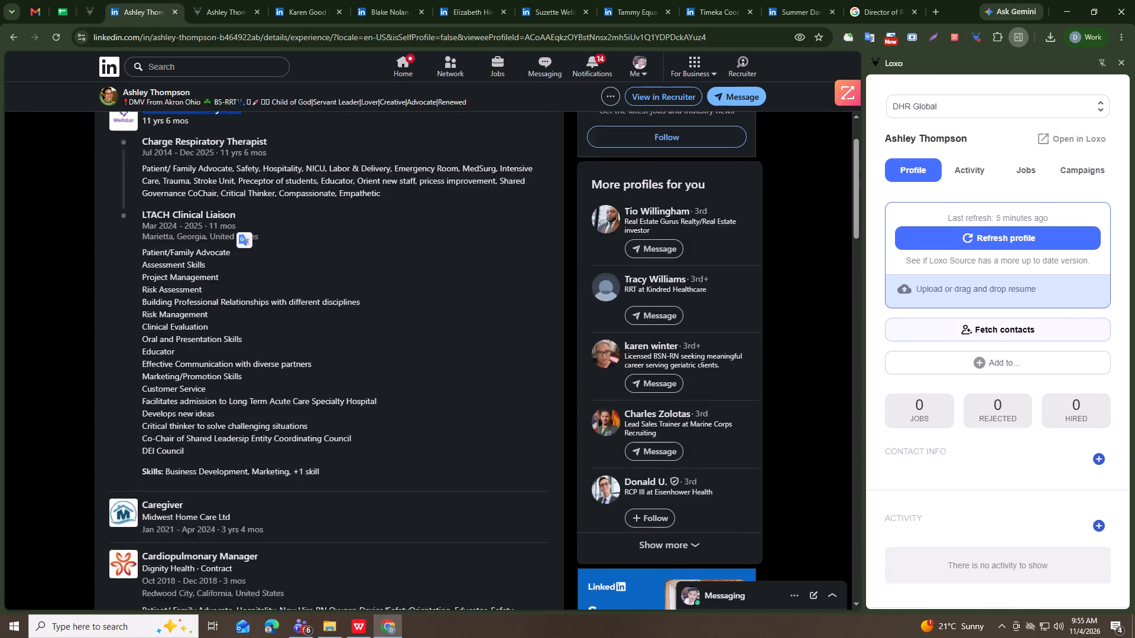
{"action": "scroll", "coordinate": [228, 342], "scroll_direction": "up", "scroll_amount": 5}
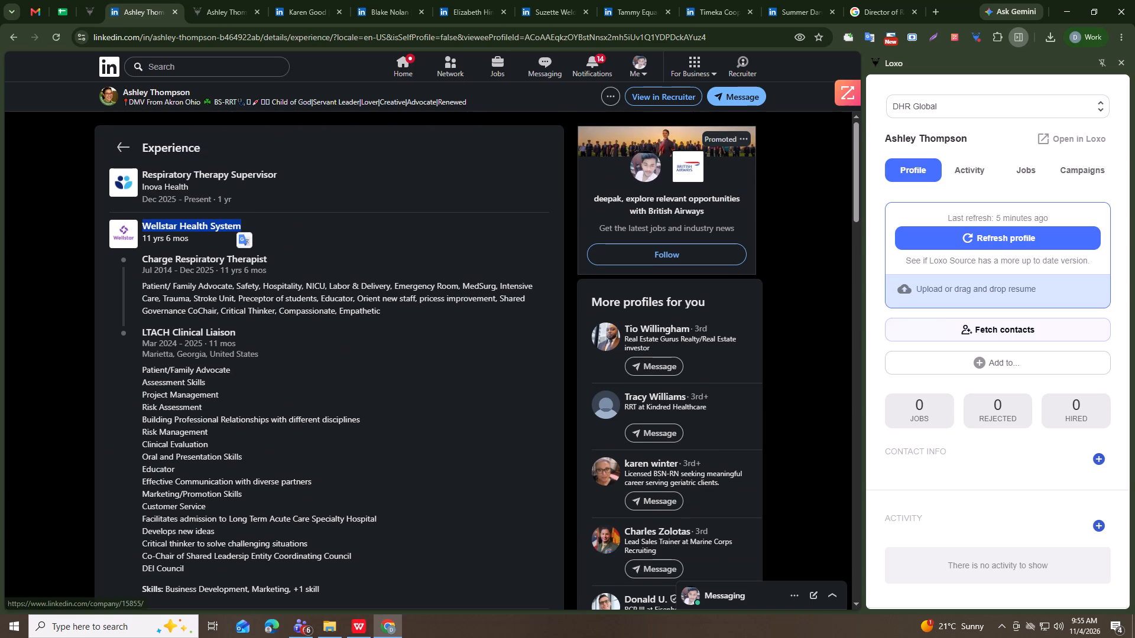
{"action": "left_click", "coordinate": [203, 0]}
{"action": "scroll", "coordinate": [240, 281], "scroll_direction": "up", "scroll_amount": 4}
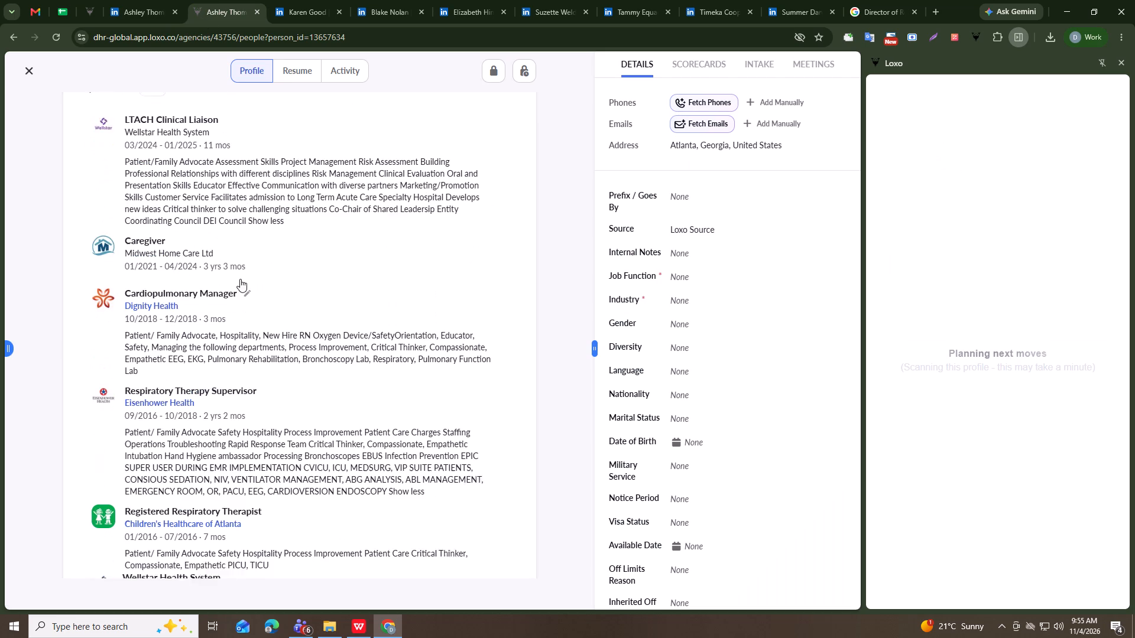
{"action": "scroll", "coordinate": [164, 186], "scroll_direction": "up", "scroll_amount": 1}
{"action": "scroll", "coordinate": [167, 190], "scroll_direction": "down", "scroll_amount": 3}
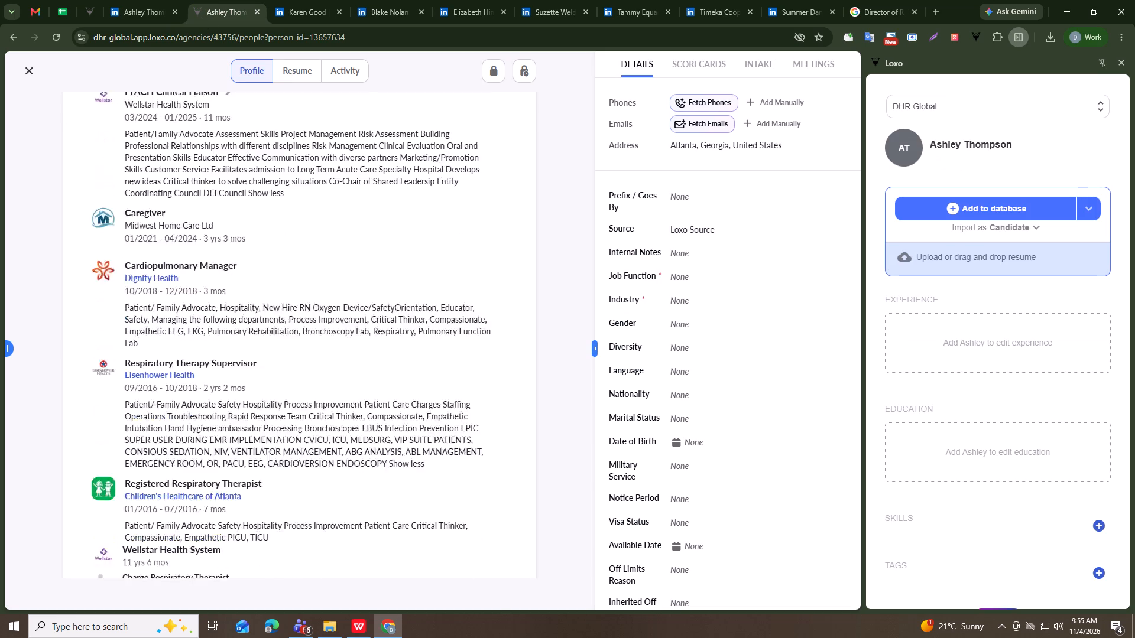
{"action": "scroll", "coordinate": [168, 196], "scroll_direction": "down", "scroll_amount": 3}
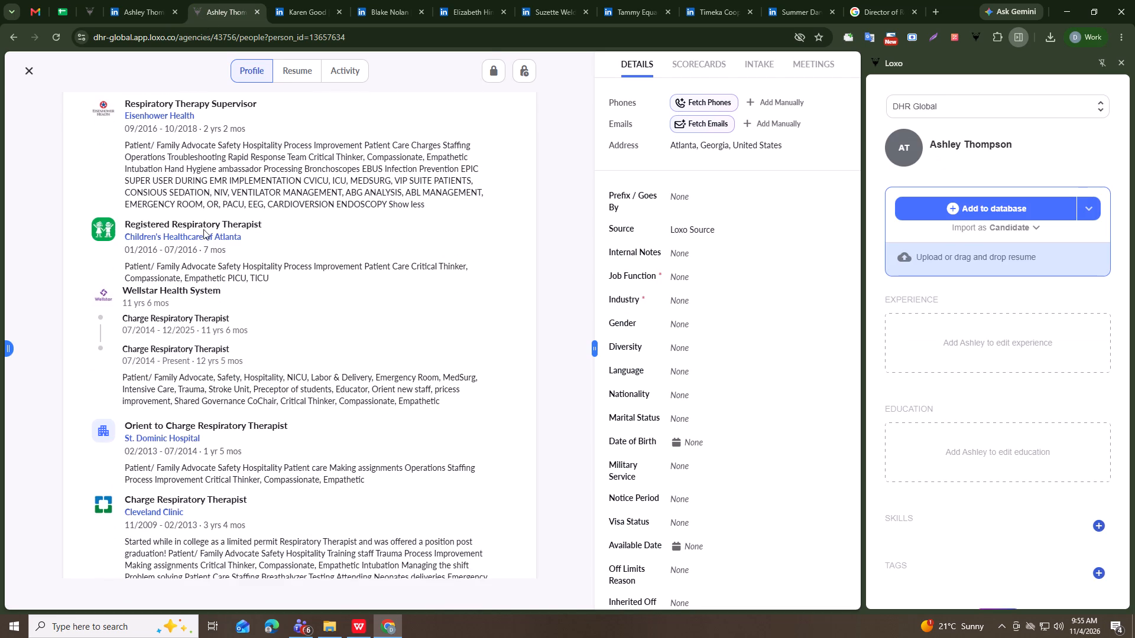
Compare the two Charge Respiratory Therapist entries under Wellstar Health System in Loxo with the Wellstar roles on LinkedIn.
{"action": "left_click", "coordinate": [140, 0]}
{"action": "left_click", "coordinate": [205, 0]}
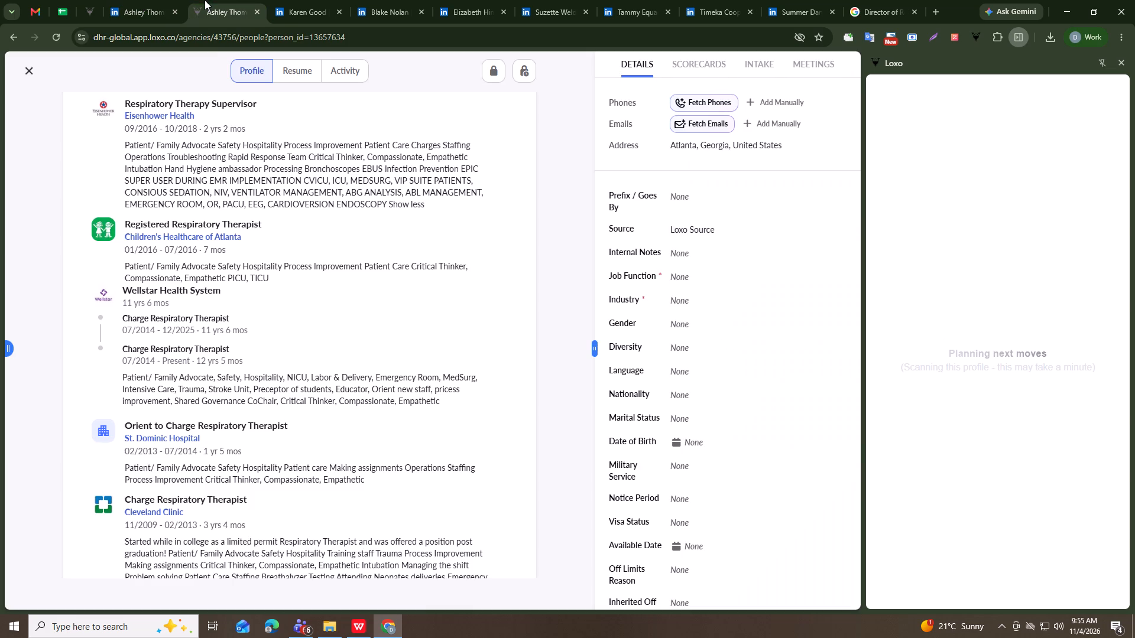
{"action": "left_click", "coordinate": [154, 0]}
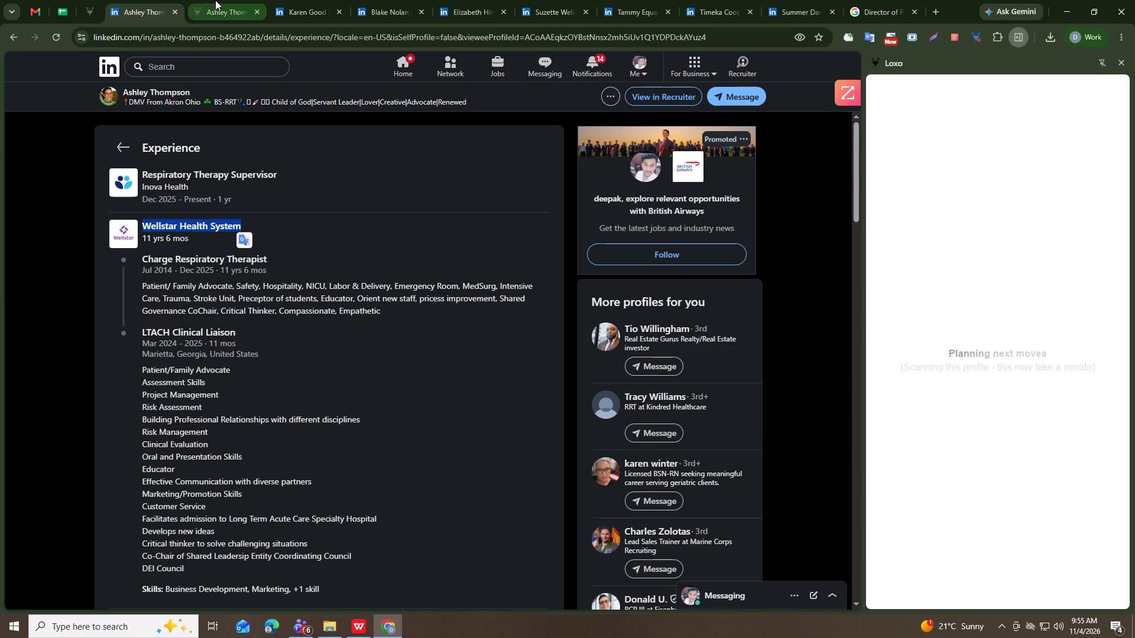
{"action": "left_click", "coordinate": [215, 0]}
{"action": "left_click", "coordinate": [141, 0]}
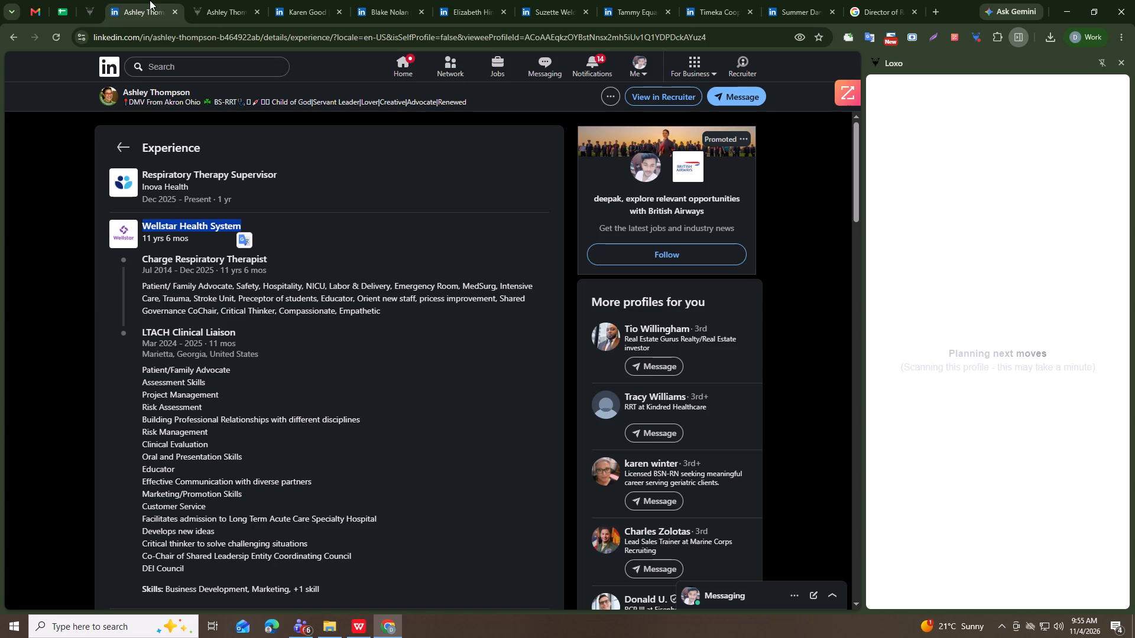
{"action": "left_click", "coordinate": [212, 0]}
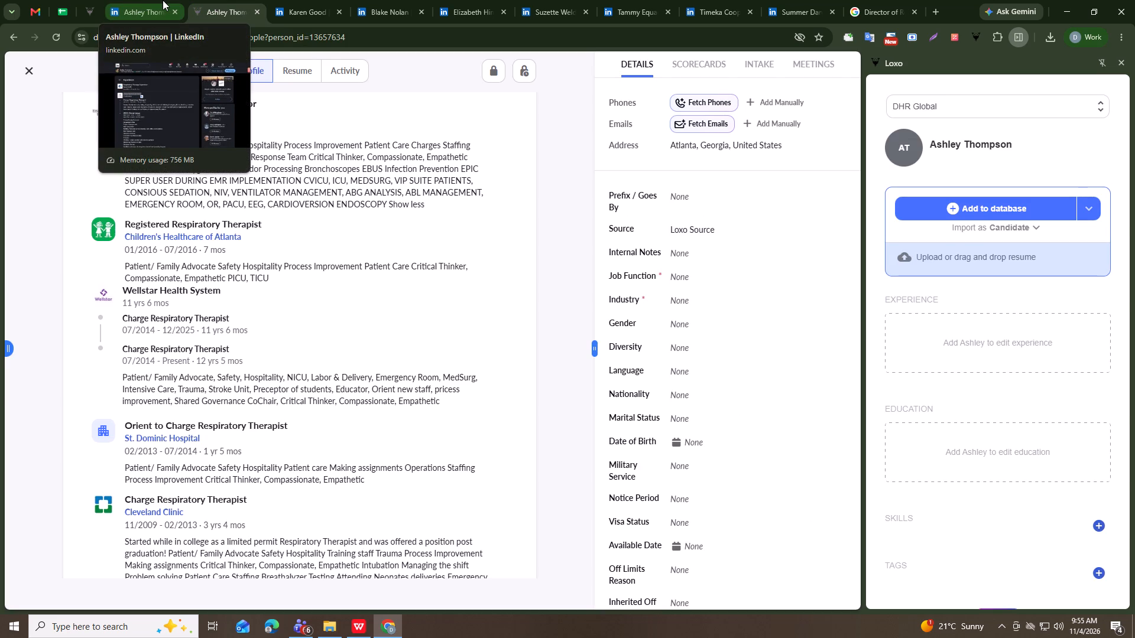
{"action": "left_click", "coordinate": [163, 0]}
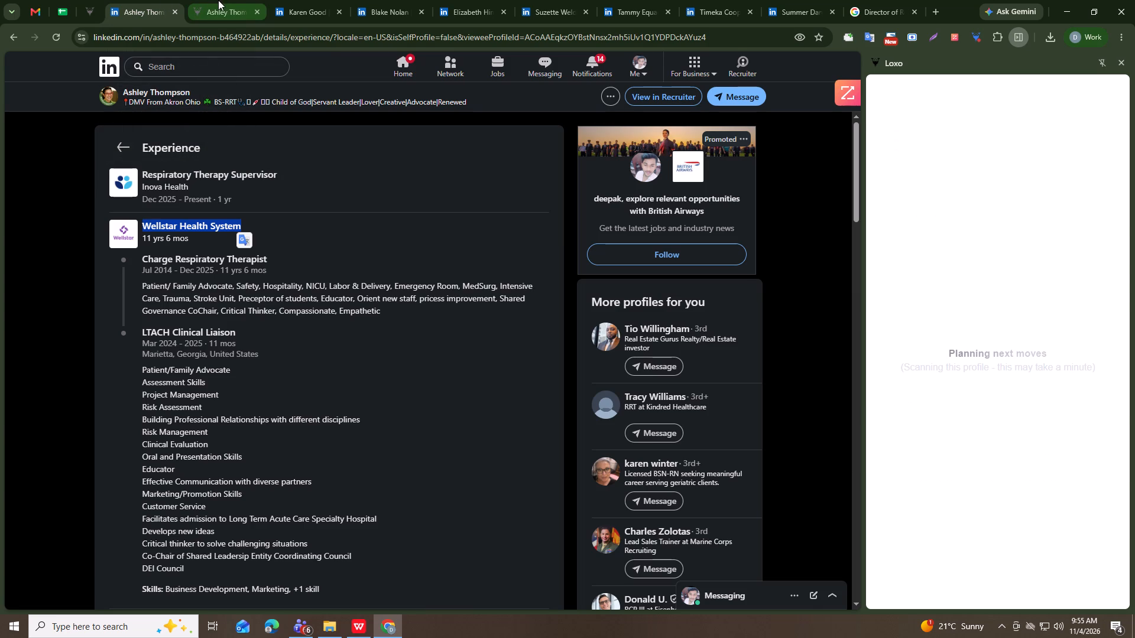
{"action": "left_click", "coordinate": [241, 0]}
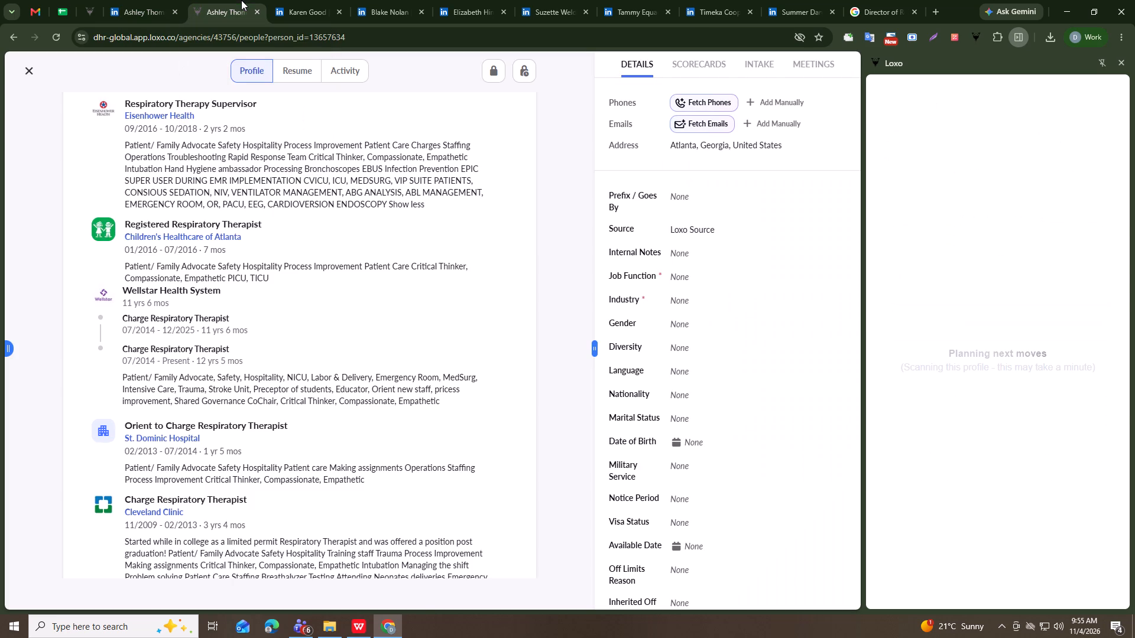
{"action": "left_click", "coordinate": [144, 0]}
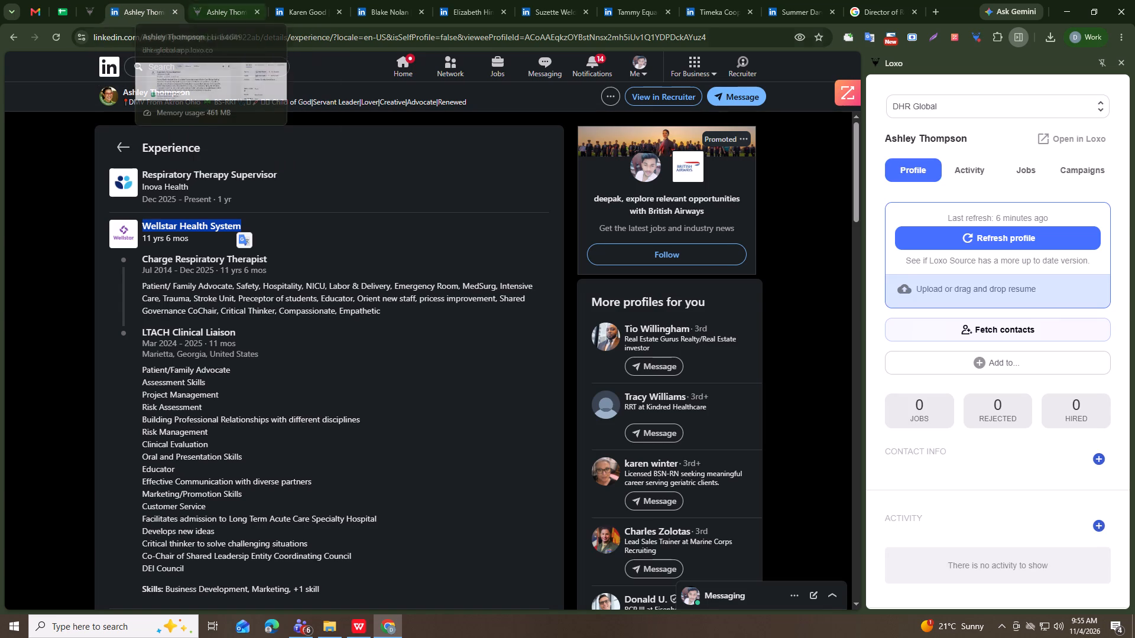
{"action": "left_click", "coordinate": [227, 0]}
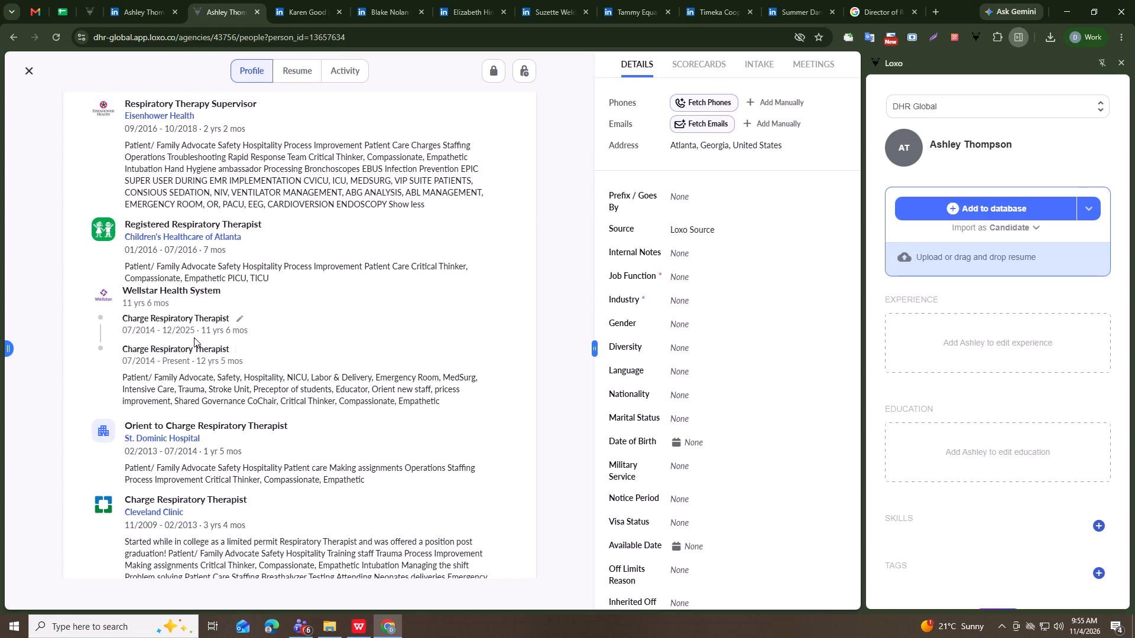
{"action": "left_click", "coordinate": [140, 0]}
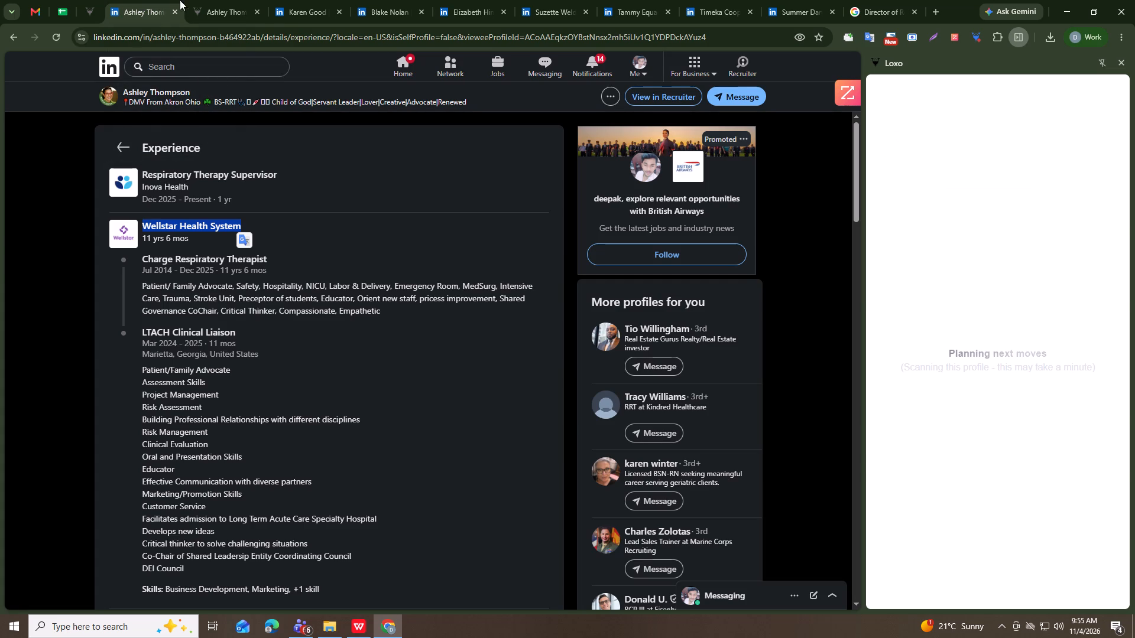
{"action": "left_click", "coordinate": [231, 0]}
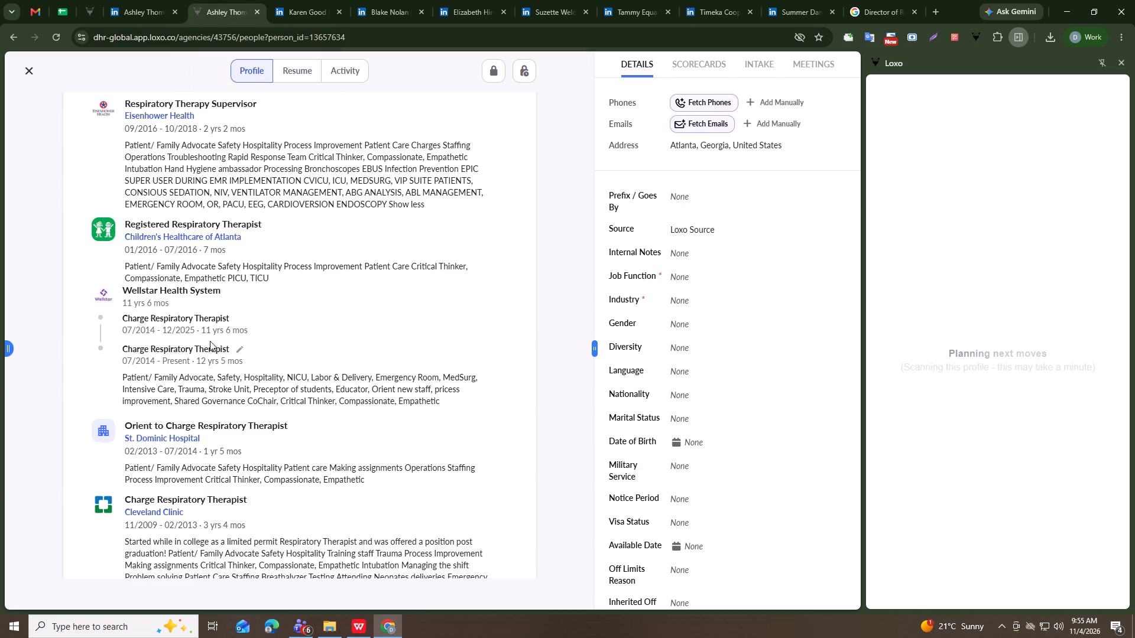
Delete the duplicate Wellstar Charge Respiratory Therapist entry dated 07/2014 - Present from the Loxo profile.
{"action": "left_click", "coordinate": [239, 353]}
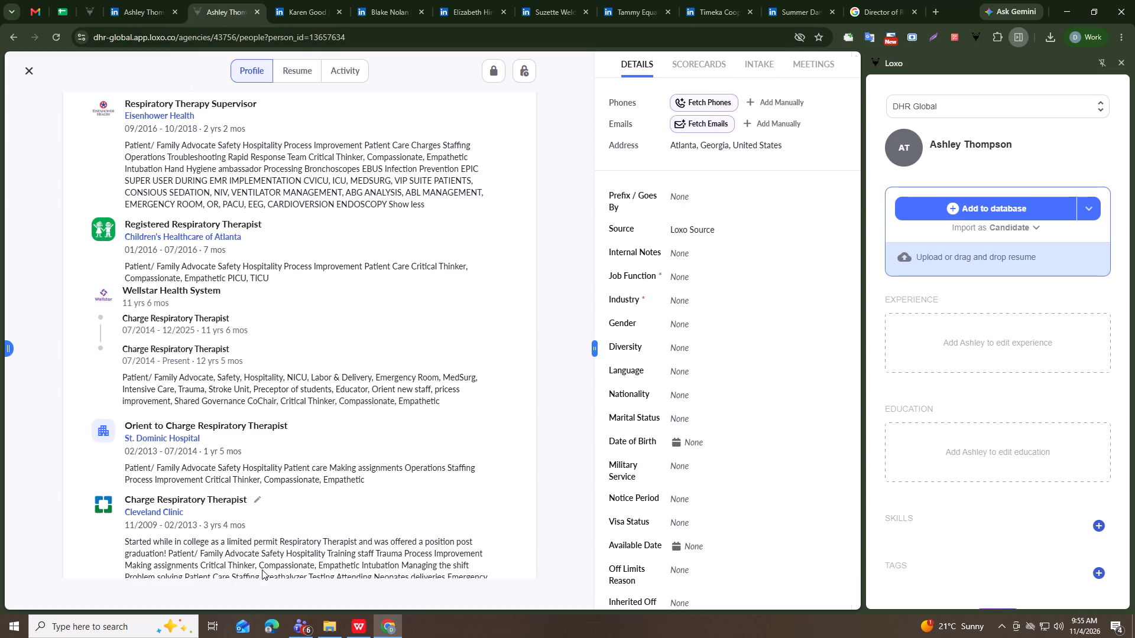
{"action": "left_click", "coordinate": [291, 572]}
{"action": "left_click", "coordinate": [520, 374]}
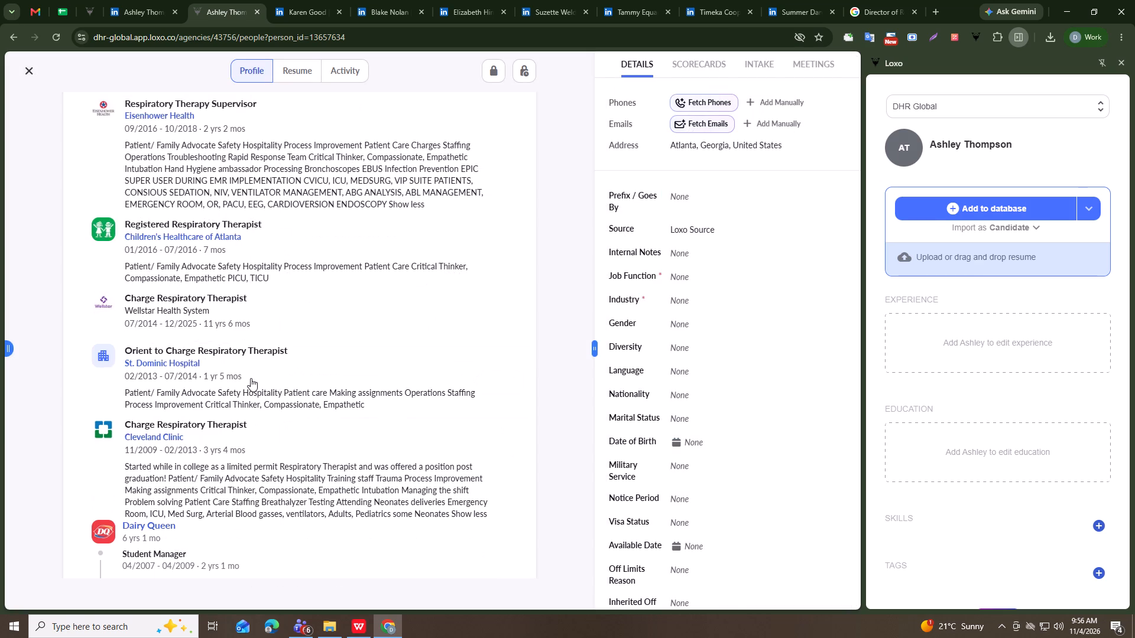
Check the Loxo roles from LTACH Clinical Liaison through Orient to Charge Respiratory Therapist against the LinkedIn experience list.
{"action": "left_click", "coordinate": [183, 0]}
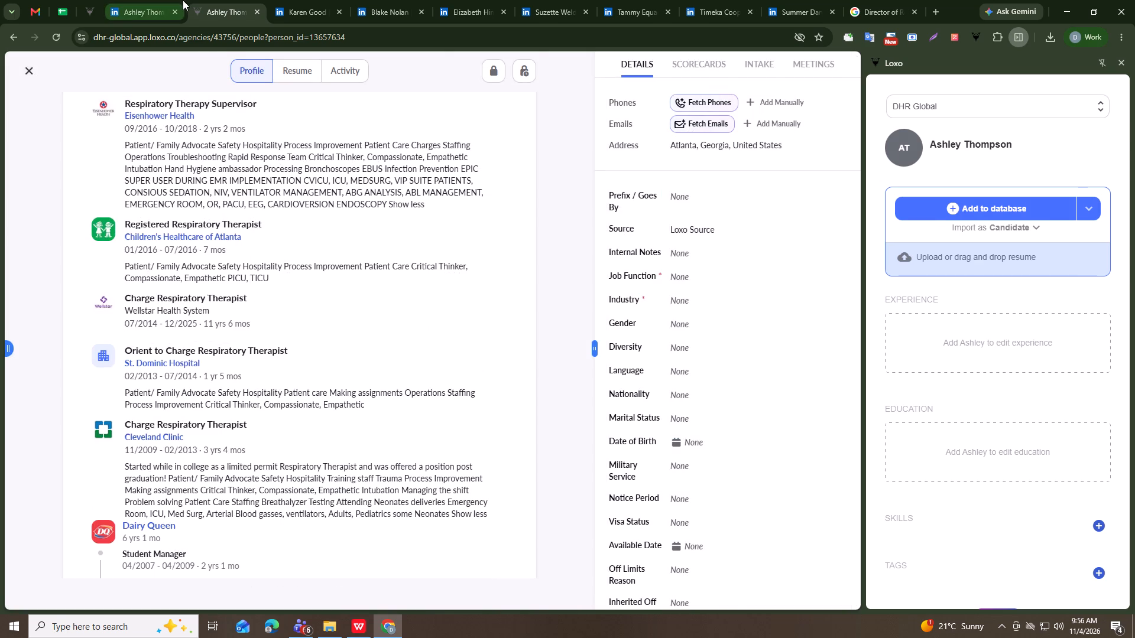
{"action": "scroll", "coordinate": [232, 294], "scroll_direction": "down", "scroll_amount": 3}
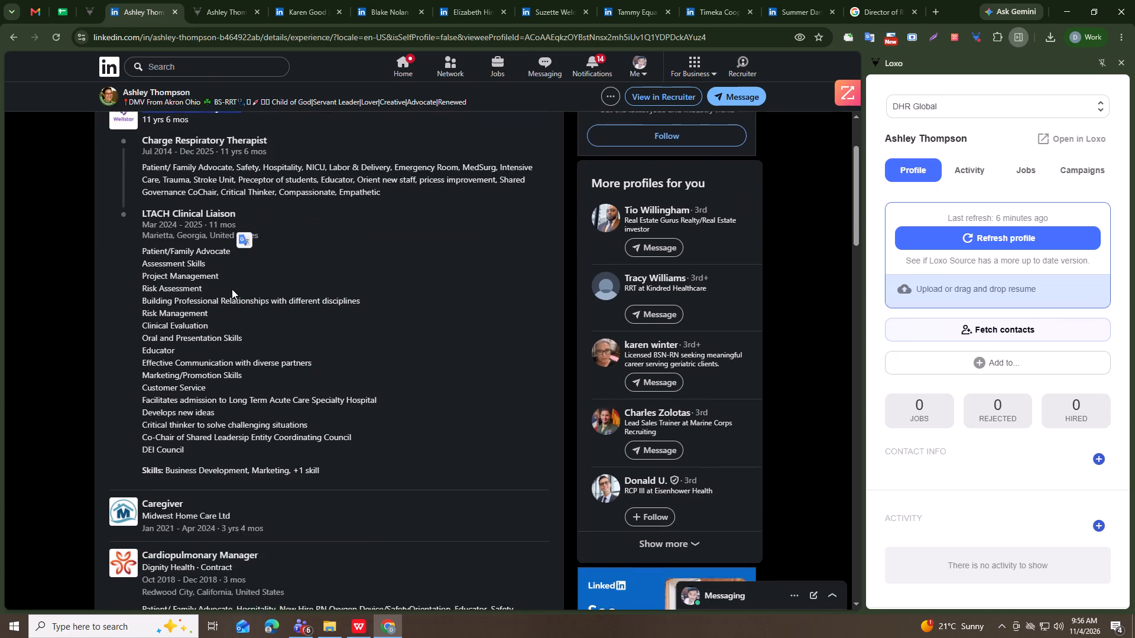
{"action": "scroll", "coordinate": [232, 286], "scroll_direction": "down", "scroll_amount": 7}
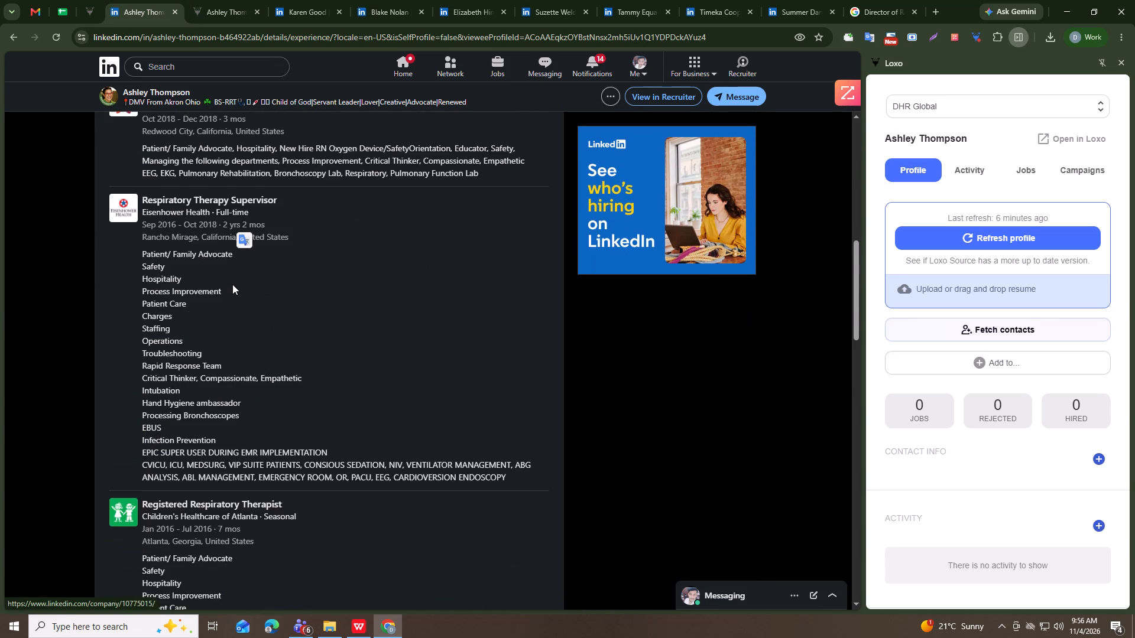
{"action": "scroll", "coordinate": [232, 283], "scroll_direction": "down", "scroll_amount": 4}
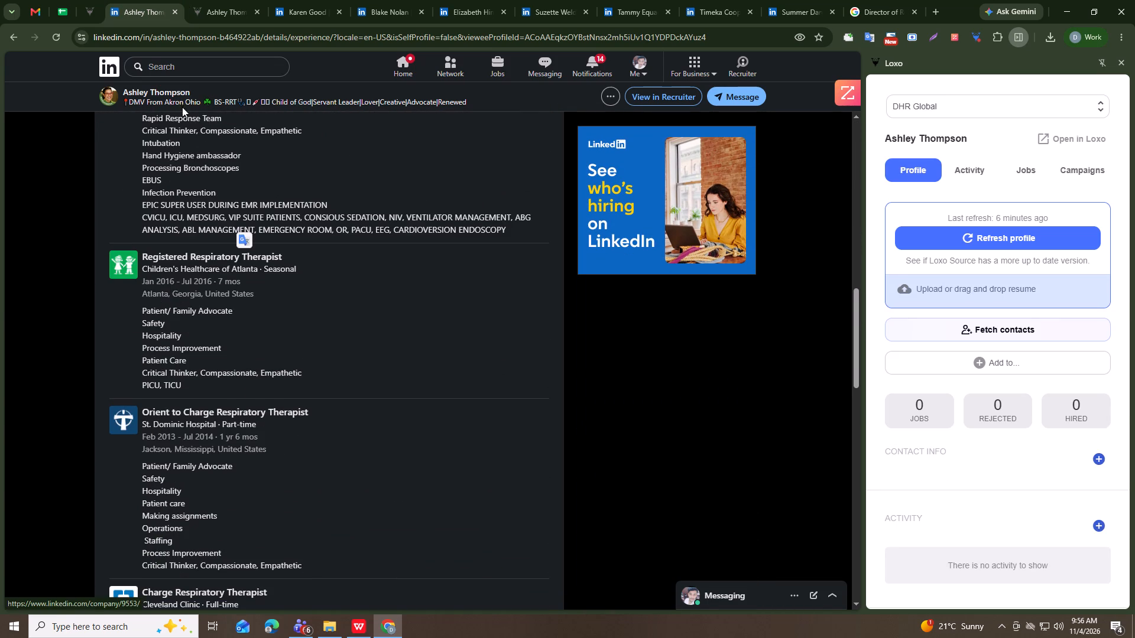
{"action": "left_click", "coordinate": [204, 0]}
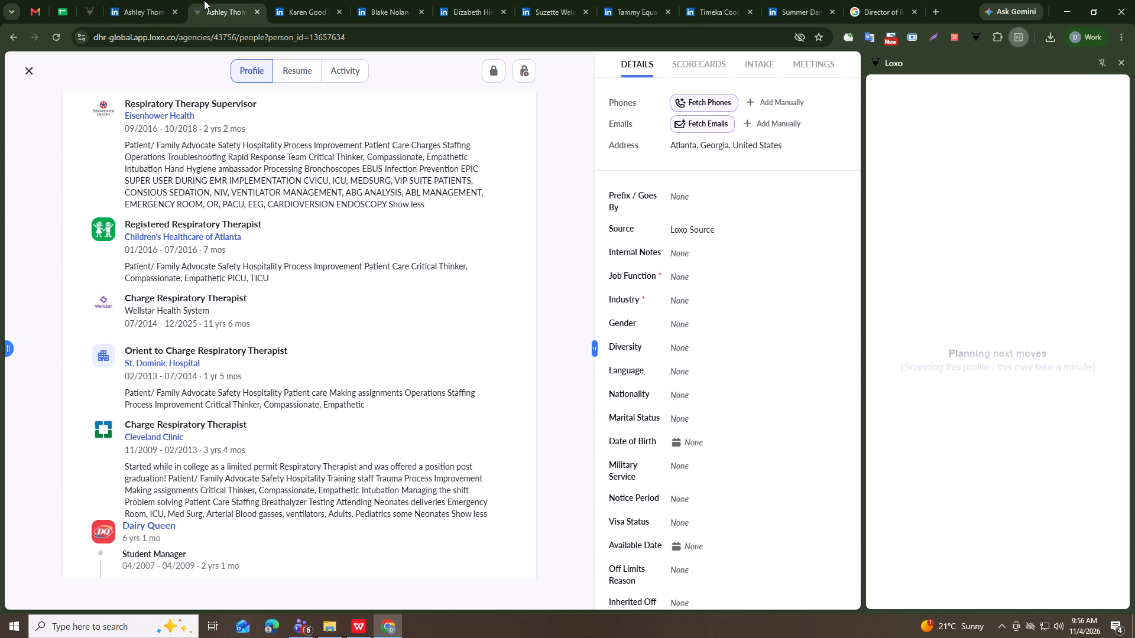
{"action": "scroll", "coordinate": [184, 315], "scroll_direction": "up", "scroll_amount": 3}
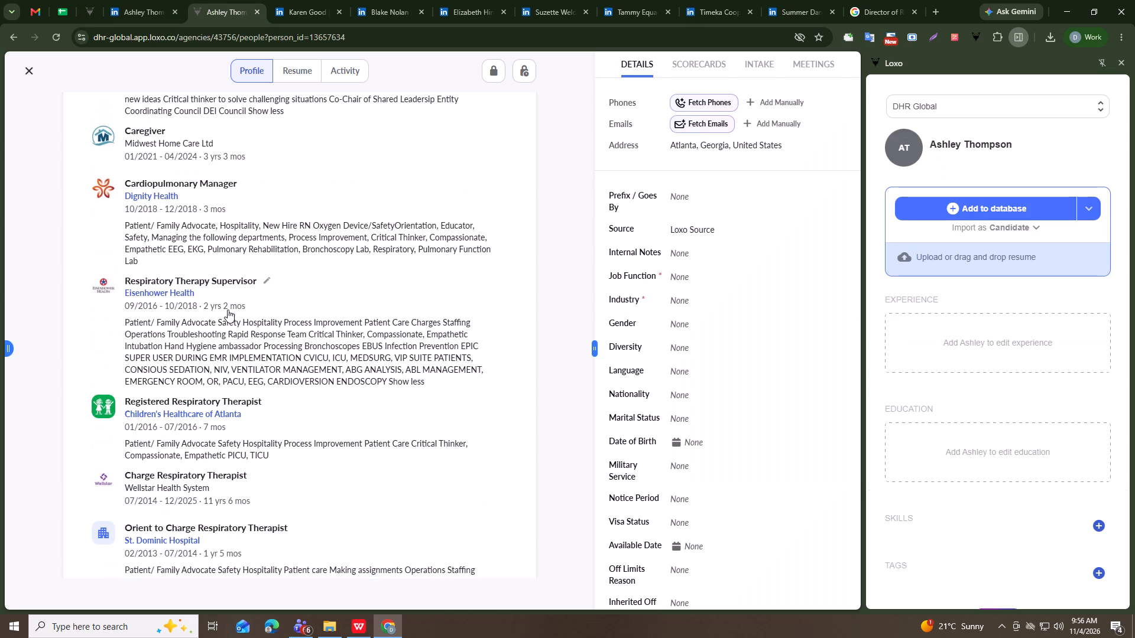
{"action": "scroll", "coordinate": [252, 307], "scroll_direction": "up", "scroll_amount": 2}
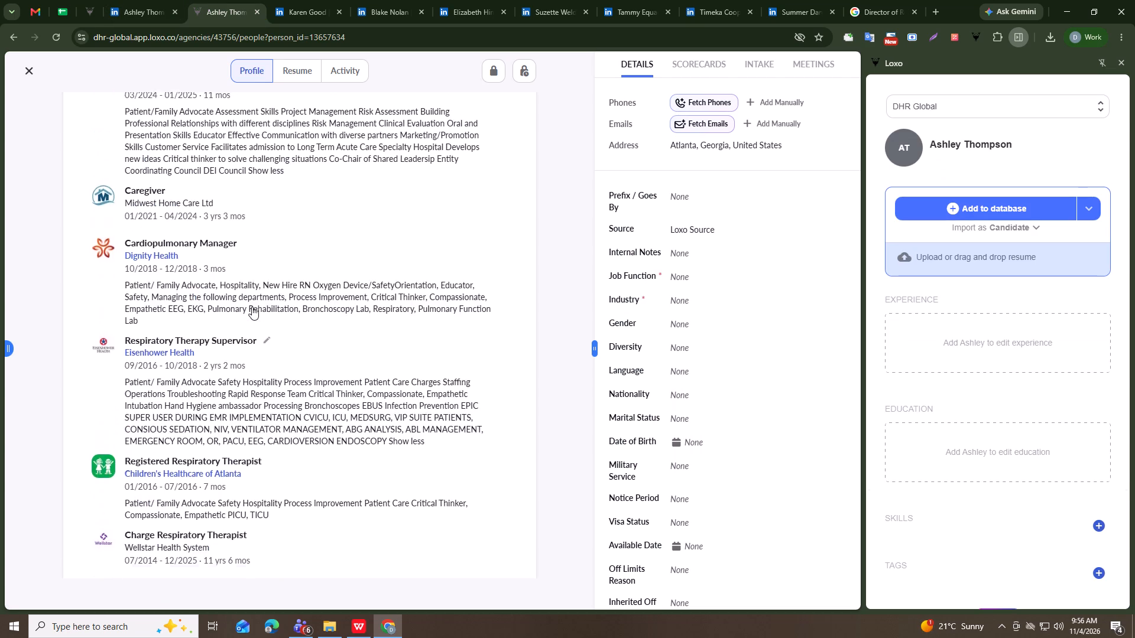
{"action": "scroll", "coordinate": [252, 307], "scroll_direction": "up", "scroll_amount": 2}
Recheck the Wellstar, Caregiver, Cardiopulmonary Manager and Respiratory Therapy Supervisor entries in Loxo against LinkedIn.
{"action": "left_click", "coordinate": [138, 0]}
{"action": "scroll", "coordinate": [241, 309], "scroll_direction": "up", "scroll_amount": 17}
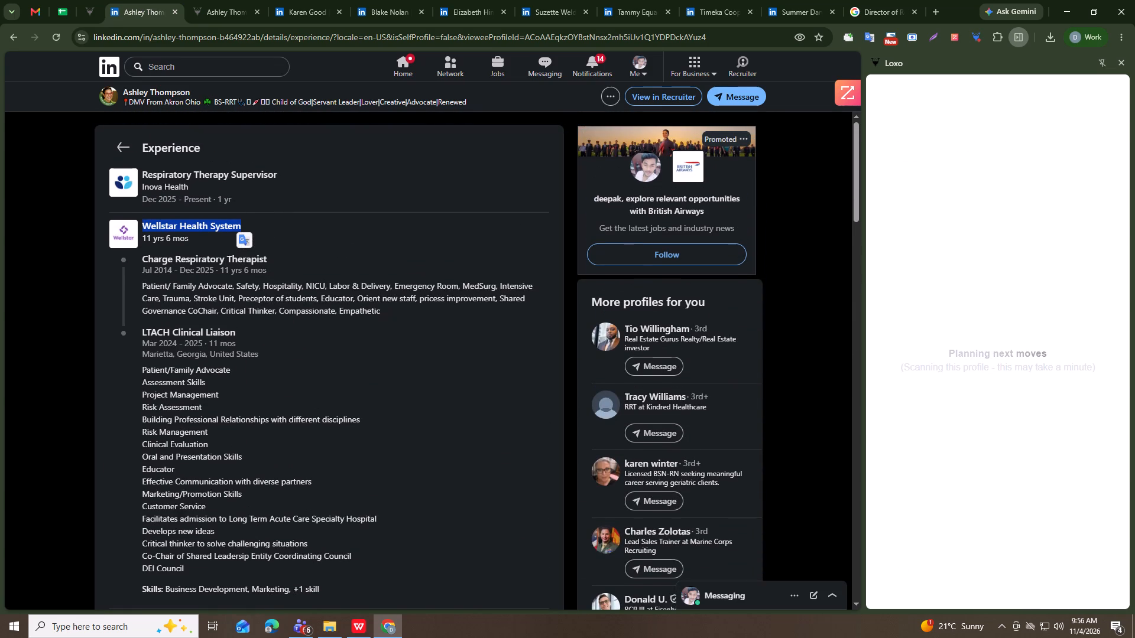
{"action": "left_click", "coordinate": [210, 0]}
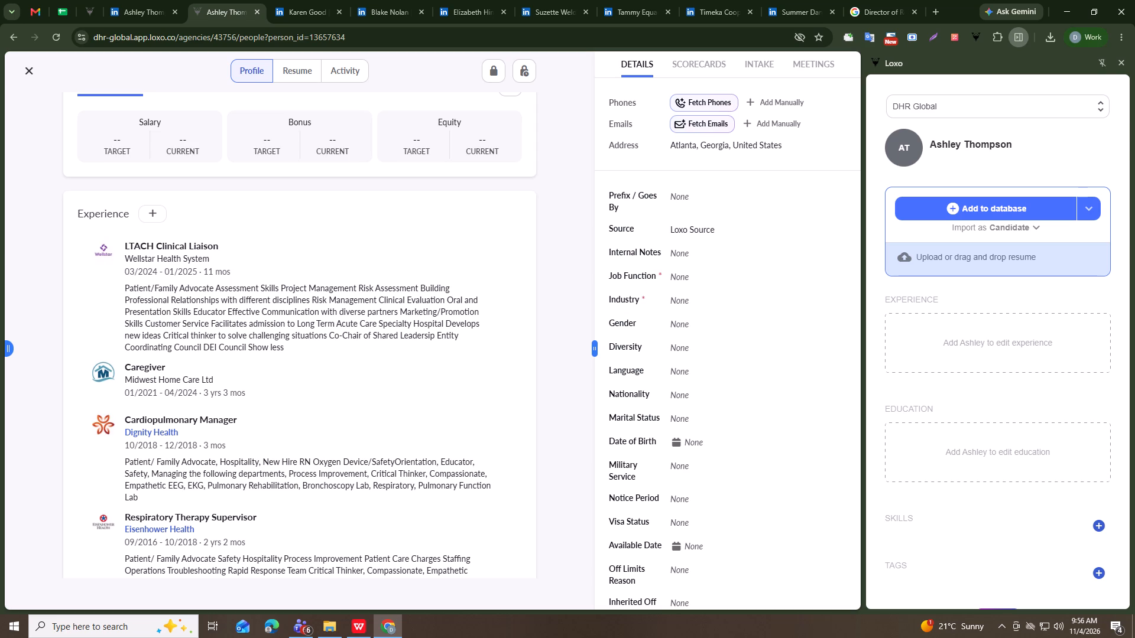
{"action": "scroll", "coordinate": [267, 281], "scroll_direction": "down", "scroll_amount": 3}
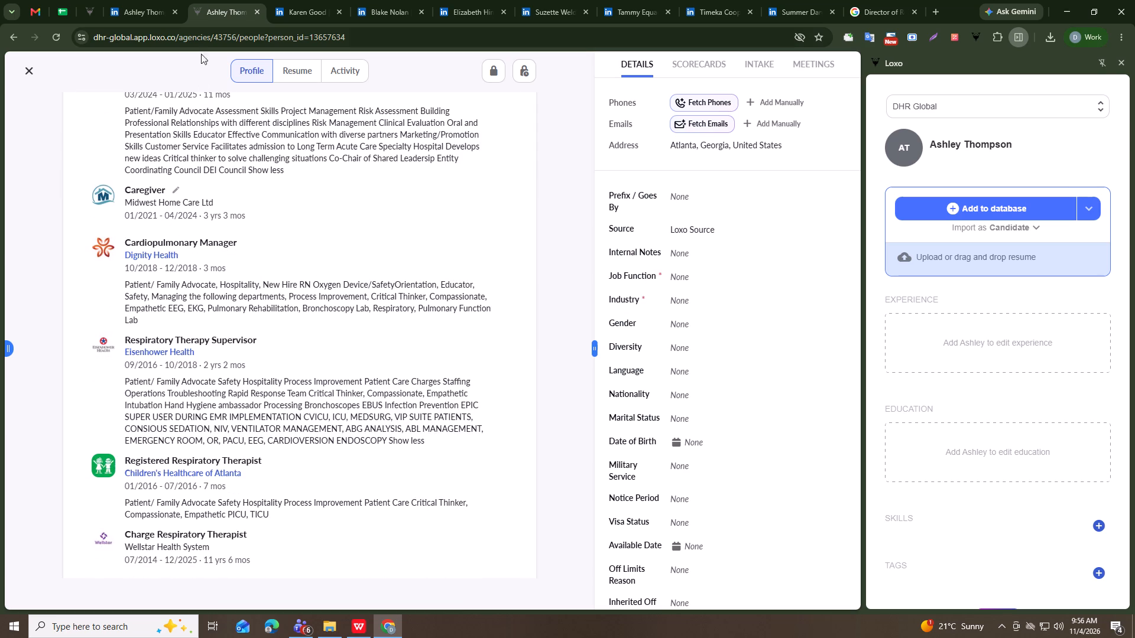
{"action": "left_click", "coordinate": [207, 0]}
{"action": "left_click", "coordinate": [146, 0]}
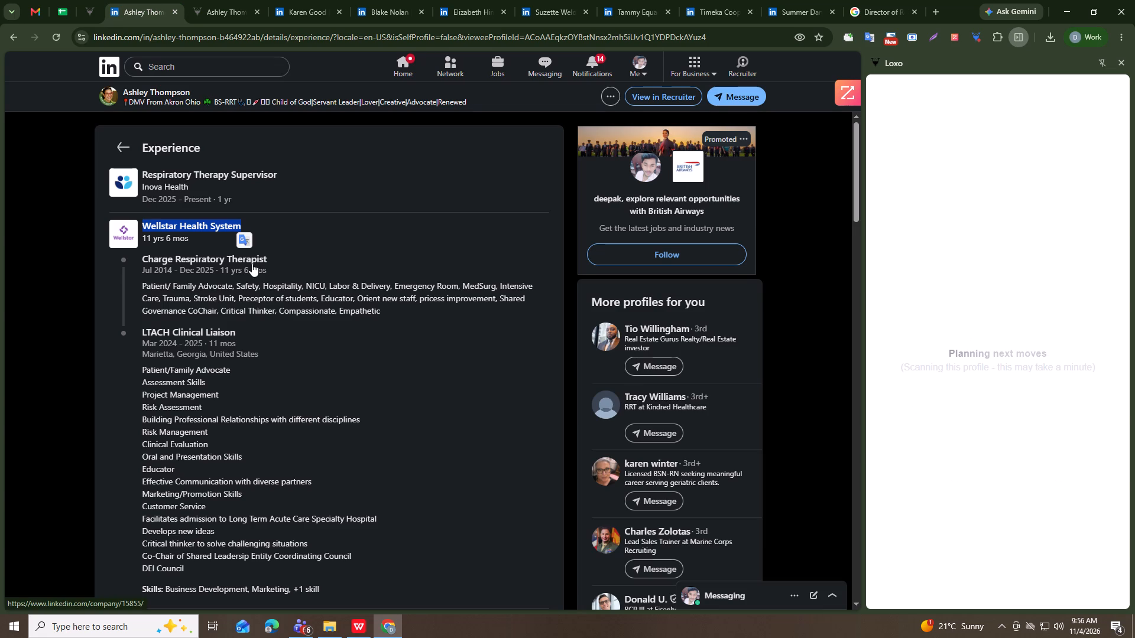
{"action": "scroll", "coordinate": [252, 263], "scroll_direction": "down", "scroll_amount": 8}
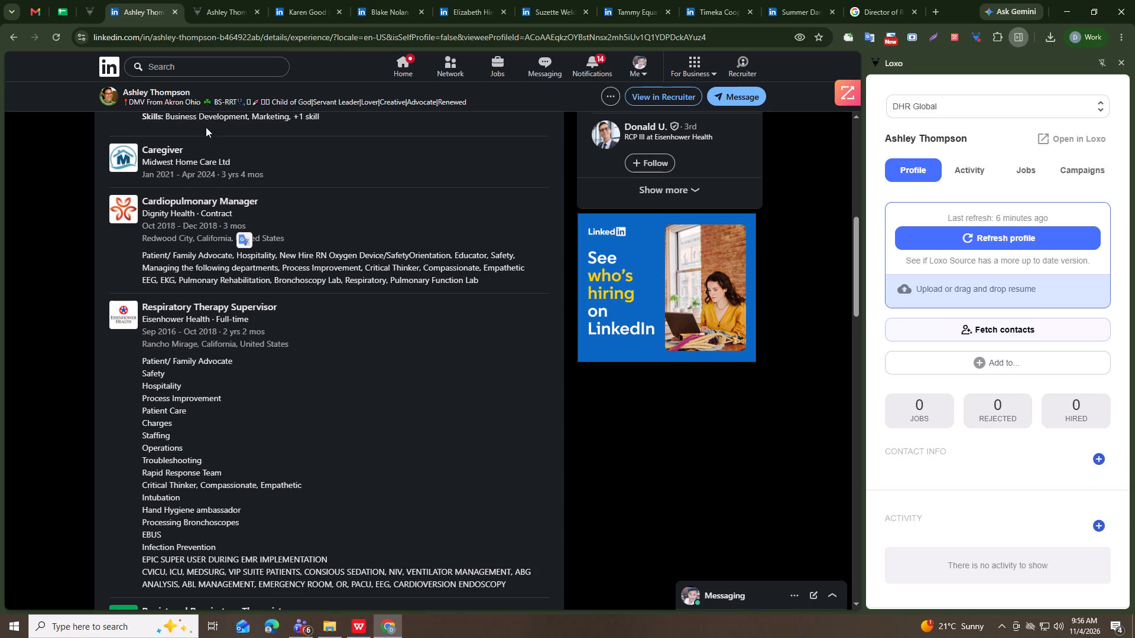
{"action": "left_click", "coordinate": [219, 0]}
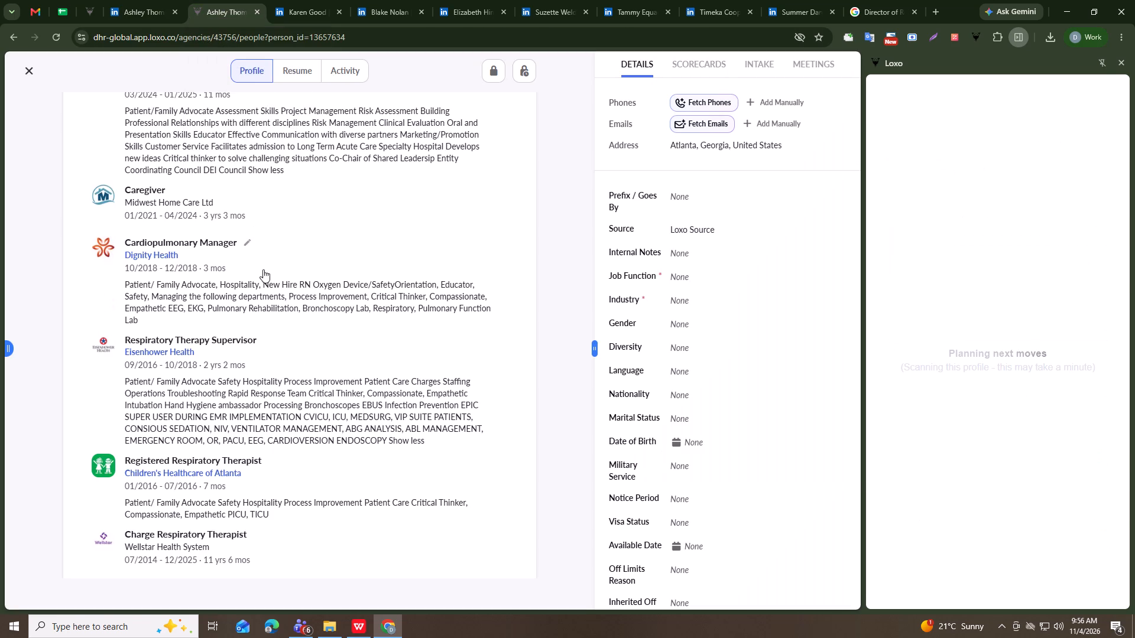
{"action": "scroll", "coordinate": [255, 349], "scroll_direction": "down", "scroll_amount": 2}
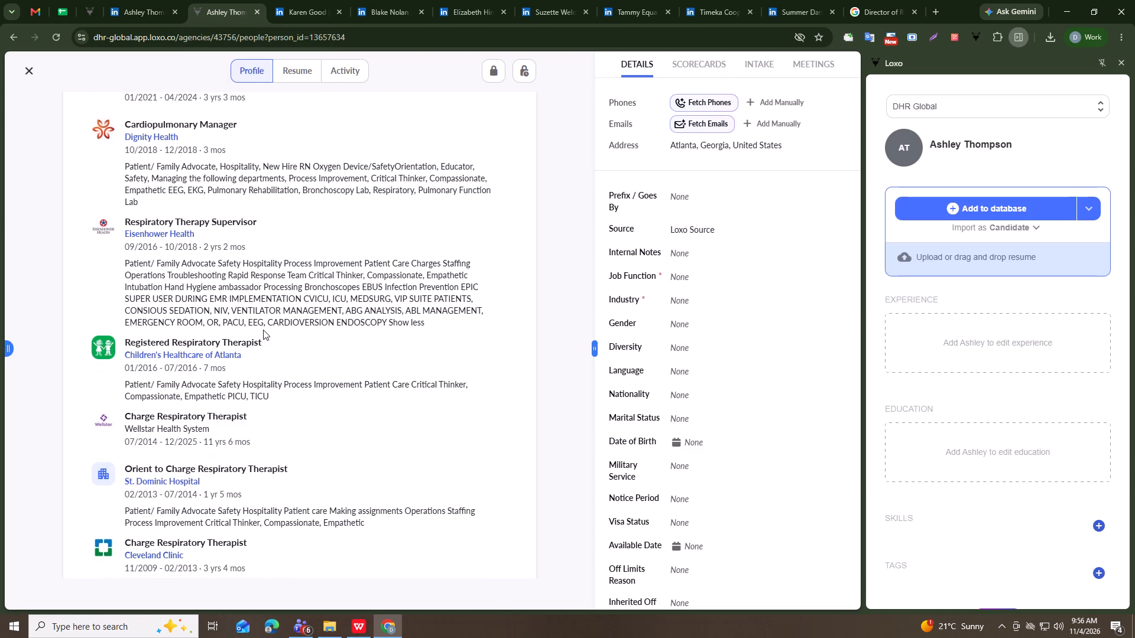
Start a new experience entry in the Loxo profile with LinkedIn's title Respiratory Therapy Supervisor and company Inova Health.
{"action": "scroll", "coordinate": [263, 330], "scroll_direction": "up", "scroll_amount": 8}
{"action": "left_click", "coordinate": [153, 388]}
{"action": "left_click", "coordinate": [134, 0]}
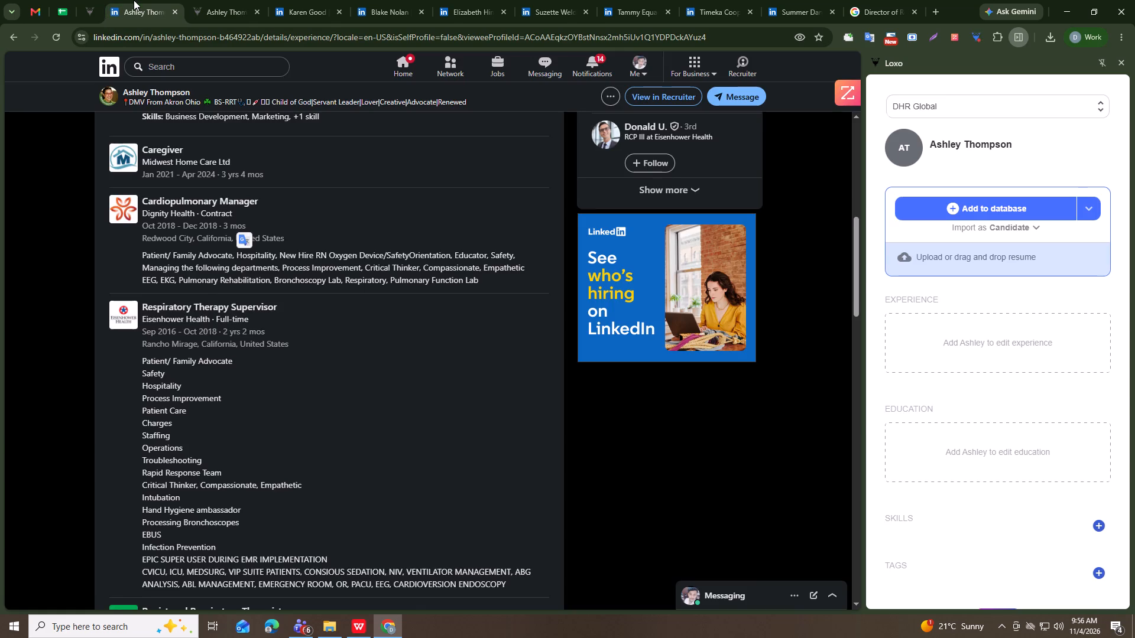
{"action": "scroll", "coordinate": [278, 237], "scroll_direction": "up", "scroll_amount": 4}
{"action": "scroll", "coordinate": [267, 317], "scroll_direction": "up", "scroll_amount": 8}
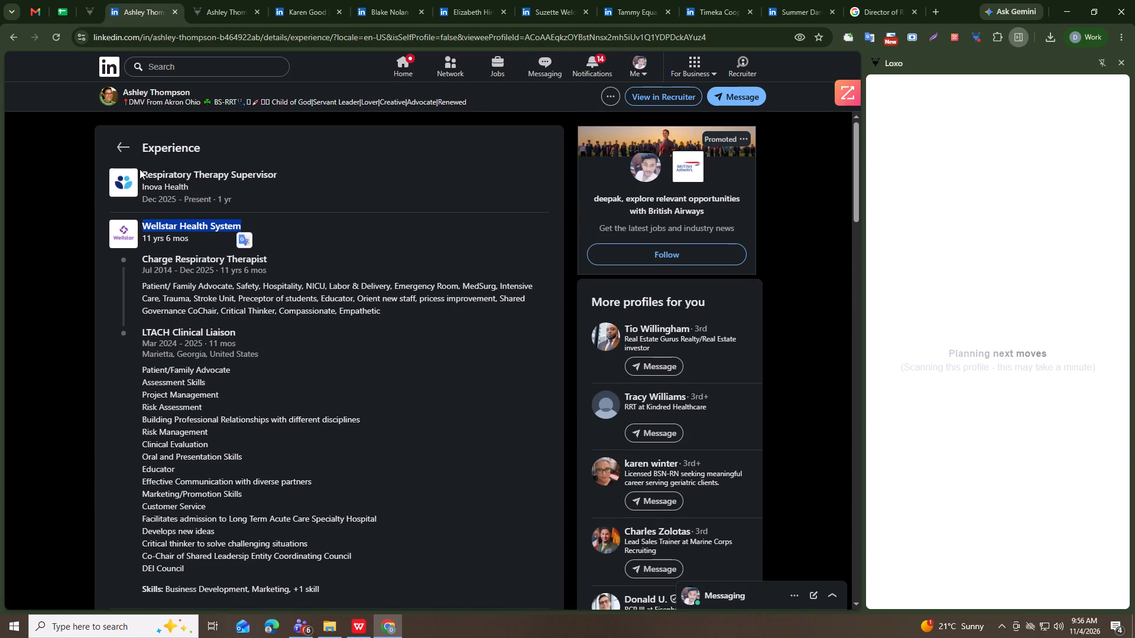
{"action": "left_click_drag", "start_coordinate": [145, 171], "coordinate": [181, 187]}
{"action": "left_click_drag", "start_coordinate": [141, 164], "coordinate": [186, 191]}
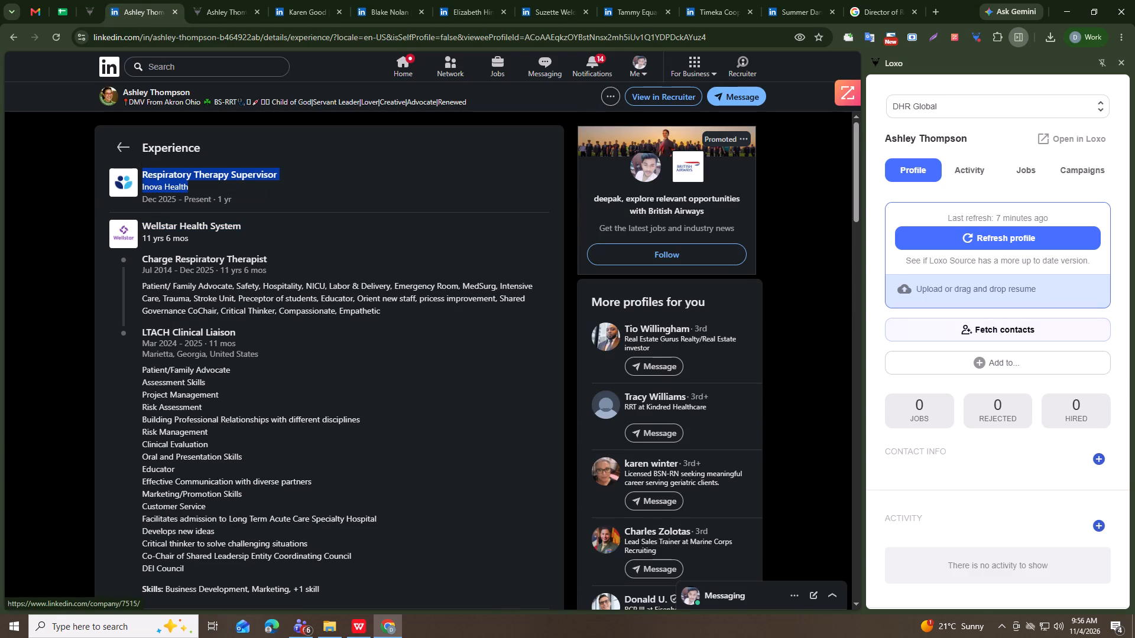
{"action": "left_click_drag", "start_coordinate": [186, 191], "coordinate": [187, 191]}
{"action": "key", "text": "ctrl+c"}
{"action": "key", "text": "ctrl+c"}
{"action": "left_click", "coordinate": [197, 0]}
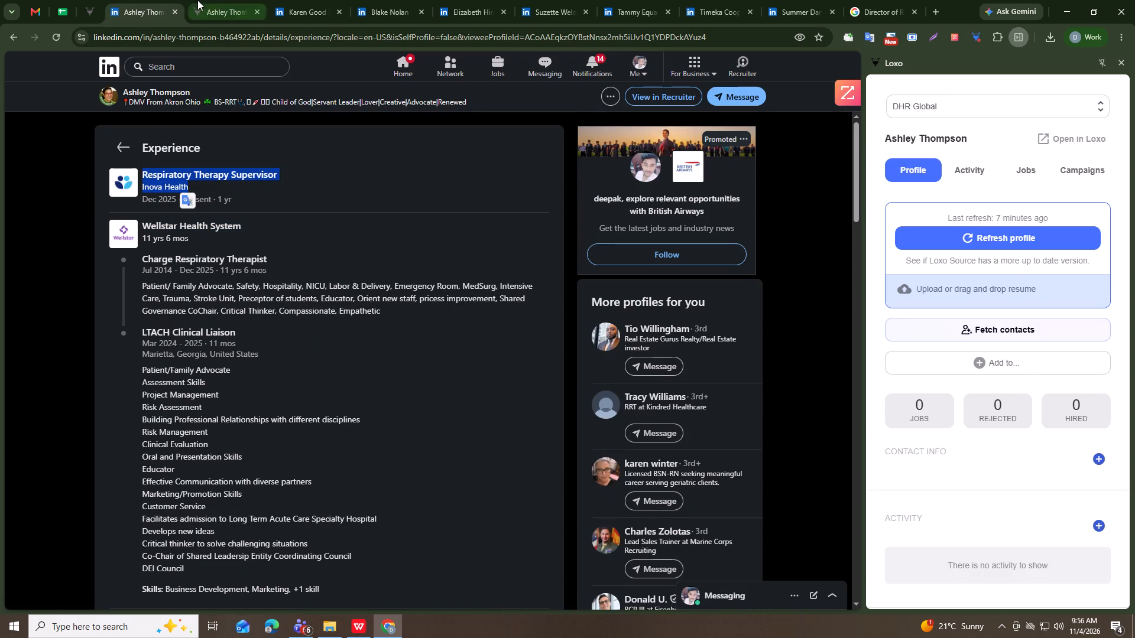
{"action": "left_click_drag", "start_coordinate": [333, 157], "coordinate": [339, 157]}
{"action": "key", "text": "ctrl+v"}
{"action": "key", "text": "ctrl+shift+Left"}
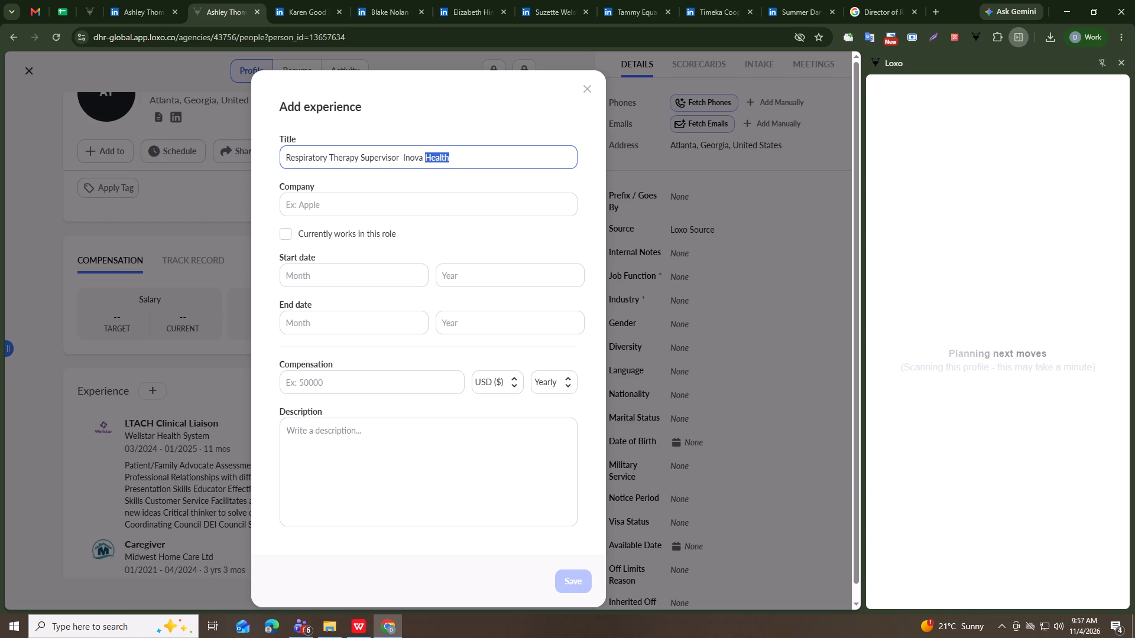
{"action": "key", "text": "ctrl+shift+Left"}
{"action": "key", "text": "ctrl+x"}
{"action": "key", "text": "BackSpace"}
{"action": "key", "text": "BackSpace"}
{"action": "key", "text": "Tab"}
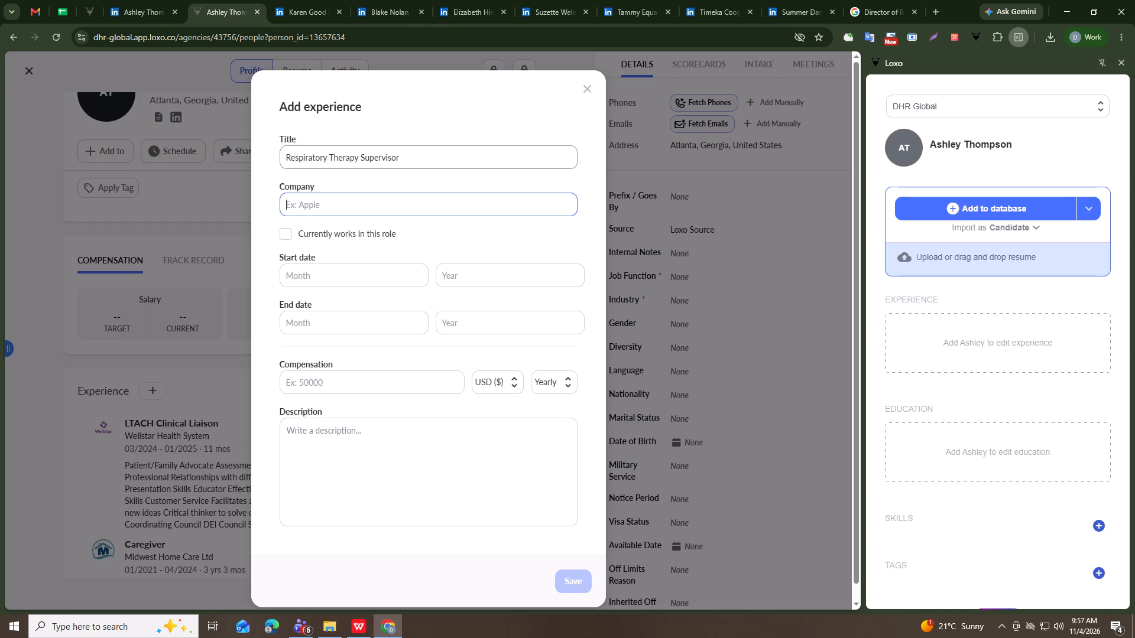
{"action": "key", "text": "ctrl+v"}
Mark the Inova Health role as current, set its start date to 12/2025 and save the entry.
{"action": "left_click", "coordinate": [331, 233]}
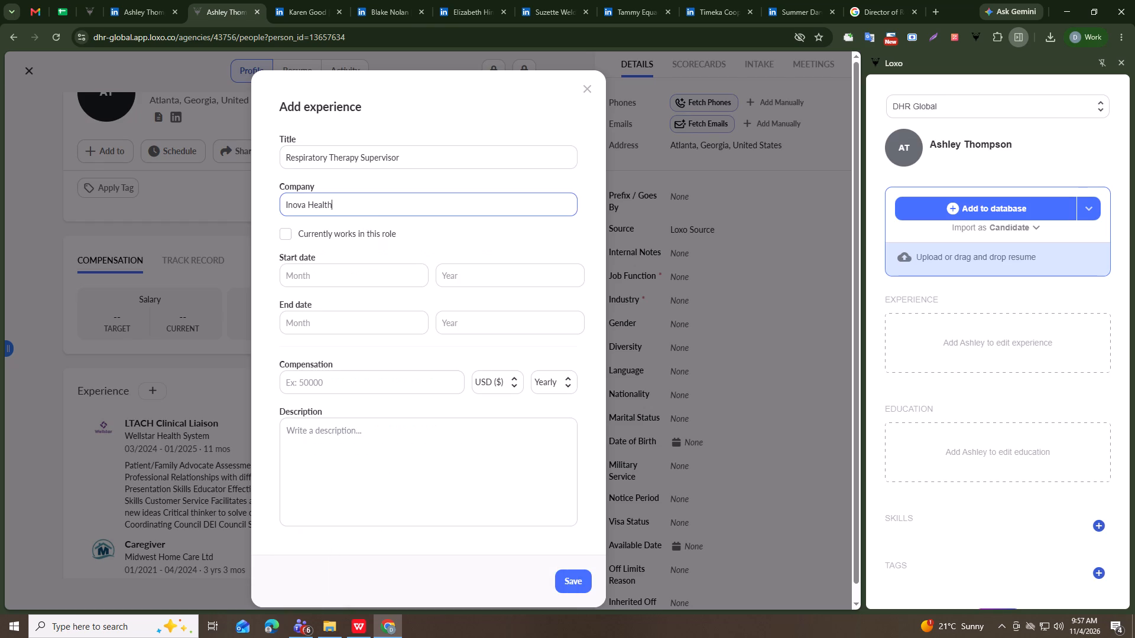
{"action": "left_click", "coordinate": [293, 230]}
{"action": "left_click", "coordinate": [150, 0]}
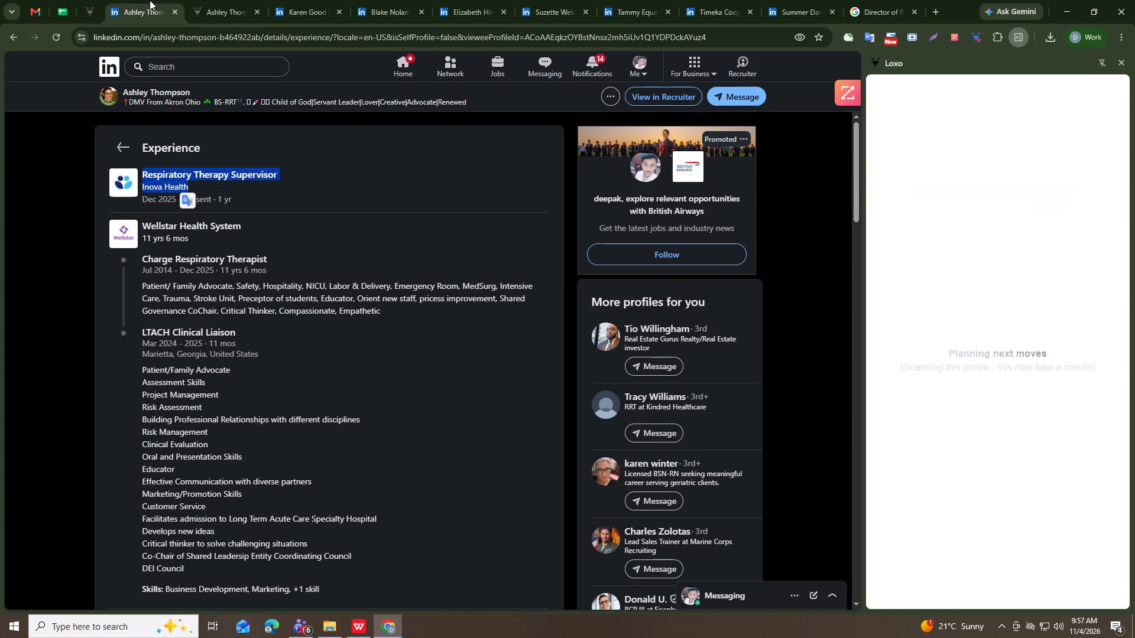
{"action": "left_click", "coordinate": [223, 0]}
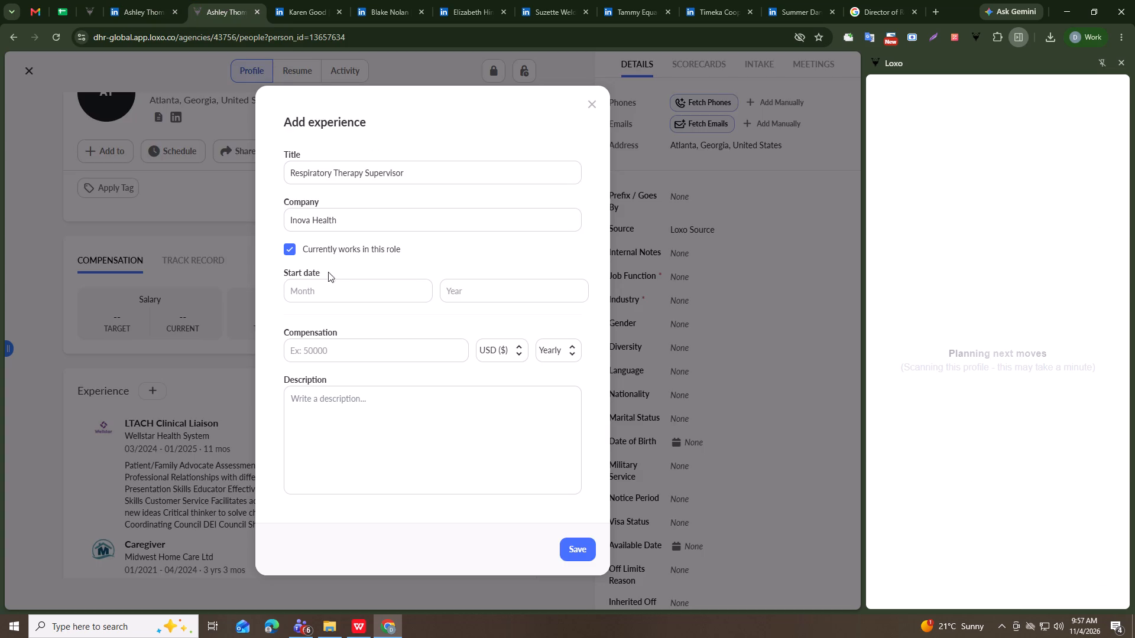
{"action": "left_click", "coordinate": [323, 281]}
{"action": "type", "text": "12"}
{"action": "key", "text": "Tab"}
{"action": "type", "text": "2025"}
{"action": "left_click", "coordinate": [565, 554]}
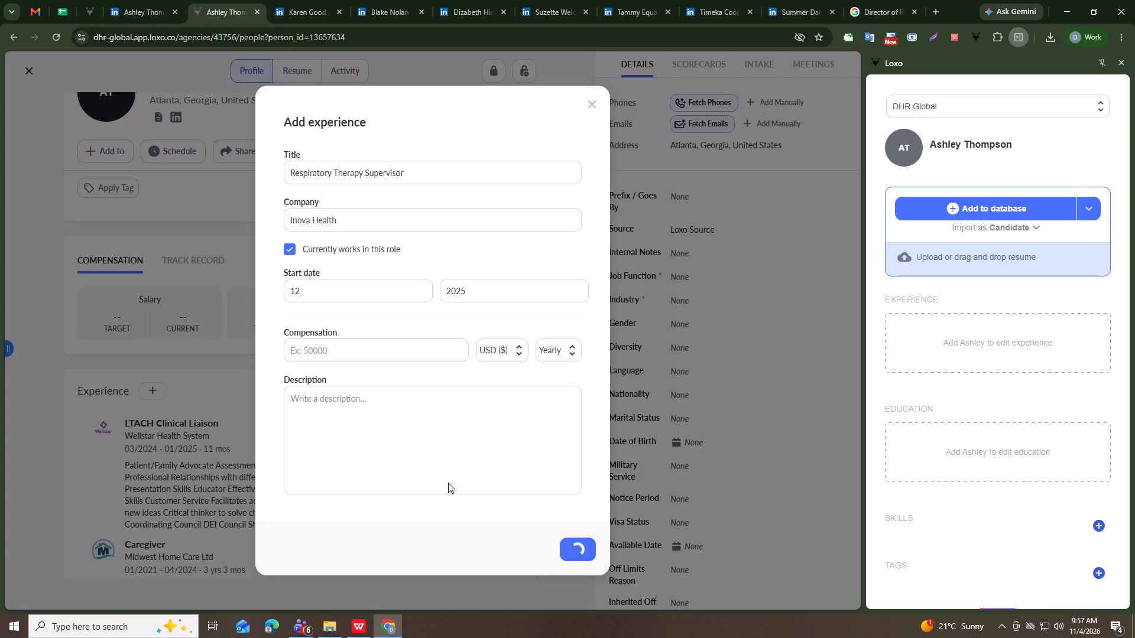
Review the Loxo profile from the header and new Inova Health entry through the oldest roles and education.
{"action": "scroll", "coordinate": [273, 327], "scroll_direction": "down", "scroll_amount": 4}
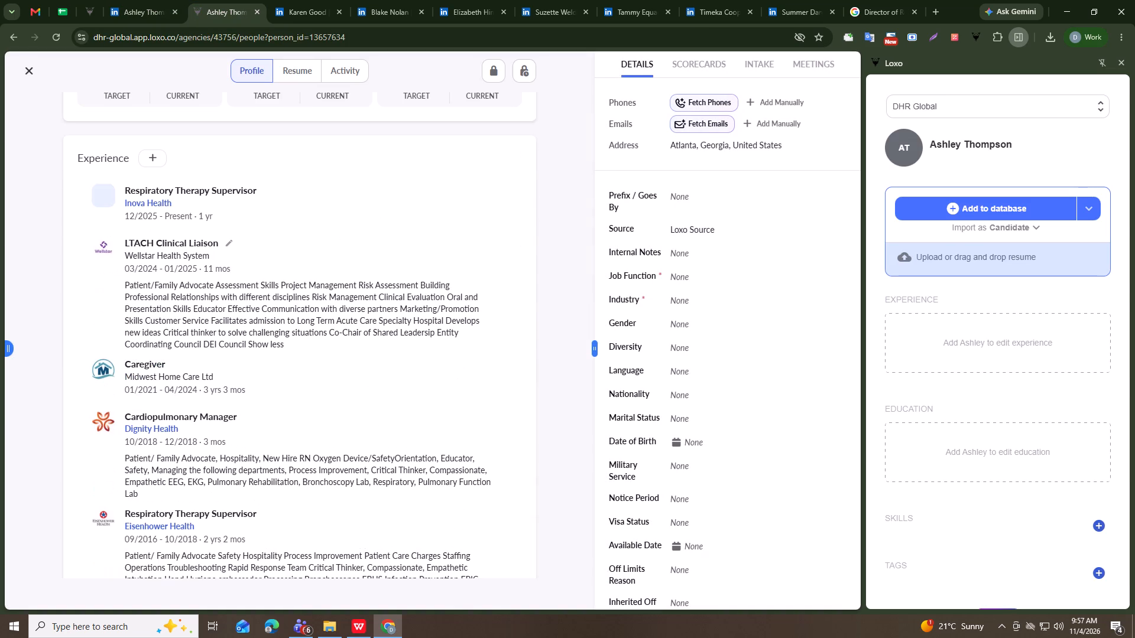
{"action": "scroll", "coordinate": [268, 253], "scroll_direction": "up", "scroll_amount": 4}
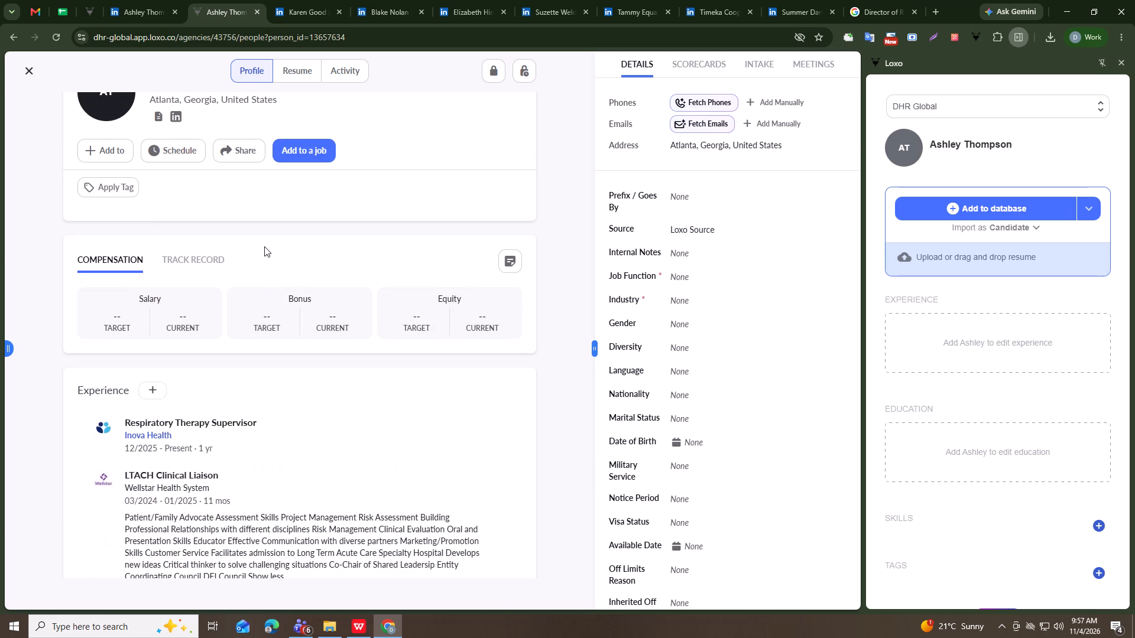
{"action": "left_click", "coordinate": [148, 0]}
{"action": "left_click", "coordinate": [194, 0]}
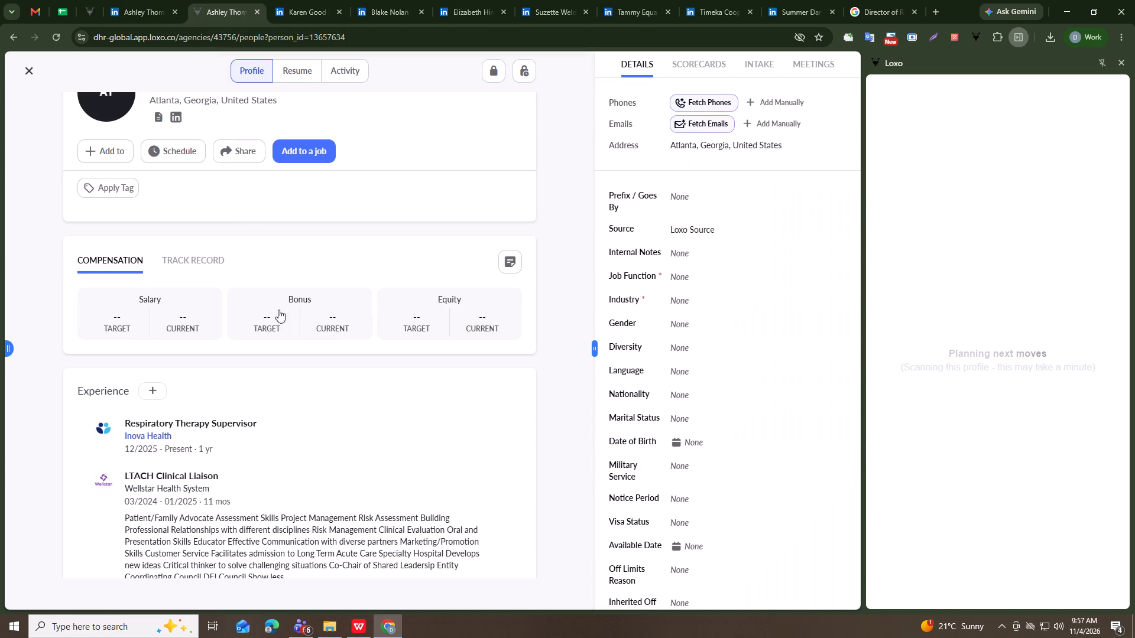
{"action": "scroll", "coordinate": [261, 310], "scroll_direction": "up", "scroll_amount": 5}
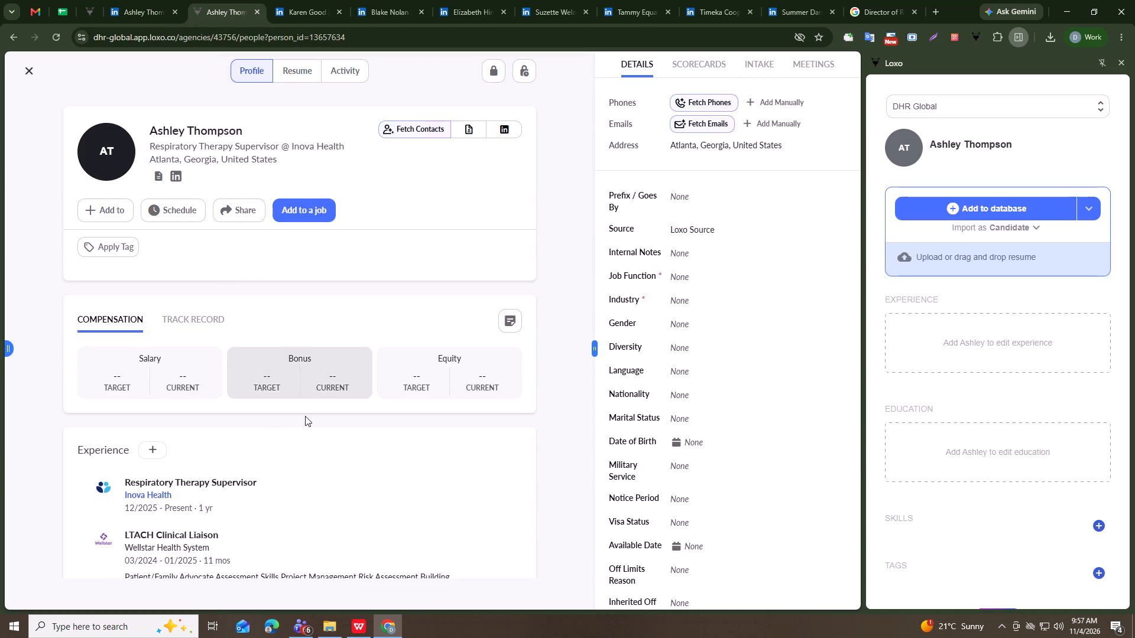
{"action": "scroll", "coordinate": [263, 366], "scroll_direction": "down", "scroll_amount": 7}
{"action": "scroll", "coordinate": [225, 308], "scroll_direction": "down", "scroll_amount": 10}
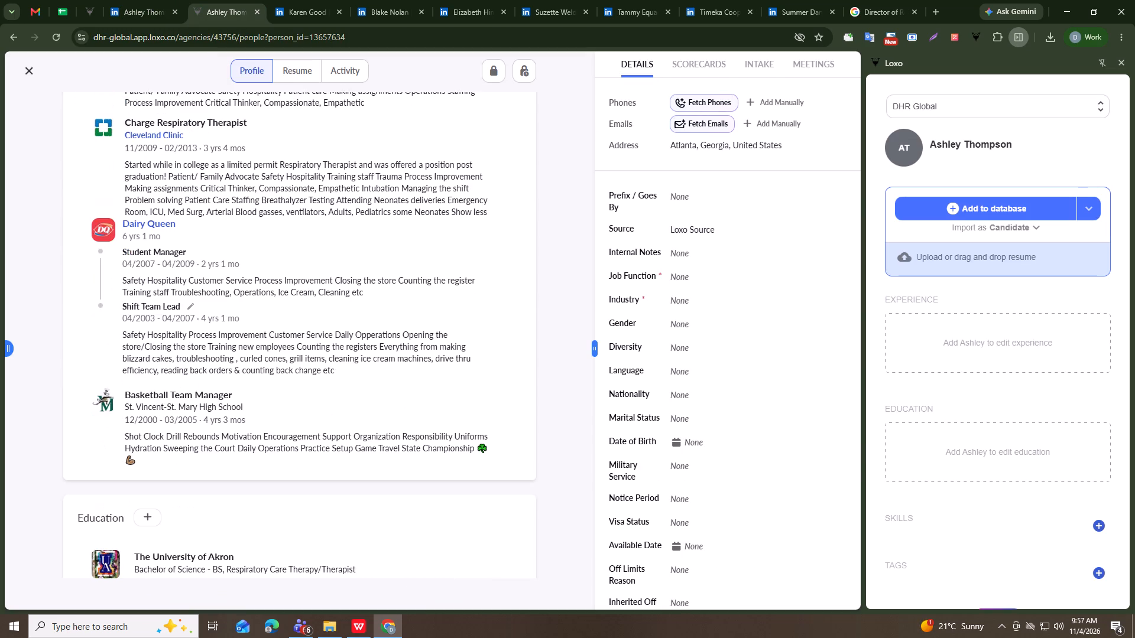
{"action": "scroll", "coordinate": [270, 287], "scroll_direction": "up", "scroll_amount": 20}
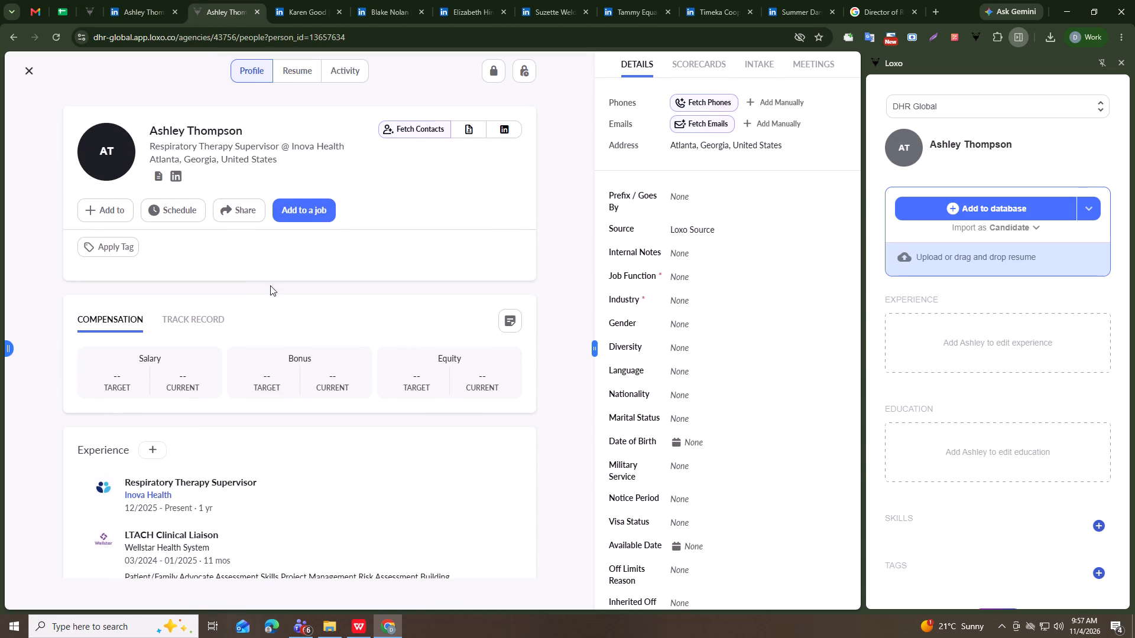
{"action": "scroll", "coordinate": [260, 287], "scroll_direction": "up", "scroll_amount": 1}
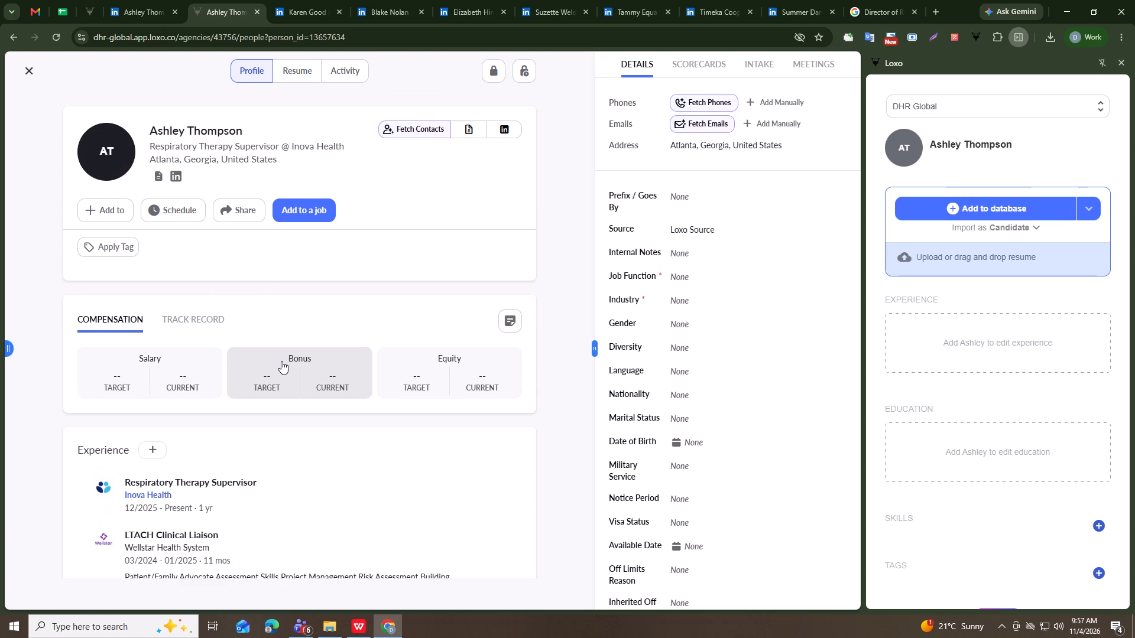
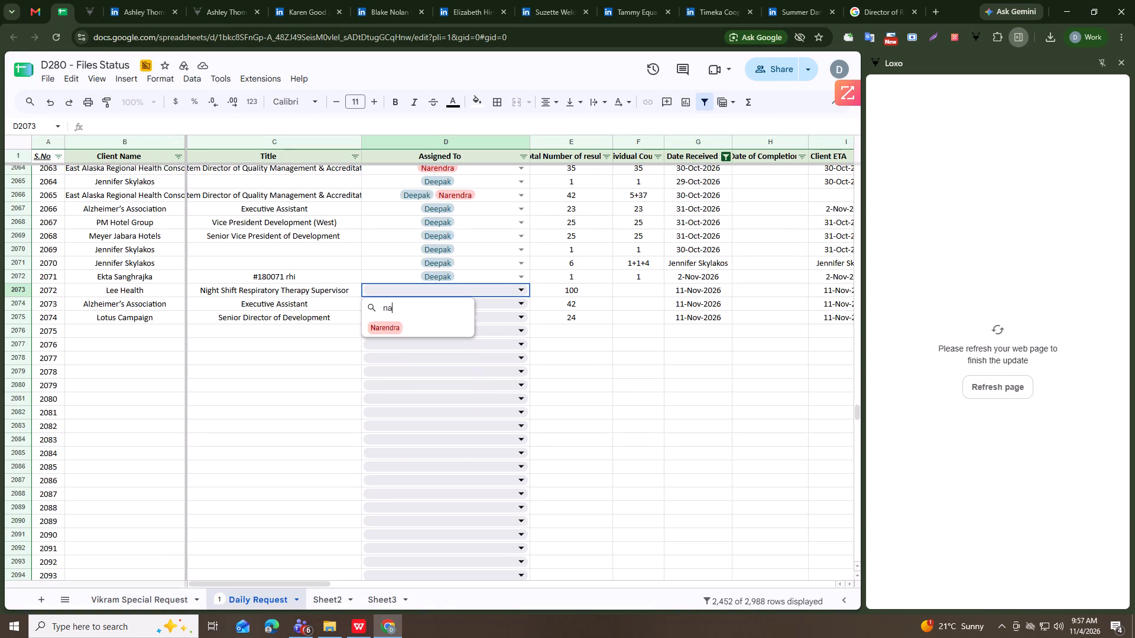
Assign the Lee Health Night Shift Respiratory Therapy Supervisor request to Narendra in the Daily Request sheet.
{"action": "left_click", "coordinate": [400, 332]}
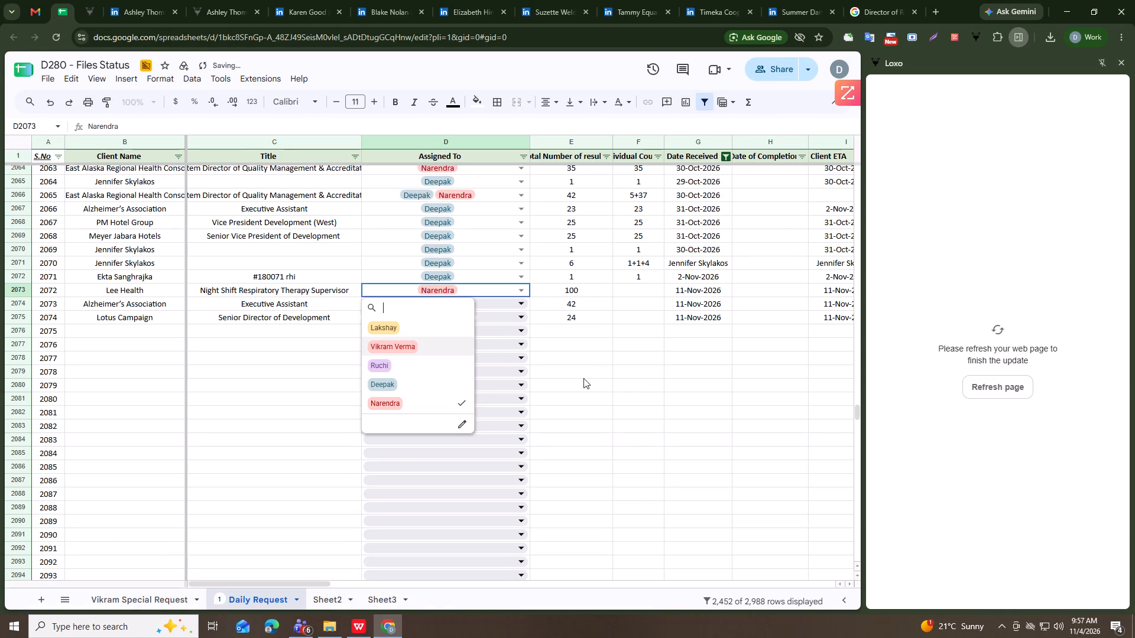
{"action": "left_click", "coordinate": [627, 292]}
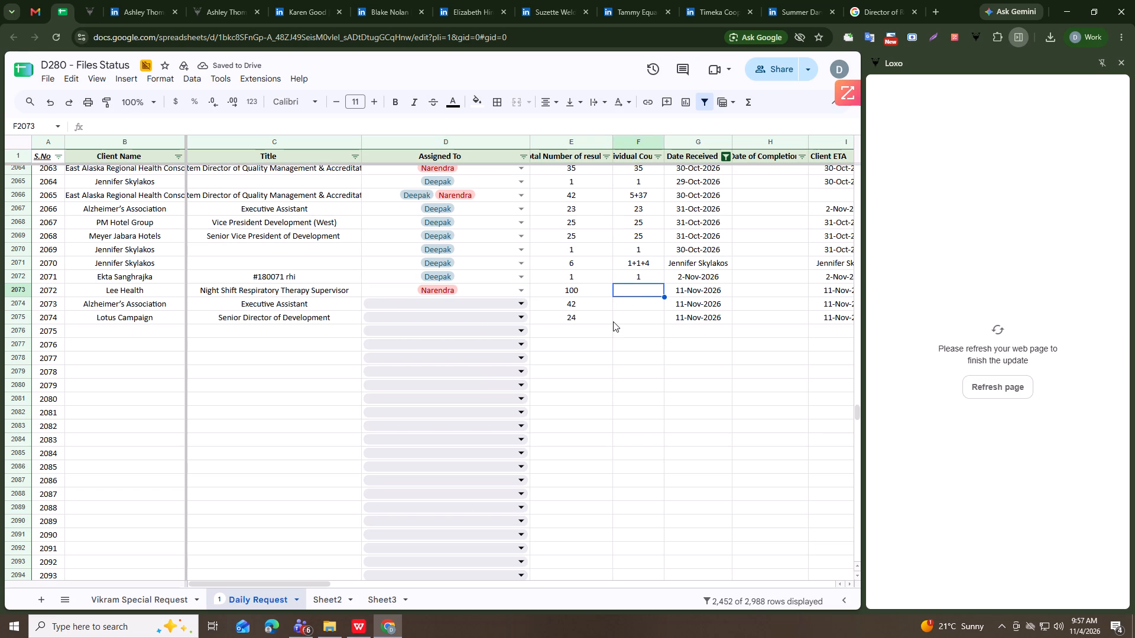
Set the status of the Lee Health Night Shift Respiratory Therapy Supervisor request to In Process.
{"action": "key", "text": "Right"}
{"action": "key", "text": "Right"}
{"action": "key", "text": "Right"}
{"action": "key", "text": "Right"}
{"action": "key", "text": "Right"}
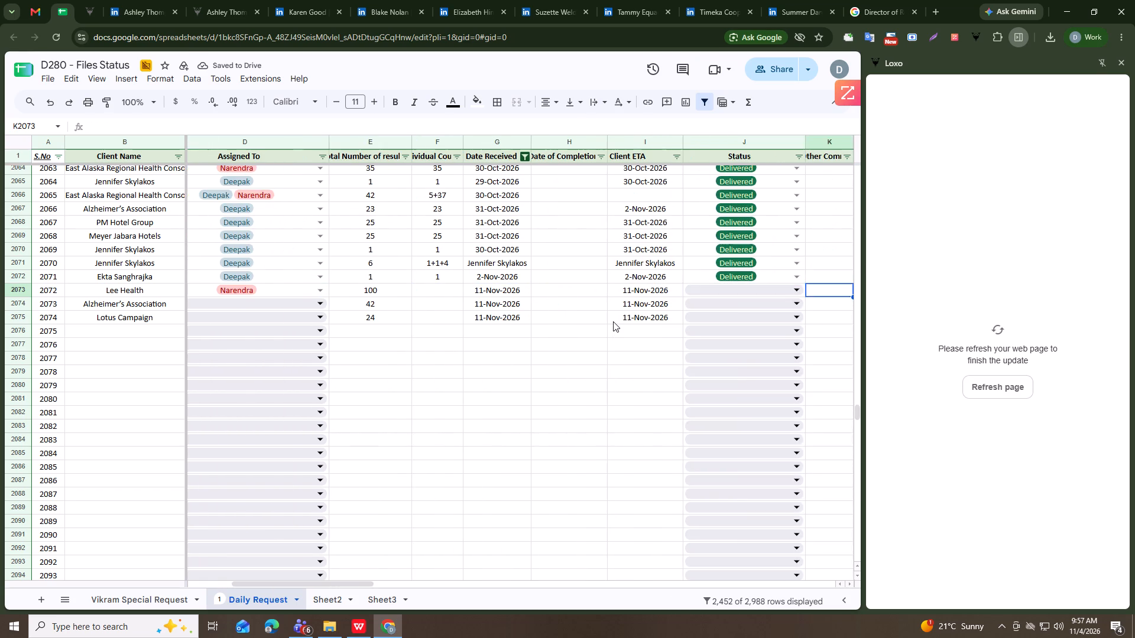
{"action": "key", "text": "Left"}
{"action": "left_click", "coordinate": [797, 290]}
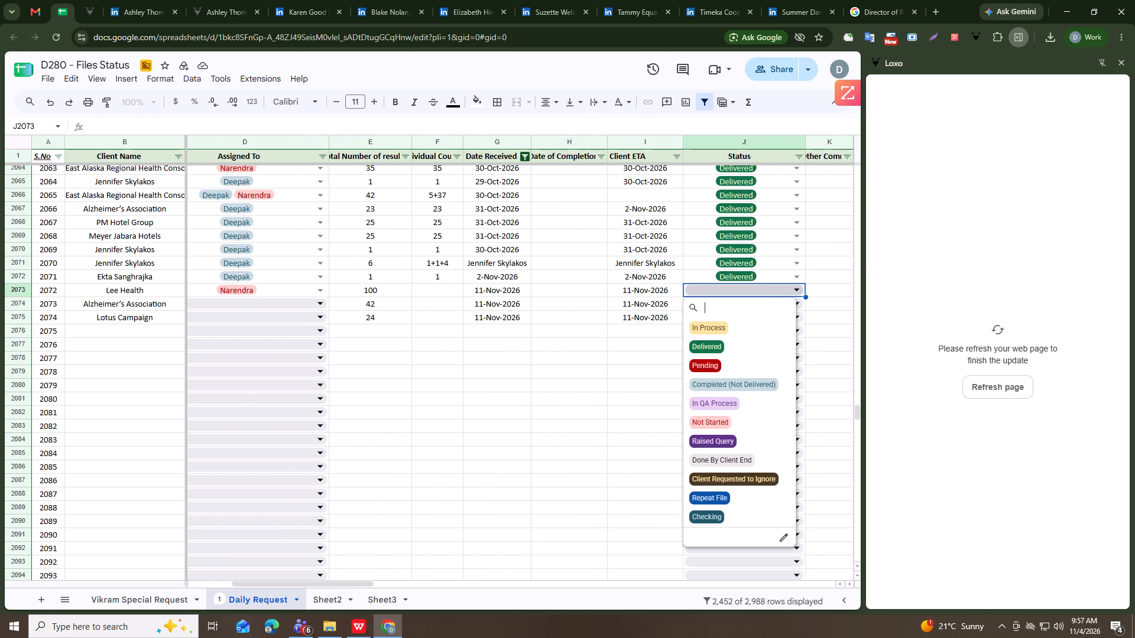
{"action": "left_click", "coordinate": [718, 330]}
{"action": "left_click", "coordinate": [492, 387]}
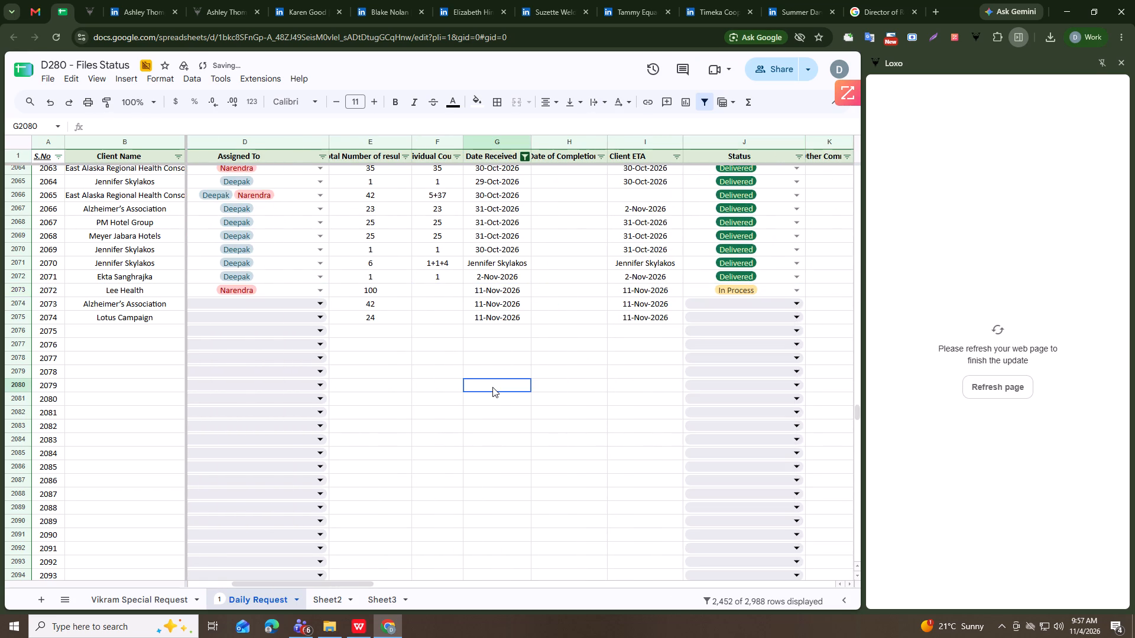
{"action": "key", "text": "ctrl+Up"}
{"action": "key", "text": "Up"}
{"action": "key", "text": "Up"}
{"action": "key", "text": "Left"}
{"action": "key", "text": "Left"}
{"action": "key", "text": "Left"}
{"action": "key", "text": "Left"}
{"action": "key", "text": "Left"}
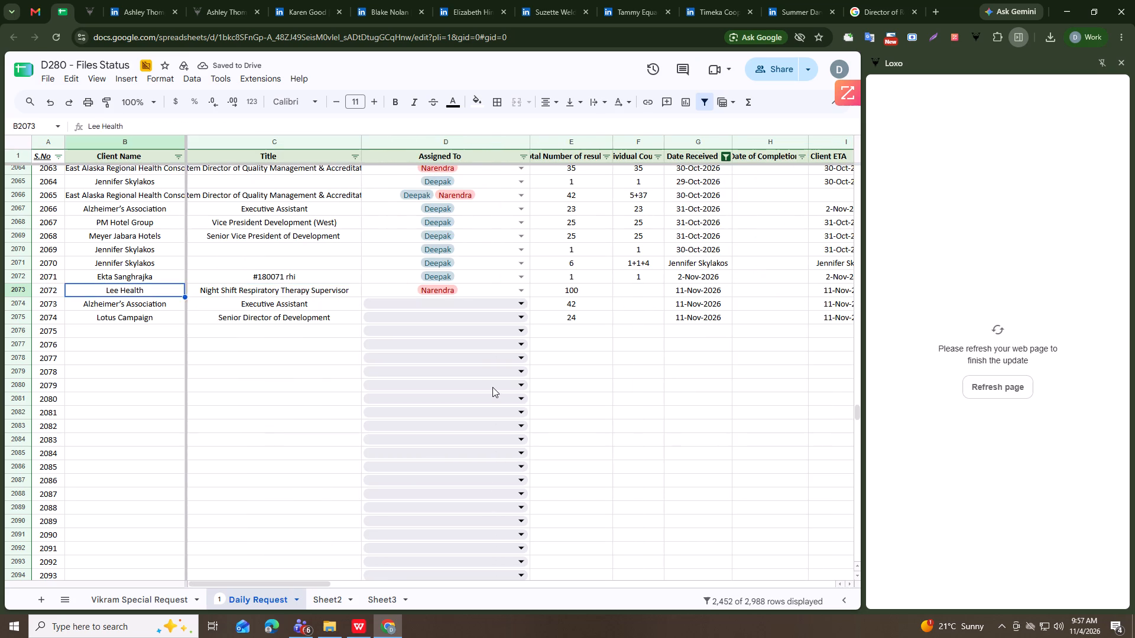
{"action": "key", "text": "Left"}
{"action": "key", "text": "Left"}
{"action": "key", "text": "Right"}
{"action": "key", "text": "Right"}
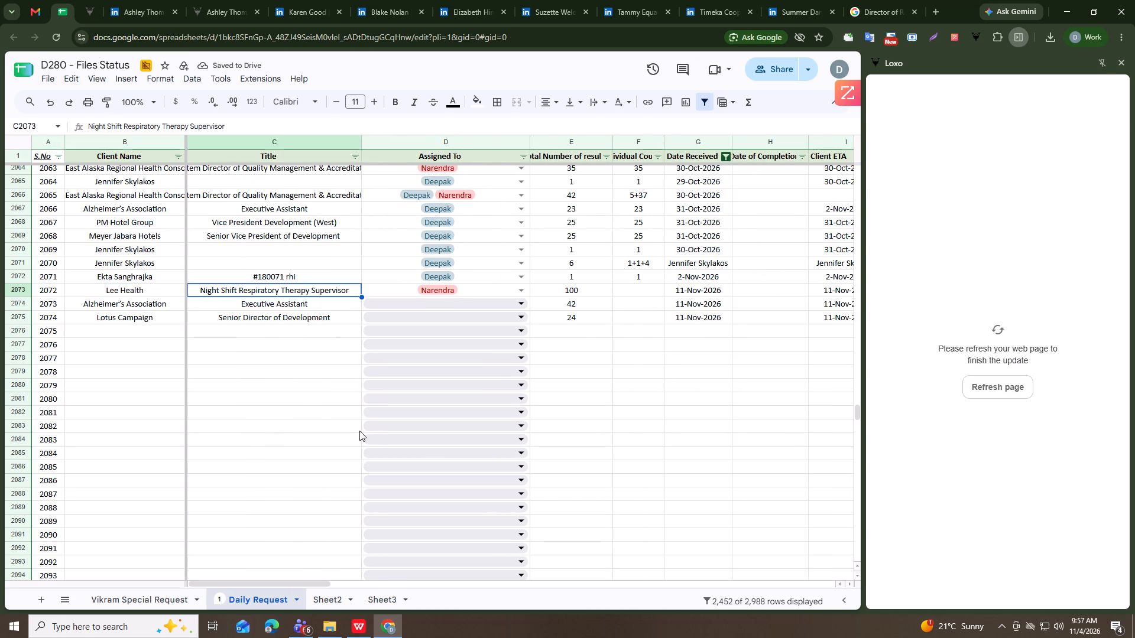
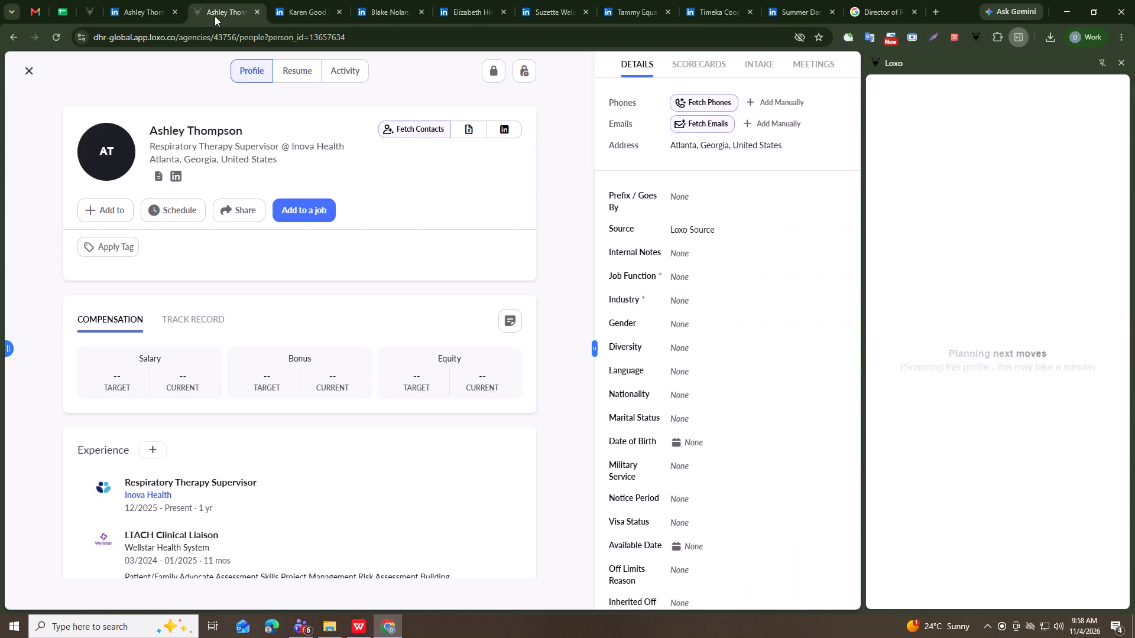
Change the state in the Inova Health respiratory therapy supervisor's Loxo address to GA.
{"action": "scroll", "coordinate": [235, 369], "scroll_direction": "up", "scroll_amount": 5}
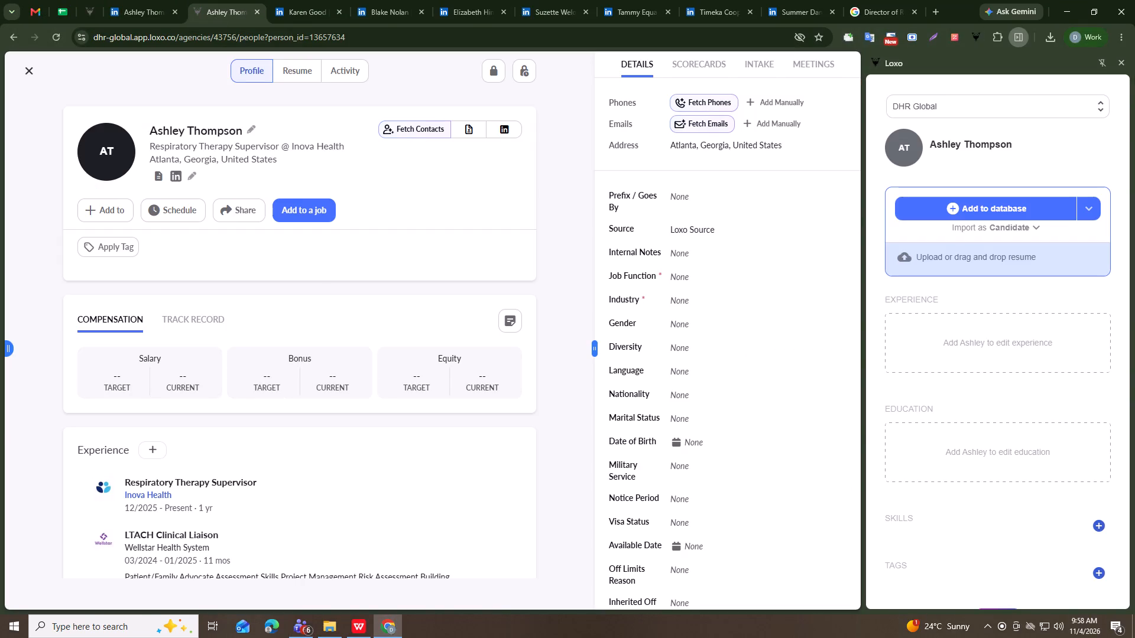
{"action": "scroll", "coordinate": [257, 325], "scroll_direction": "down", "scroll_amount": 7}
{"action": "scroll", "coordinate": [256, 305], "scroll_direction": "up", "scroll_amount": 10}
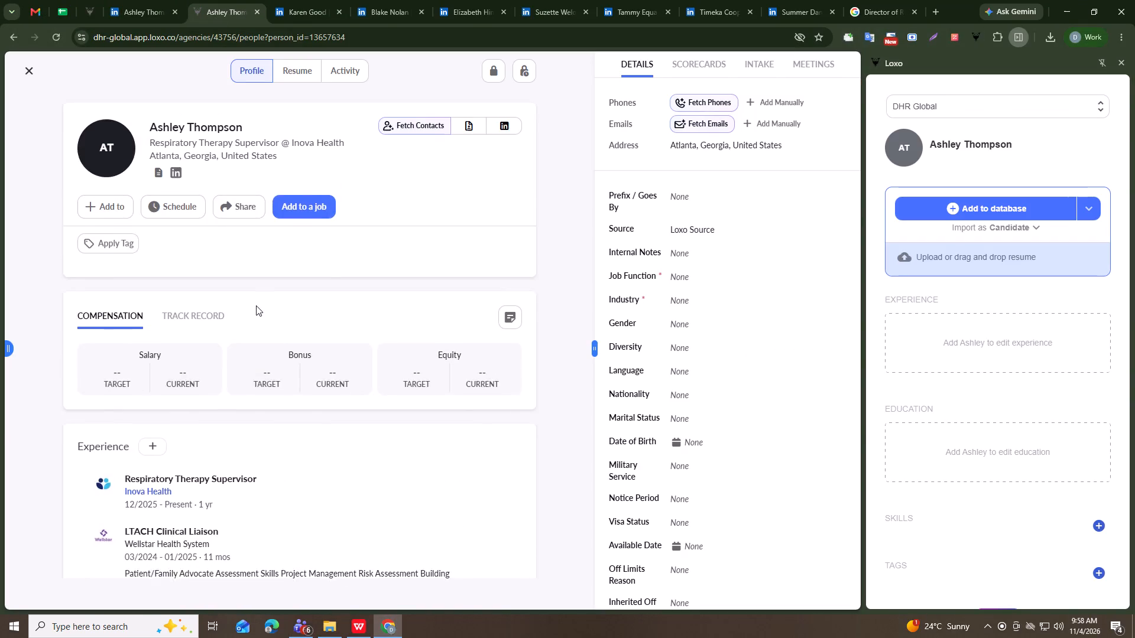
{"action": "scroll", "coordinate": [524, 287], "scroll_direction": "up", "scroll_amount": 3}
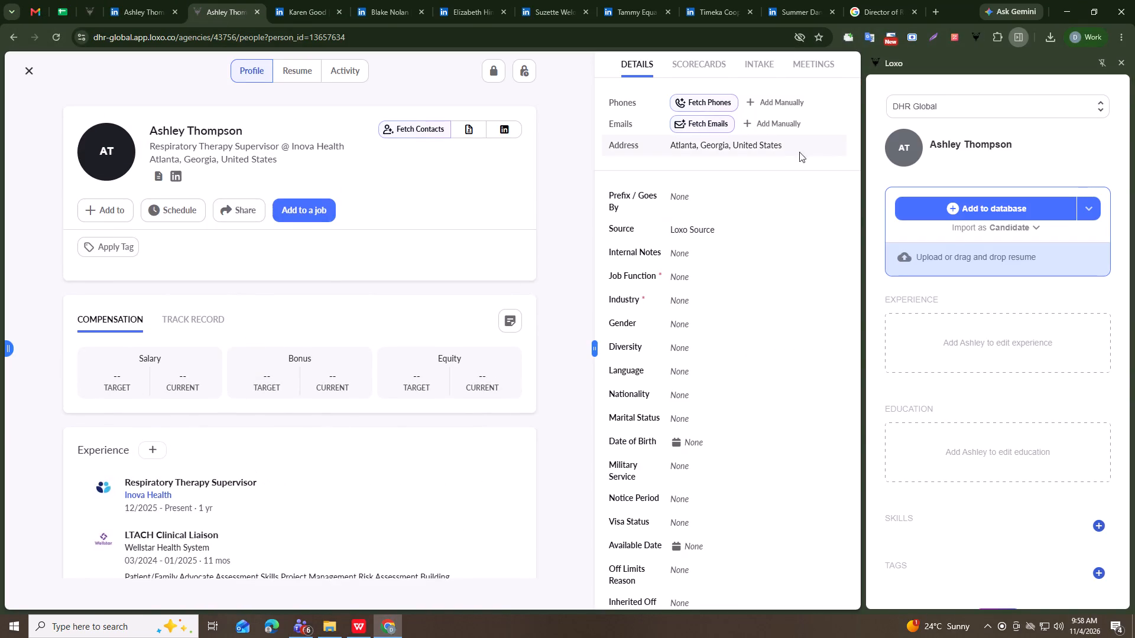
{"action": "left_click", "coordinate": [840, 145]}
{"action": "double_click", "coordinate": [764, 191]}
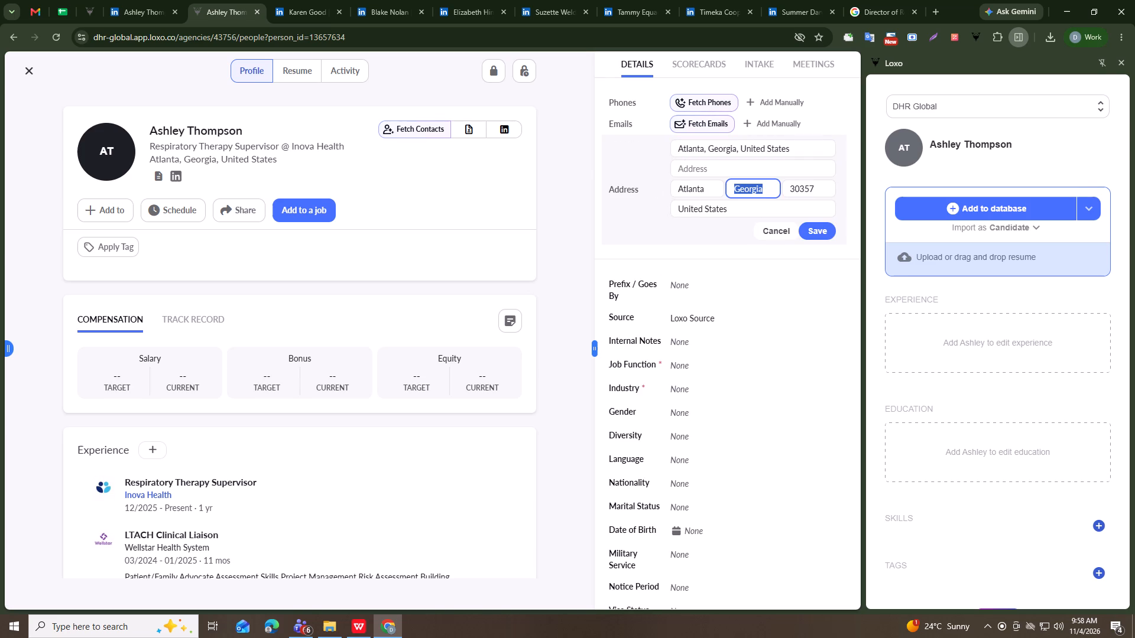
Copy Georgia from the candidate's address line and search Google for "georgia abbreviation".
{"action": "double_click", "coordinate": [725, 142]}
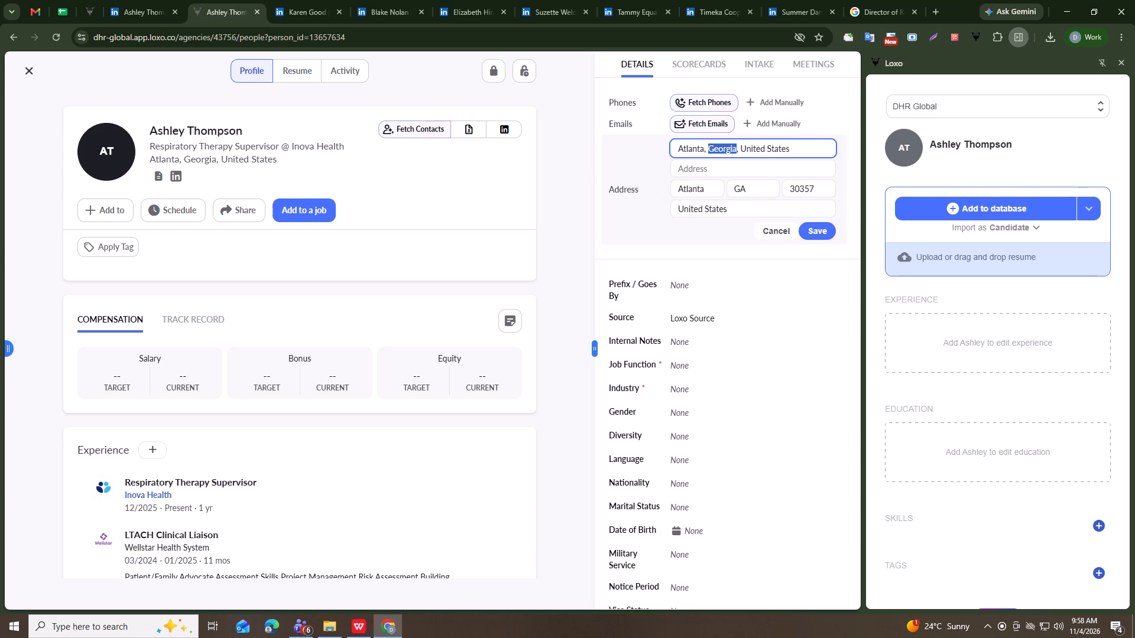
{"action": "key", "text": "ctrl+c"}
{"action": "left_click", "coordinate": [878, 0]}
{"action": "key", "text": "alt+d"}
{"action": "key", "text": "ctrl+v"}
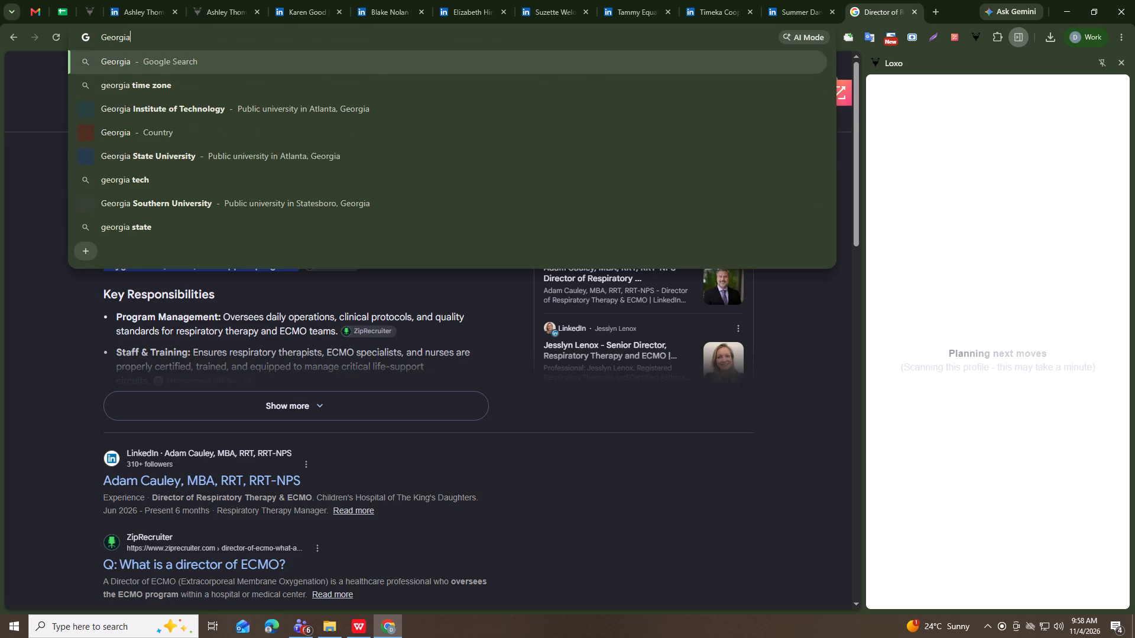
{"action": "key", "text": "space"}
{"action": "type", "text": "AVV"}
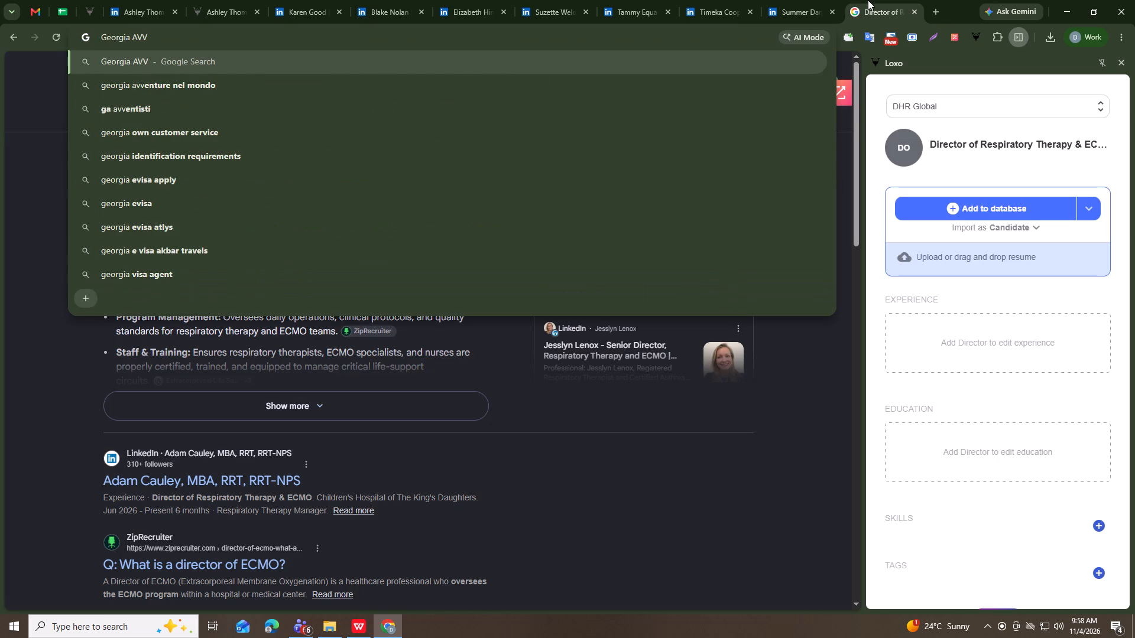
{"action": "key", "text": "BackSpace"}
{"action": "key", "text": "BackSpace"}
{"action": "type", "text": "BB"}
{"action": "key", "text": "Down"}
{"action": "key", "text": "Return"}
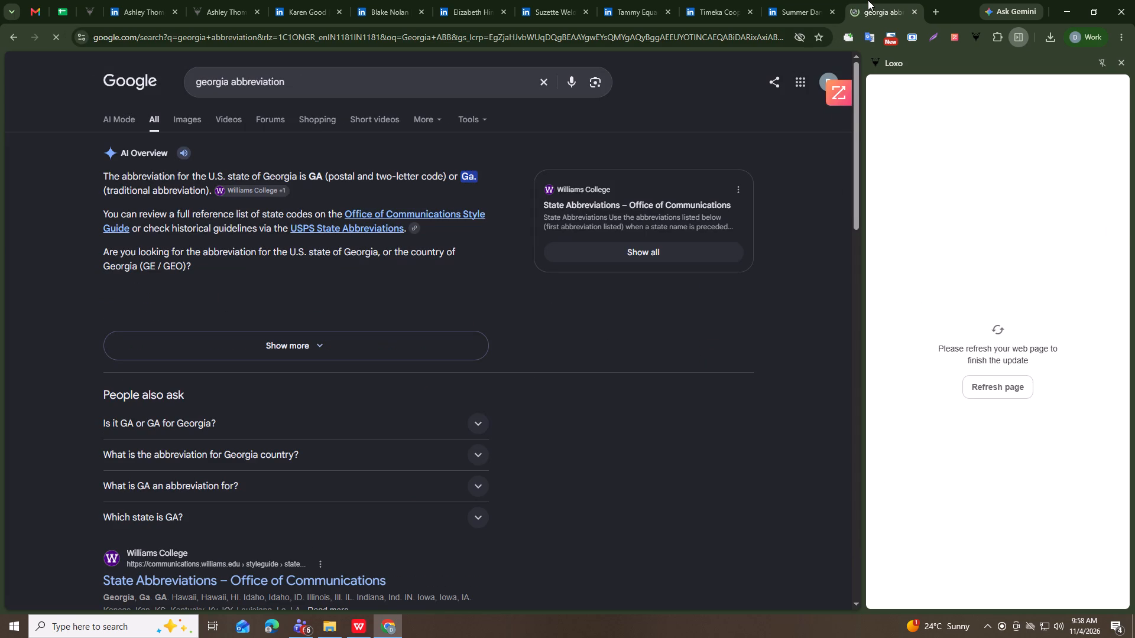
Return to the candidate's Loxo profile and save the edited address.
{"action": "left_click", "coordinate": [219, 0]}
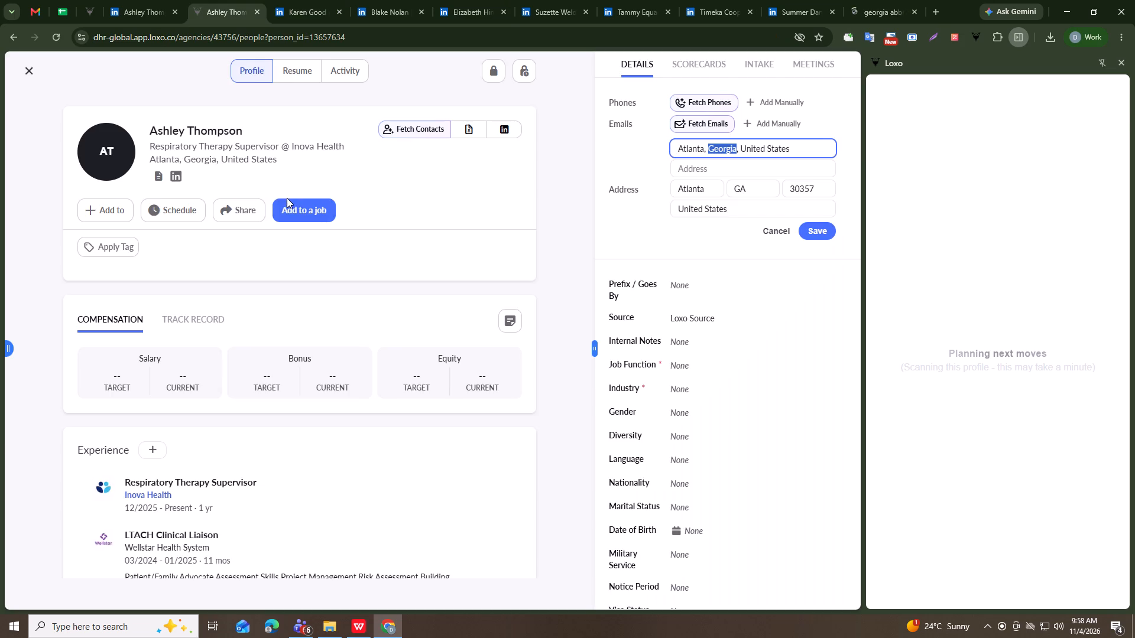
{"action": "left_click", "coordinate": [812, 235]}
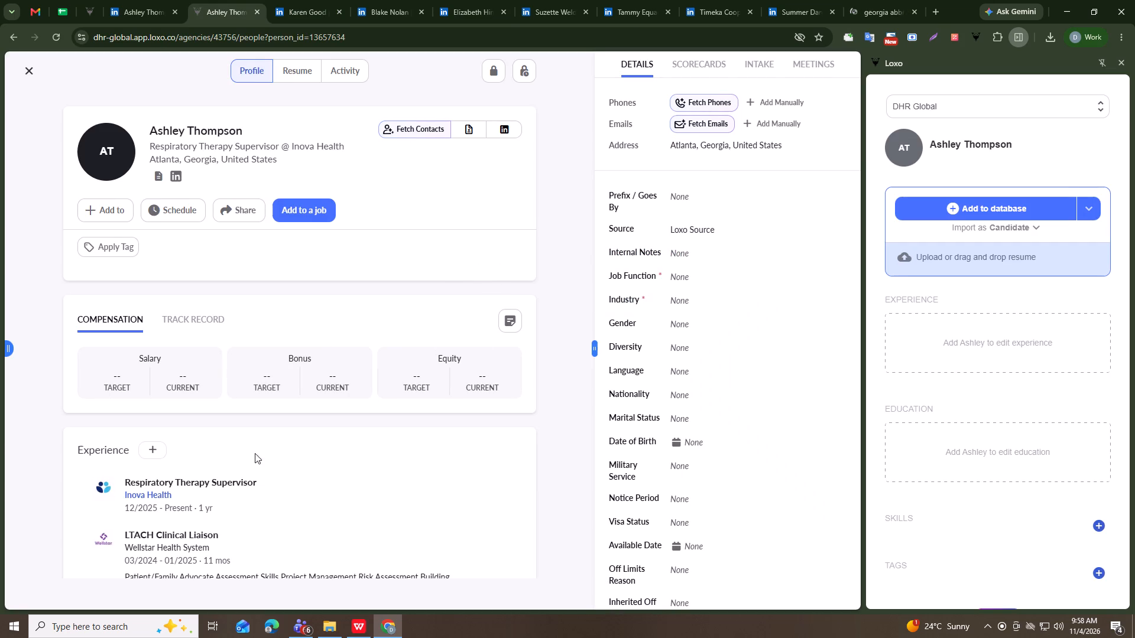
Enter Supervisor as the candidate's job function, copying the current Inova Health title and cutting Respiratory Therapy out of it.
{"action": "scroll", "coordinate": [223, 389], "scroll_direction": "down", "scroll_amount": 3}
{"action": "double_click", "coordinate": [155, 301]}
{"action": "left_click_drag", "start_coordinate": [198, 306], "coordinate": [223, 308], "text": "shift"}
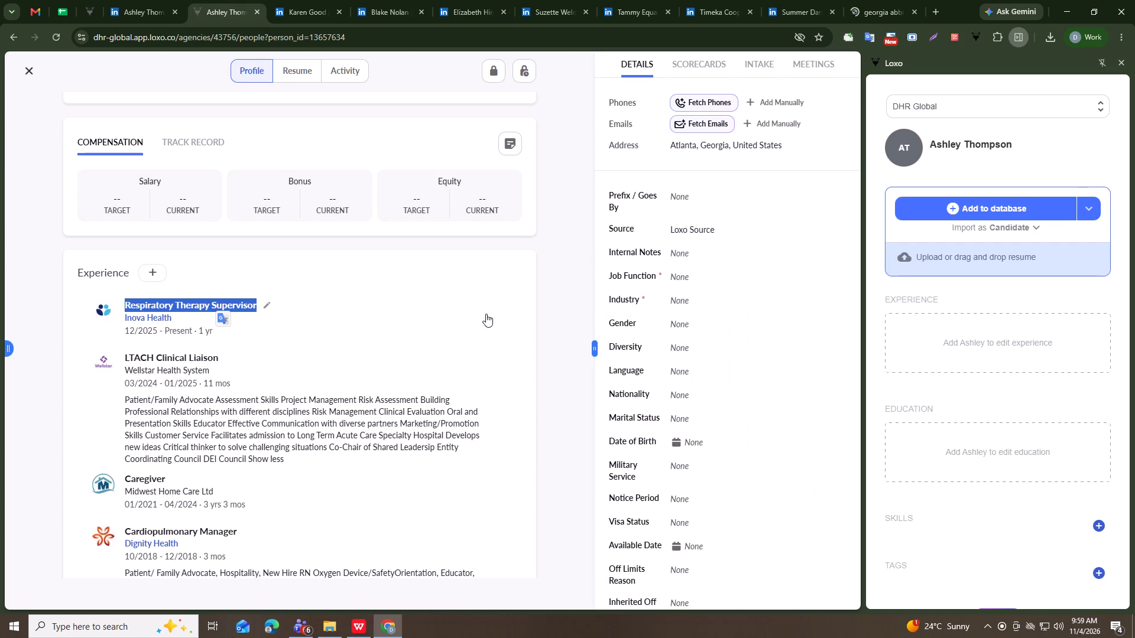
{"action": "key", "text": "ctrl+c"}
{"action": "left_click", "coordinate": [836, 275]}
{"action": "key", "text": "ctrl+v"}
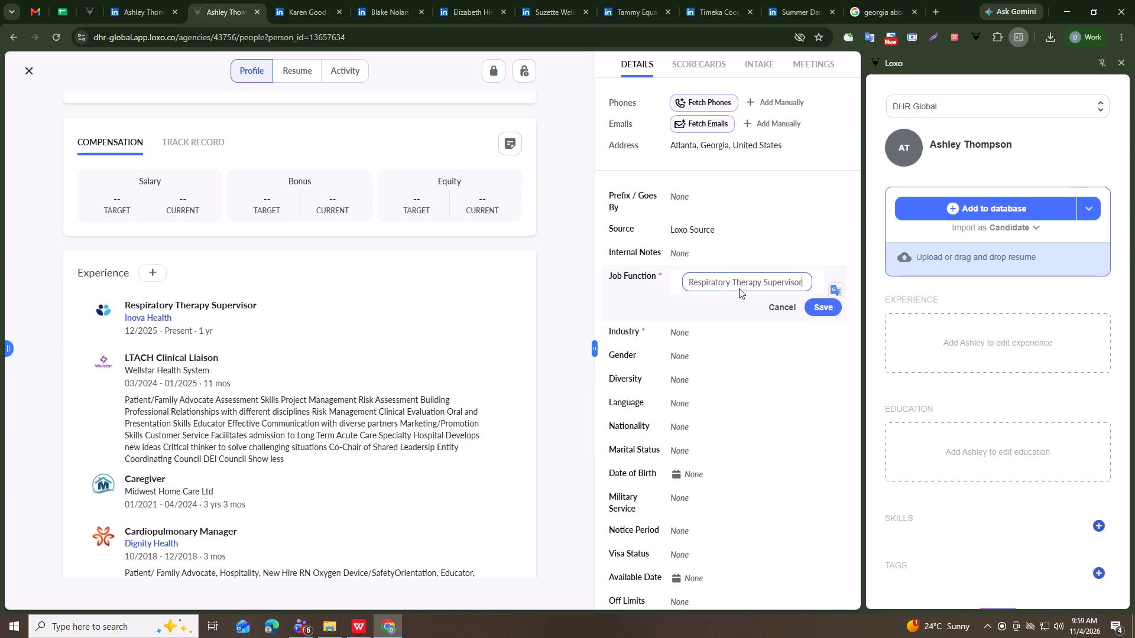
{"action": "key", "text": "ctrl+Left"}
{"action": "key", "text": "ctrl+shift+Left"}
{"action": "key", "text": "ctrl+shift+Left"}
{"action": "key", "text": "ctrl+x"}
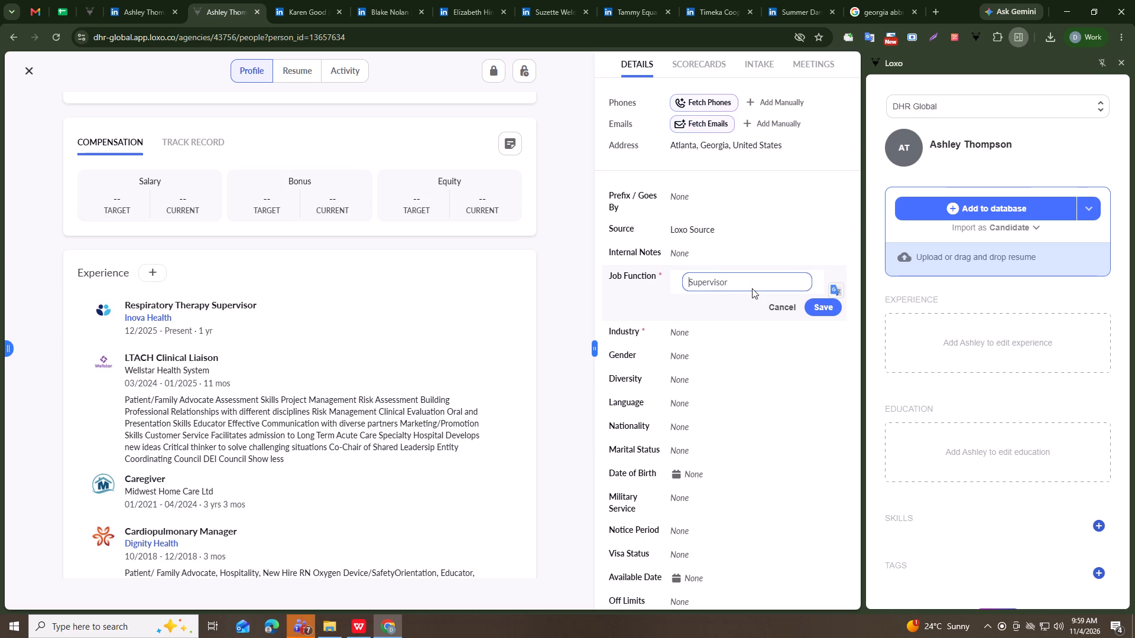
{"action": "key", "text": "End"}
{"action": "key", "text": "BackSpace"}
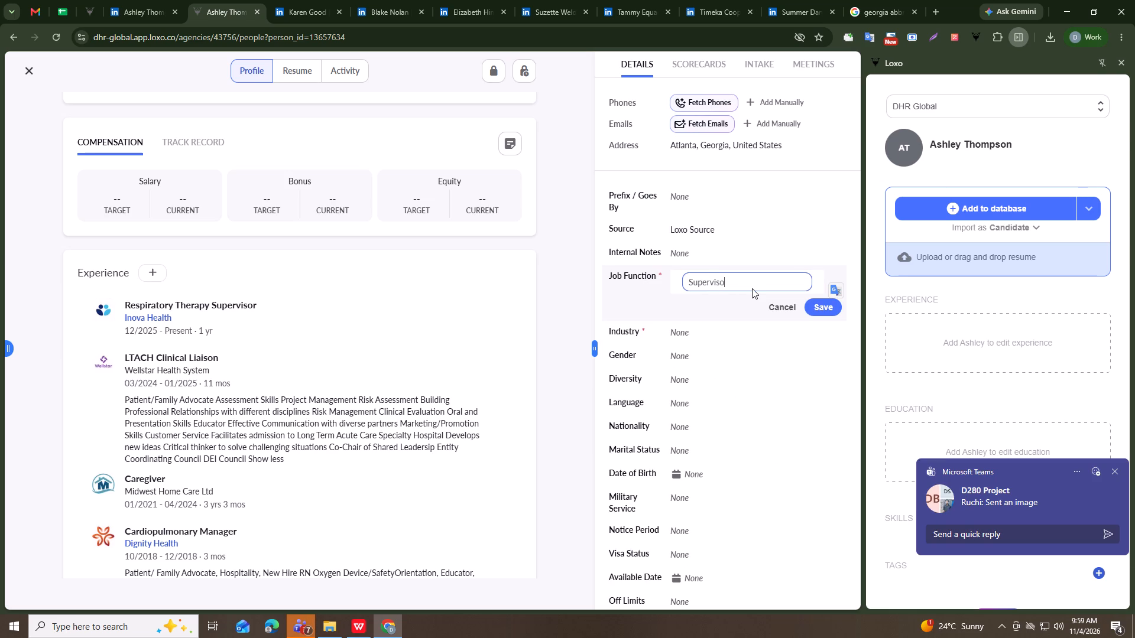
{"action": "key", "text": "r"}
{"action": "left_click", "coordinate": [847, 97]}
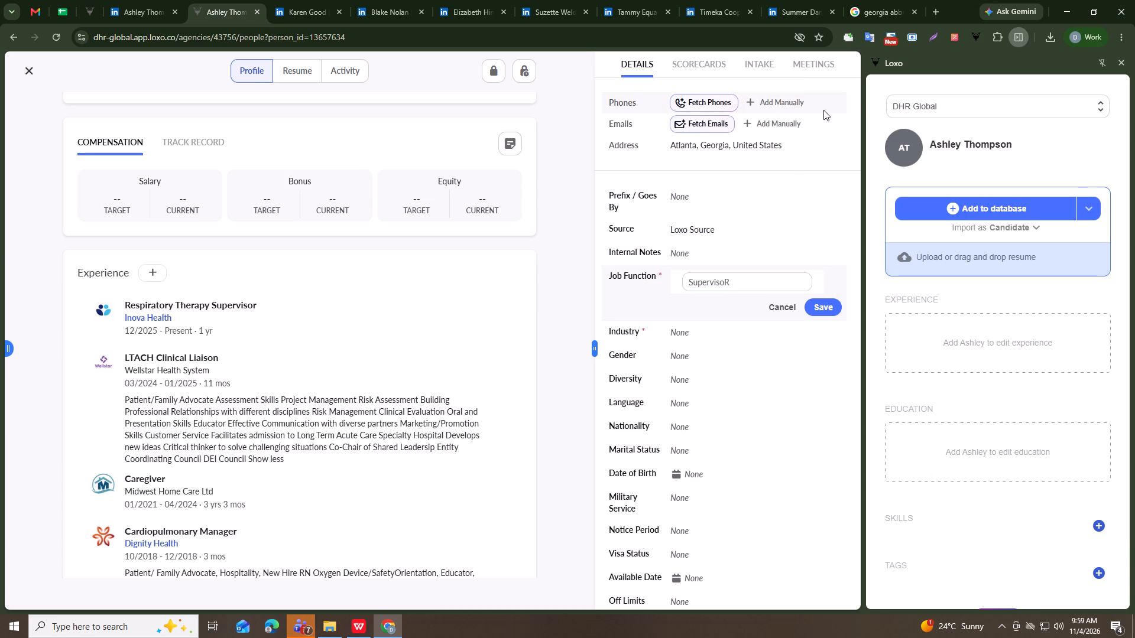
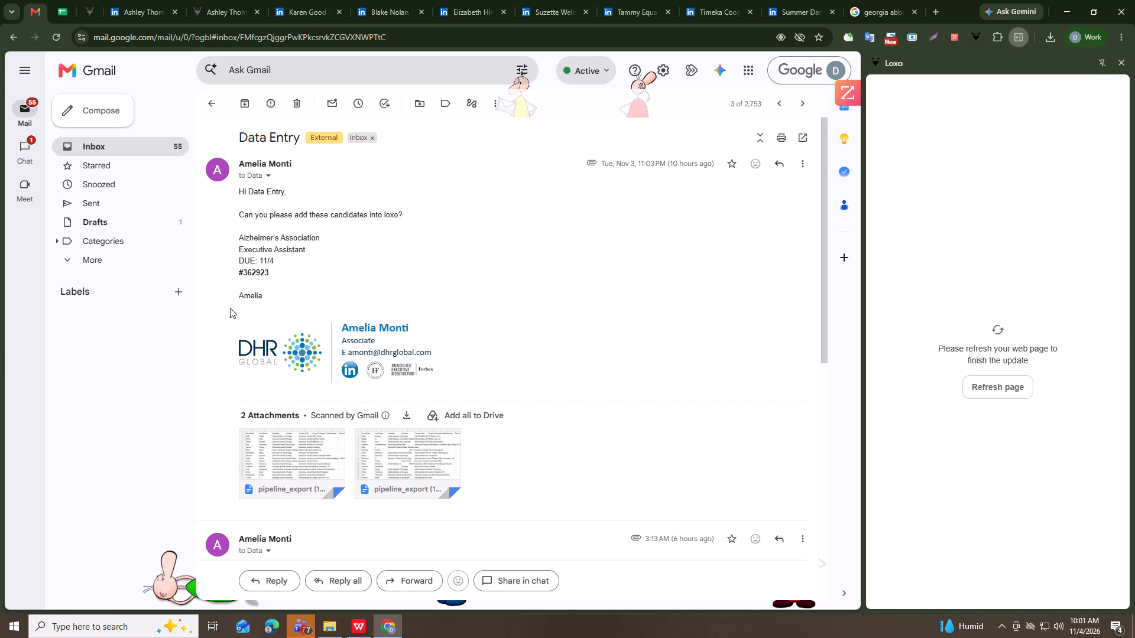
{"action": "double_click", "coordinate": [257, 273]}
{"action": "key", "text": "ctrl+c"}
{"action": "key", "text": "ctrl+c"}
{"action": "left_click", "coordinate": [124, 2]}
{"action": "left_click", "coordinate": [94, 4]}
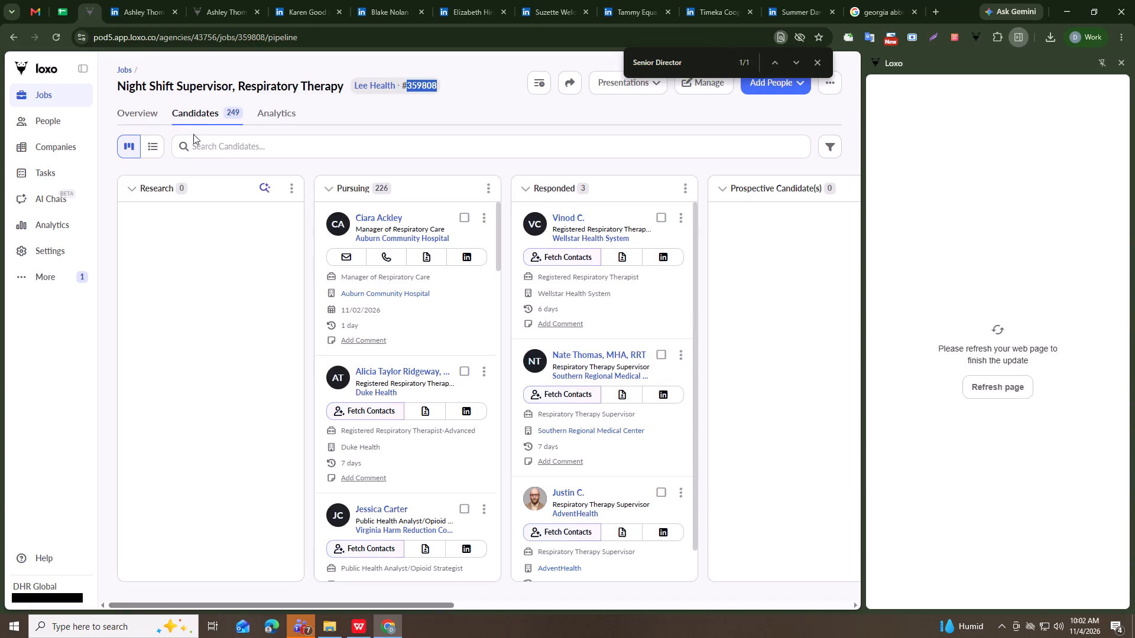
{"action": "left_click", "coordinate": [49, 119]}
{"action": "left_click", "coordinate": [47, 97]}
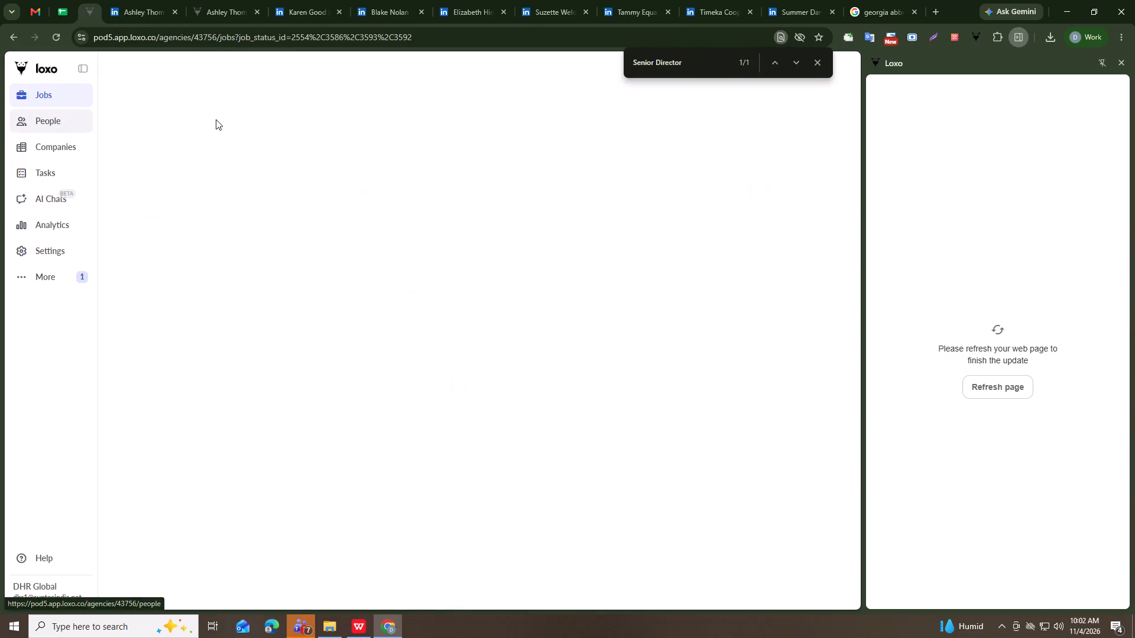
{"action": "left_click", "coordinate": [227, 138]}
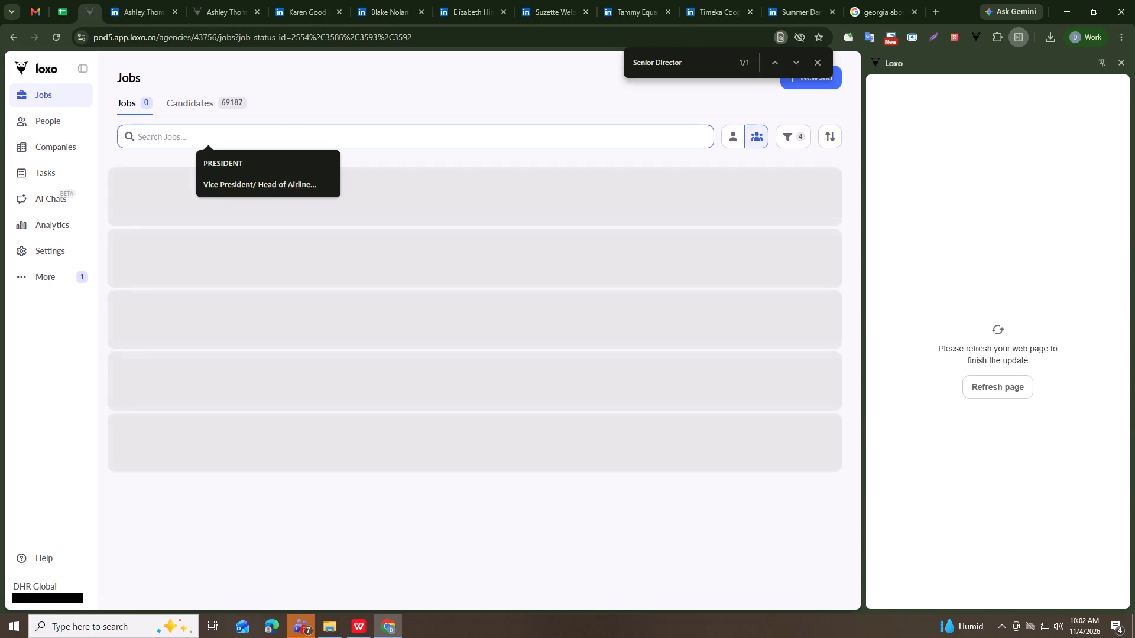
{"action": "key", "text": "ctrl+v"}
{"action": "key", "text": "Return"}
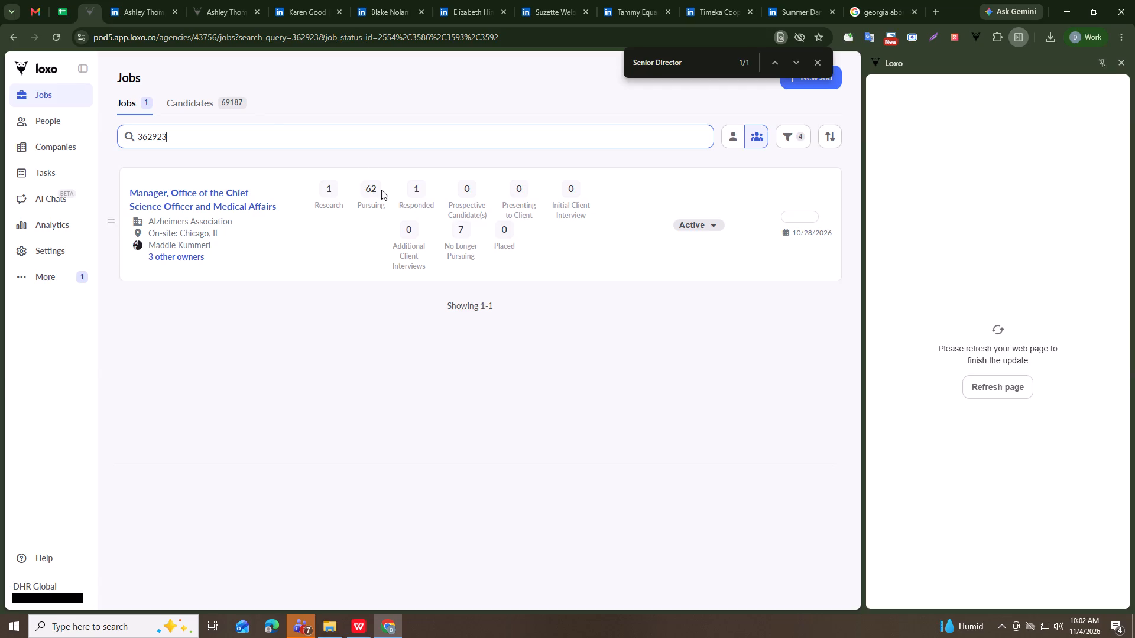
Compare the Loxo job found for 362923 with the Alzheimer's Association entry in the Daily Request sheet and the request email.
{"action": "left_click", "coordinate": [53, 16]}
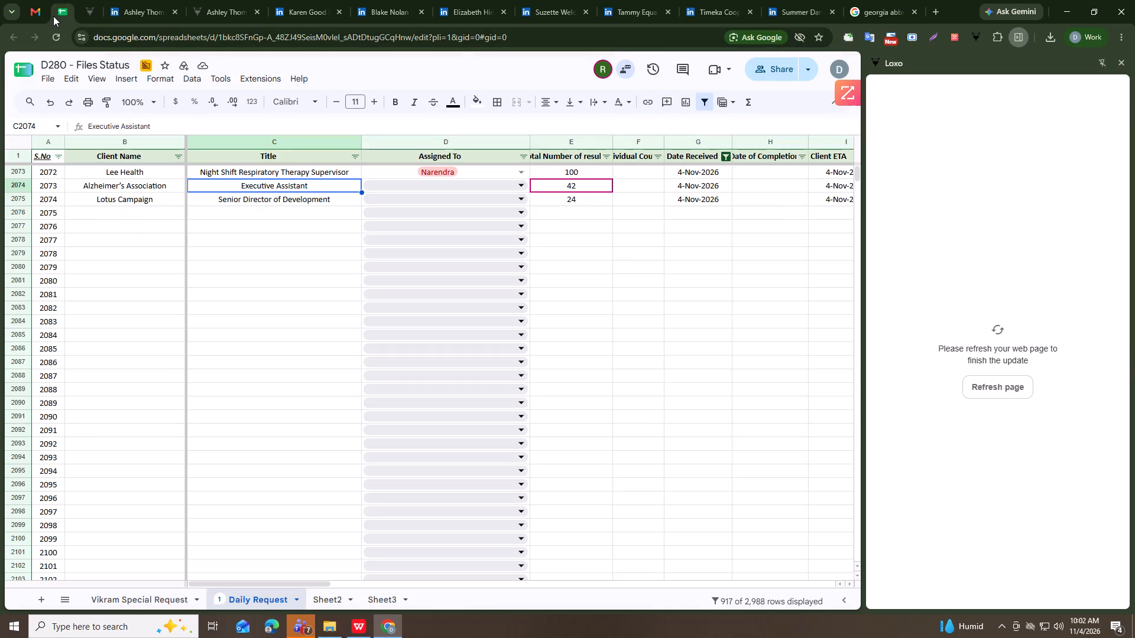
{"action": "left_click", "coordinate": [37, 16]}
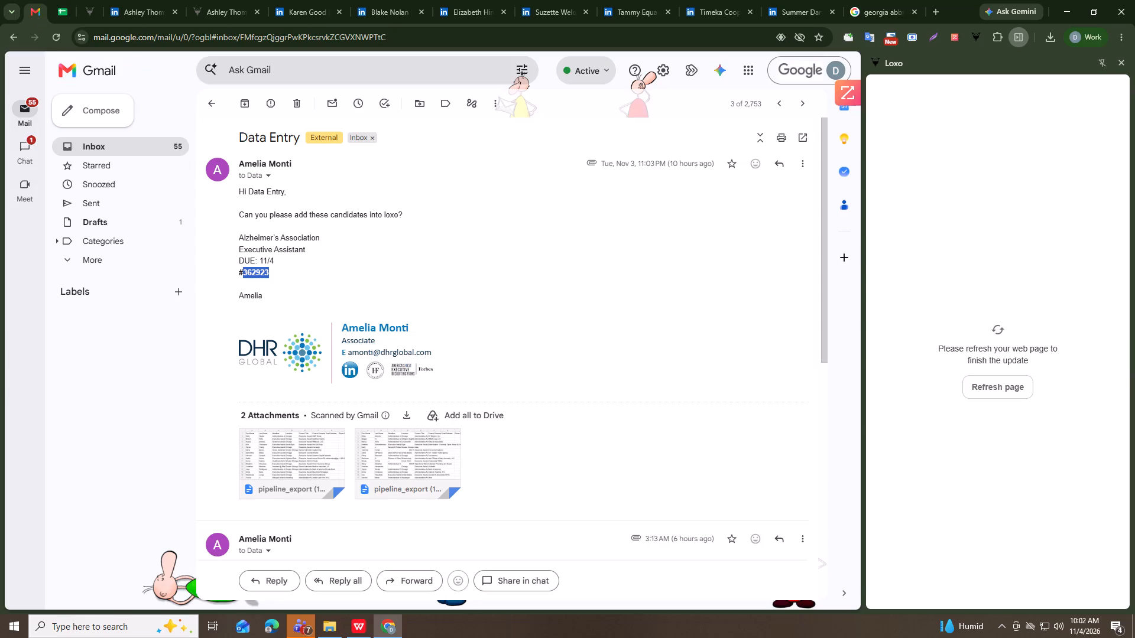
{"action": "left_click", "coordinate": [82, 11]}
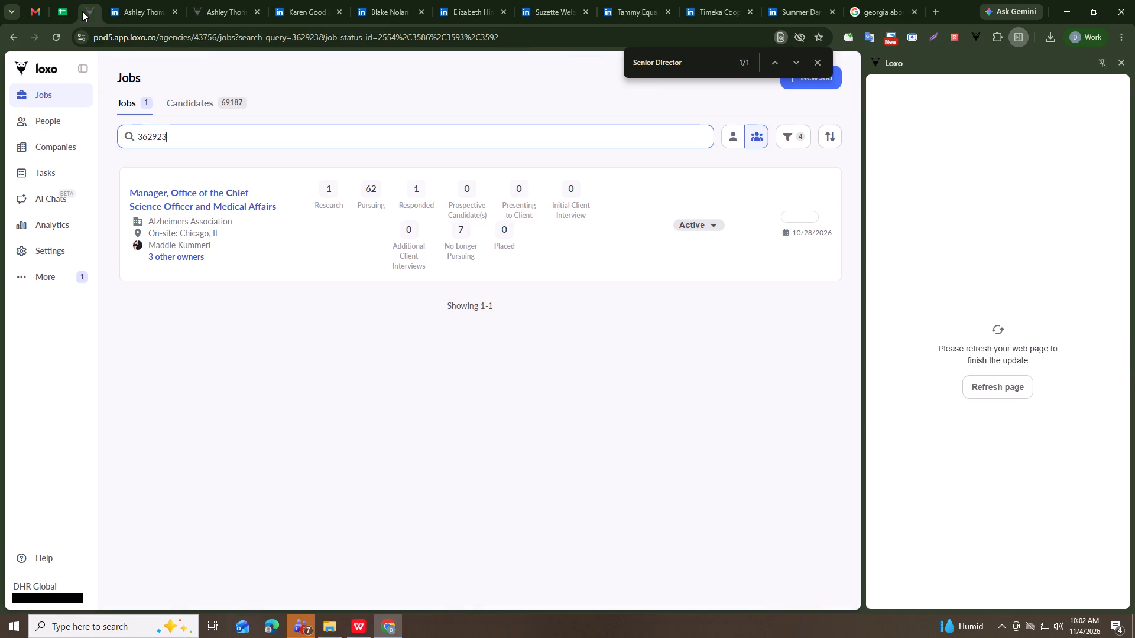
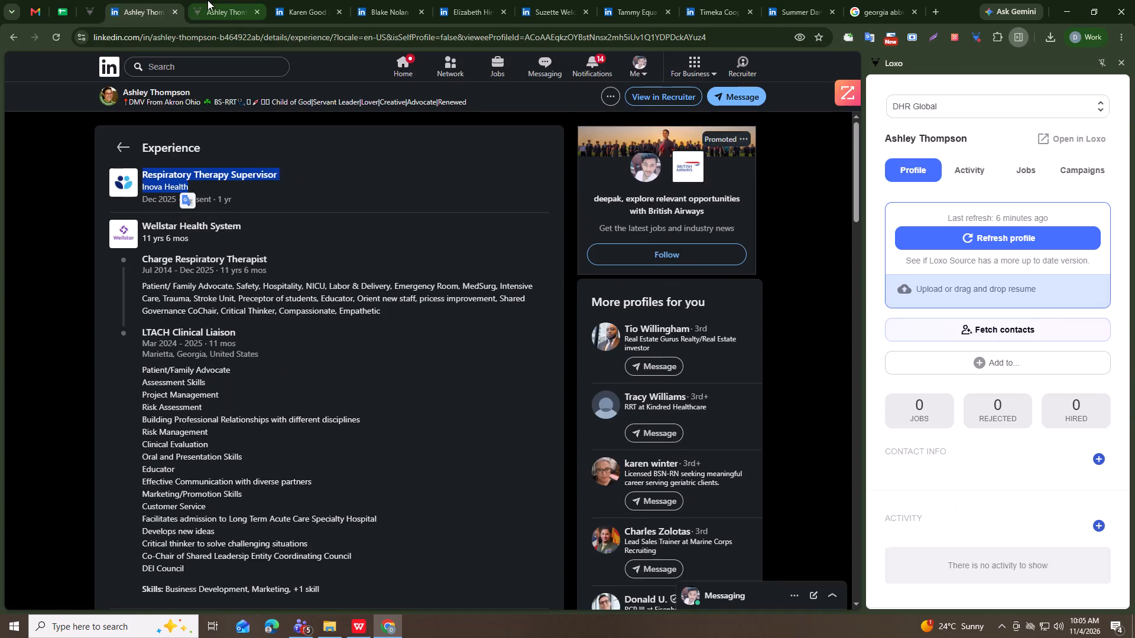
Open the Inova Health company page from the candidate's LinkedIn experience in a new tab and move the Loxo profile tab ahead of it.
{"action": "scroll", "coordinate": [242, 384], "scroll_direction": "up", "scroll_amount": 4}
{"action": "left_click", "coordinate": [147, 0]}
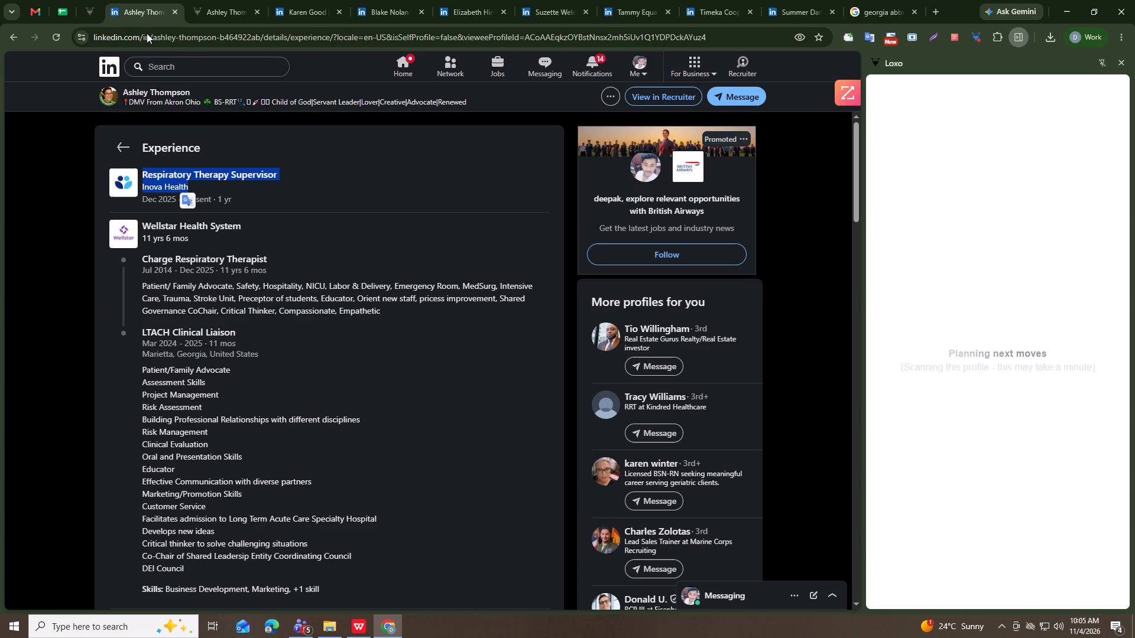
{"action": "left_click", "coordinate": [163, 188], "text": "ctrl"}
{"action": "left_click", "coordinate": [208, 0]}
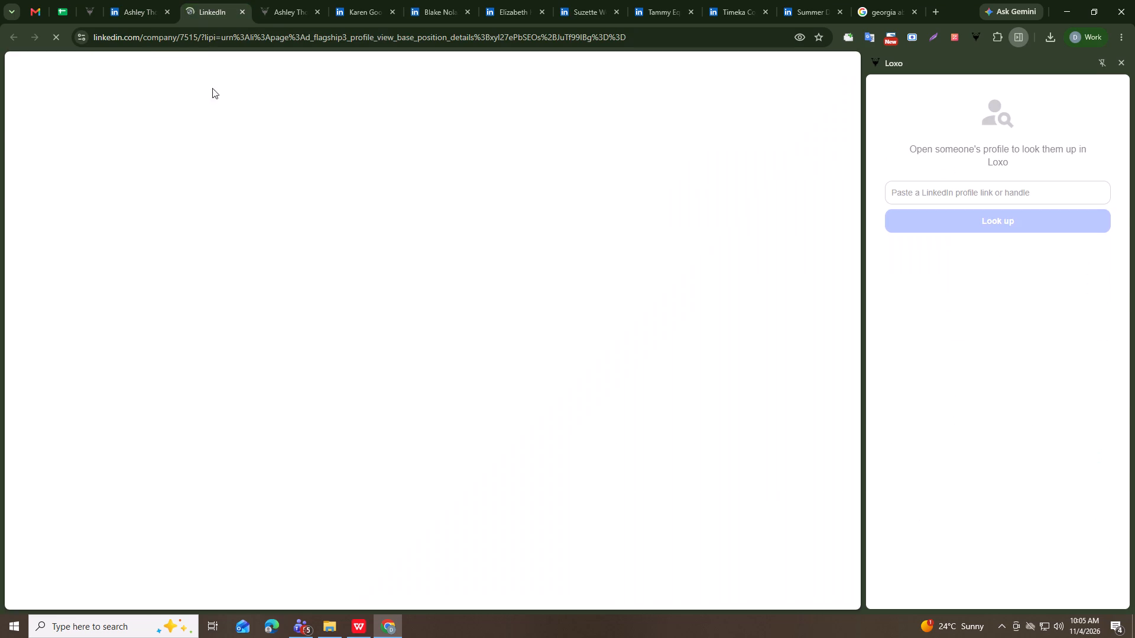
{"action": "left_click", "coordinate": [276, 0]}
{"action": "left_click_drag", "start_coordinate": [282, 1], "coordinate": [203, 0]}
Review the candidate's experience history in the Loxo profile to work out a suitable job function.
{"action": "left_click", "coordinate": [207, 2]}
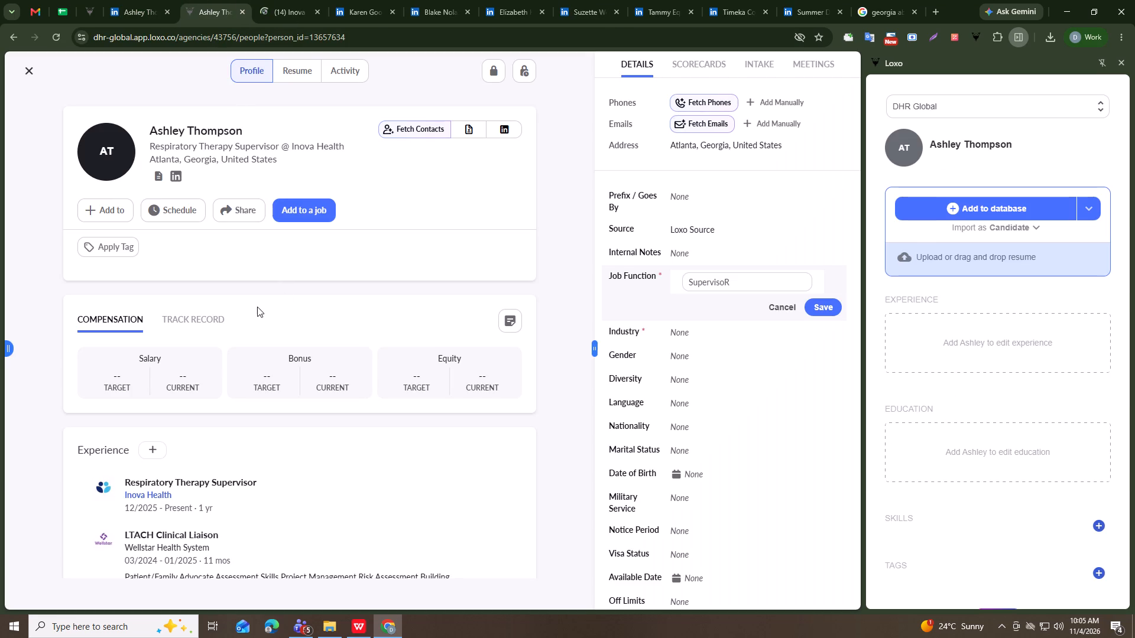
{"action": "scroll", "coordinate": [312, 368], "scroll_direction": "down", "scroll_amount": 6}
{"action": "scroll", "coordinate": [291, 355], "scroll_direction": "up", "scroll_amount": 6}
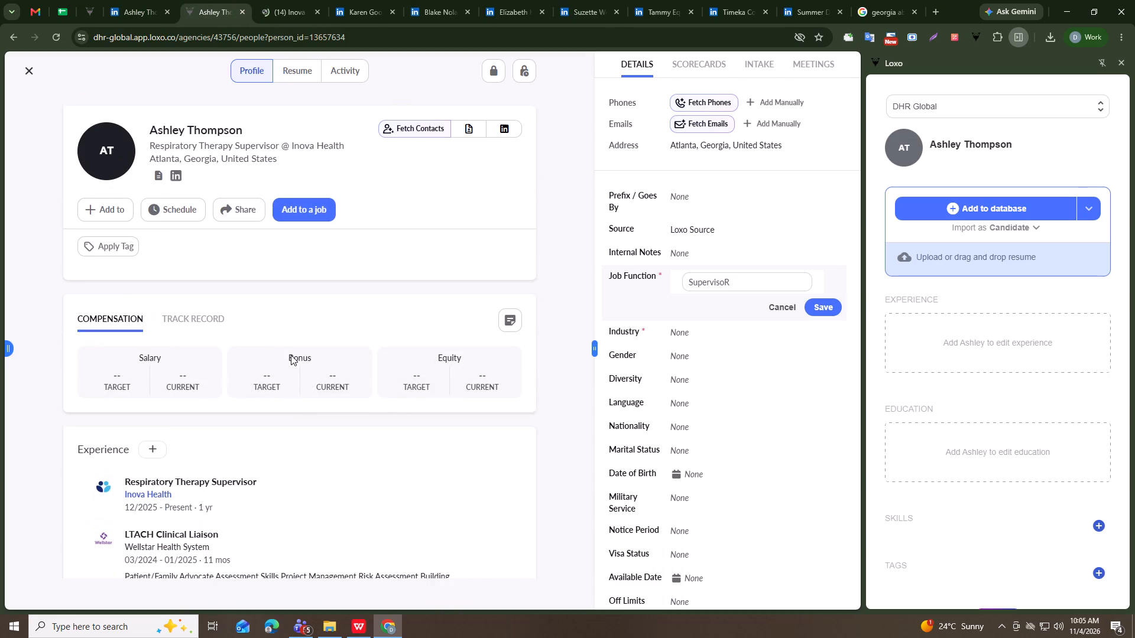
{"action": "scroll", "coordinate": [291, 355], "scroll_direction": "up", "scroll_amount": 5}
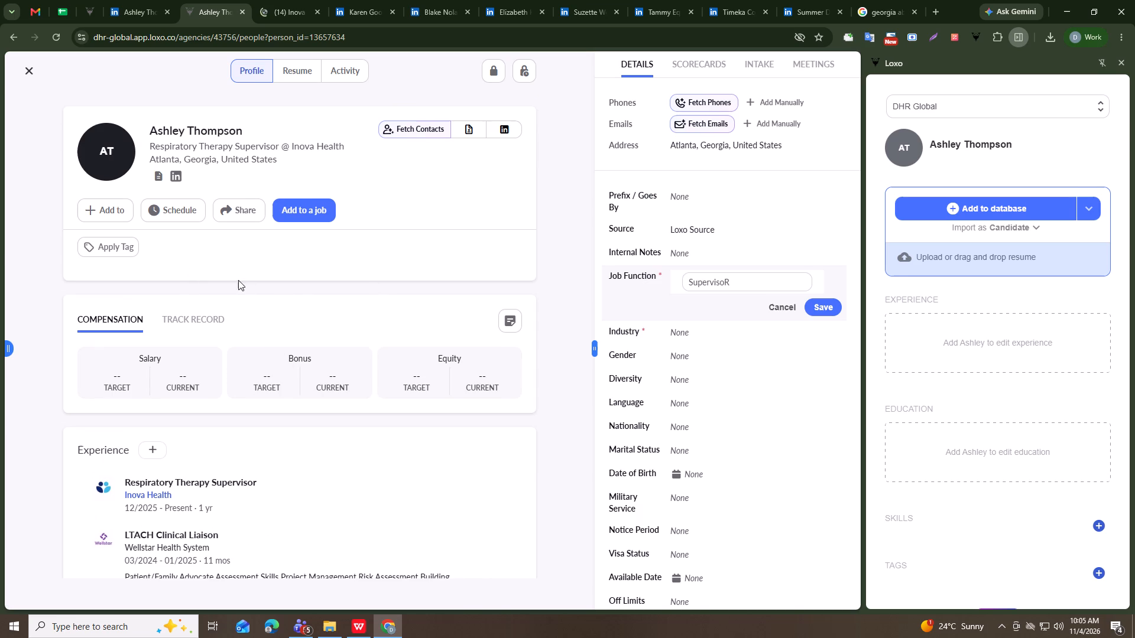
{"action": "scroll", "coordinate": [238, 278], "scroll_direction": "down", "scroll_amount": 3}
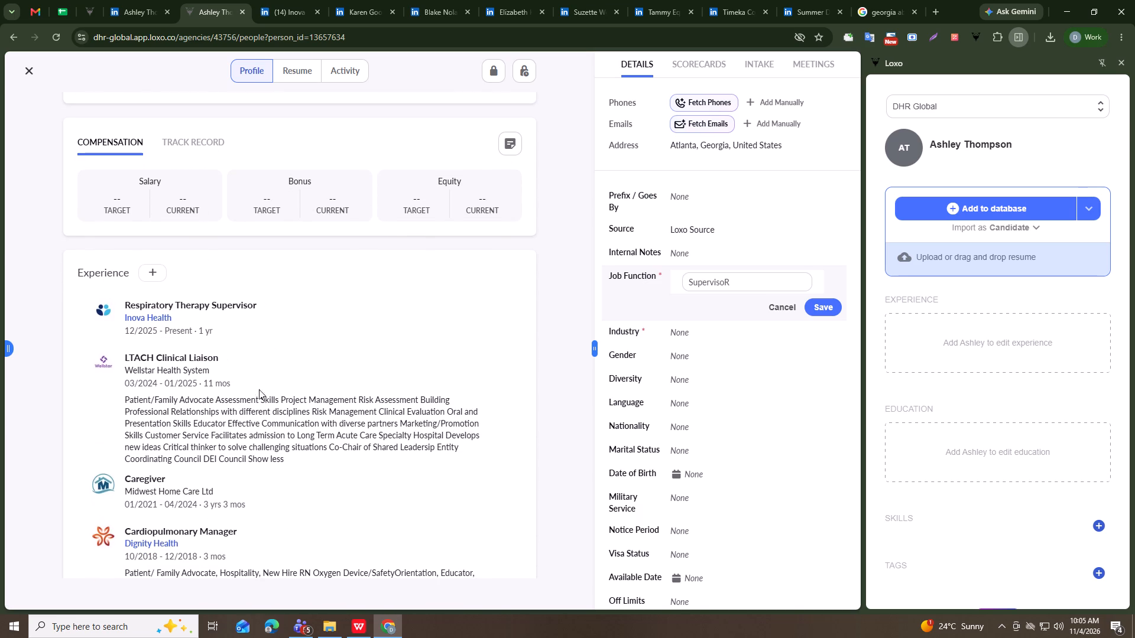
{"action": "scroll", "coordinate": [294, 323], "scroll_direction": "down", "scroll_amount": 7}
{"action": "scroll", "coordinate": [288, 305], "scroll_direction": "up", "scroll_amount": 11}
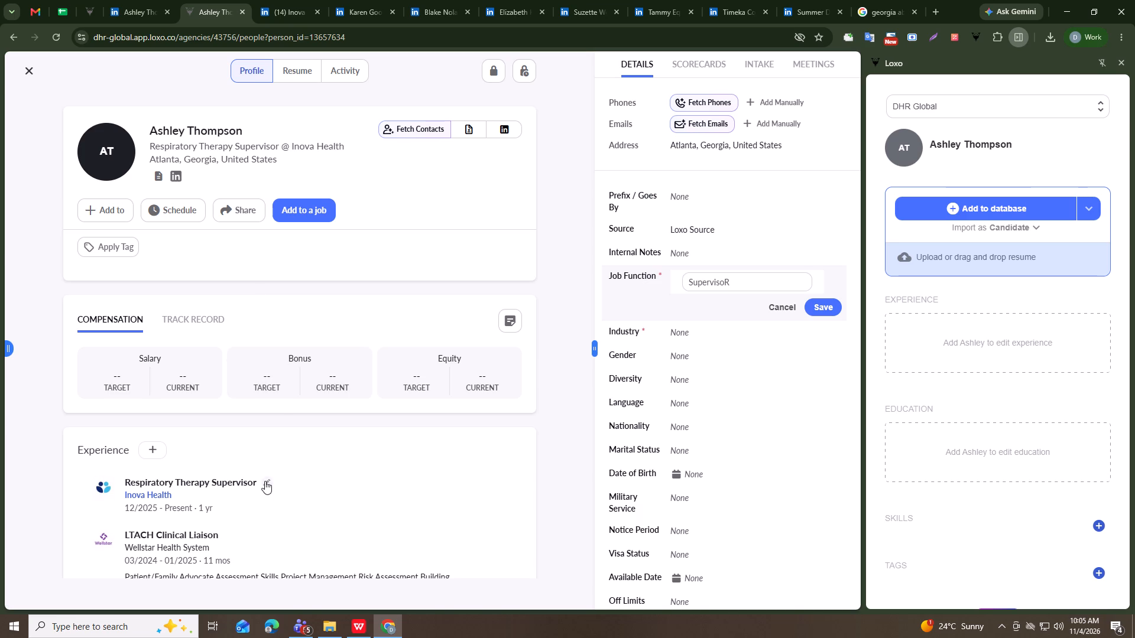
{"action": "scroll", "coordinate": [291, 364], "scroll_direction": "down", "scroll_amount": 3}
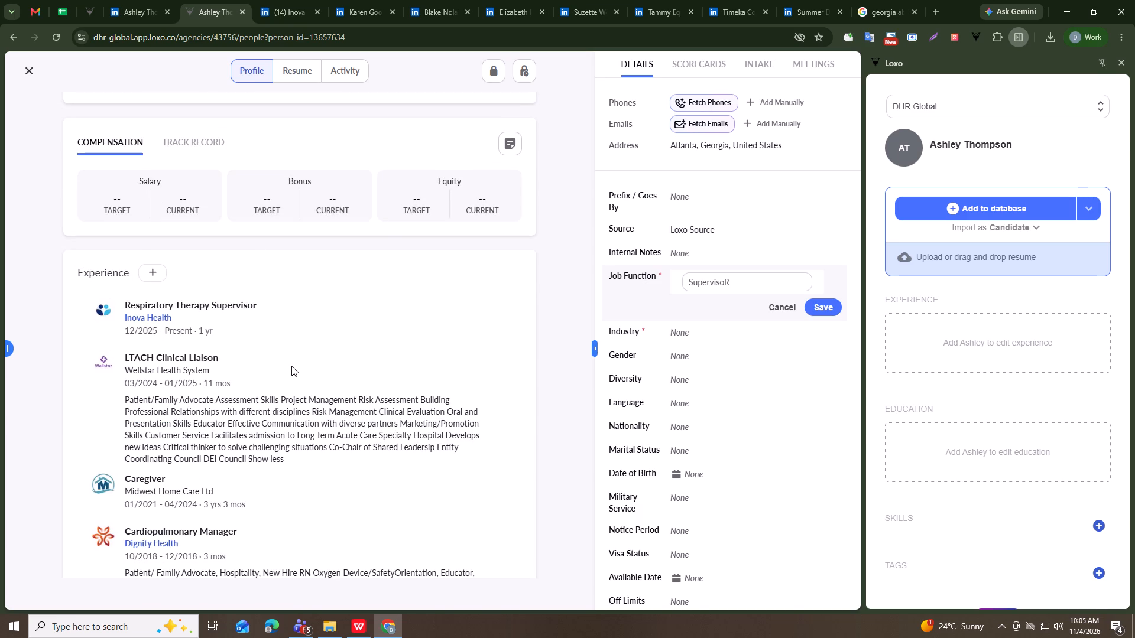
{"action": "scroll", "coordinate": [287, 365], "scroll_direction": "down", "scroll_amount": 4}
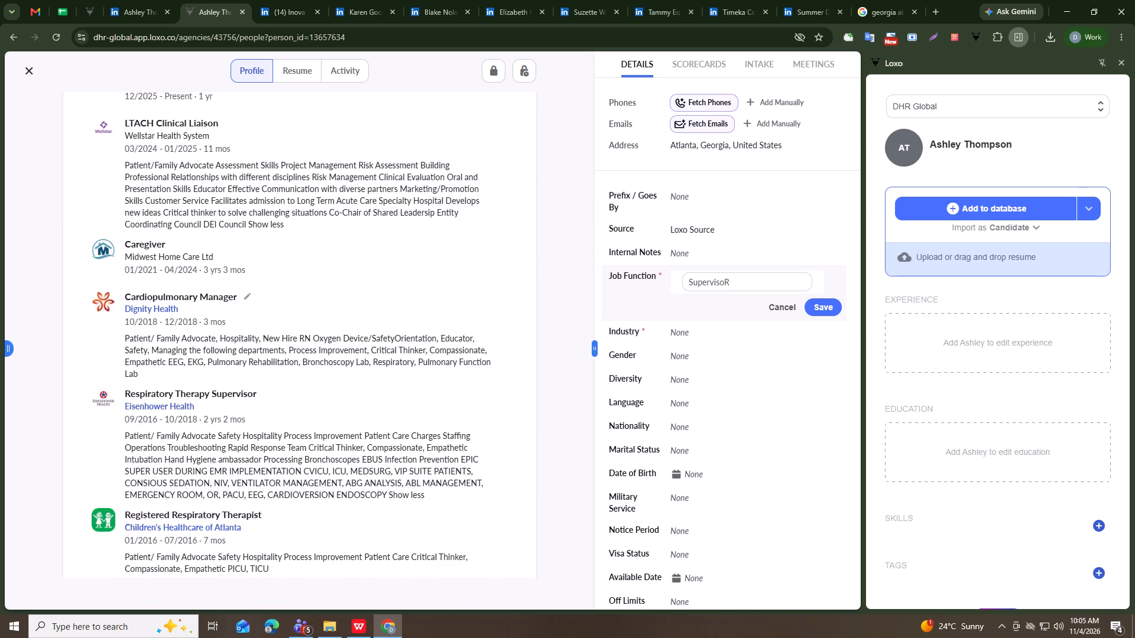
{"action": "scroll", "coordinate": [286, 357], "scroll_direction": "down", "scroll_amount": 6}
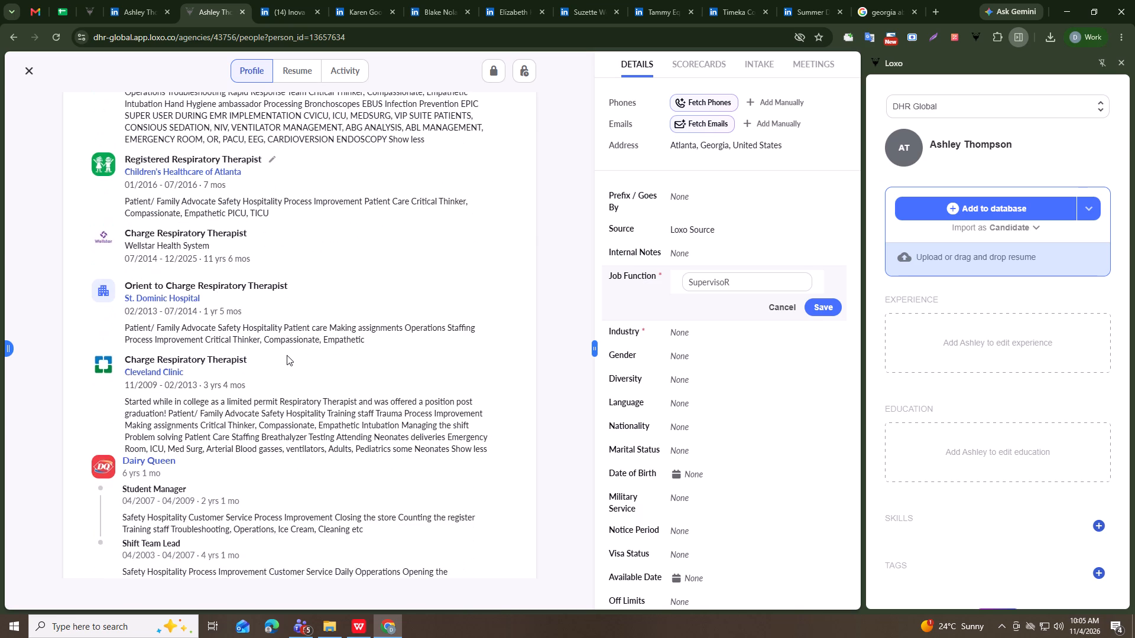
{"action": "scroll", "coordinate": [287, 355], "scroll_direction": "up", "scroll_amount": 15}
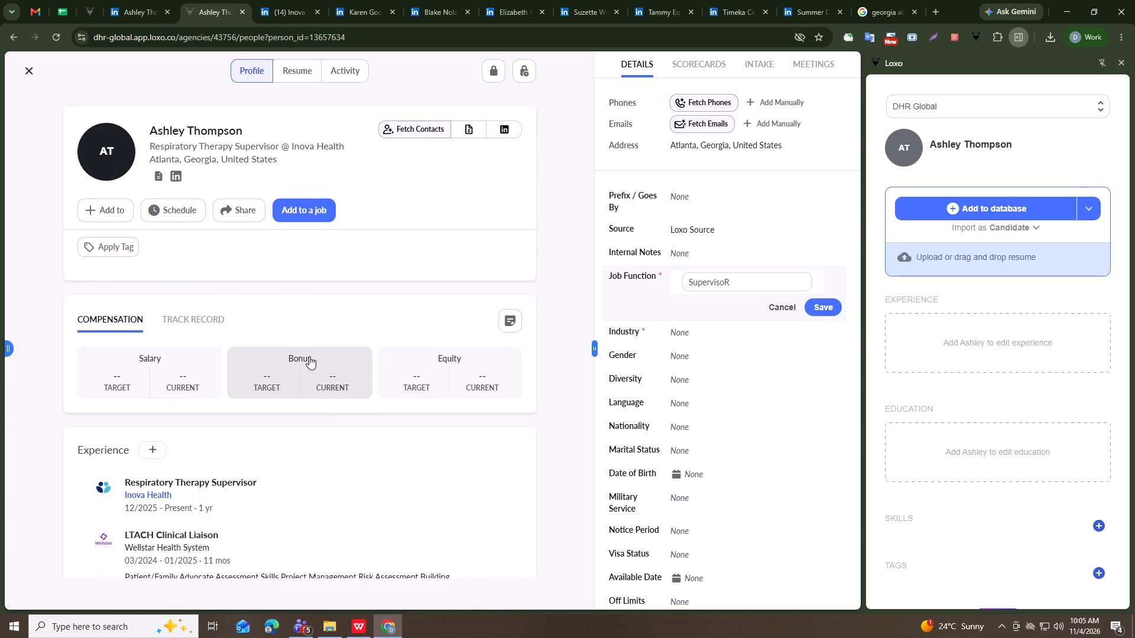
{"action": "scroll", "coordinate": [242, 350], "scroll_direction": "up", "scroll_amount": 4}
Filter the job functions by Respiratory, taken from the current Inova Health title, and select Respiratory/Pulmonary.
{"action": "double_click", "coordinate": [154, 481]}
{"action": "left_click_drag", "start_coordinate": [183, 480], "coordinate": [189, 480], "text": "shift"}
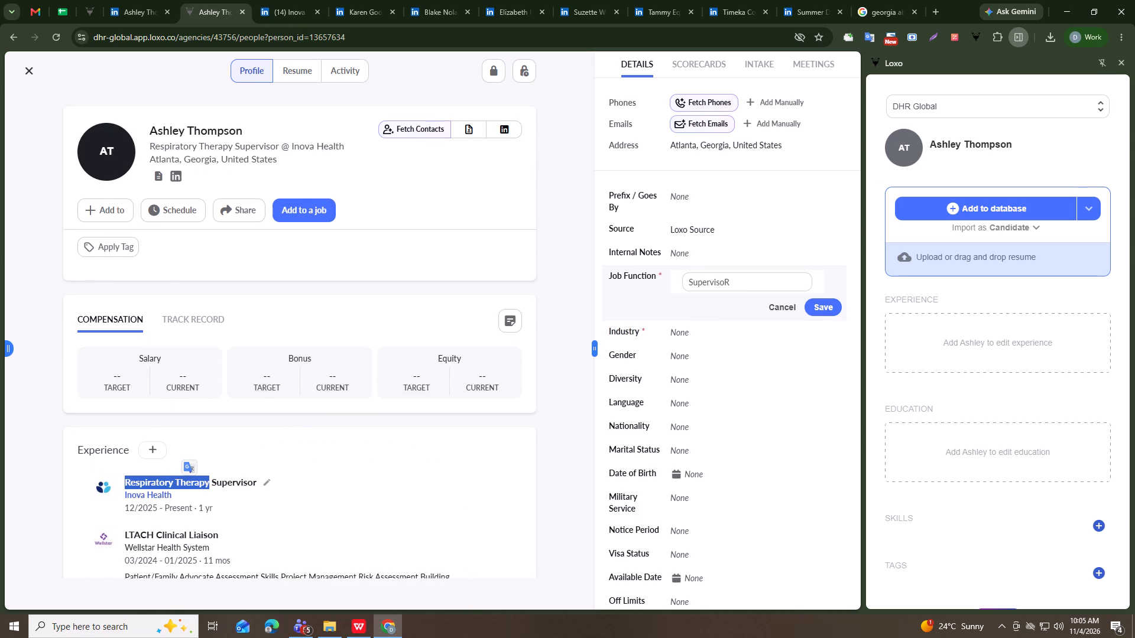
{"action": "key", "text": "ctrl+c"}
{"action": "left_click", "coordinate": [729, 284]}
{"action": "key", "text": "ctrl+a"}
{"action": "key", "text": "ctrl+v"}
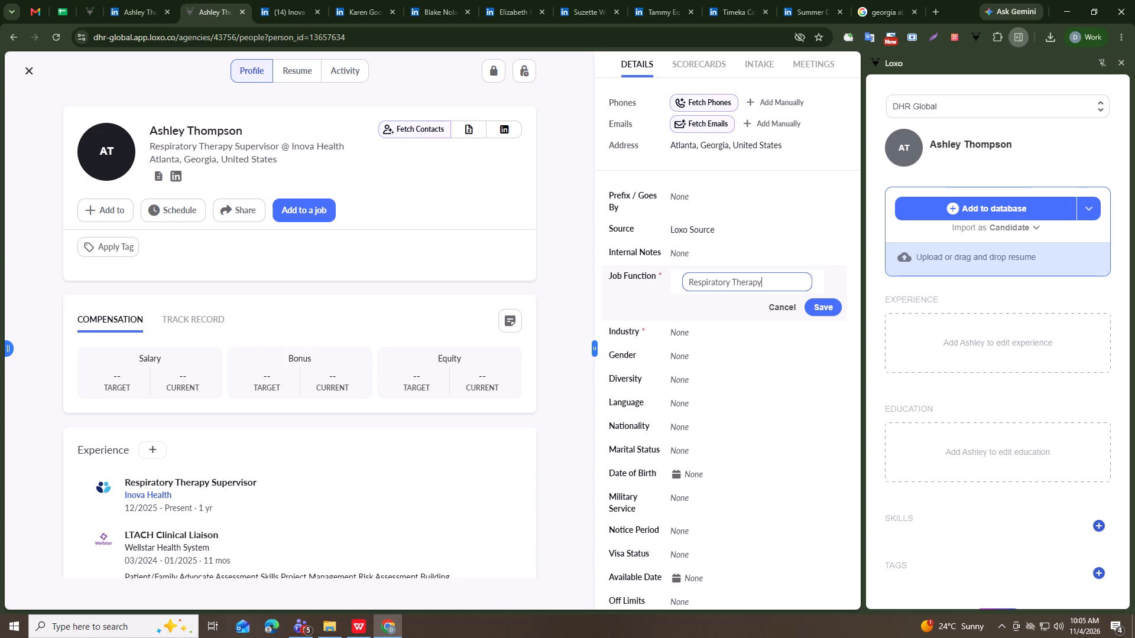
{"action": "key", "text": "BackSpace"}
{"action": "key", "text": "ctrl+shift+Left"}
{"action": "key", "text": "BackSpace"}
{"action": "key", "text": "BackSpace"}
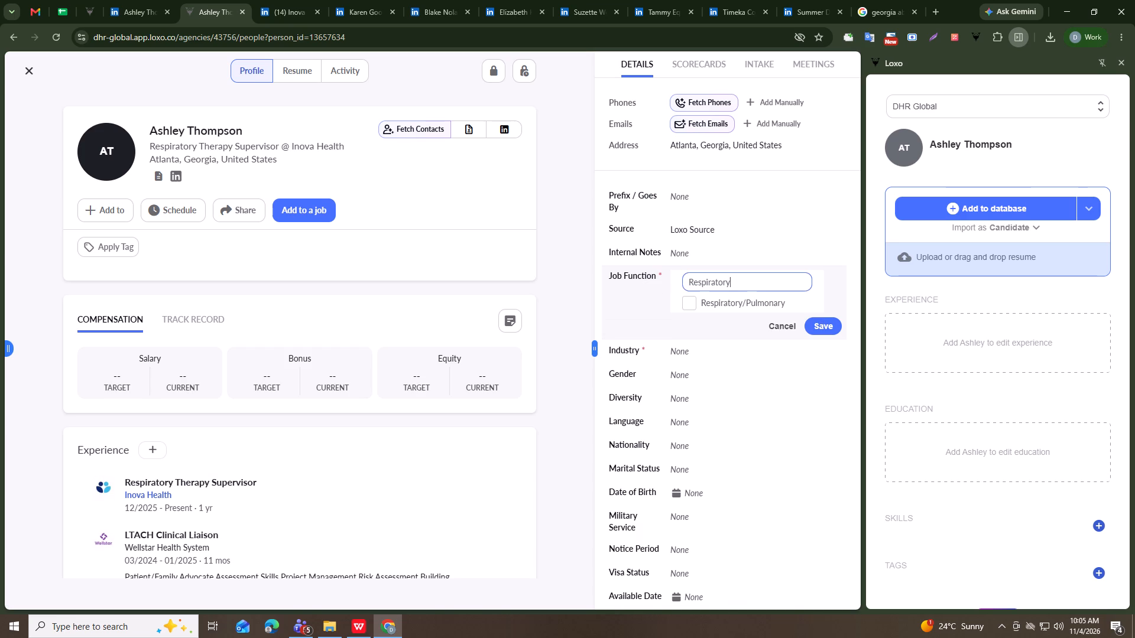
{"action": "left_click", "coordinate": [747, 314]}
{"action": "left_click", "coordinate": [709, 298]}
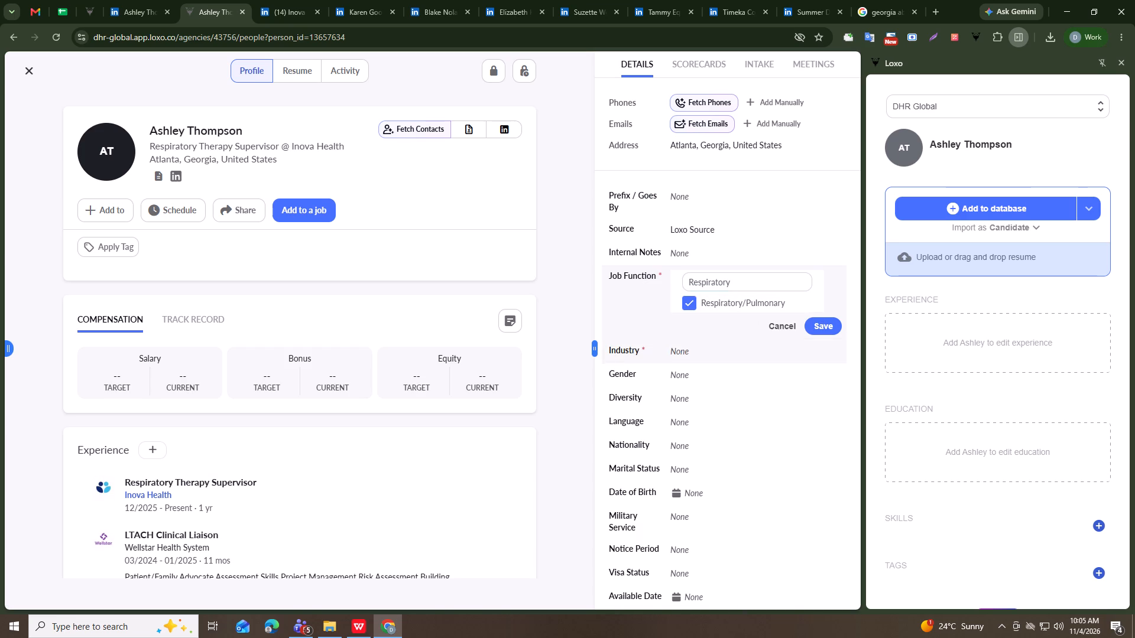
Search the job functions for Supervisor, shorten the filter to Supervi, and save the job function selection.
{"action": "double_click", "coordinate": [235, 480]}
{"action": "key", "text": "ctrl+c"}
{"action": "left_click", "coordinate": [719, 284]}
{"action": "key", "text": "ctrl+a"}
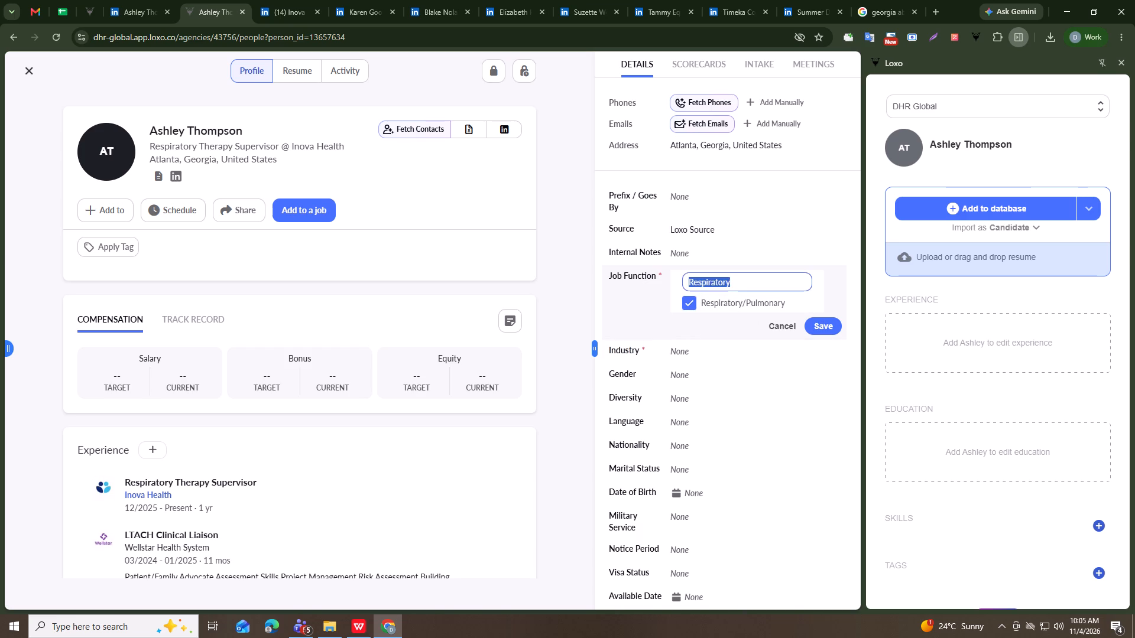
{"action": "key", "text": "ctrl+v"}
{"action": "key", "text": "BackSpace"}
{"action": "key", "text": "BackSpace"}
{"action": "key", "text": "BackSpace"}
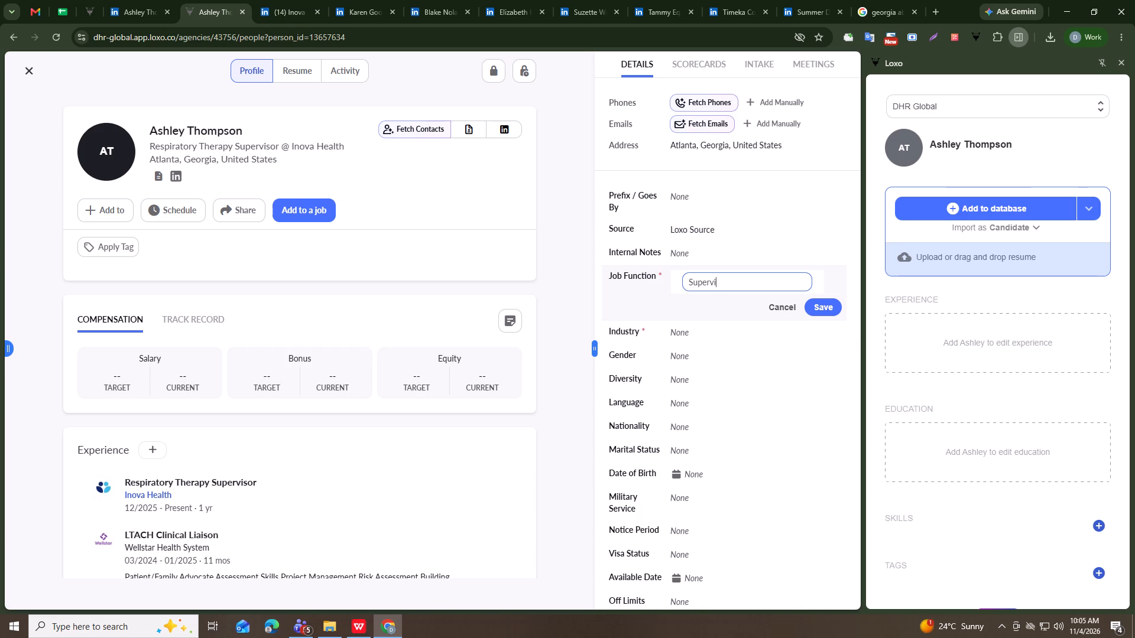
{"action": "left_click", "coordinate": [831, 304]}
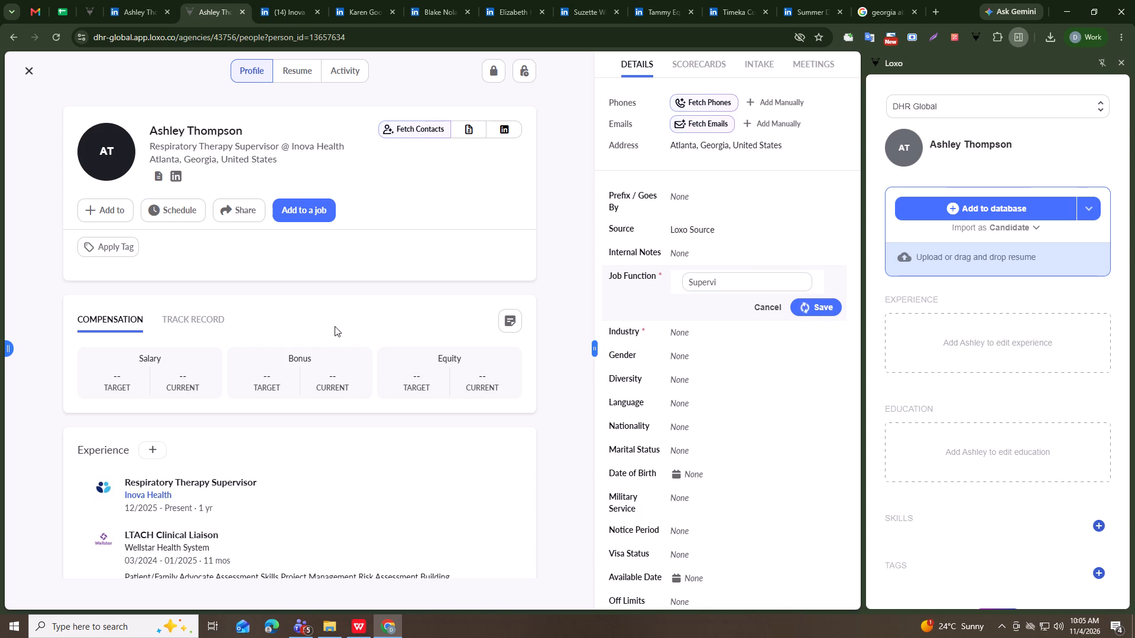
Set the industry to the first Hospitals (Health Care Services) option, filtering by Hospitals copied from Inova Health's LinkedIn page, and save it.
{"action": "scroll", "coordinate": [312, 274], "scroll_direction": "up", "scroll_amount": 4}
{"action": "scroll", "coordinate": [260, 323], "scroll_direction": "down", "scroll_amount": 2}
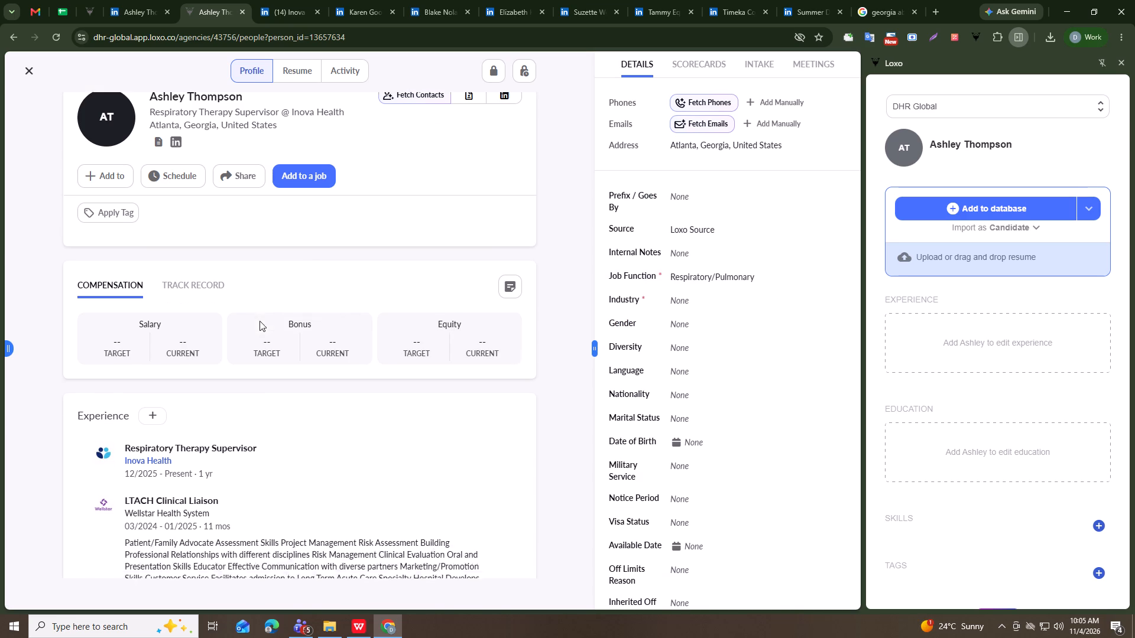
{"action": "scroll", "coordinate": [260, 321], "scroll_direction": "down", "scroll_amount": 1}
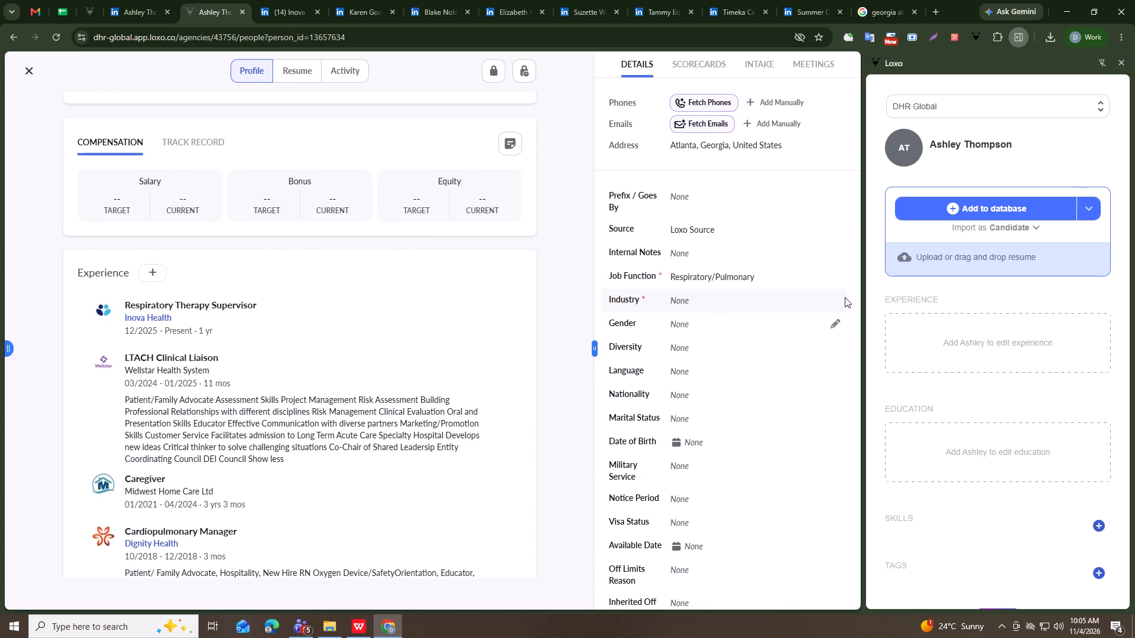
{"action": "left_click", "coordinate": [829, 297]}
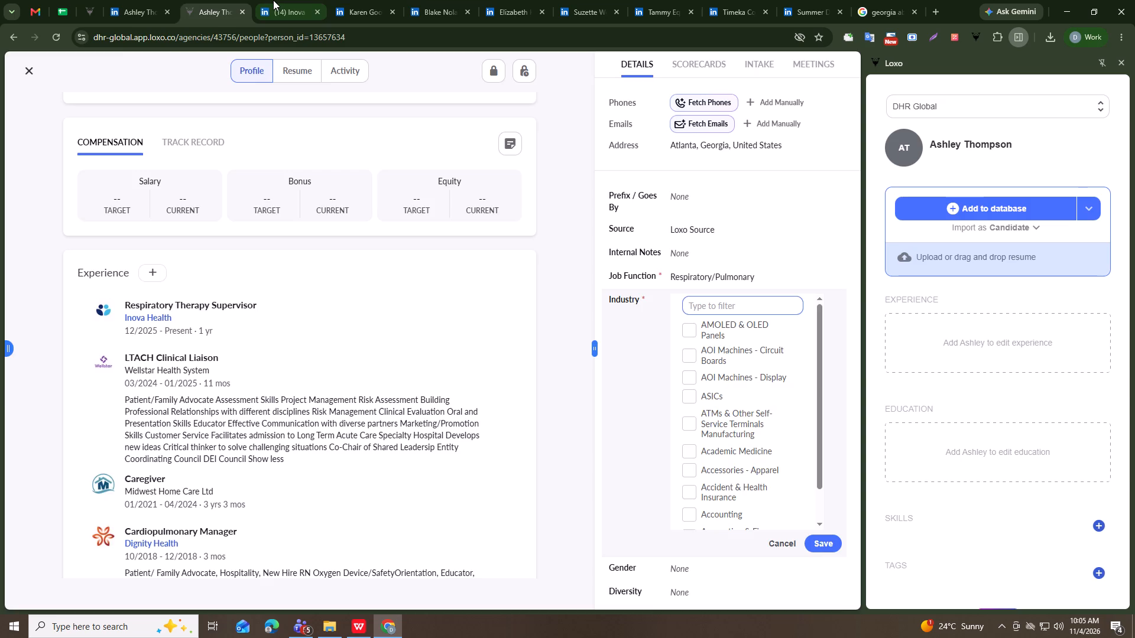
{"action": "left_click", "coordinate": [278, 0]}
{"action": "double_click", "coordinate": [127, 276]}
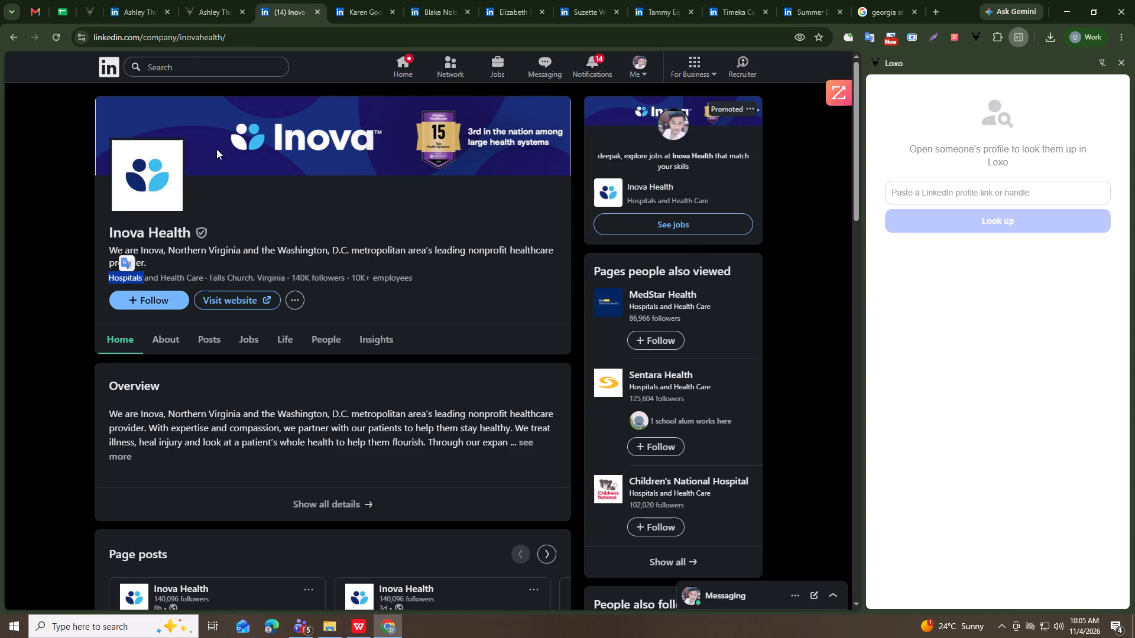
{"action": "key", "text": "ctrl+c"}
{"action": "left_click", "coordinate": [214, 0]}
{"action": "key", "text": "ctrl+v"}
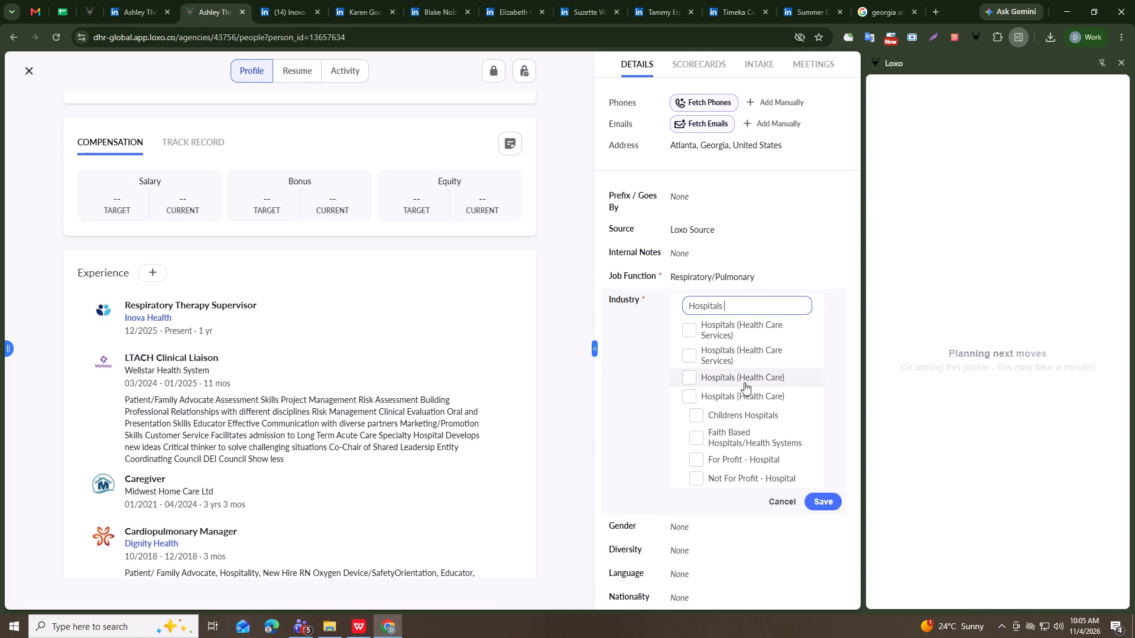
{"action": "left_click", "coordinate": [698, 332]}
{"action": "left_click", "coordinate": [820, 513]}
{"action": "left_click", "coordinate": [821, 500]}
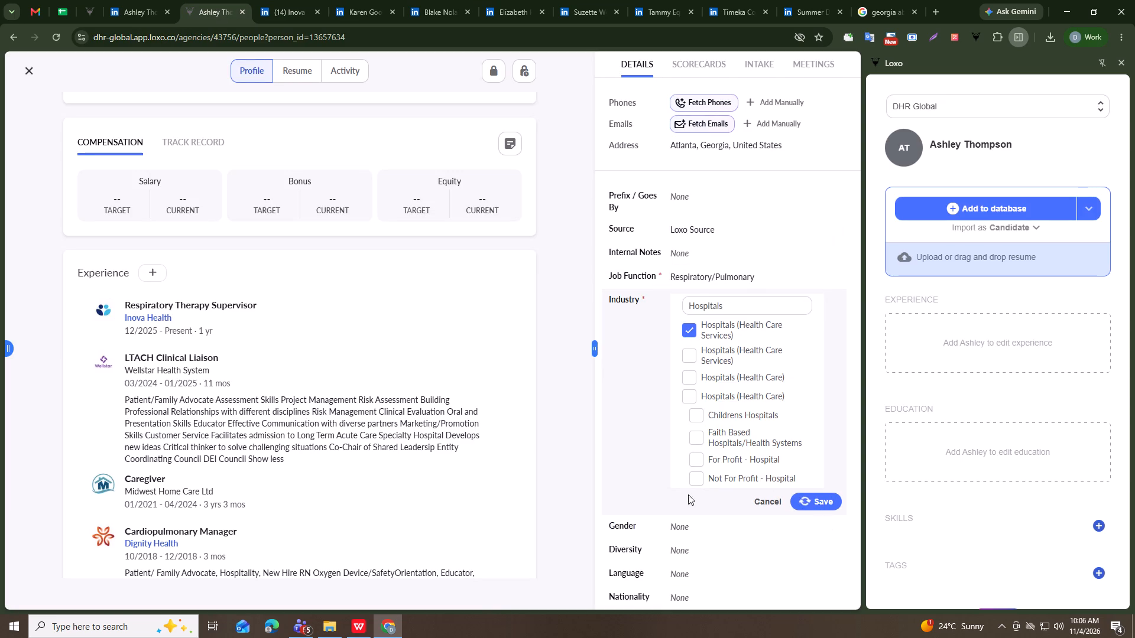
Set the candidate's gender to Female in the Loxo profile and save it, consulting the candidate's LinkedIn page while editing.
{"action": "left_click", "coordinate": [832, 322]}
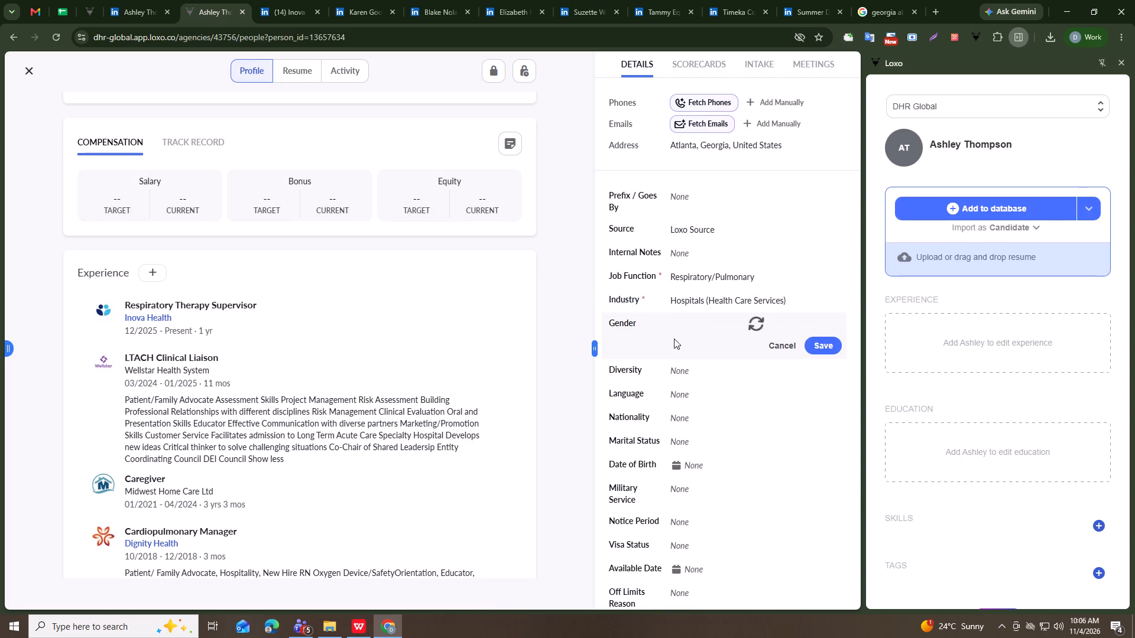
{"action": "scroll", "coordinate": [323, 320], "scroll_direction": "up", "scroll_amount": 4}
{"action": "left_click", "coordinate": [128, 0]}
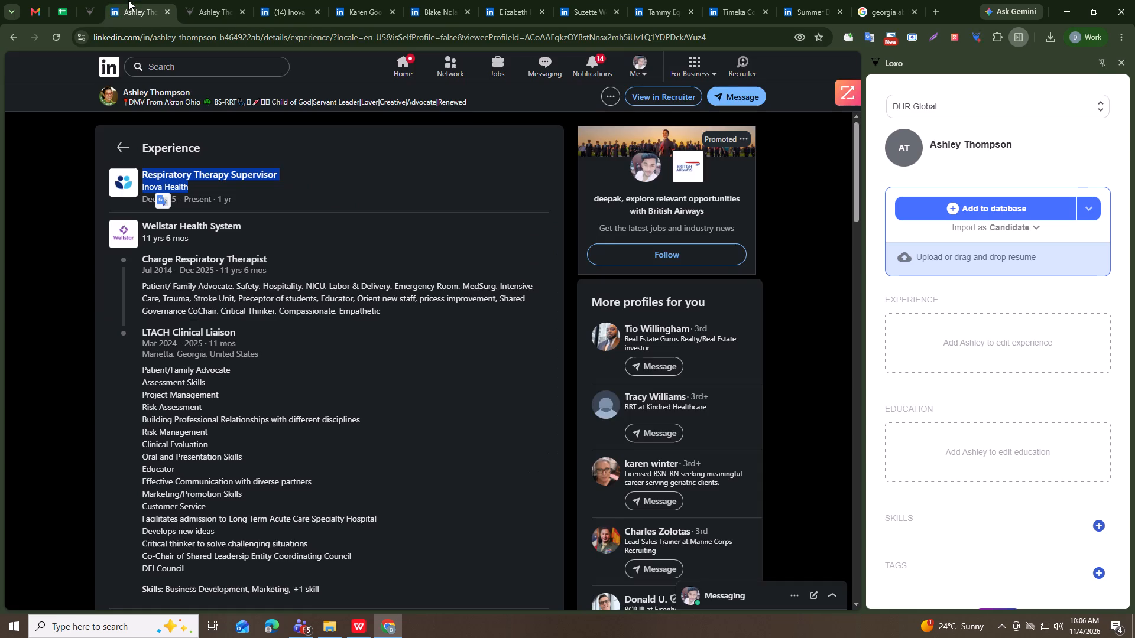
{"action": "scroll", "coordinate": [245, 315], "scroll_direction": "up", "scroll_amount": 6}
{"action": "left_click", "coordinate": [248, 0]}
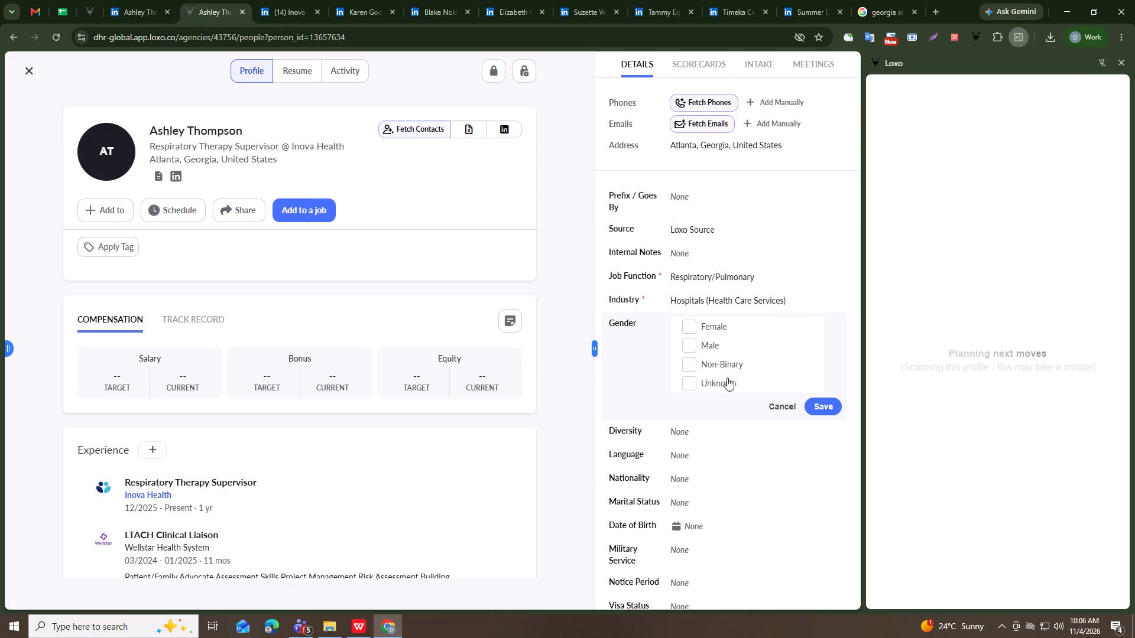
{"action": "left_click", "coordinate": [707, 333]}
{"action": "left_click", "coordinate": [826, 412]}
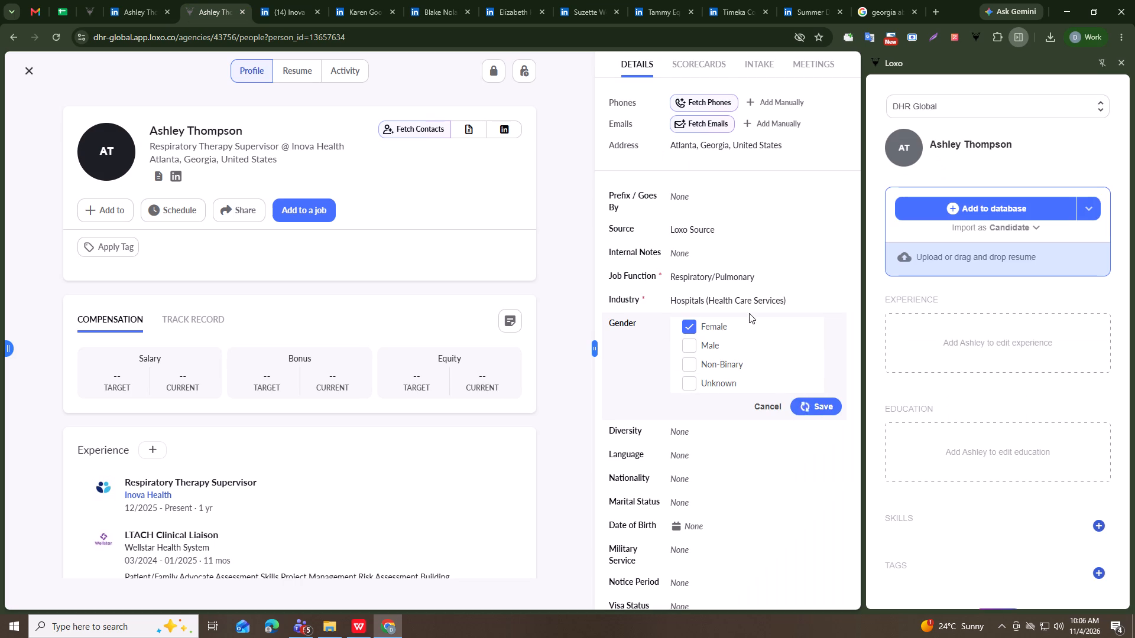
Set the candidate's diversity field to Caucasian-White and save it.
{"action": "scroll", "coordinate": [763, 229], "scroll_direction": "down", "scroll_amount": 1}
{"action": "left_click", "coordinate": [832, 288]}
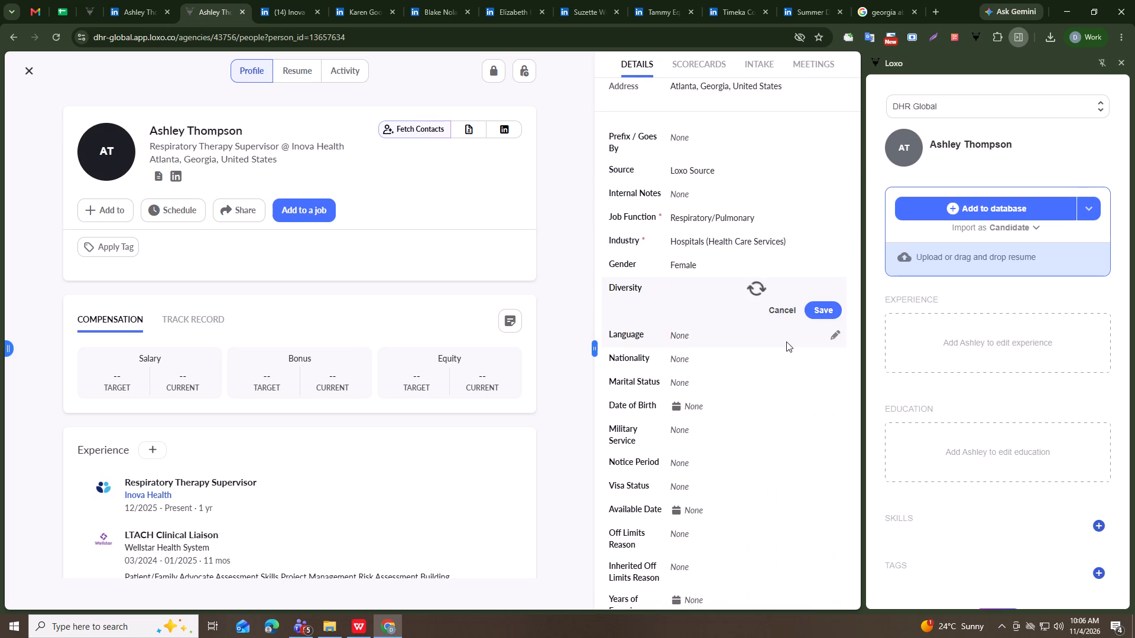
{"action": "left_click", "coordinate": [702, 374]}
{"action": "left_click", "coordinate": [826, 529]}
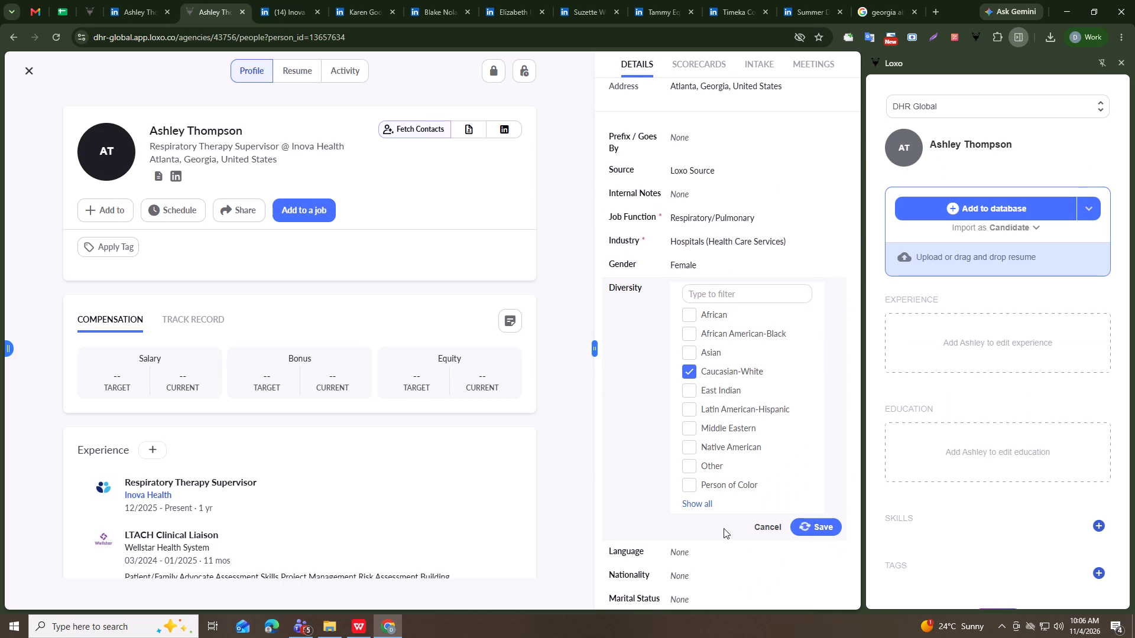
Open the form for adding a job to the candidate's Loxo profile.
{"action": "scroll", "coordinate": [747, 376], "scroll_direction": "down", "scroll_amount": 6}
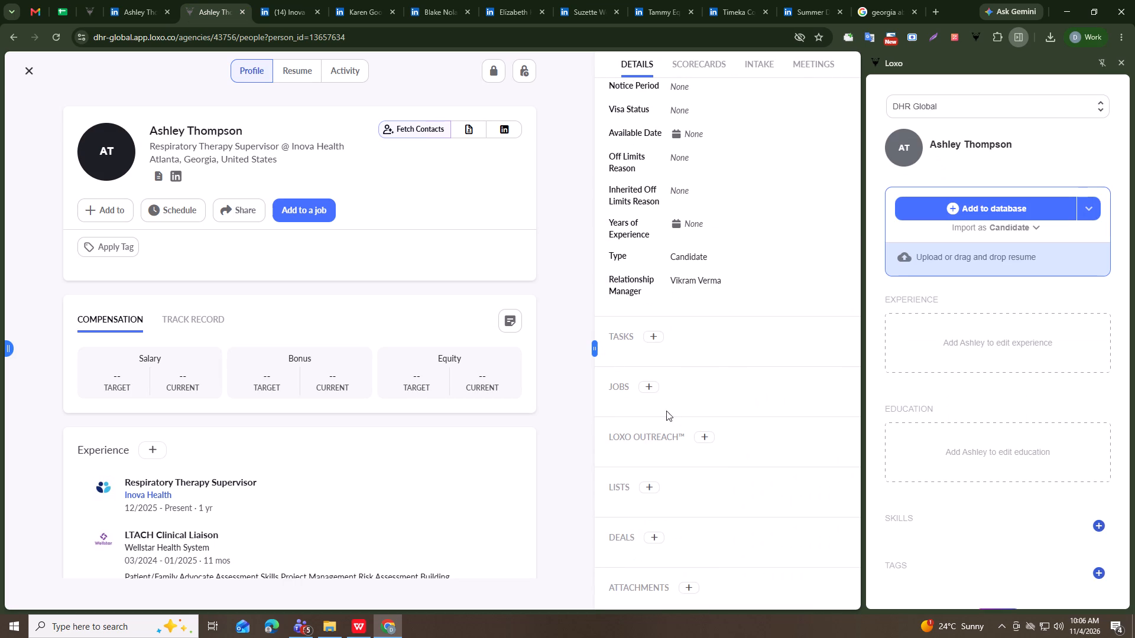
{"action": "left_click", "coordinate": [647, 386]}
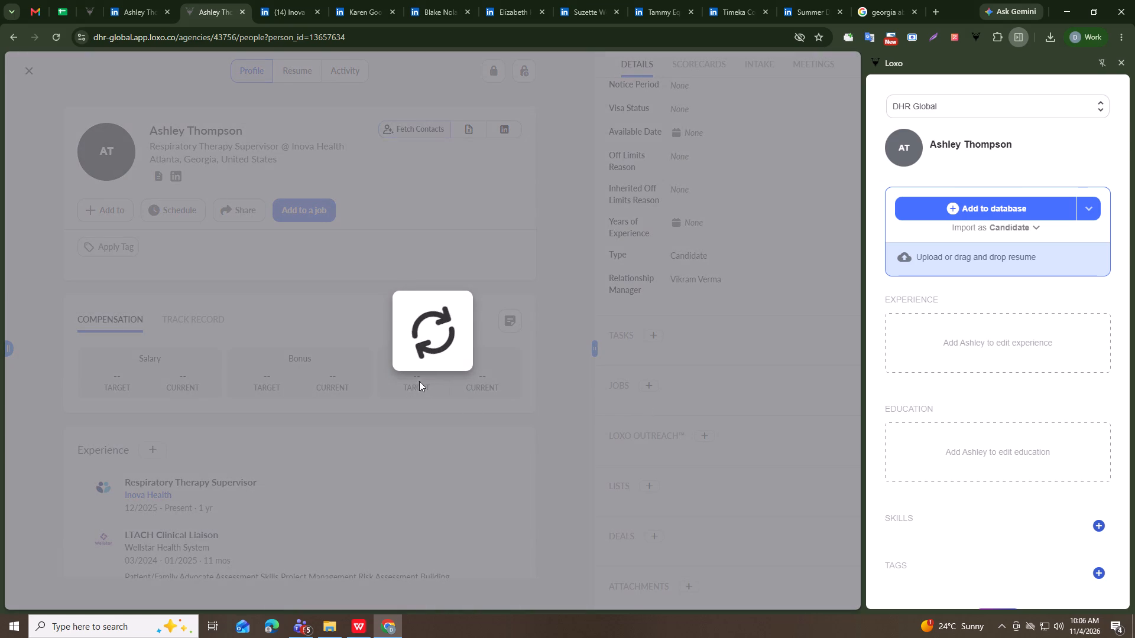
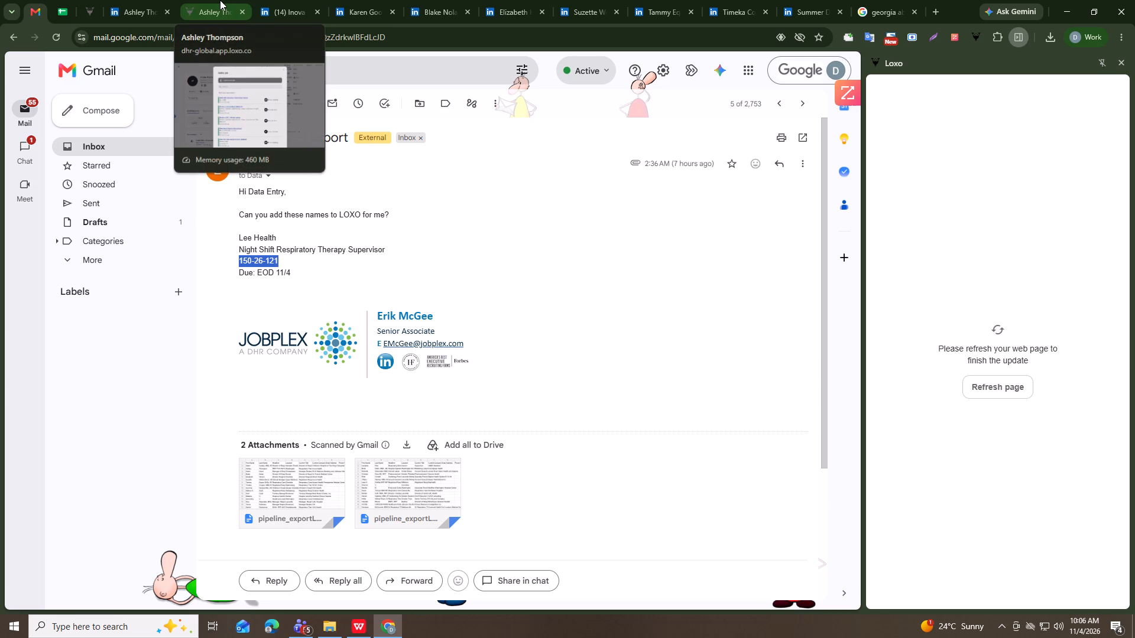
Return to the candidate's Loxo profile and search the Add to job list for 150-26-121, copied from the request email.
{"action": "left_click", "coordinate": [220, 0]}
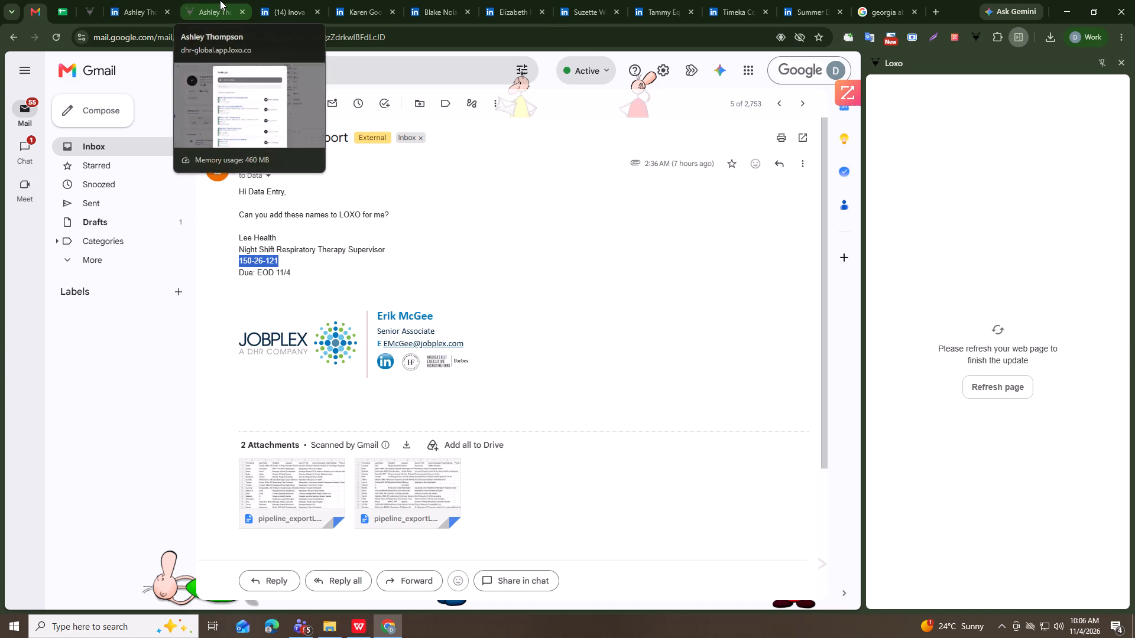
{"action": "left_click", "coordinate": [145, 0]}
{"action": "left_click", "coordinate": [202, 0]}
{"action": "left_click", "coordinate": [287, 0]}
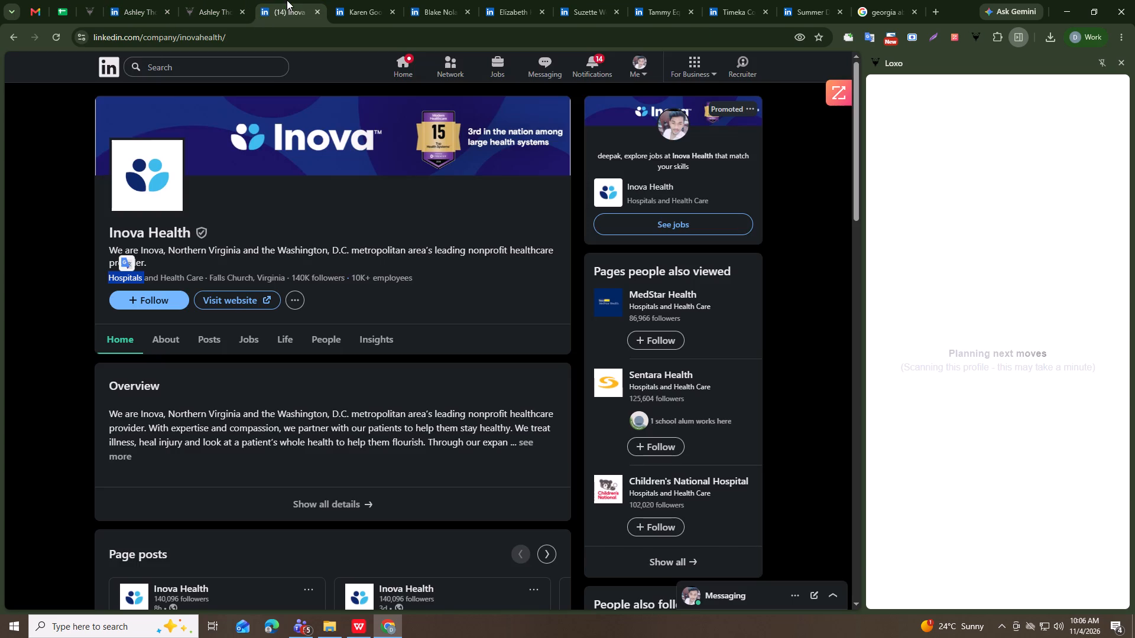
{"action": "left_click", "coordinate": [372, 3]}
{"action": "left_click", "coordinate": [210, 0]}
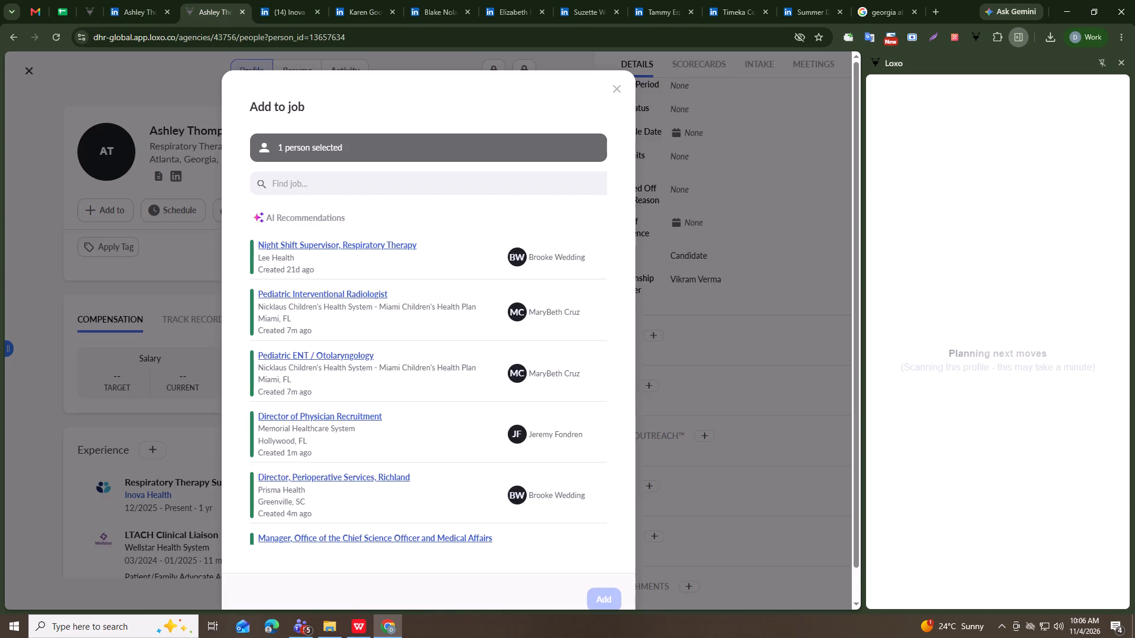
{"action": "left_click", "coordinate": [279, 183]}
{"action": "key", "text": "ctrl+v"}
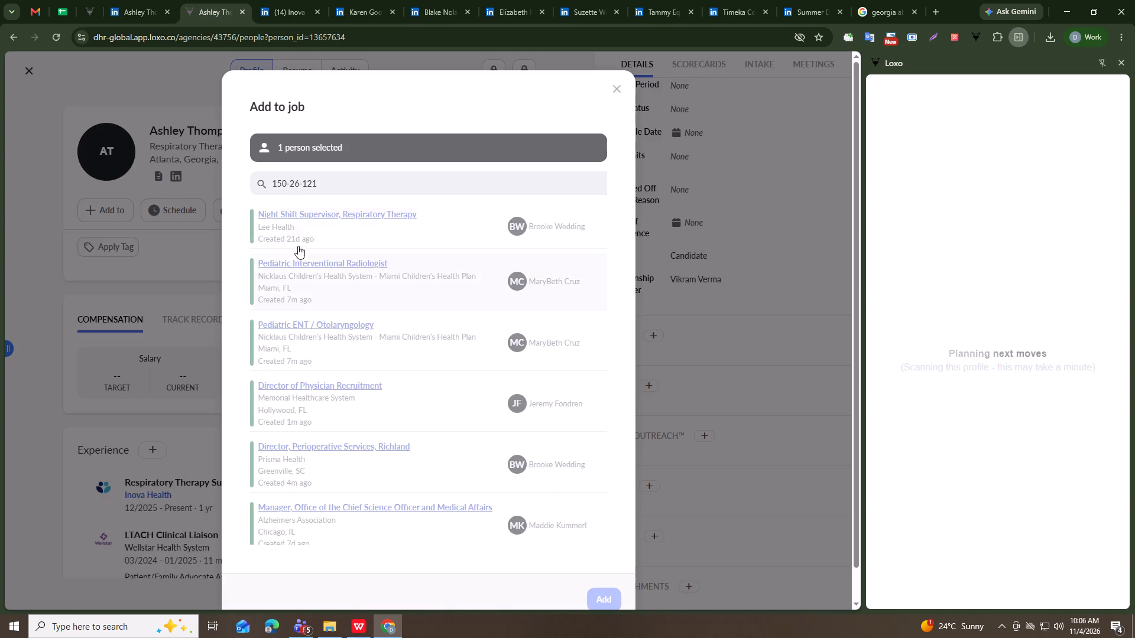
Add the candidate to Lee Health's Night Shift Supervisor, Respiratory Therapy job, found under 150-26-121.
{"action": "left_click", "coordinate": [295, 230]}
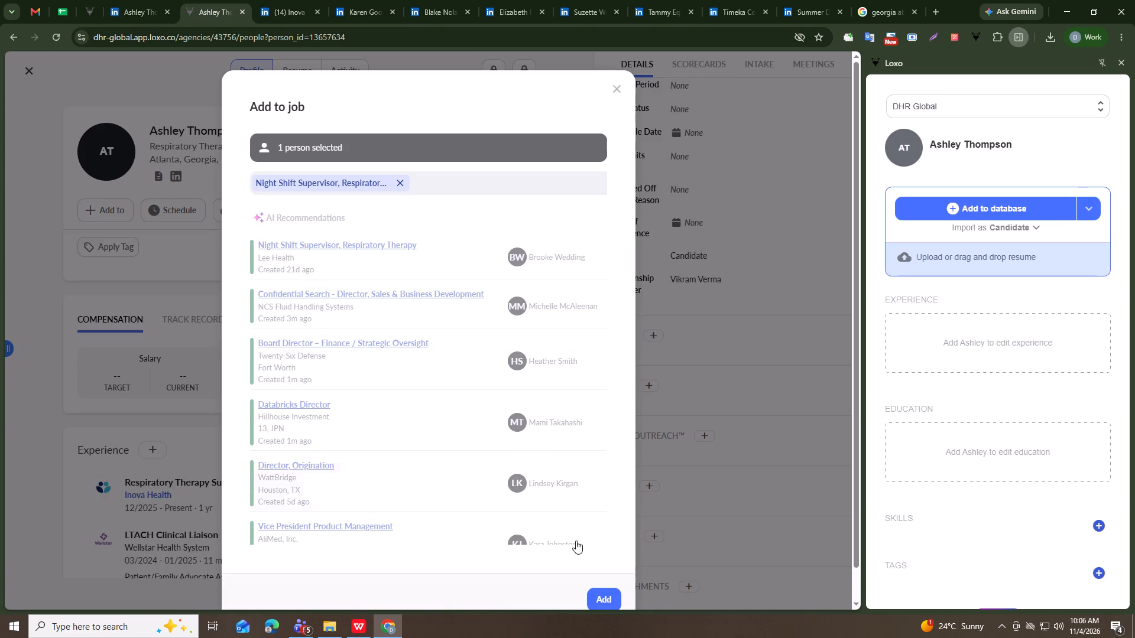
{"action": "left_click", "coordinate": [602, 599]}
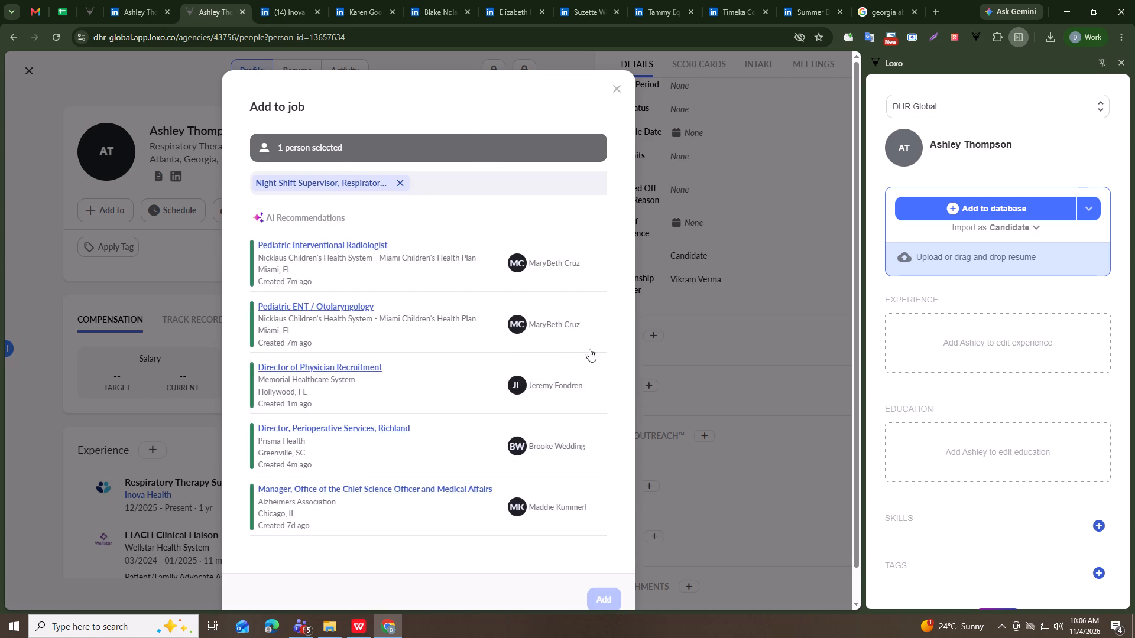
Set the candidate's stage on the Night Shift Supervisor, Respiratory Therapy job to Pursuing.
{"action": "scroll", "coordinate": [654, 315], "scroll_direction": "down", "scroll_amount": 1}
{"action": "left_click", "coordinate": [813, 350]}
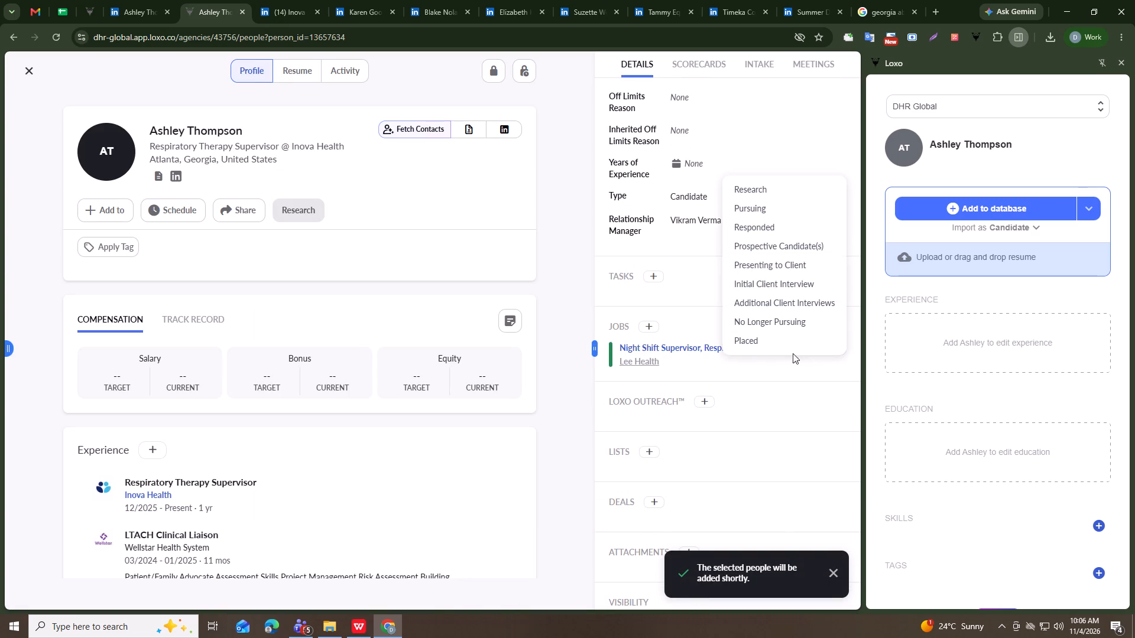
{"action": "left_click", "coordinate": [745, 205]}
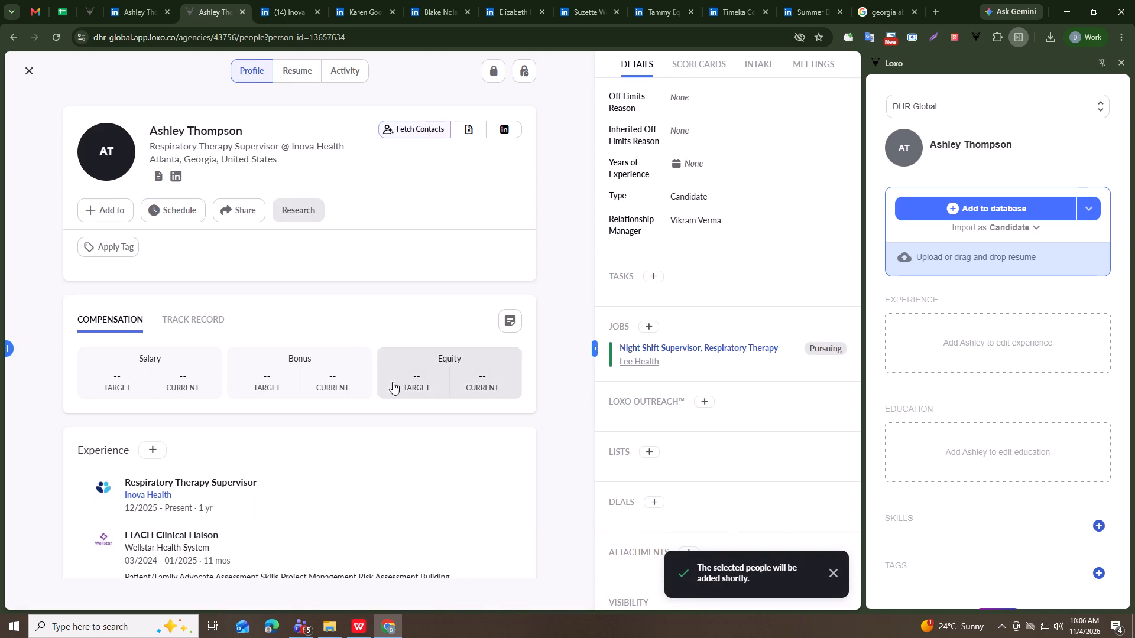
Search Google in a new tab for Supervisor, copied from the candidate's current Inova Health job title.
{"action": "scroll", "coordinate": [663, 359], "scroll_direction": "up", "scroll_amount": 9}
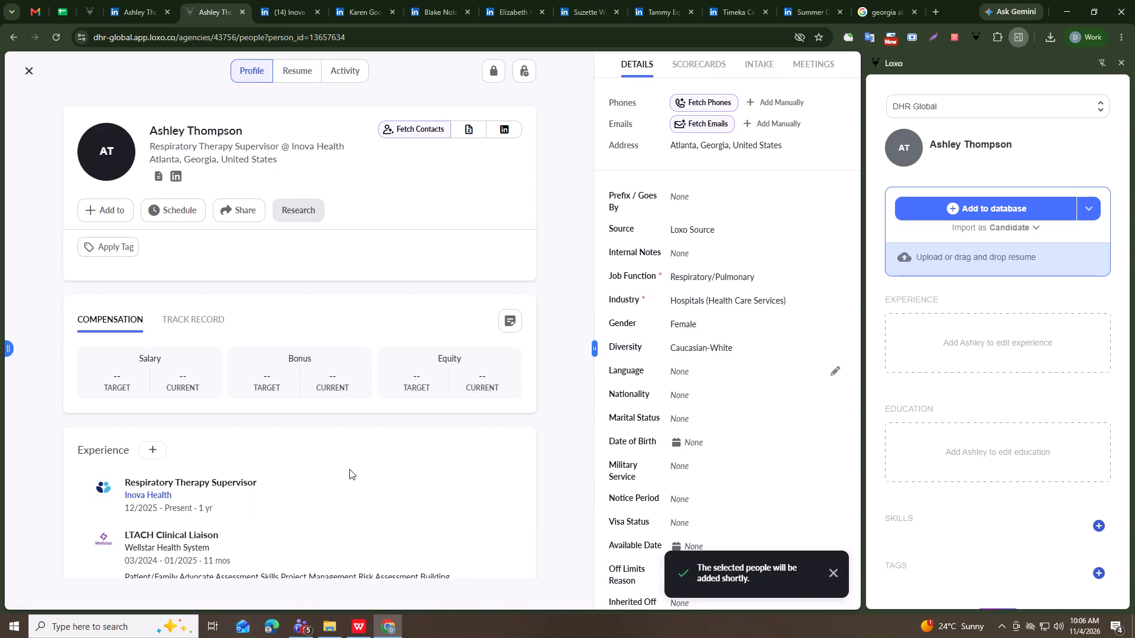
{"action": "double_click", "coordinate": [239, 486]}
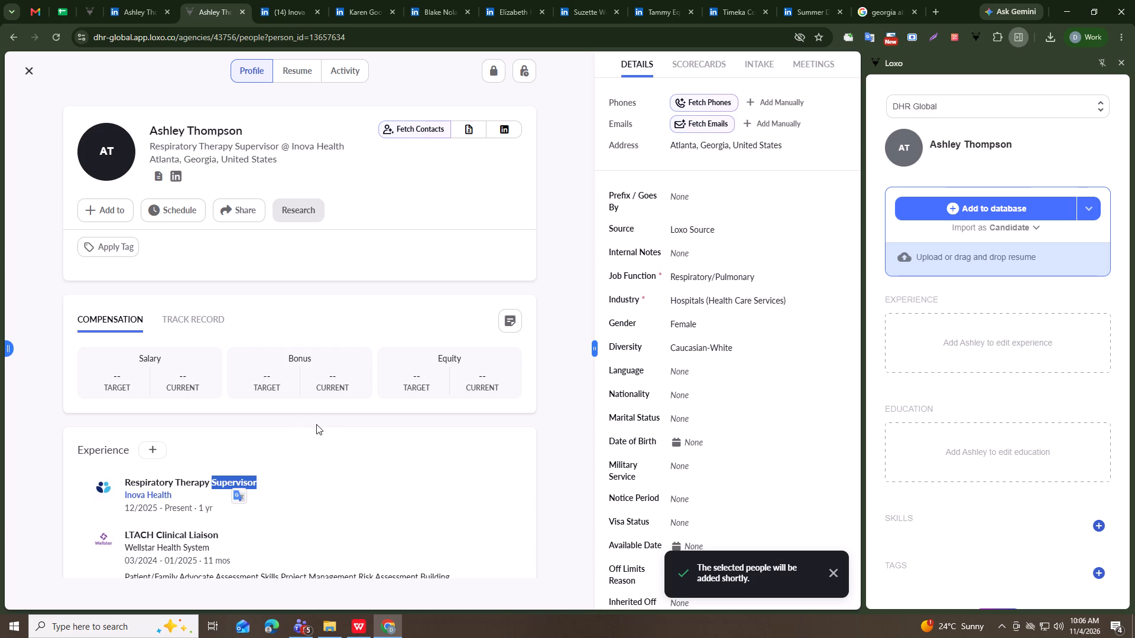
{"action": "key", "text": "ctrl+c"}
{"action": "key", "text": "ctrl+c"}
{"action": "key", "text": "ctrl+c"}
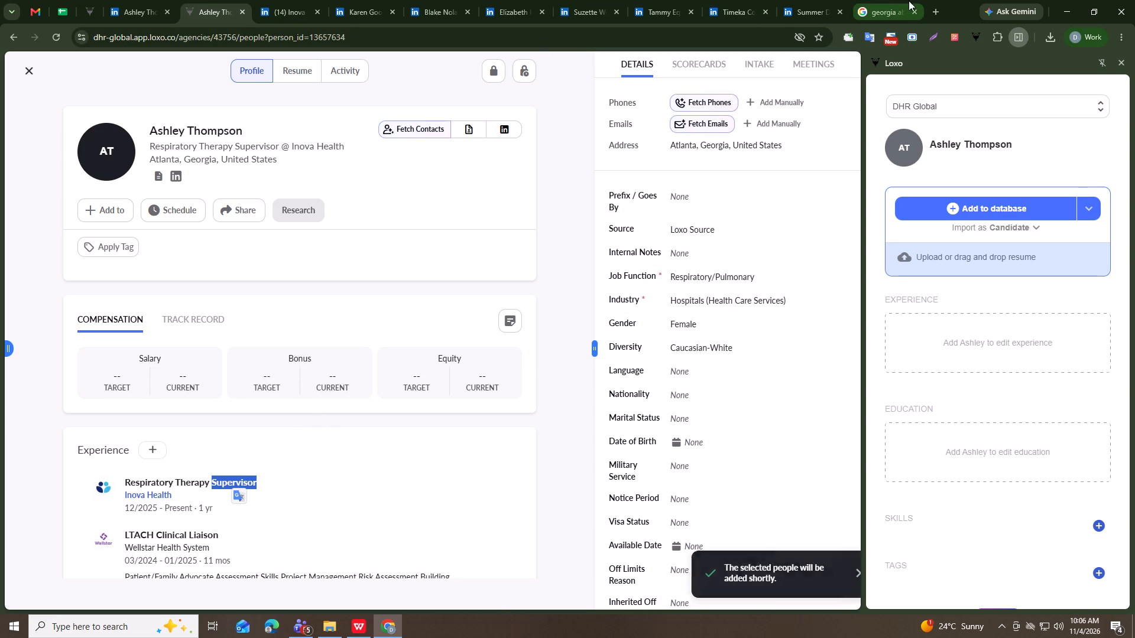
{"action": "left_click", "coordinate": [938, 12]}
{"action": "key", "text": "ctrl+v"}
{"action": "key", "text": "Return"}
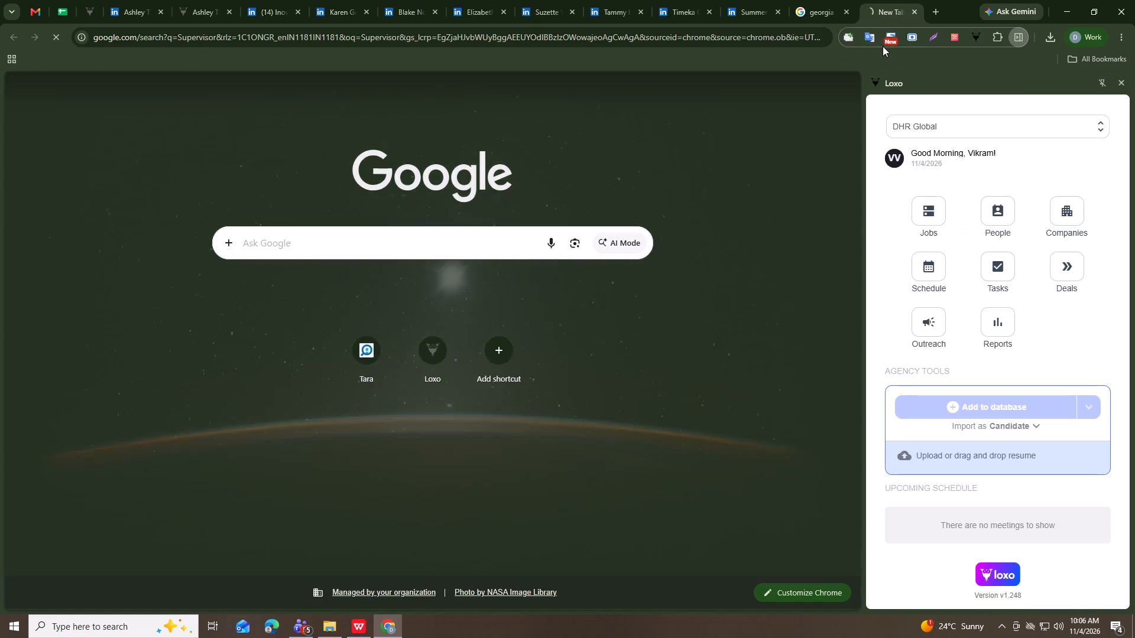
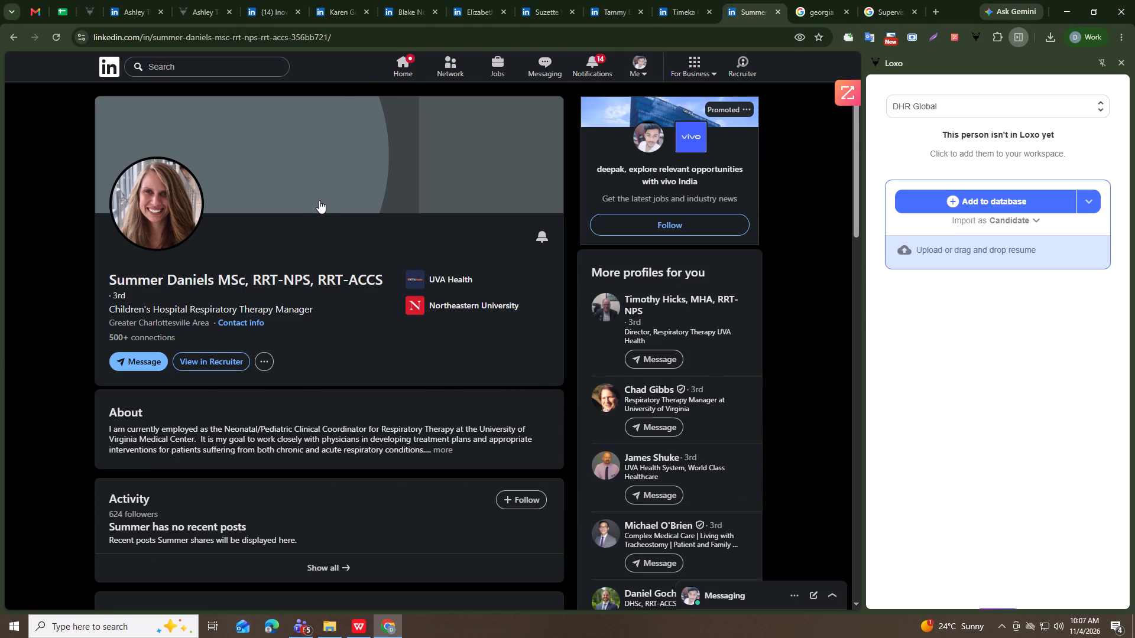
Add Manager to the job functions in the candidate's Loxo record and save the field.
{"action": "left_click", "coordinate": [205, 0]}
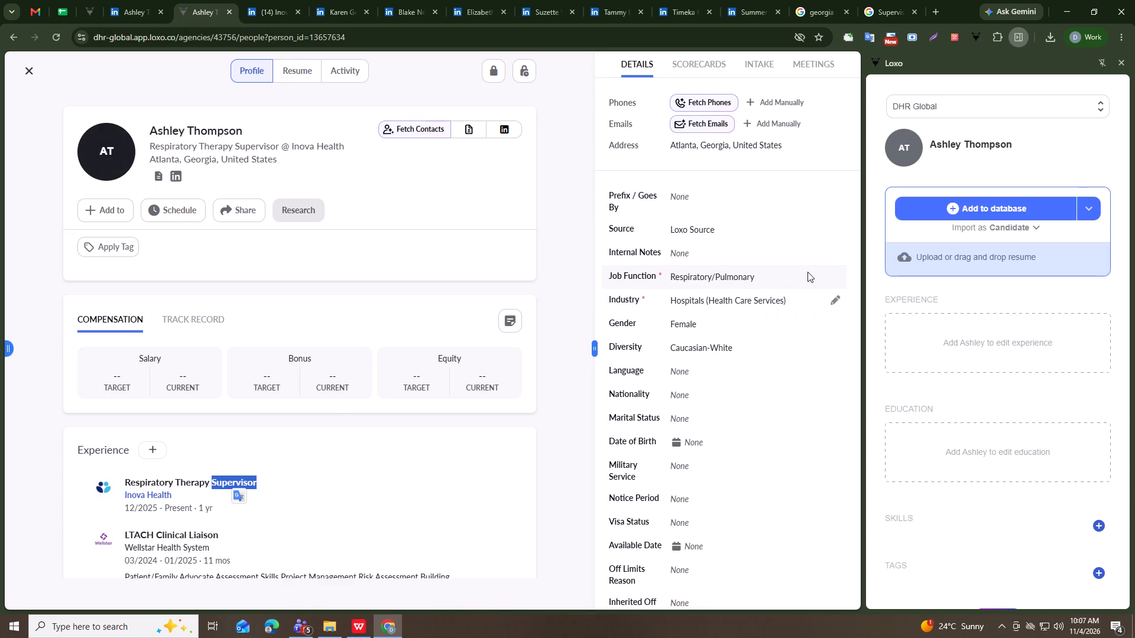
{"action": "left_click", "coordinate": [833, 279]}
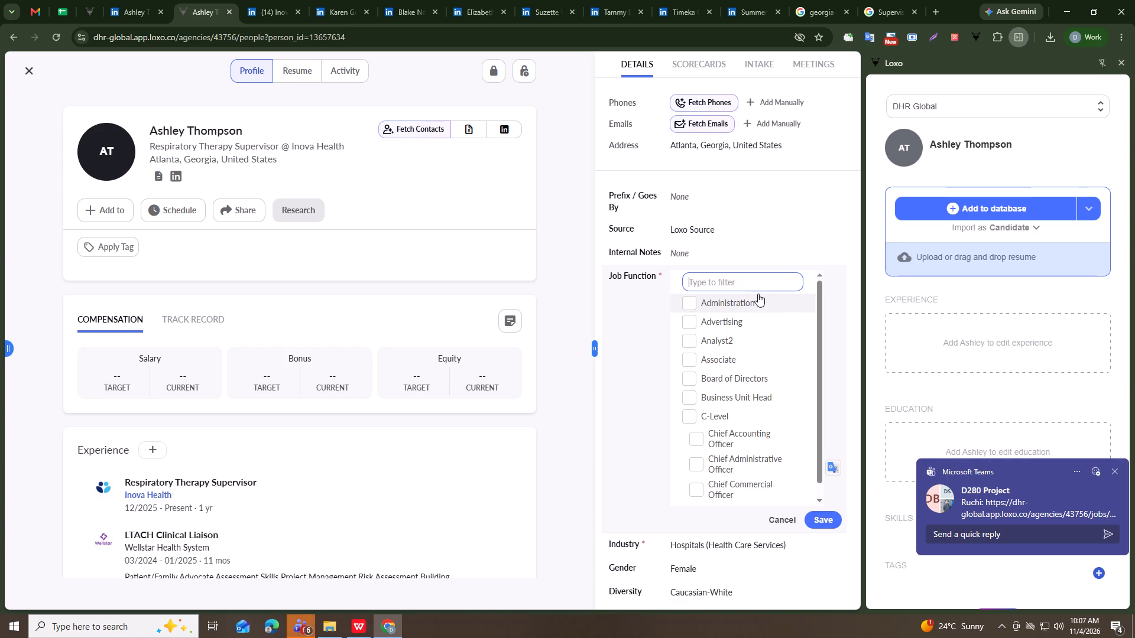
{"action": "left_click", "coordinate": [724, 285]}
{"action": "type", "text": "MANAGER"}
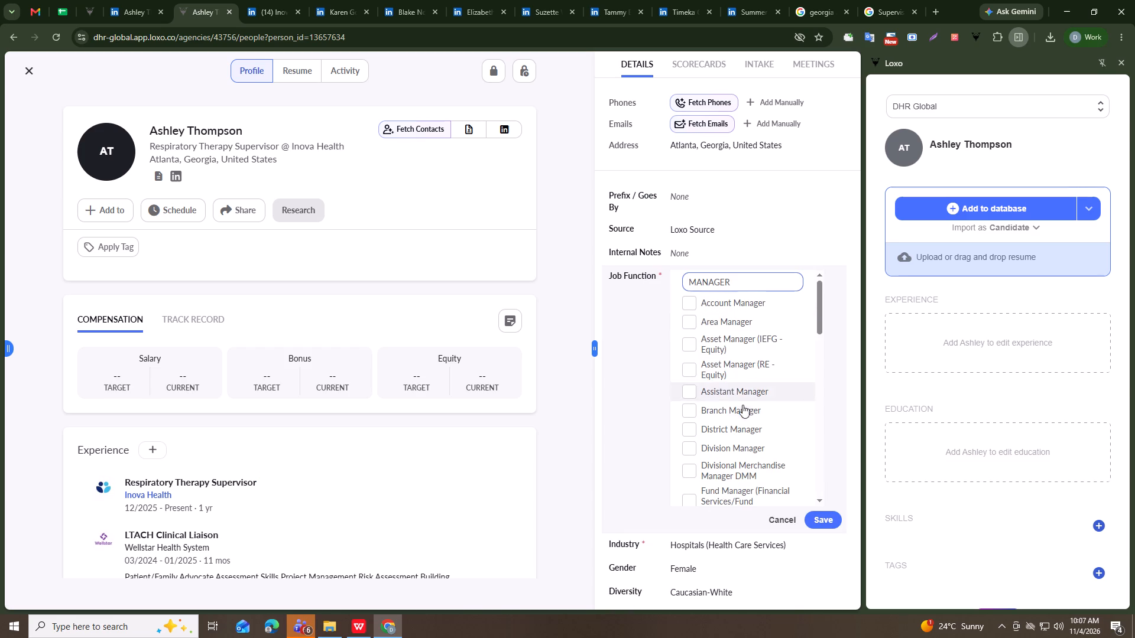
{"action": "scroll", "coordinate": [747, 399], "scroll_direction": "down", "scroll_amount": 2}
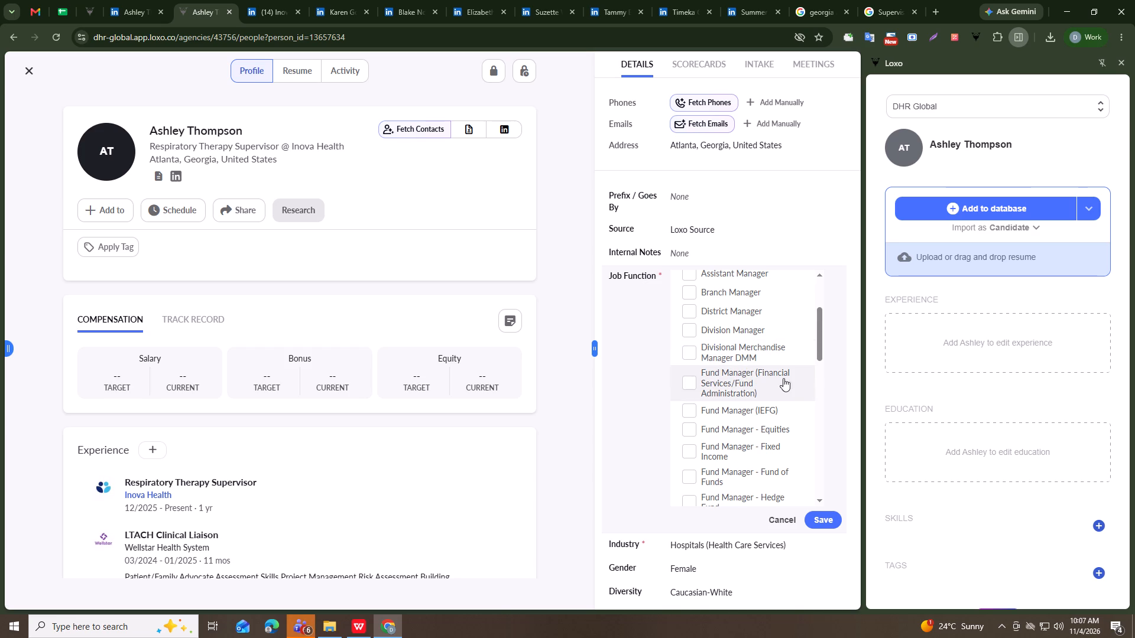
{"action": "scroll", "coordinate": [708, 389], "scroll_direction": "up", "scroll_amount": 2}
{"action": "scroll", "coordinate": [708, 389], "scroll_direction": "down", "scroll_amount": 7}
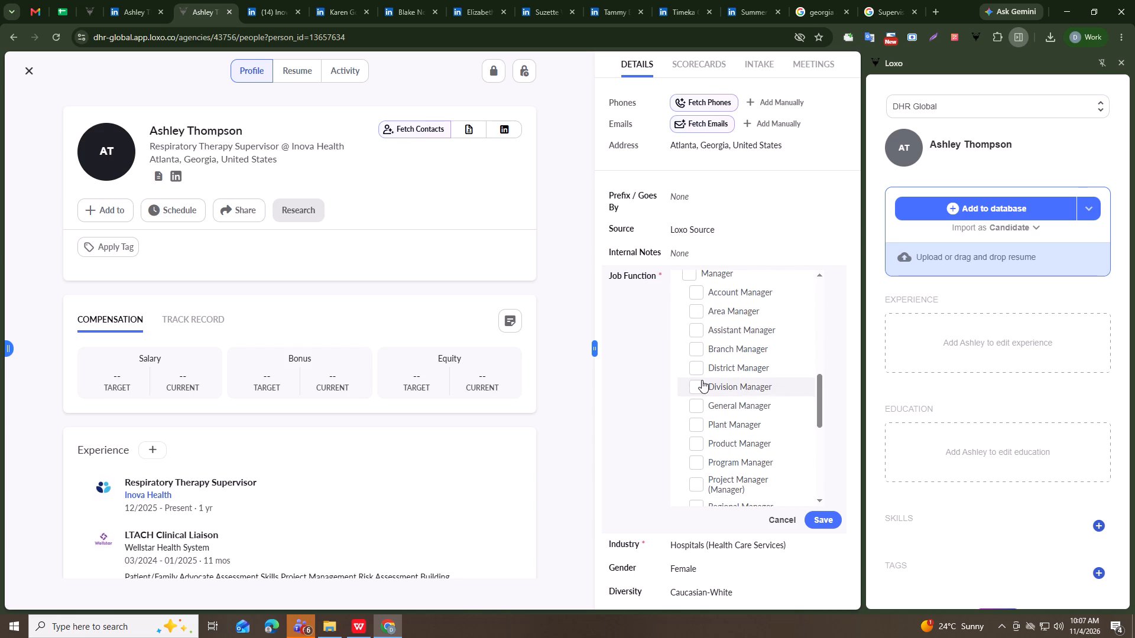
{"action": "scroll", "coordinate": [714, 403], "scroll_direction": "up", "scroll_amount": 11}
{"action": "scroll", "coordinate": [728, 386], "scroll_direction": "down", "scroll_amount": 2}
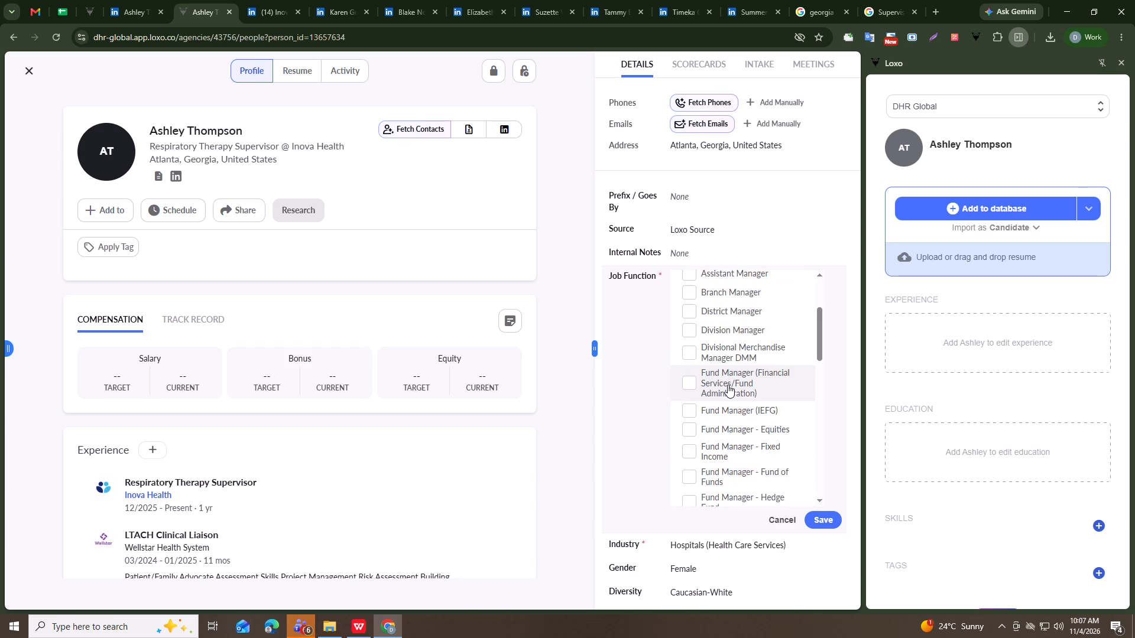
{"action": "scroll", "coordinate": [728, 385], "scroll_direction": "down", "scroll_amount": 4}
{"action": "left_click", "coordinate": [698, 327]}
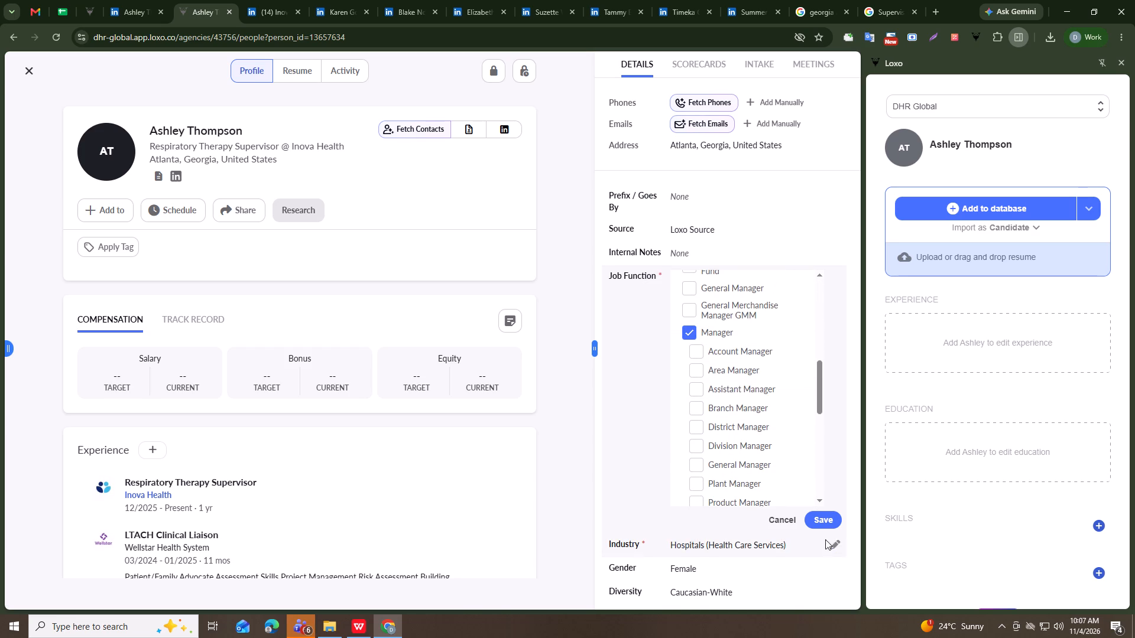
{"action": "left_click", "coordinate": [825, 525]}
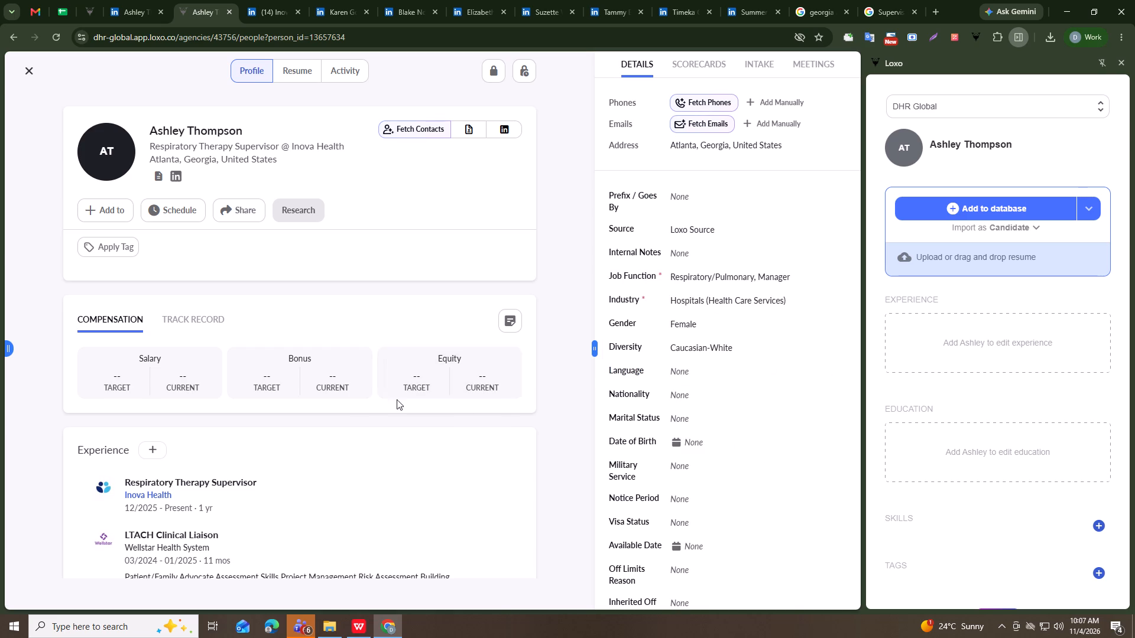
Open the candidate's Atlanta, Georgia, United States address for editing and save it with its existing entries.
{"action": "scroll", "coordinate": [354, 399], "scroll_direction": "down", "scroll_amount": 2}
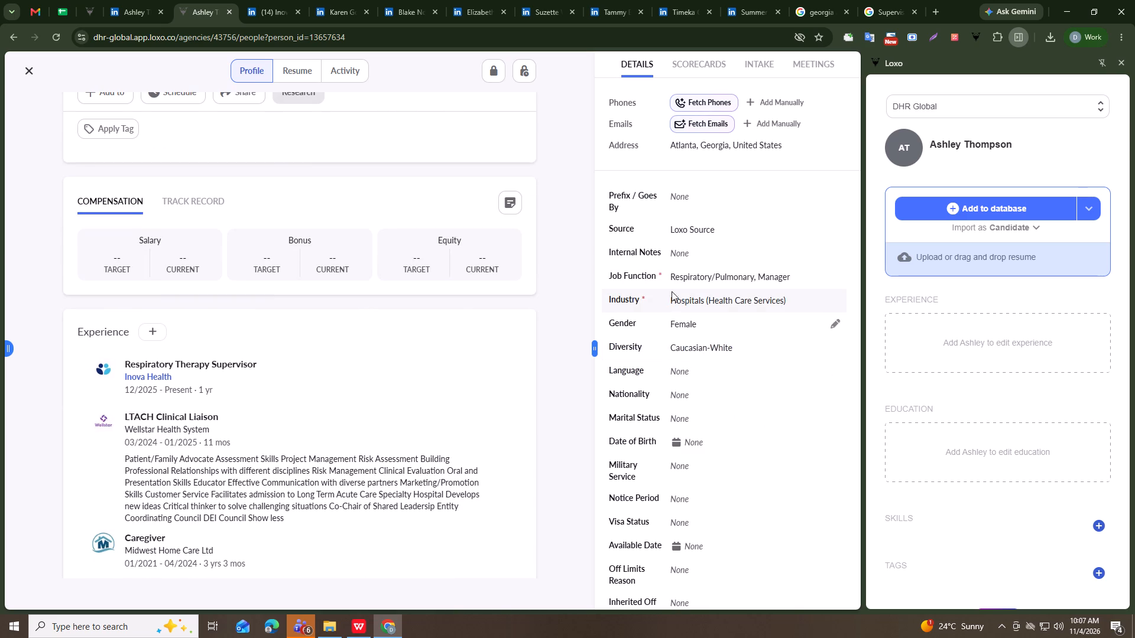
{"action": "scroll", "coordinate": [684, 351], "scroll_direction": "up", "scroll_amount": 4}
{"action": "left_click", "coordinate": [829, 144]}
{"action": "left_click", "coordinate": [811, 234]}
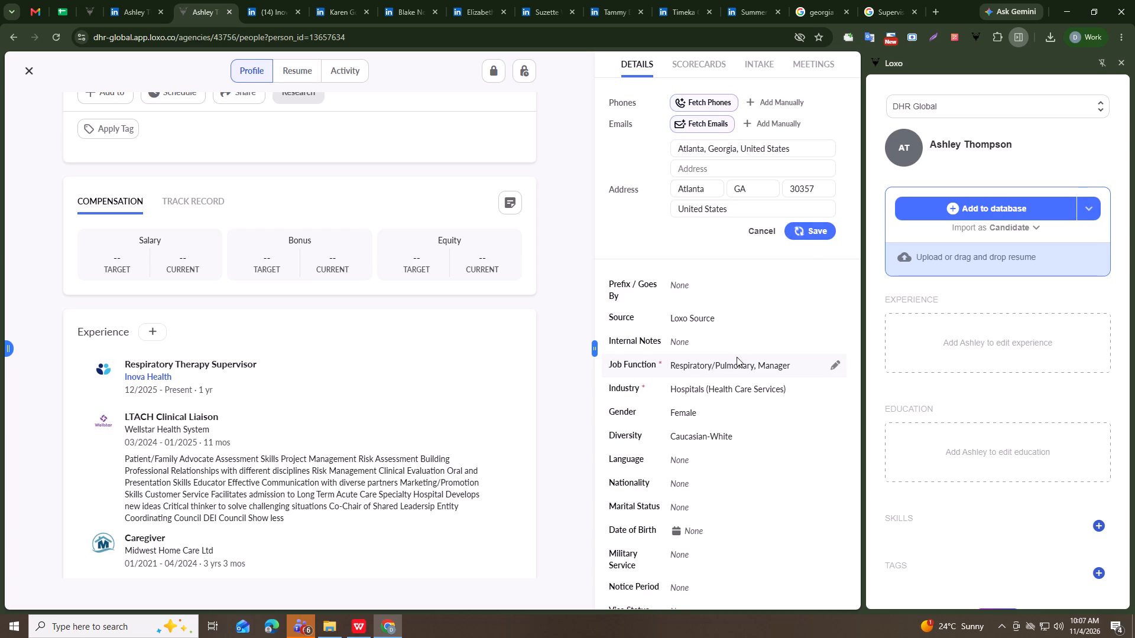
Review the candidate's completed detail fields and job assignment in Loxo, also checking the Google definition of Supervisor.
{"action": "scroll", "coordinate": [734, 351], "scroll_direction": "down", "scroll_amount": 7}
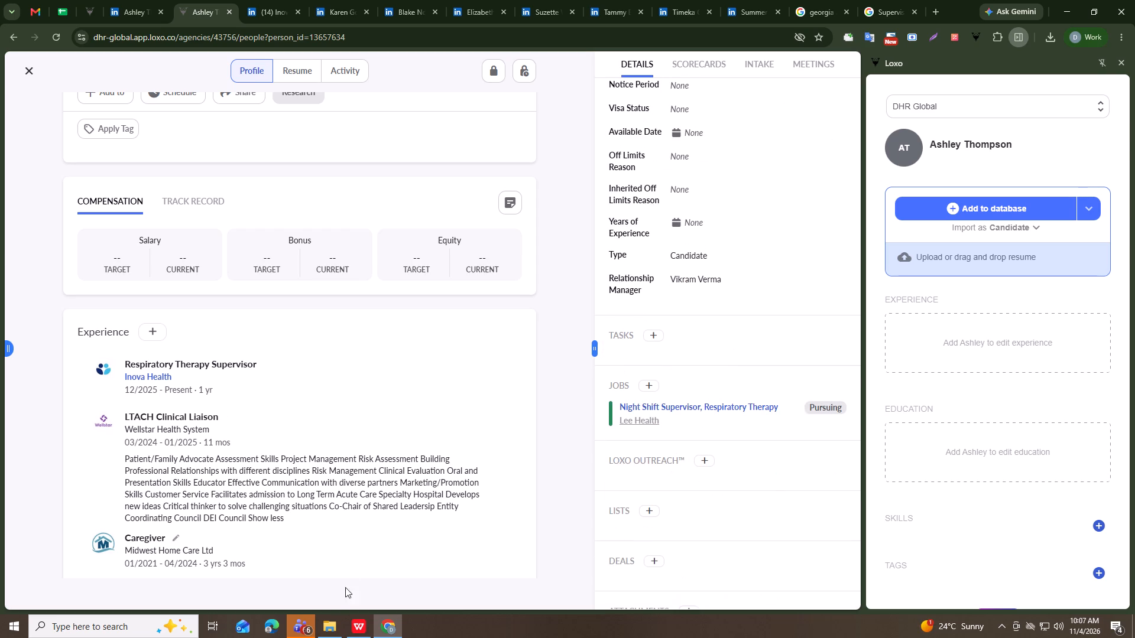
{"action": "scroll", "coordinate": [672, 411], "scroll_direction": "up", "scroll_amount": 1}
{"action": "scroll", "coordinate": [723, 388], "scroll_direction": "up", "scroll_amount": 5}
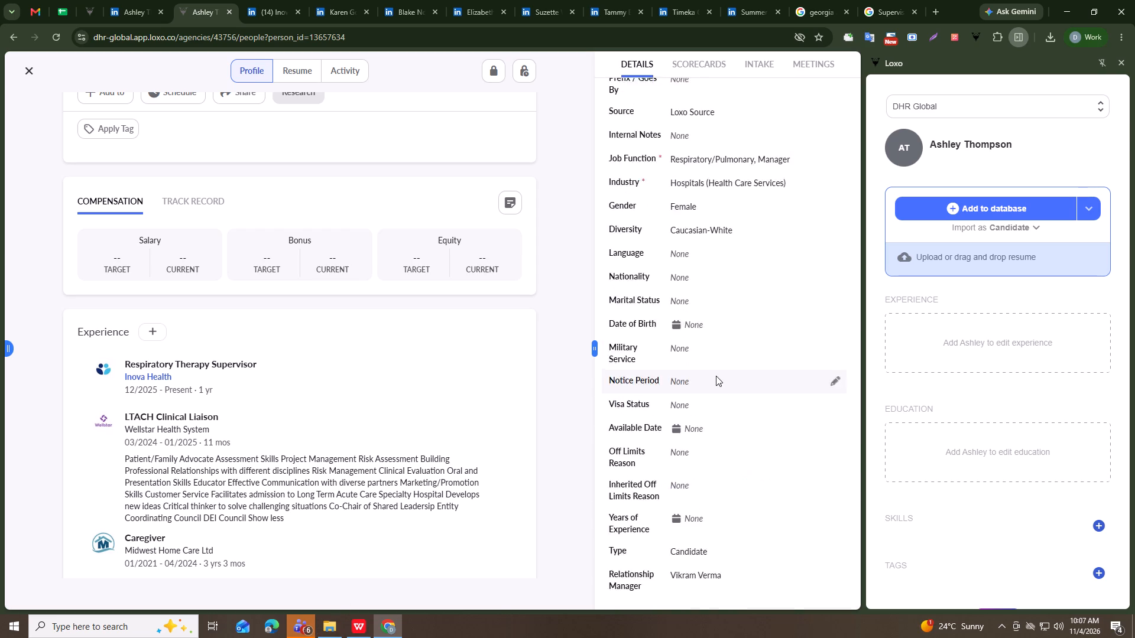
{"action": "scroll", "coordinate": [716, 376], "scroll_direction": "up", "scroll_amount": 2}
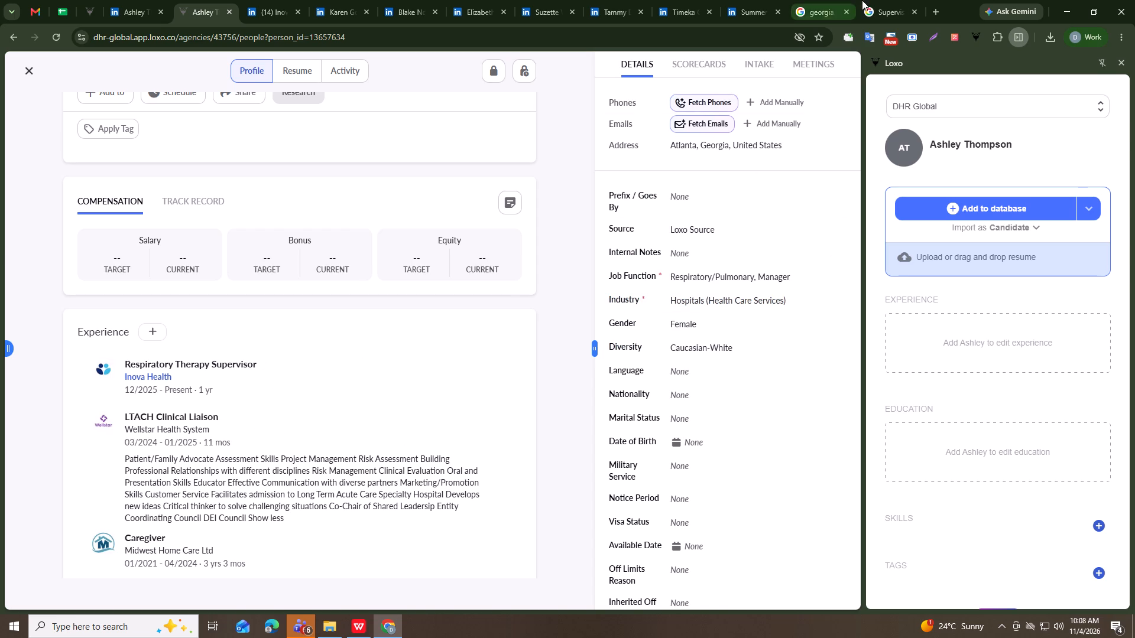
{"action": "left_click", "coordinate": [888, 0]}
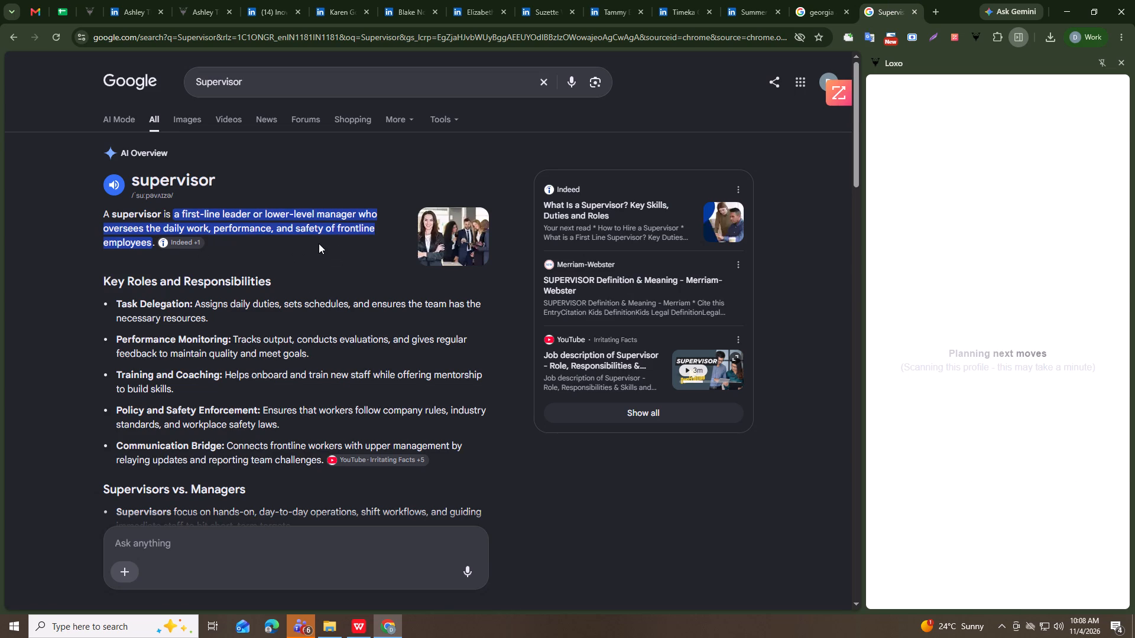
{"action": "left_click", "coordinate": [824, 0]}
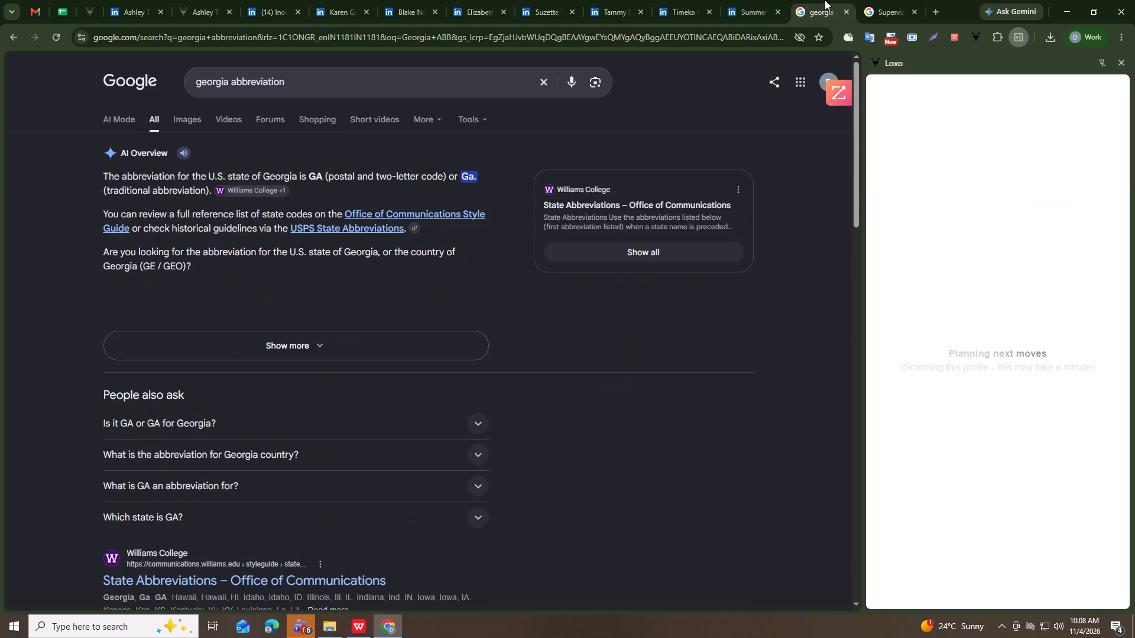
{"action": "left_click", "coordinate": [720, 0]}
{"action": "left_click", "coordinate": [295, 0]}
{"action": "left_click", "coordinate": [192, 0]}
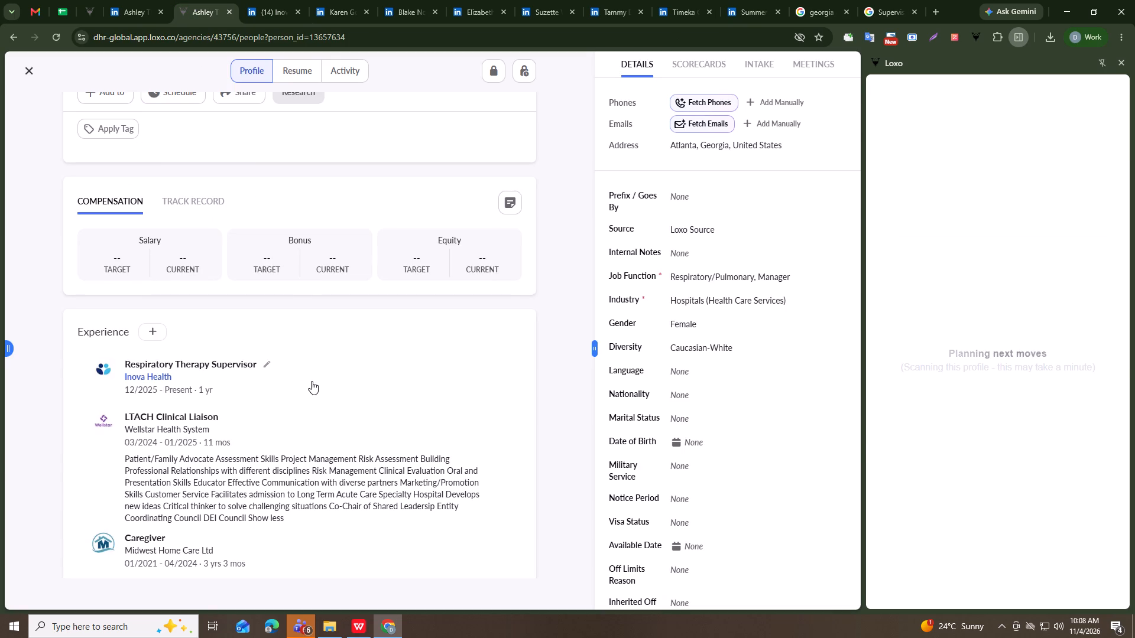
{"action": "scroll", "coordinate": [739, 372], "scroll_direction": "down", "scroll_amount": 3}
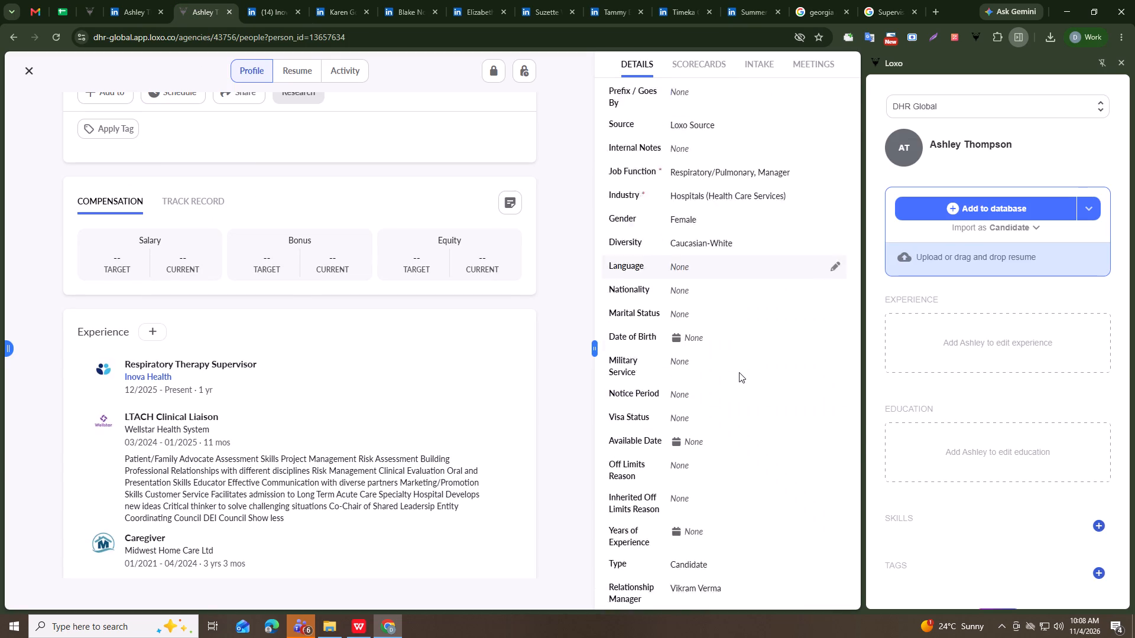
{"action": "scroll", "coordinate": [739, 372], "scroll_direction": "down", "scroll_amount": 3}
{"action": "scroll", "coordinate": [738, 372], "scroll_direction": "up", "scroll_amount": 9}
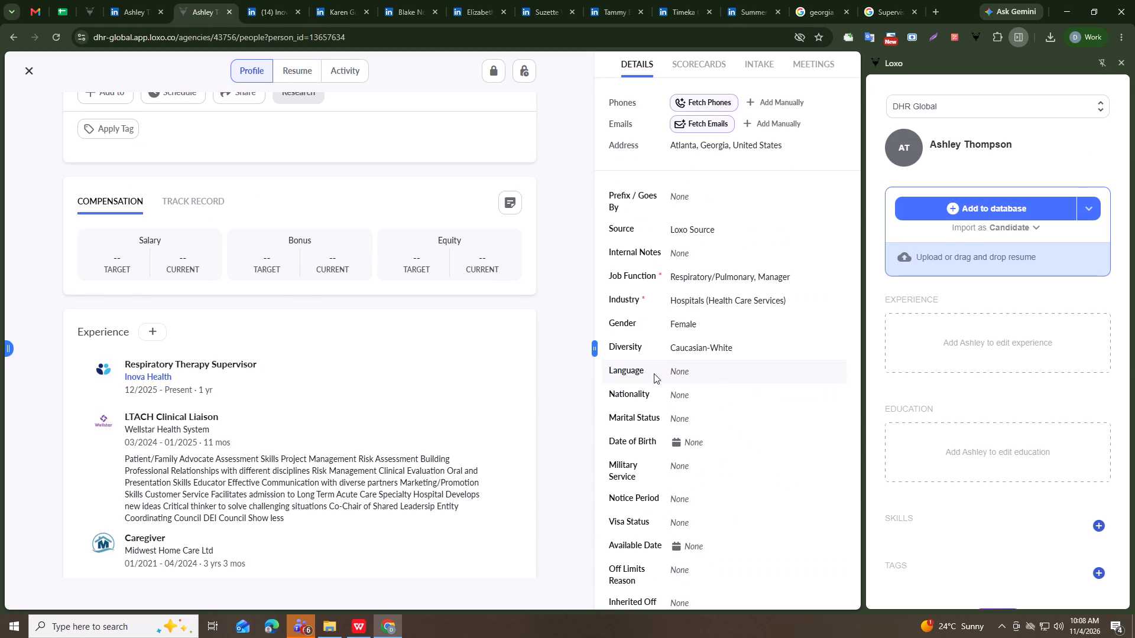
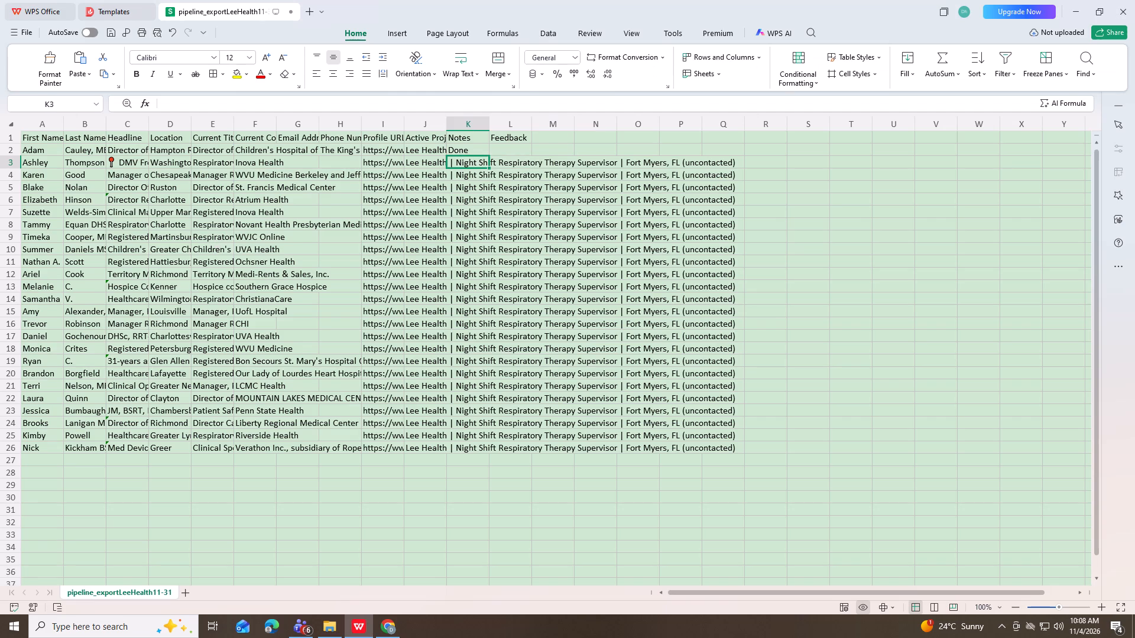
Save the candidate tracking spreadsheet in its current format and close WPS Office.
{"action": "key", "text": "ctrl+s"}
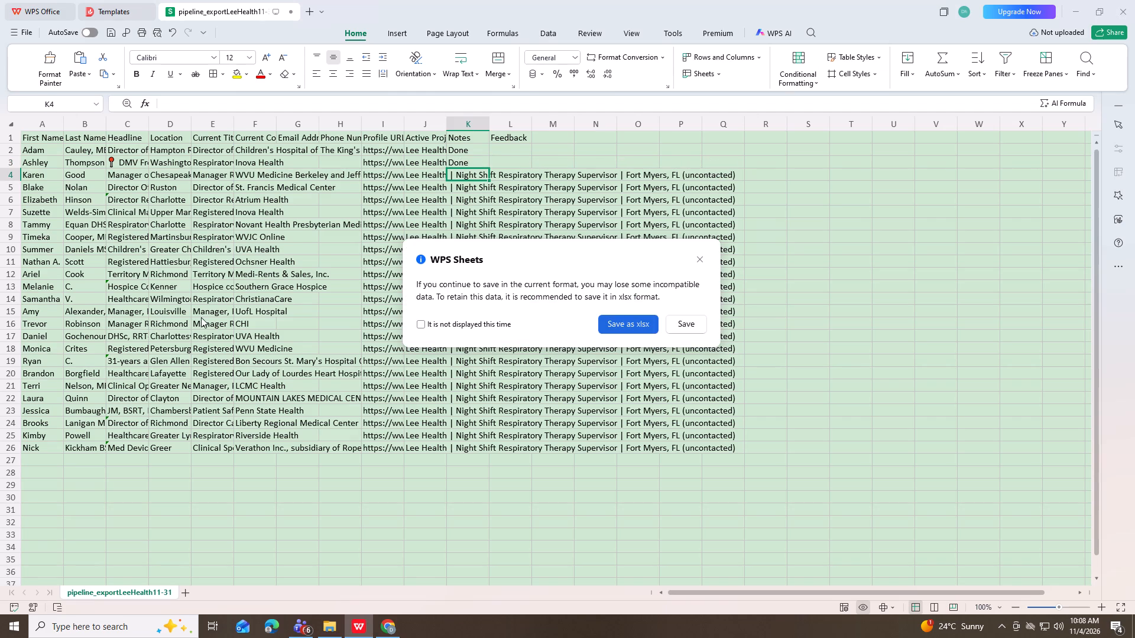
{"action": "left_click", "coordinate": [690, 321]}
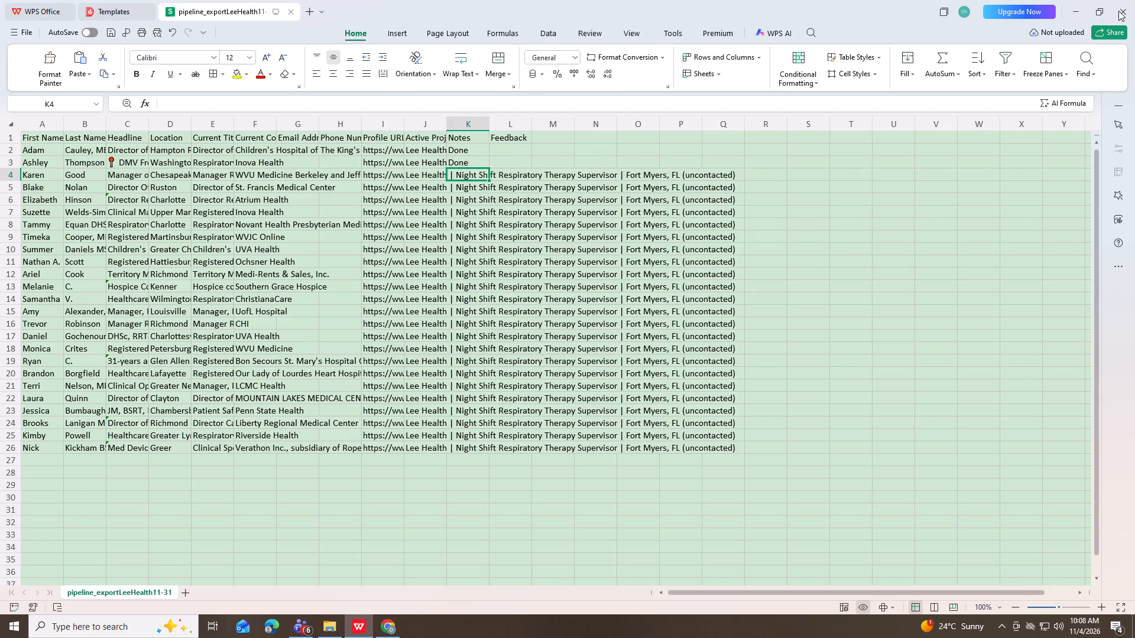
{"action": "left_click", "coordinate": [1118, 11]}
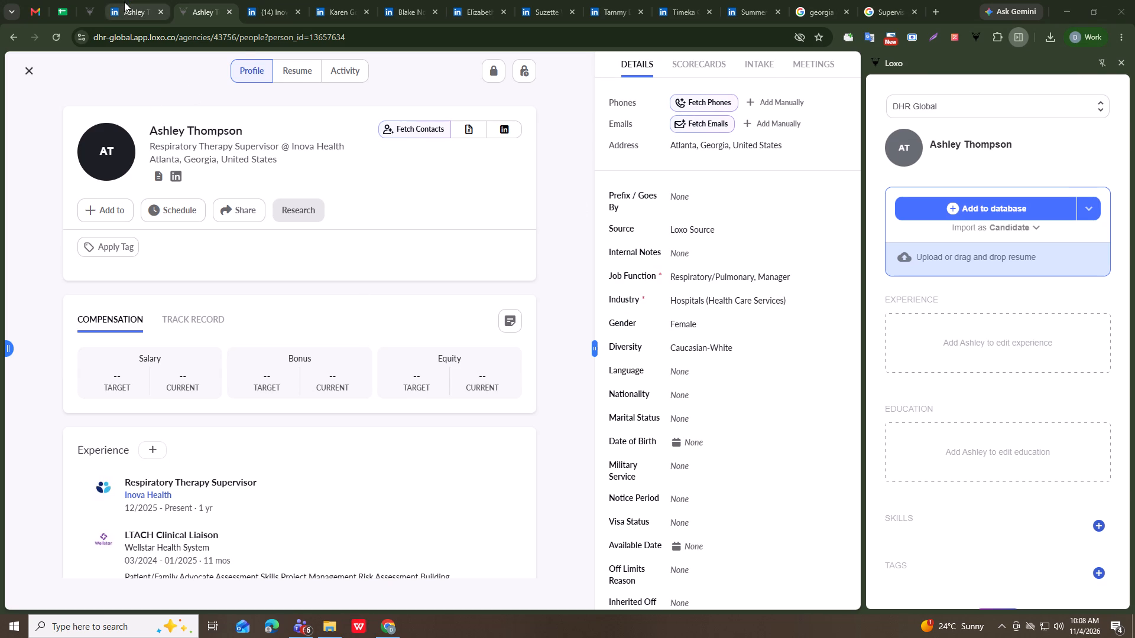
Close the candidate's Loxo record, the LinkedIn profile tabs and the Georgia abbreviation search in Chrome, keeping the pinned tabs.
{"action": "middle_click", "coordinate": [139, 6]}
{"action": "middle_click", "coordinate": [140, 6]}
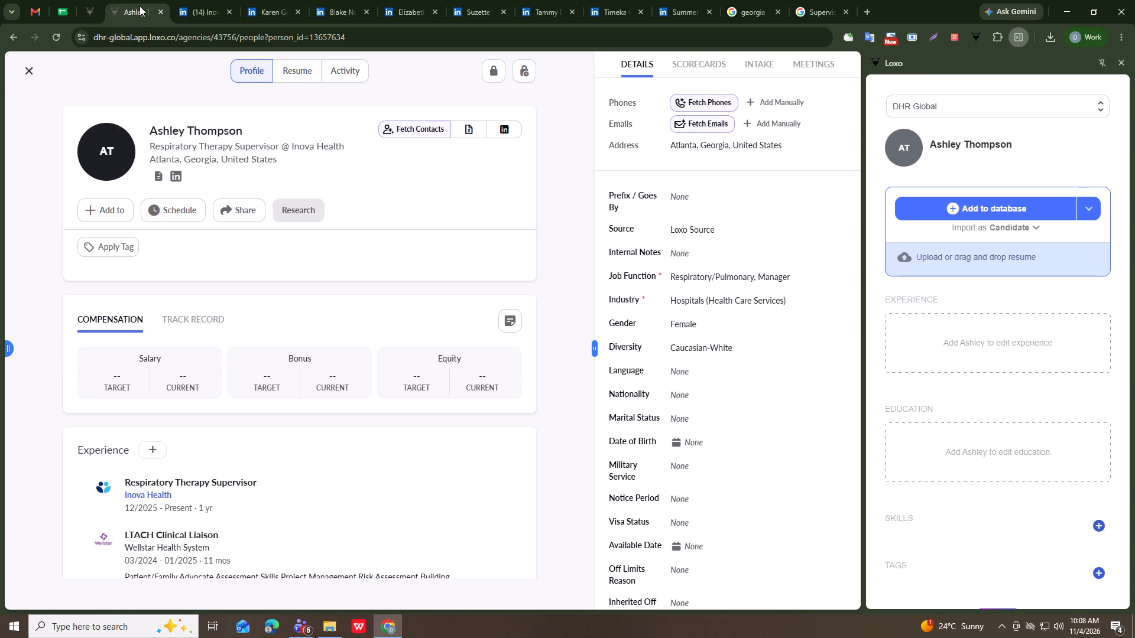
{"action": "middle_click", "coordinate": [140, 6]}
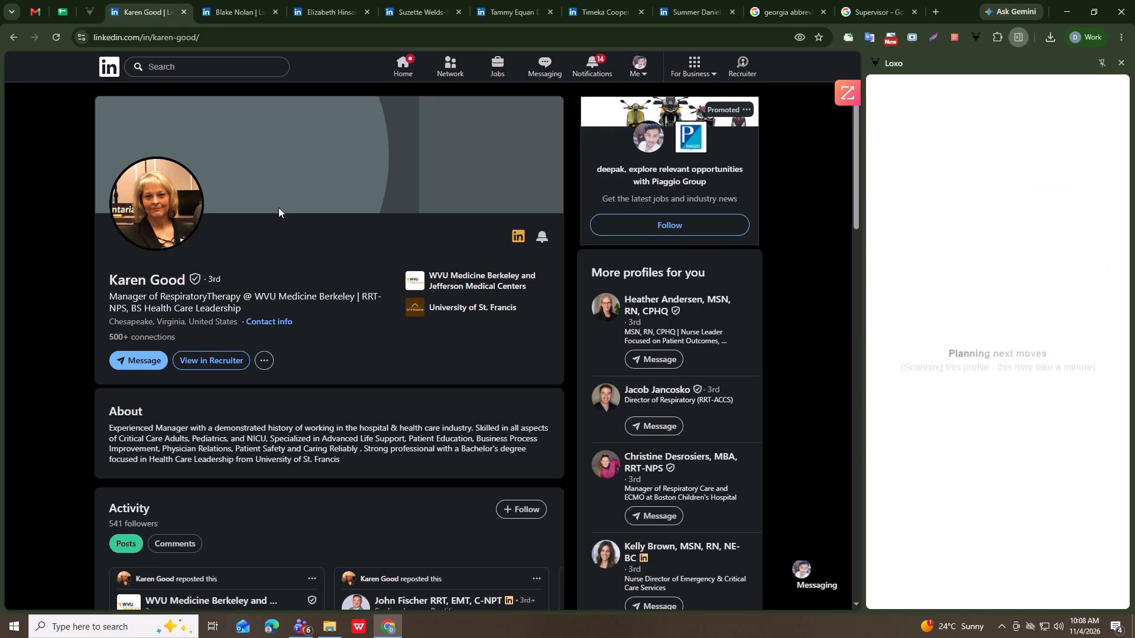
{"action": "middle_click", "coordinate": [152, 14]}
{"action": "middle_click", "coordinate": [153, 14]}
{"action": "middle_click", "coordinate": [153, 14]}
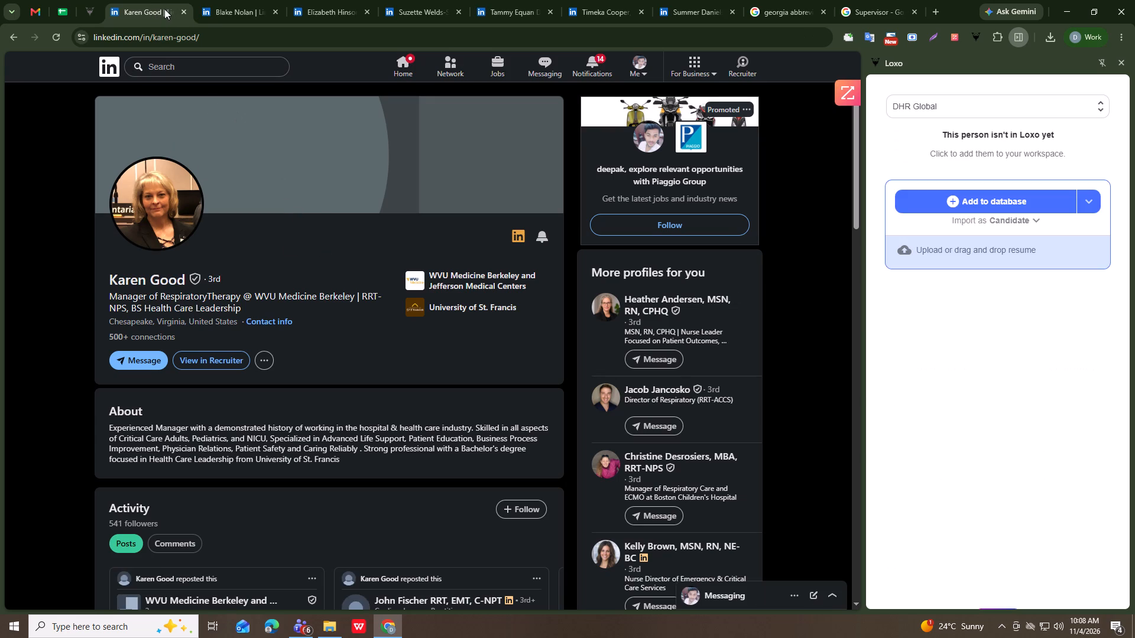
{"action": "middle_click", "coordinate": [164, 9]}
{"action": "middle_click", "coordinate": [160, 9]}
{"action": "scroll", "coordinate": [160, 9], "scroll_direction": "down", "scroll_amount": 1}
{"action": "middle_click", "coordinate": [160, 9]}
{"action": "middle_click", "coordinate": [160, 9]}
{"action": "middle_click", "coordinate": [160, 9]}
{"action": "middle_click", "coordinate": [160, 9]}
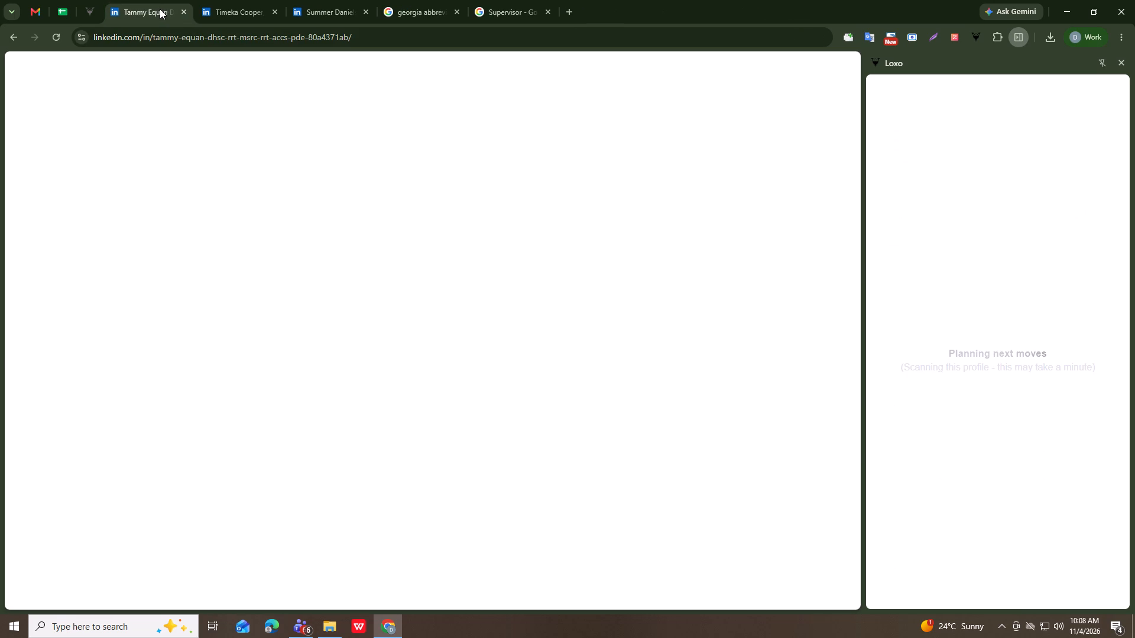
{"action": "middle_click", "coordinate": [144, 13]}
{"action": "middle_click", "coordinate": [145, 12]}
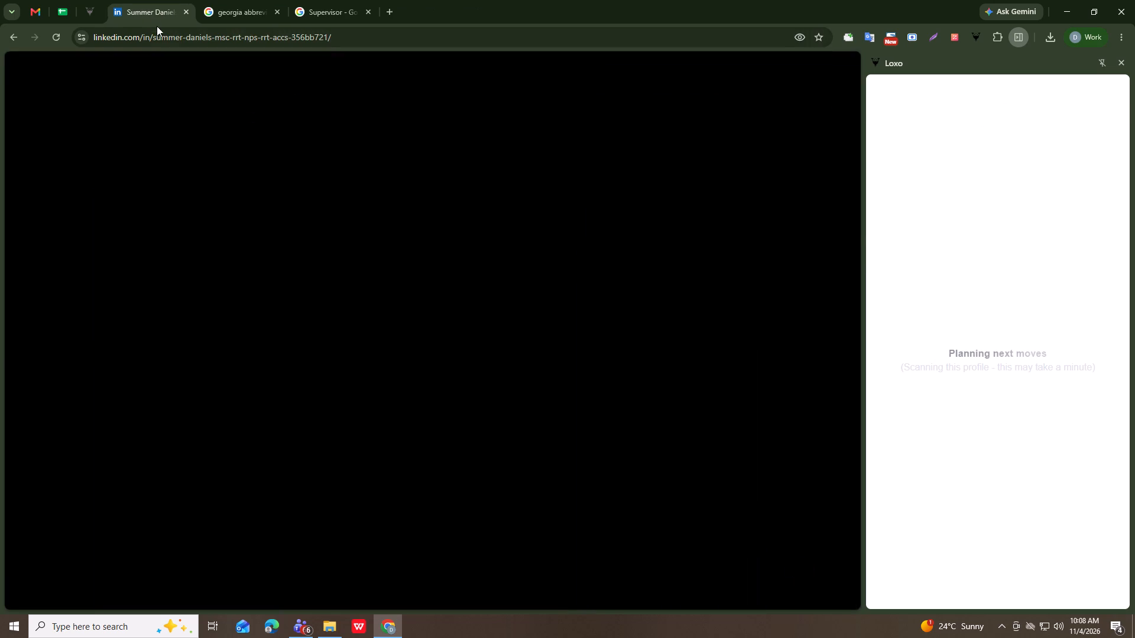
{"action": "middle_click", "coordinate": [150, 15]}
{"action": "middle_click", "coordinate": [153, 12]}
{"action": "middle_click", "coordinate": [153, 12]}
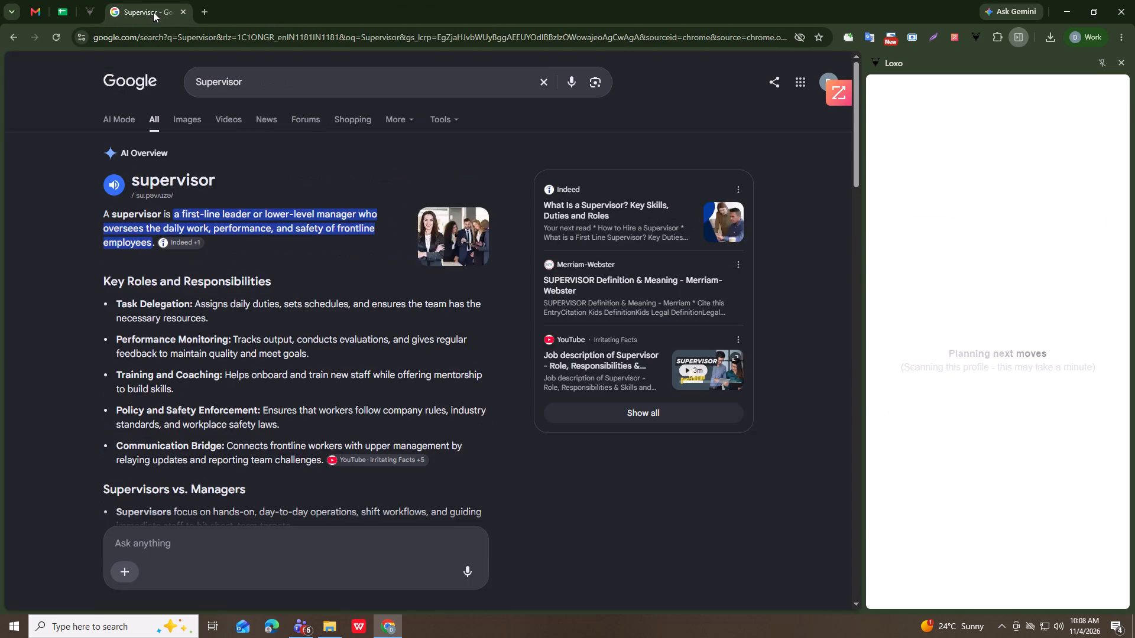